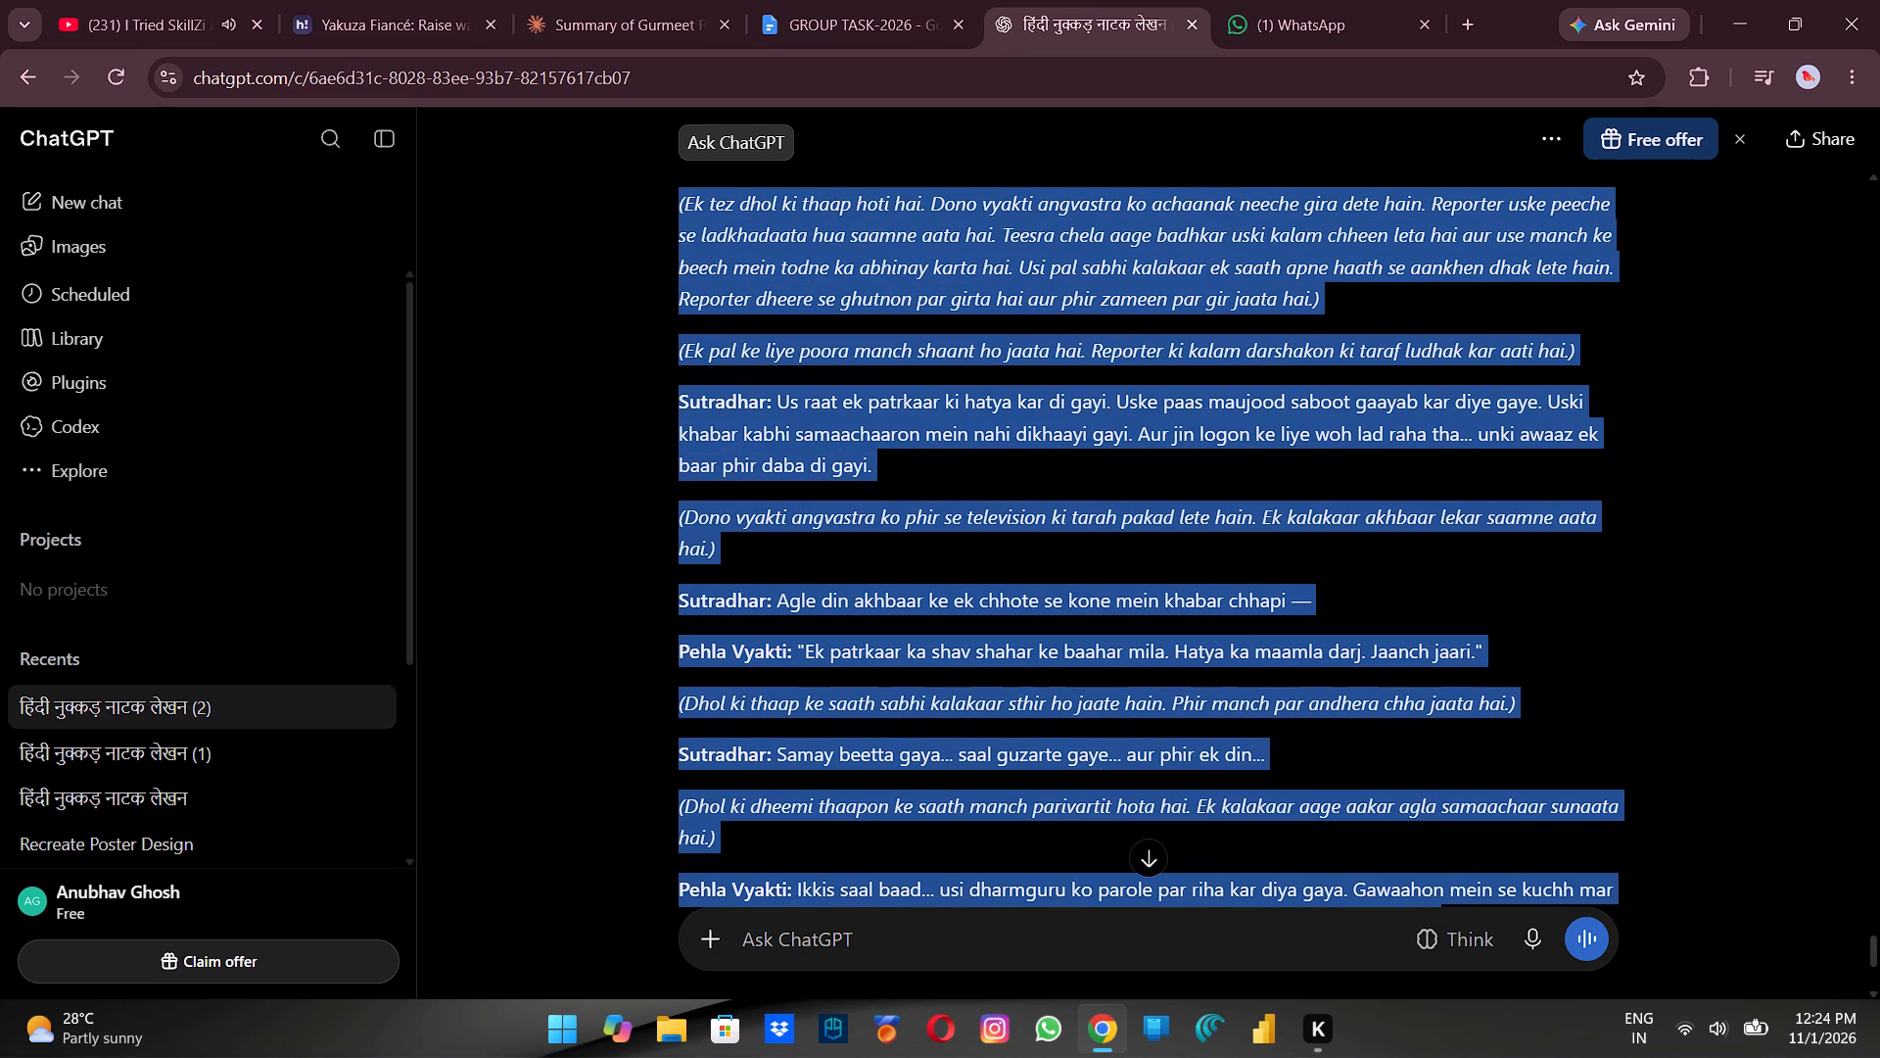
click(907, 0)
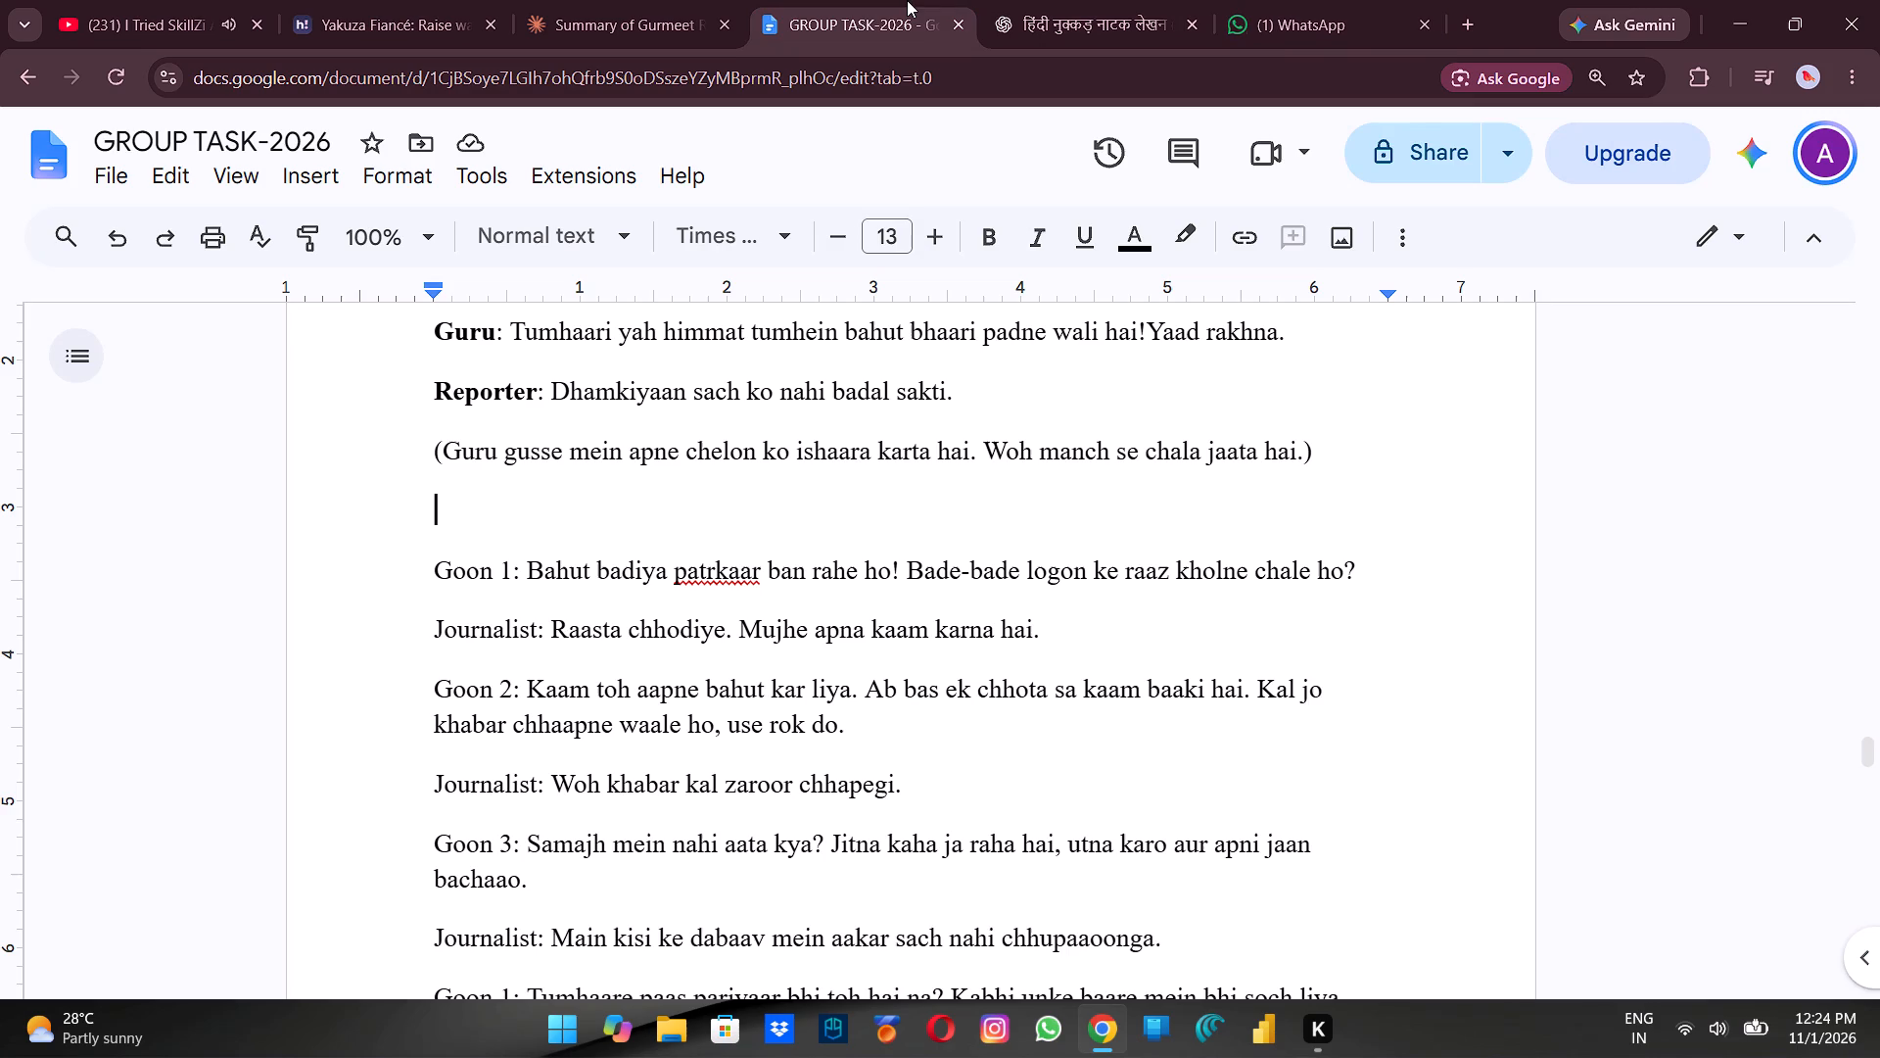
scroll(905, 674, down, 3)
scroll(905, 674, up, 3)
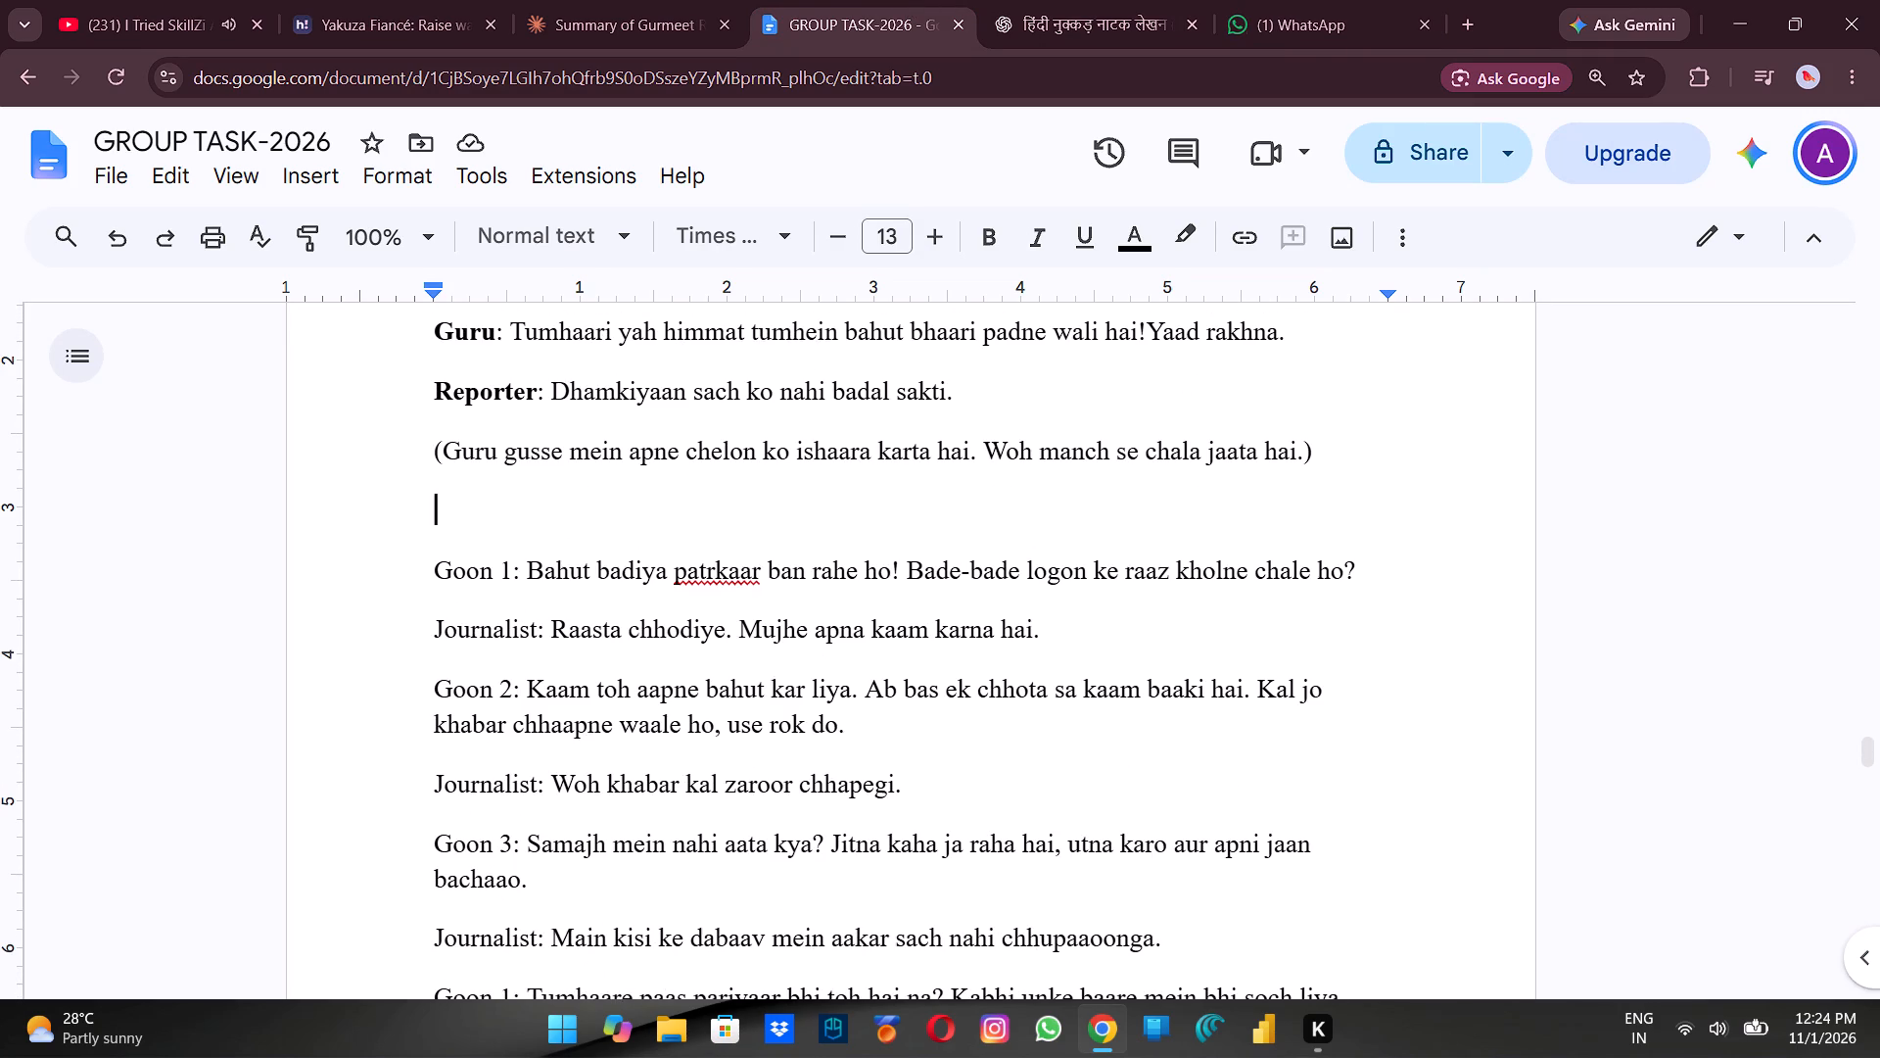
click(470, 549)
click(444, 589)
drag(441, 585, 956, 764)
scroll(875, 663, down, 7)
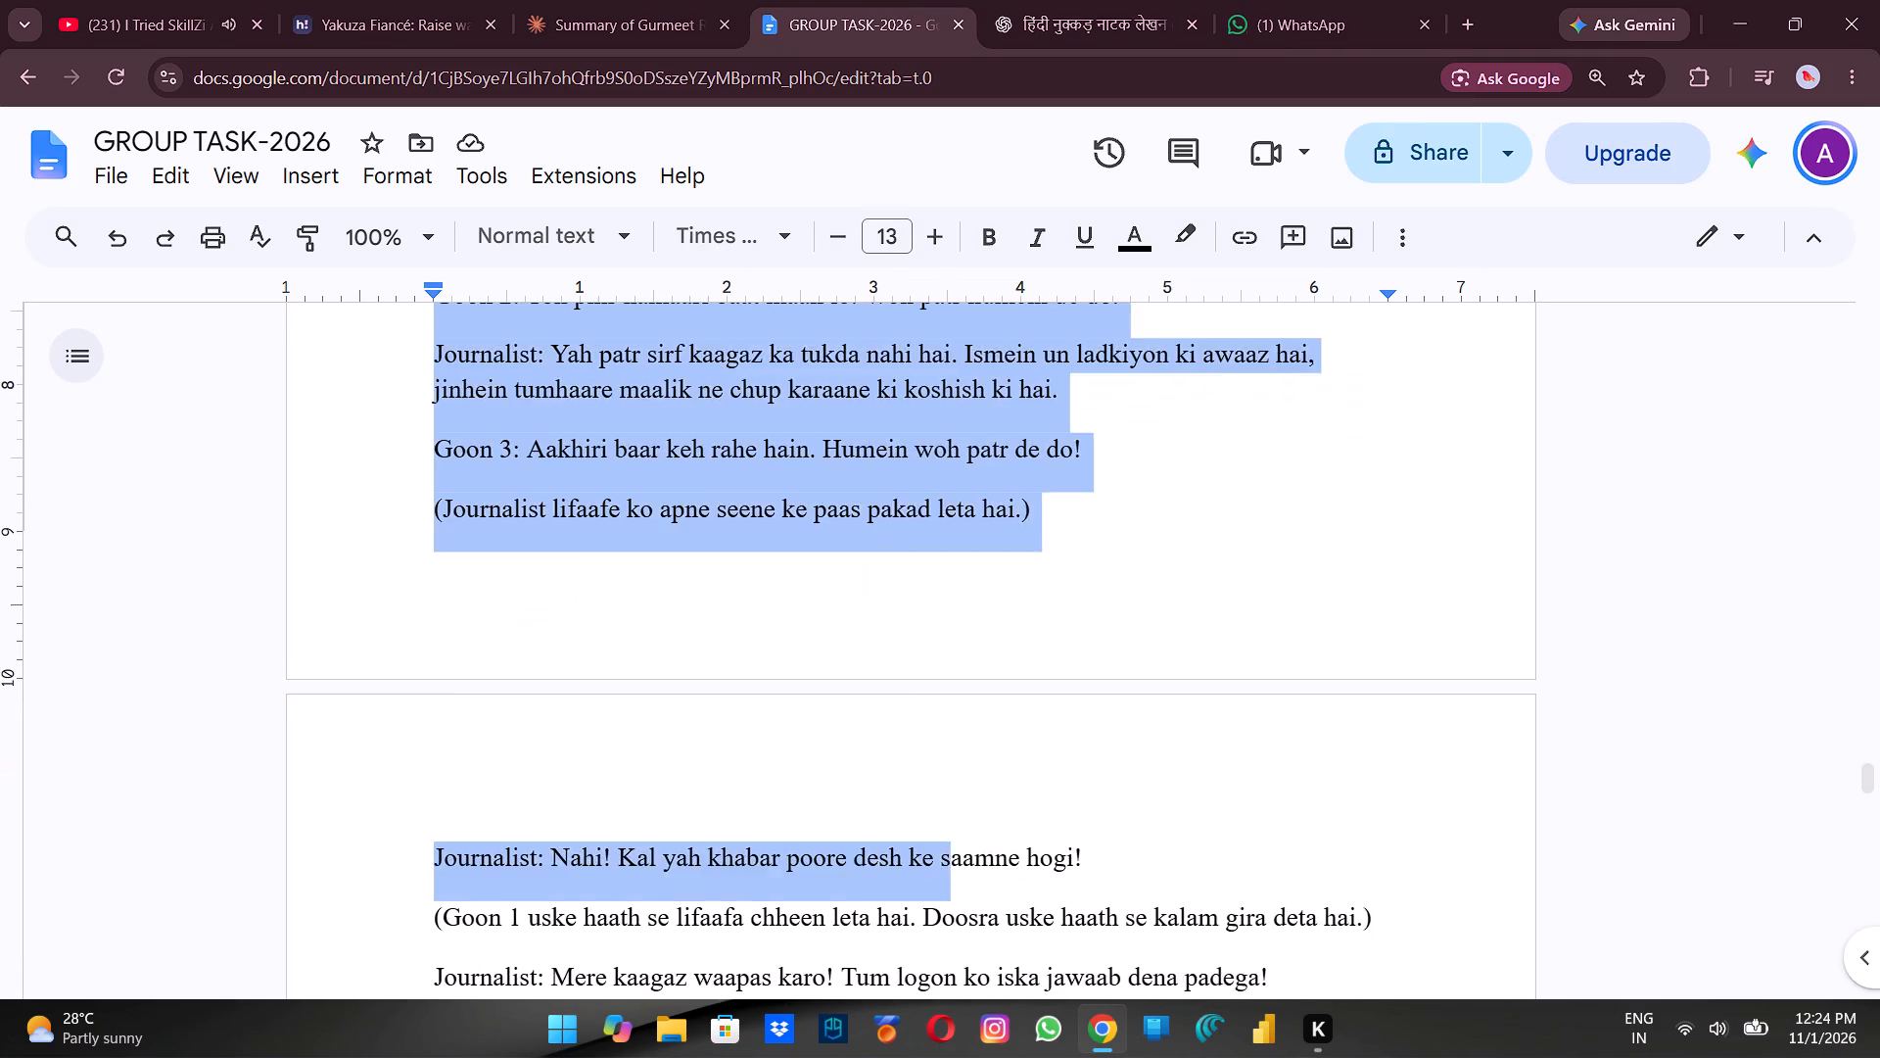
drag(956, 764, 1010, 796)
scroll(969, 781, down, 18)
scroll(1010, 796, down, 5)
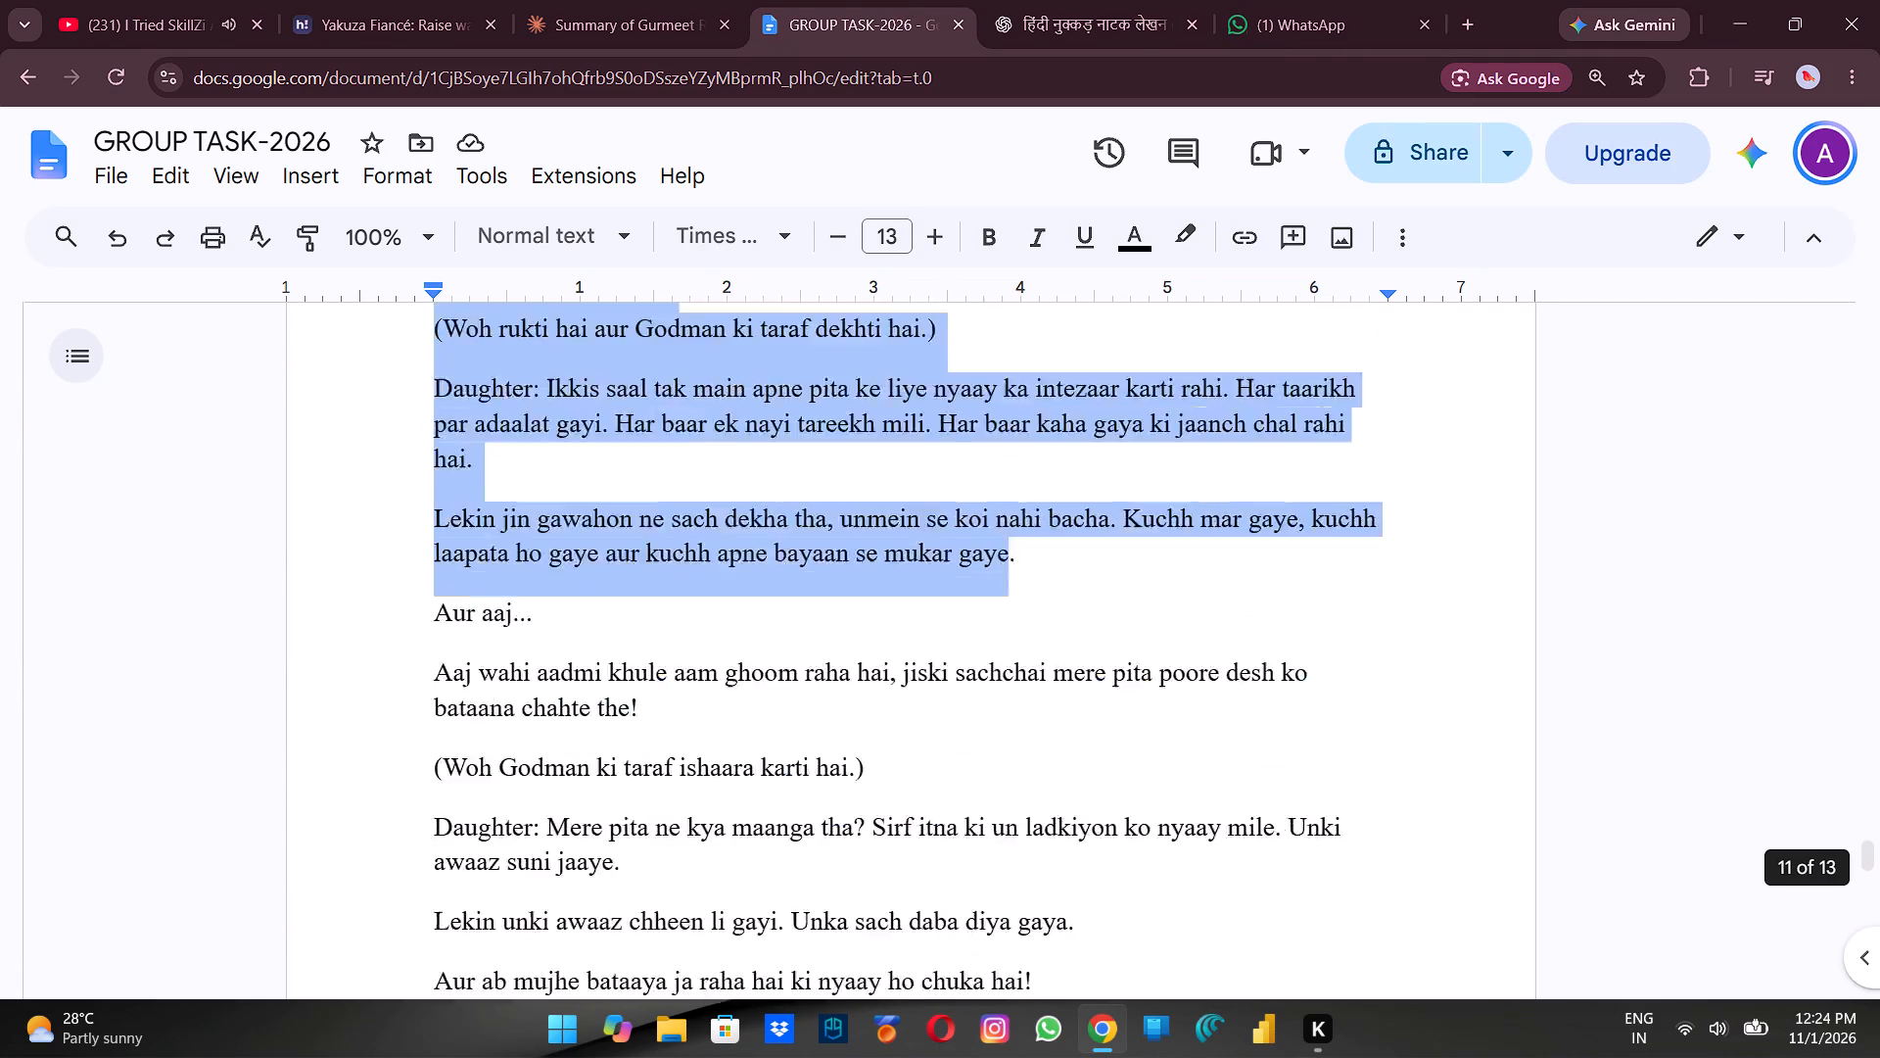
scroll(1010, 796, down, 1)
drag(1010, 796, 1197, 755)
scroll(1011, 796, down, 4)
scroll(1191, 754, down, 13)
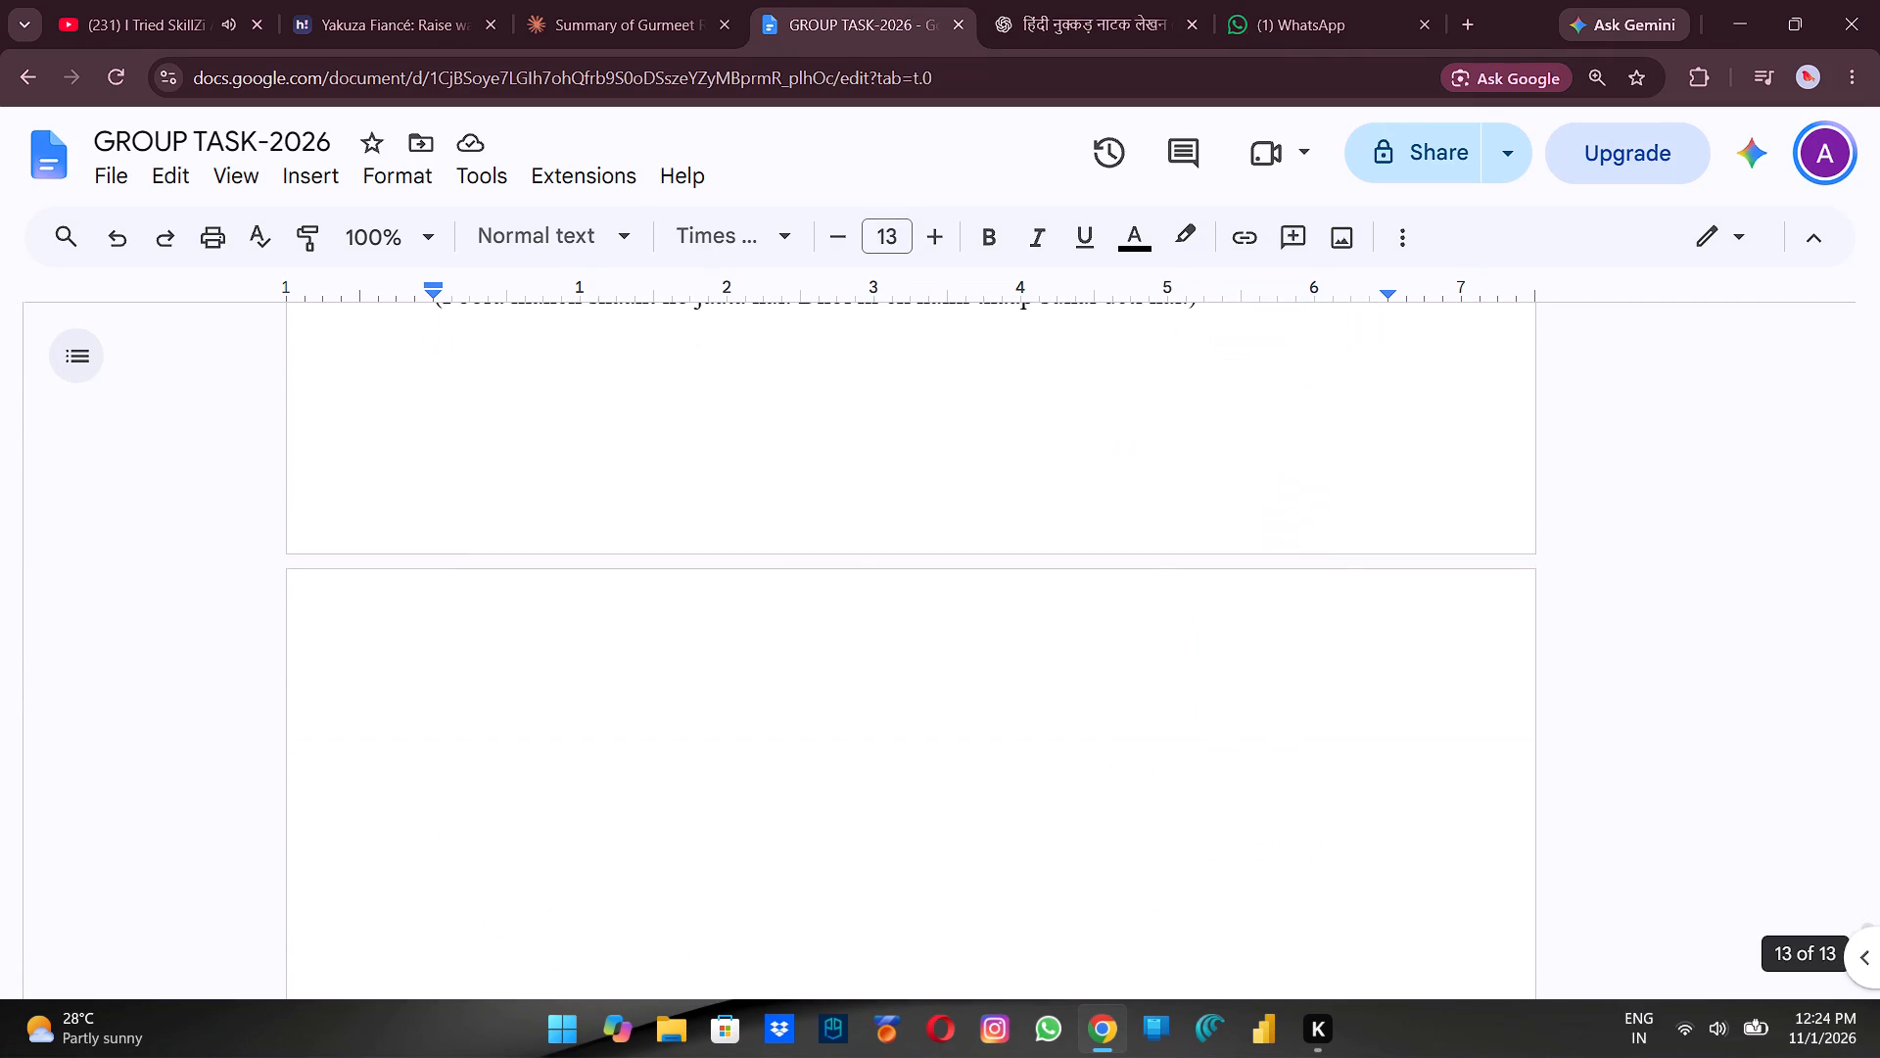
drag(1197, 755, 1222, 750)
scroll(1197, 755, up, 3)
scroll(1202, 758, down, 1)
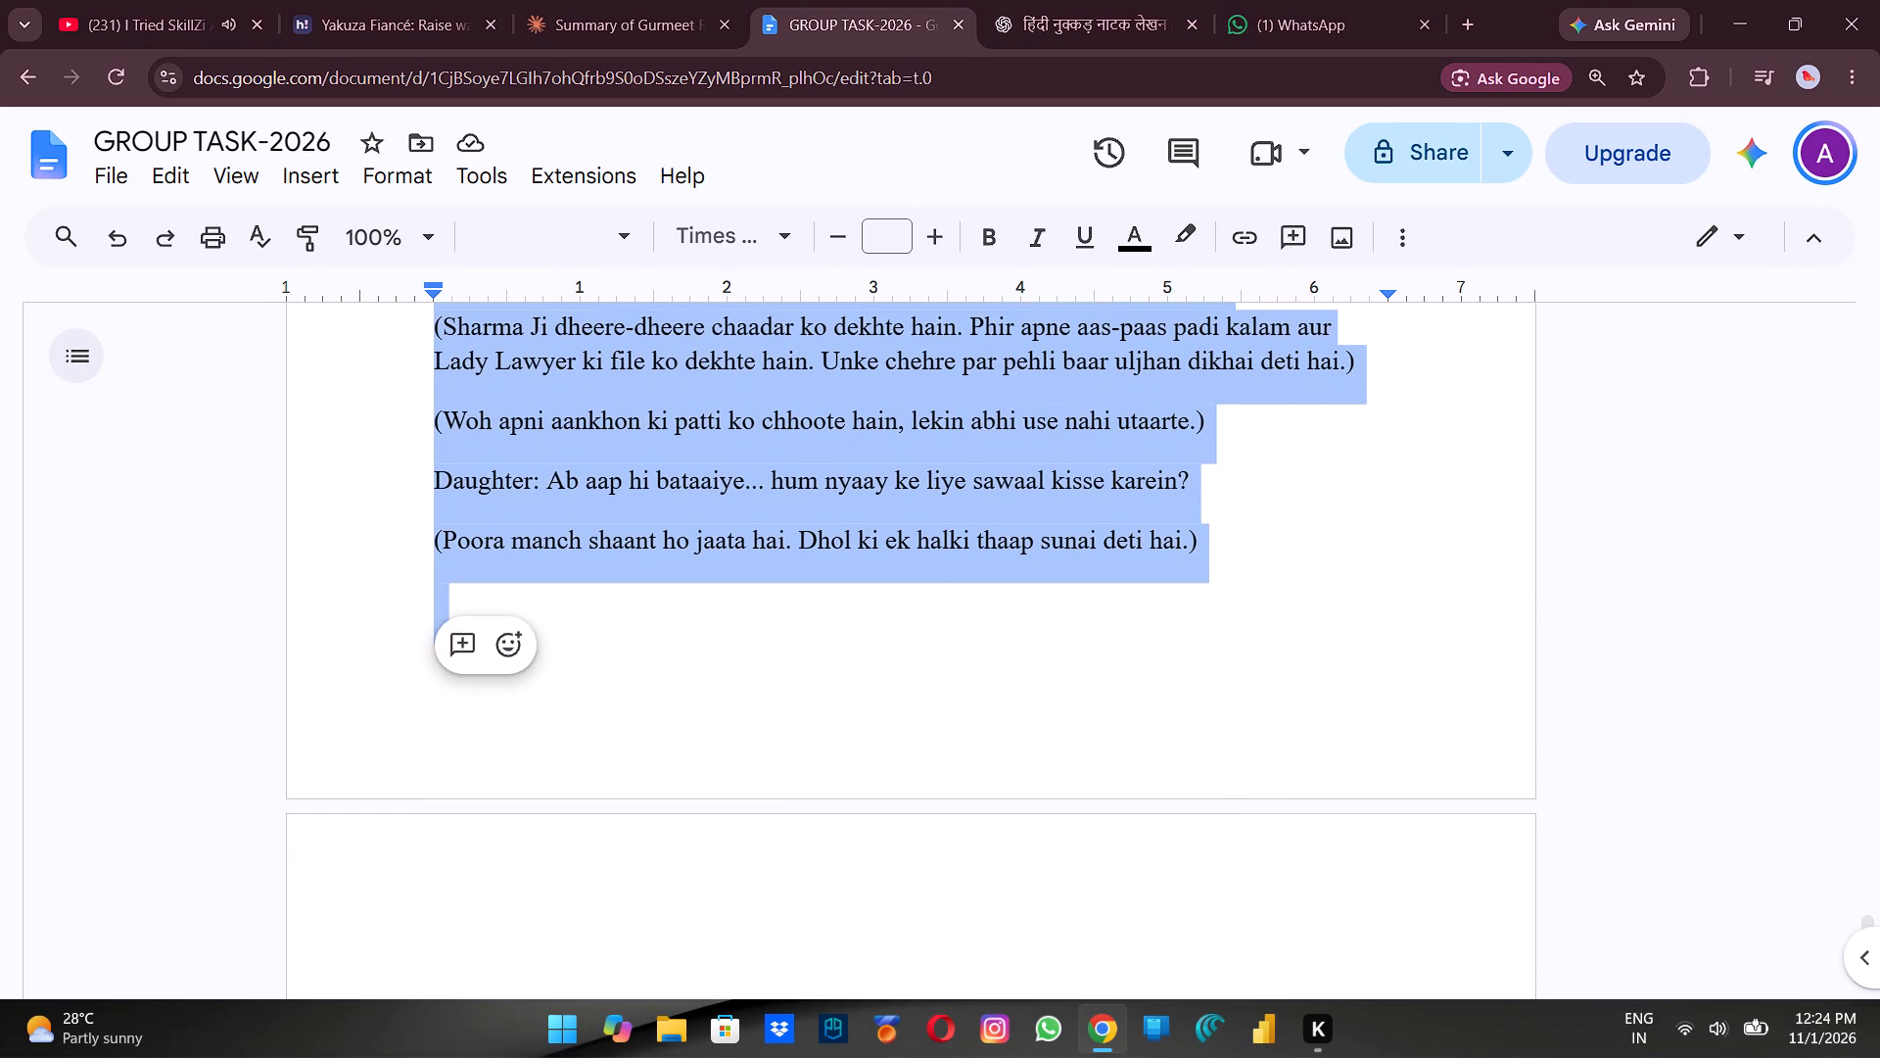
key(ctrl+v)
Review the pasted scene and the preceding pages, including the Scene-3 opening and the news of the Lady Lawyer's death.
scroll(1167, 731, up, 12)
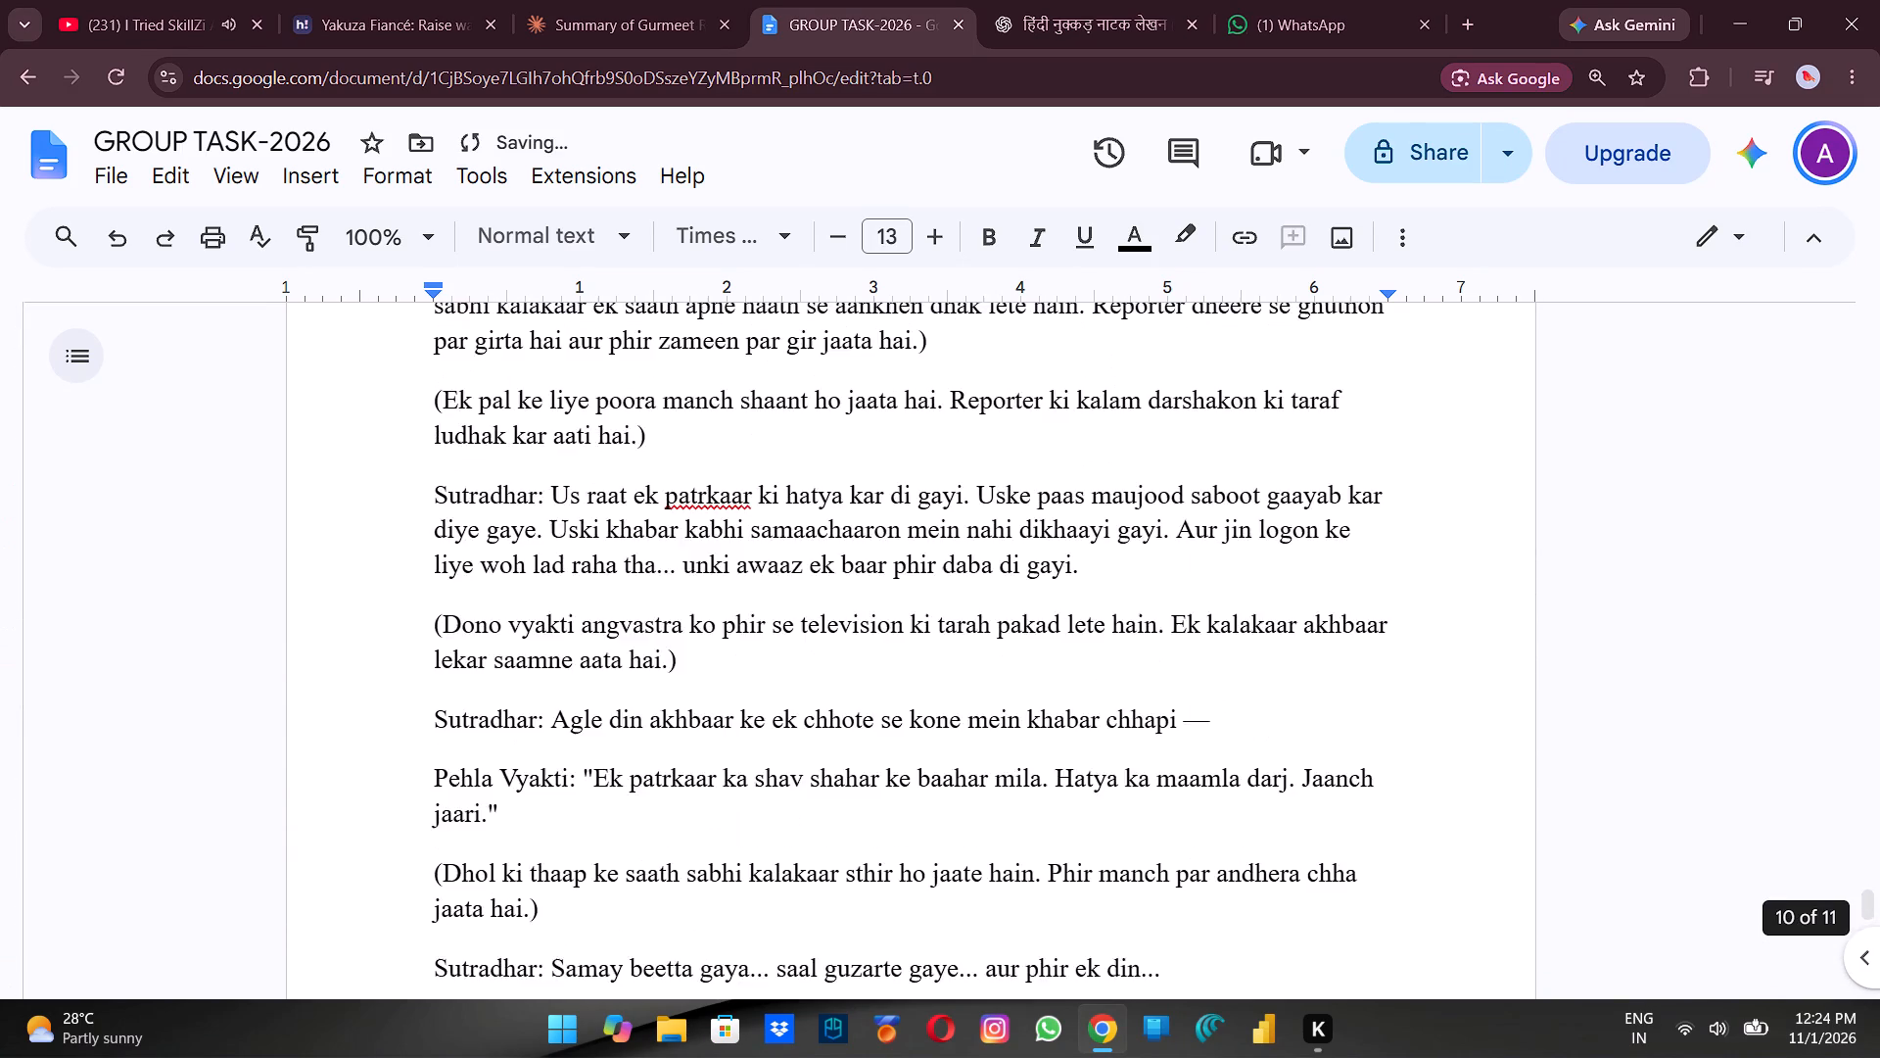
scroll(1167, 731, up, 13)
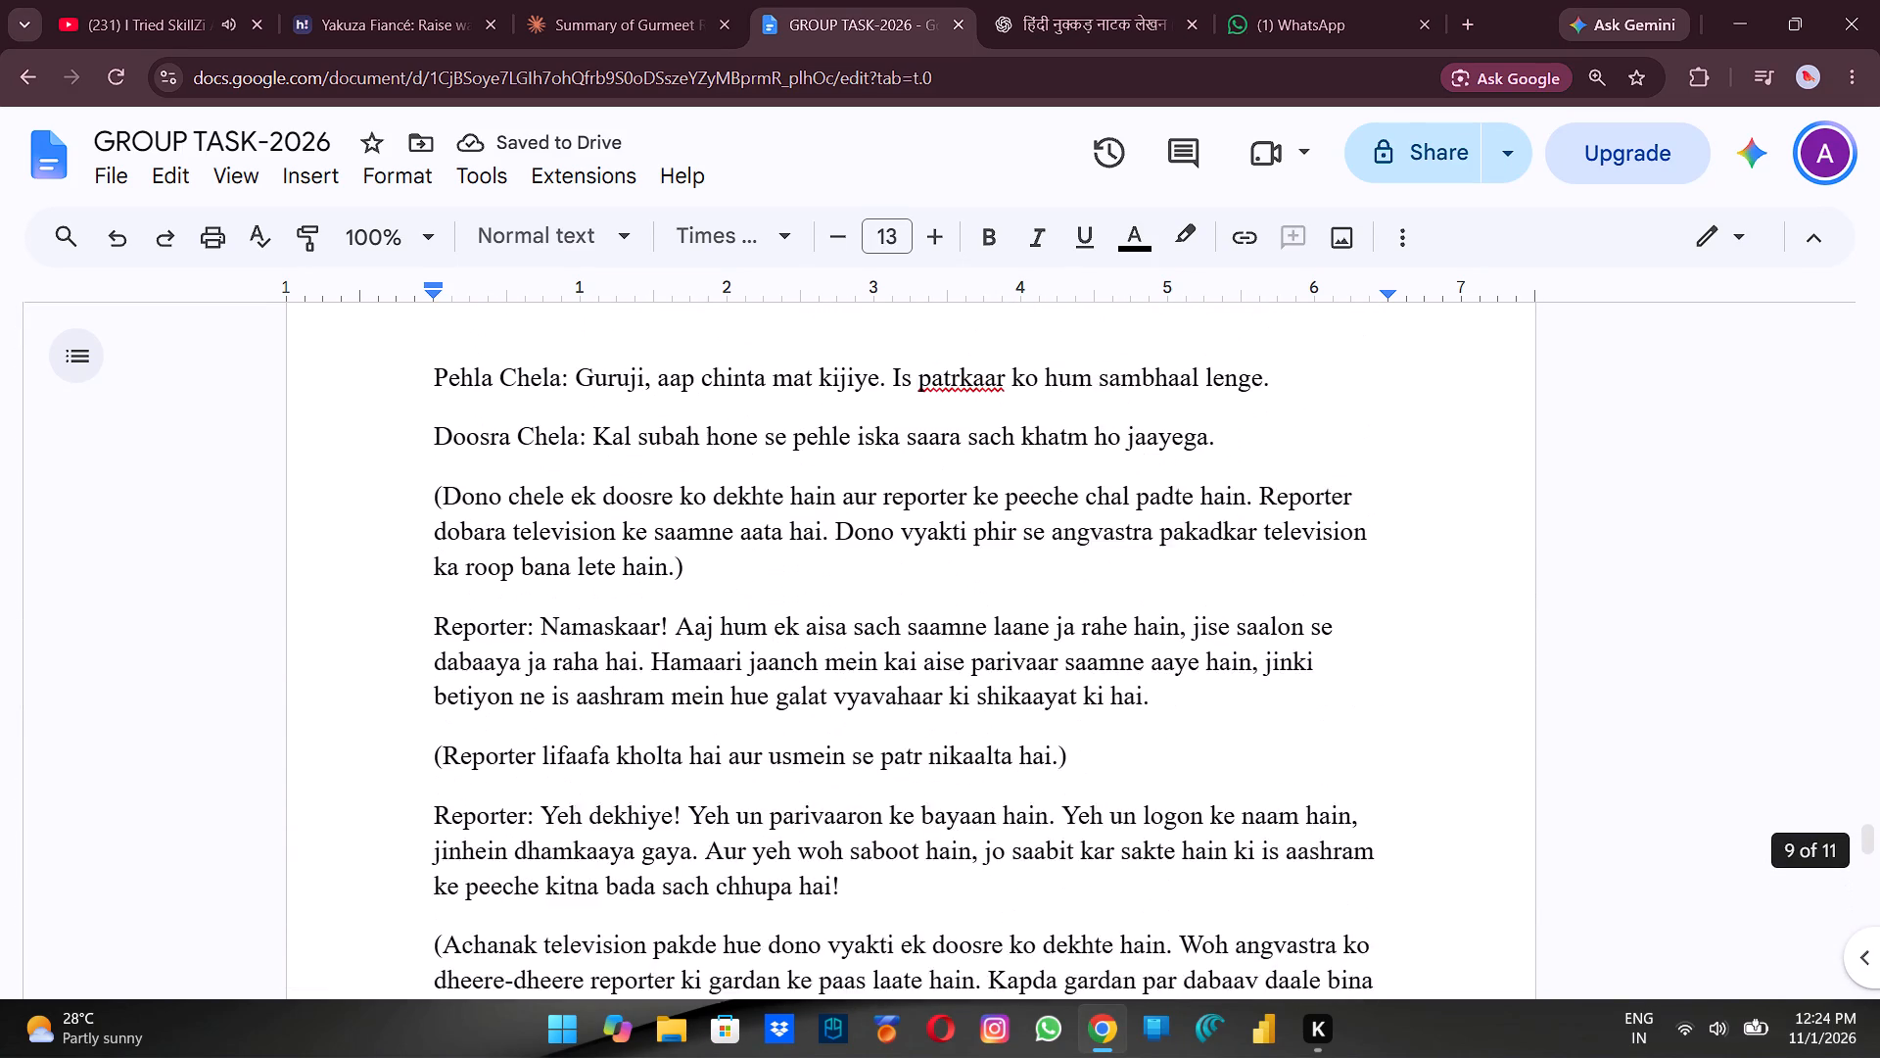
scroll(1168, 730, up, 17)
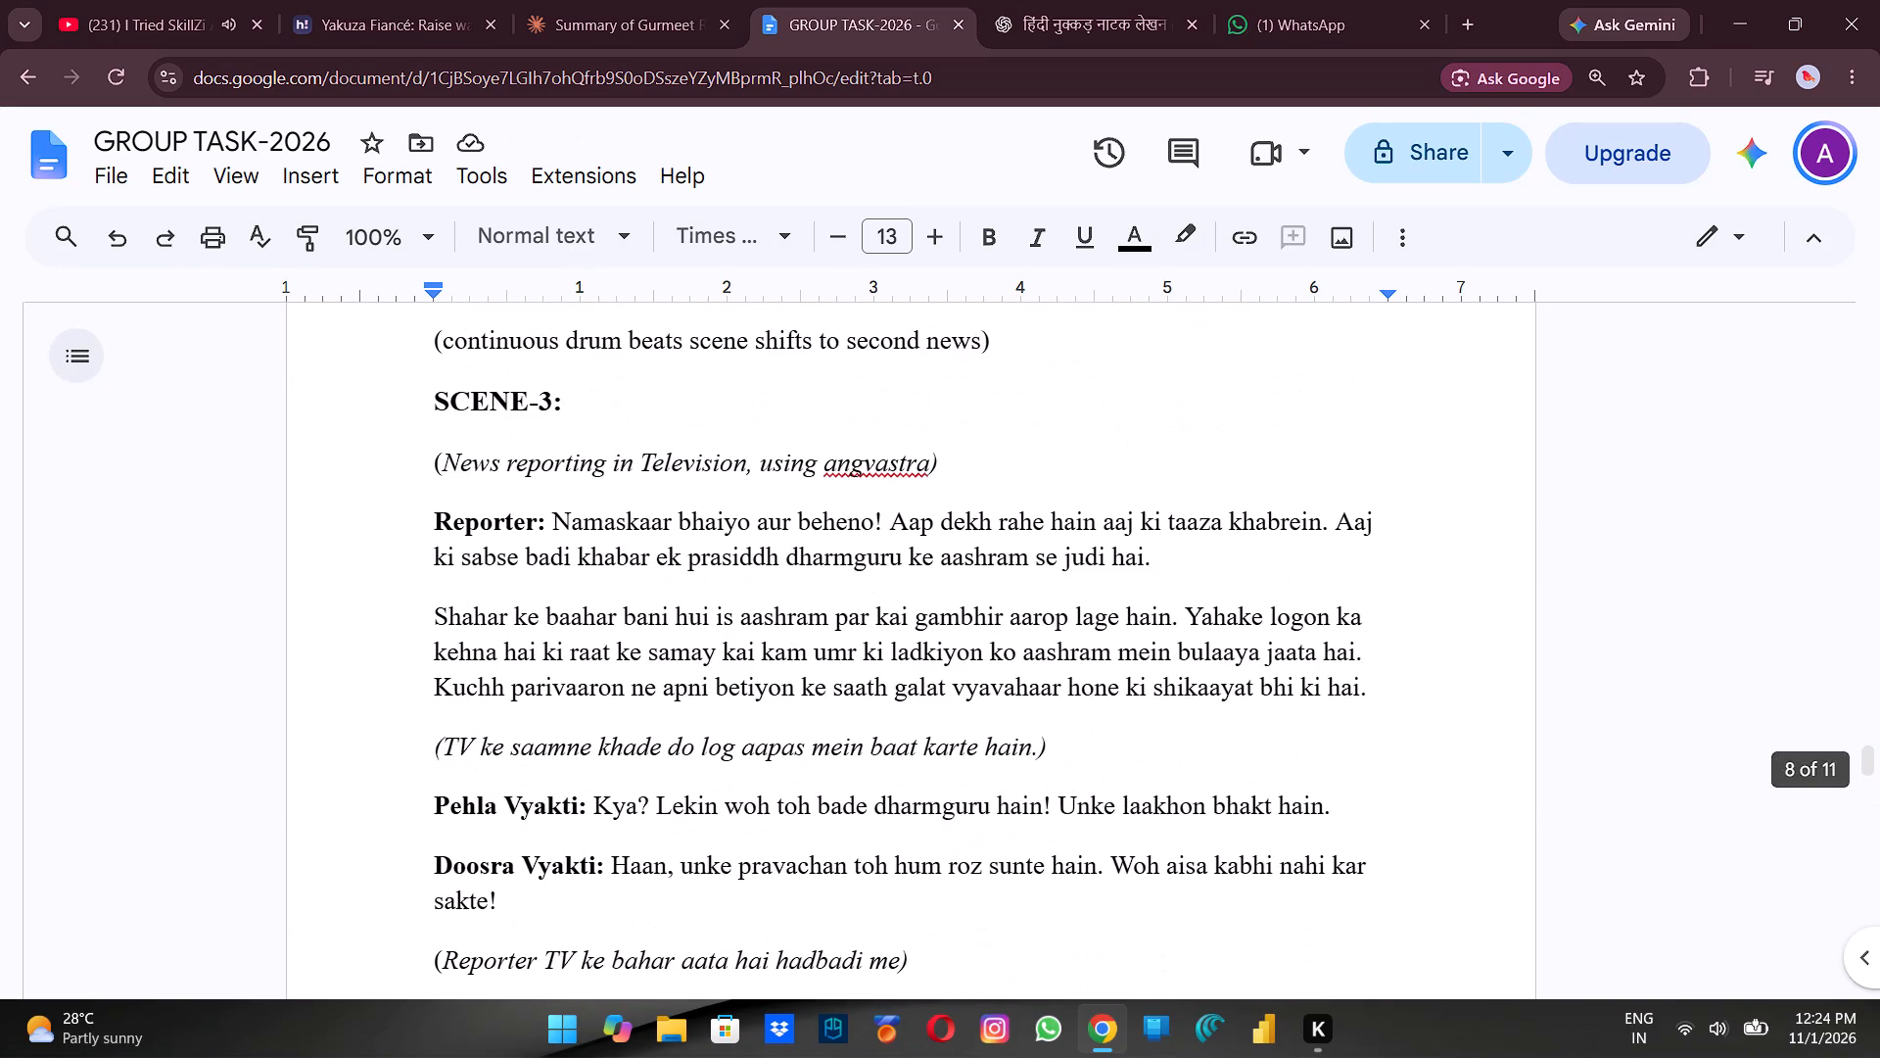
scroll(1168, 730, up, 10)
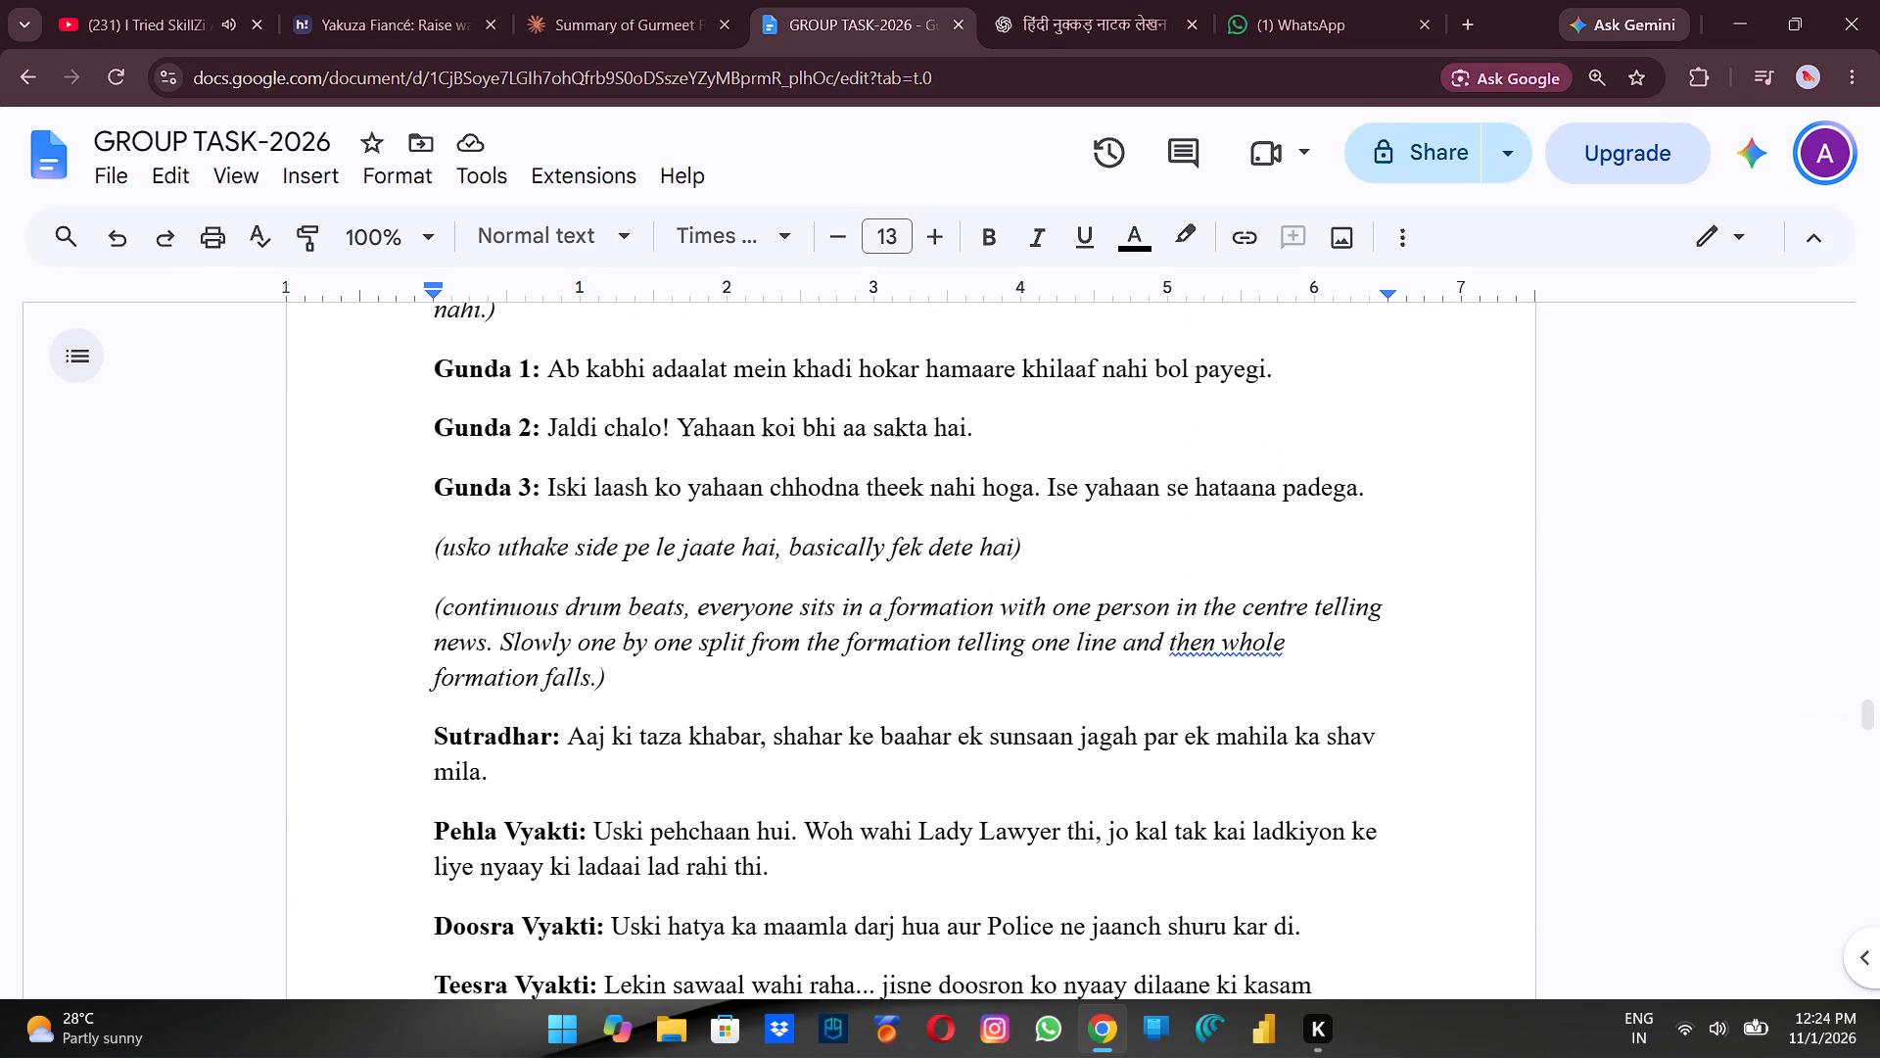
scroll(1168, 730, down, 5)
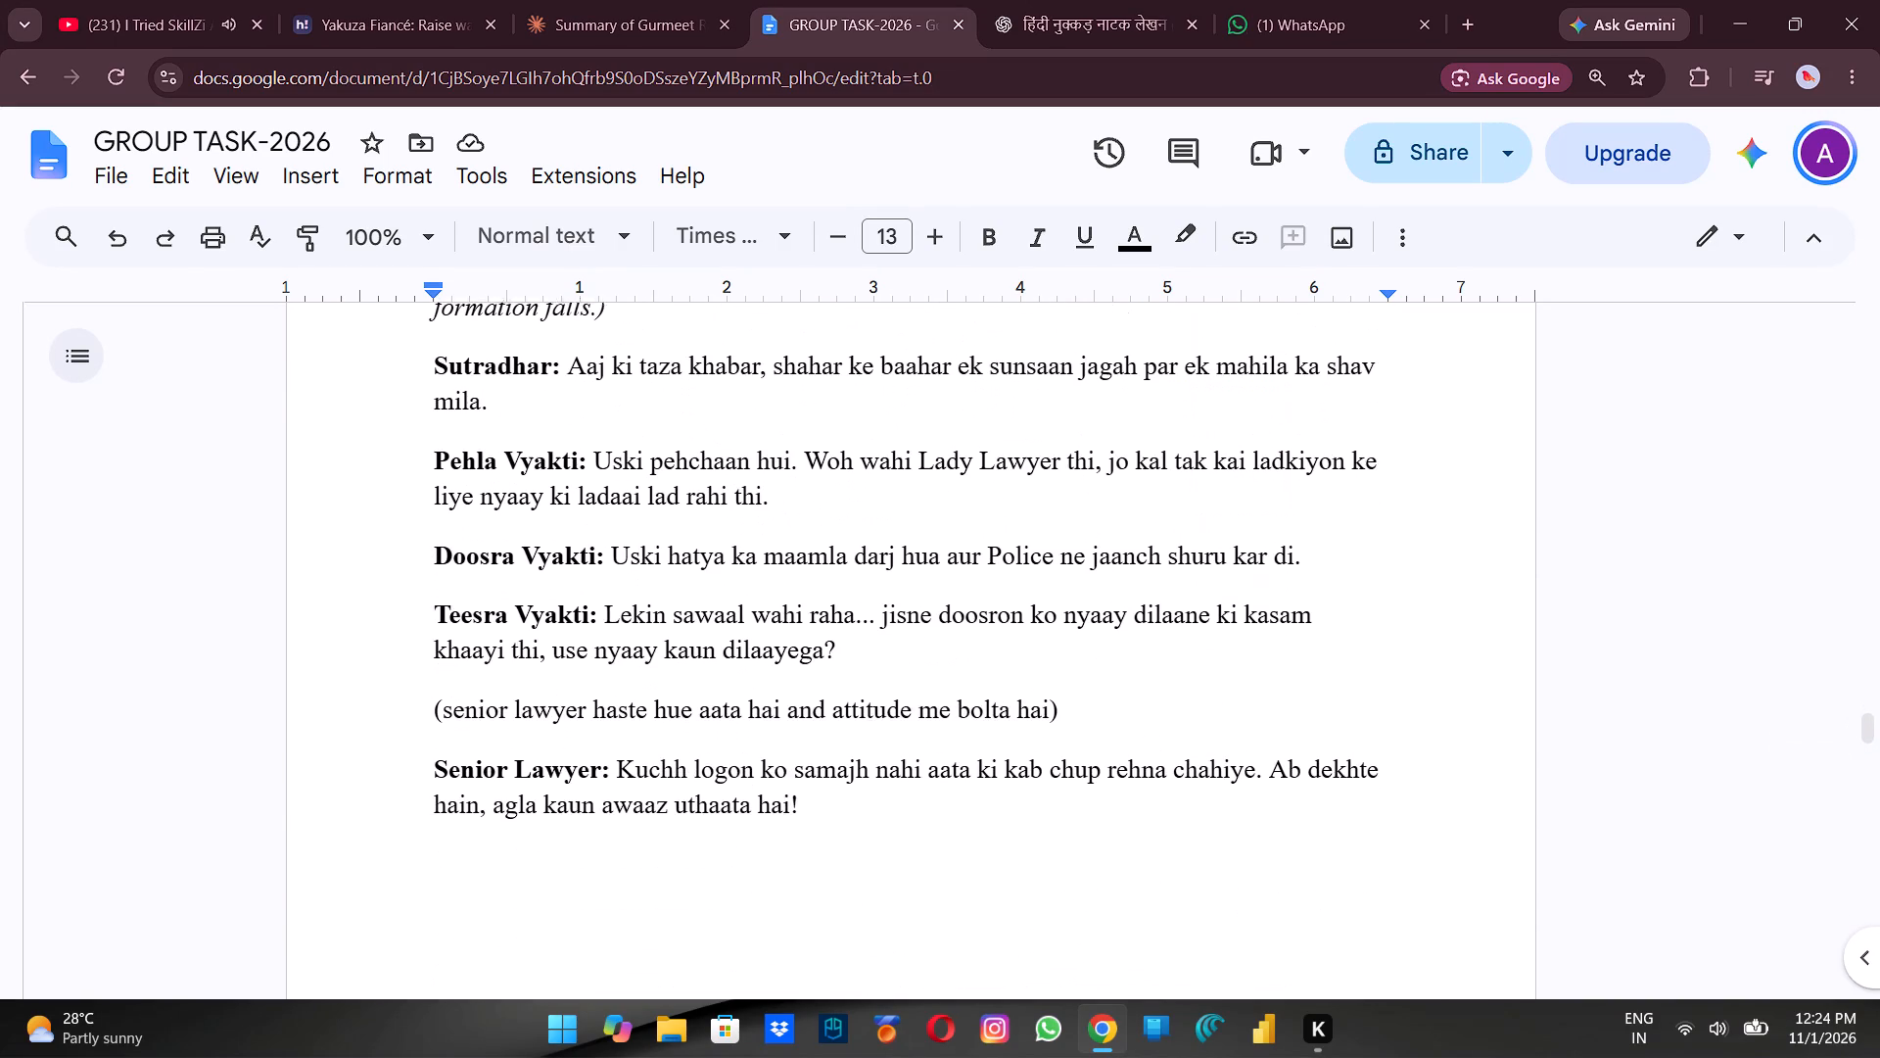
scroll(1169, 730, down, 7)
scroll(1169, 730, up, 10)
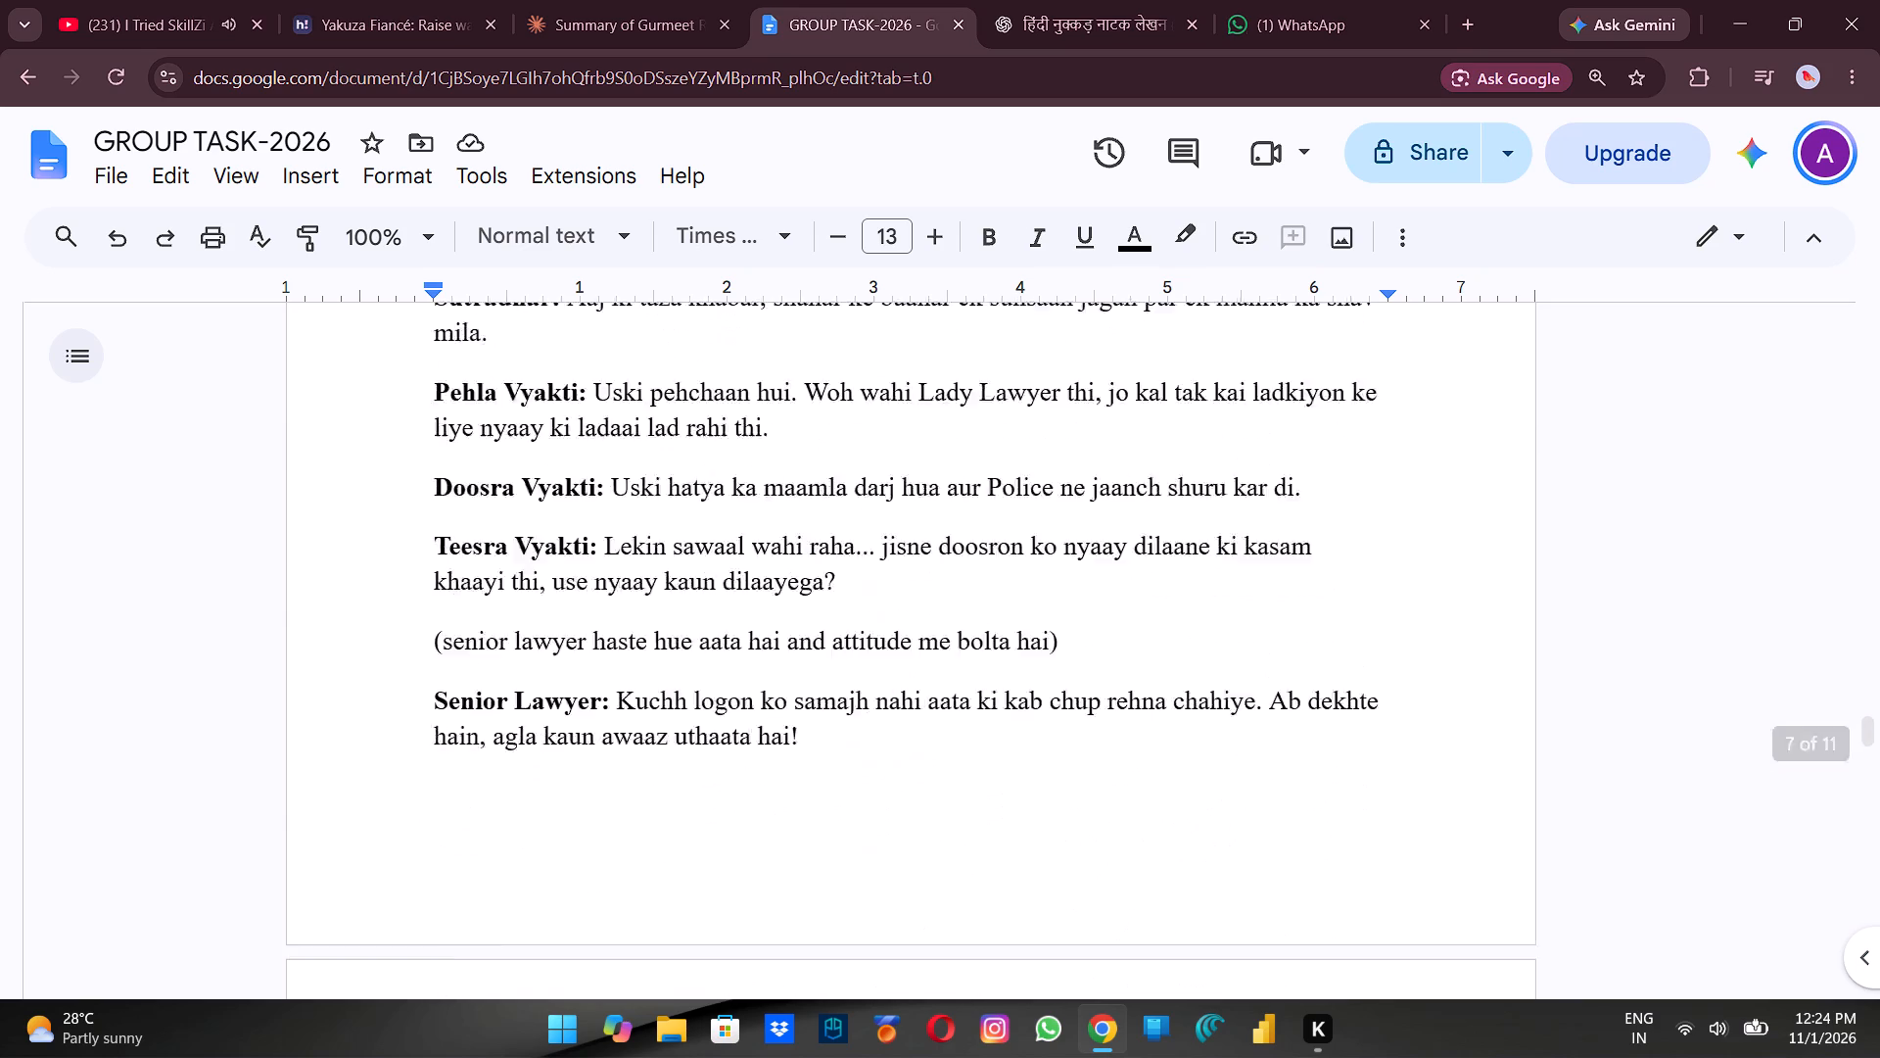
scroll(1169, 730, down, 8)
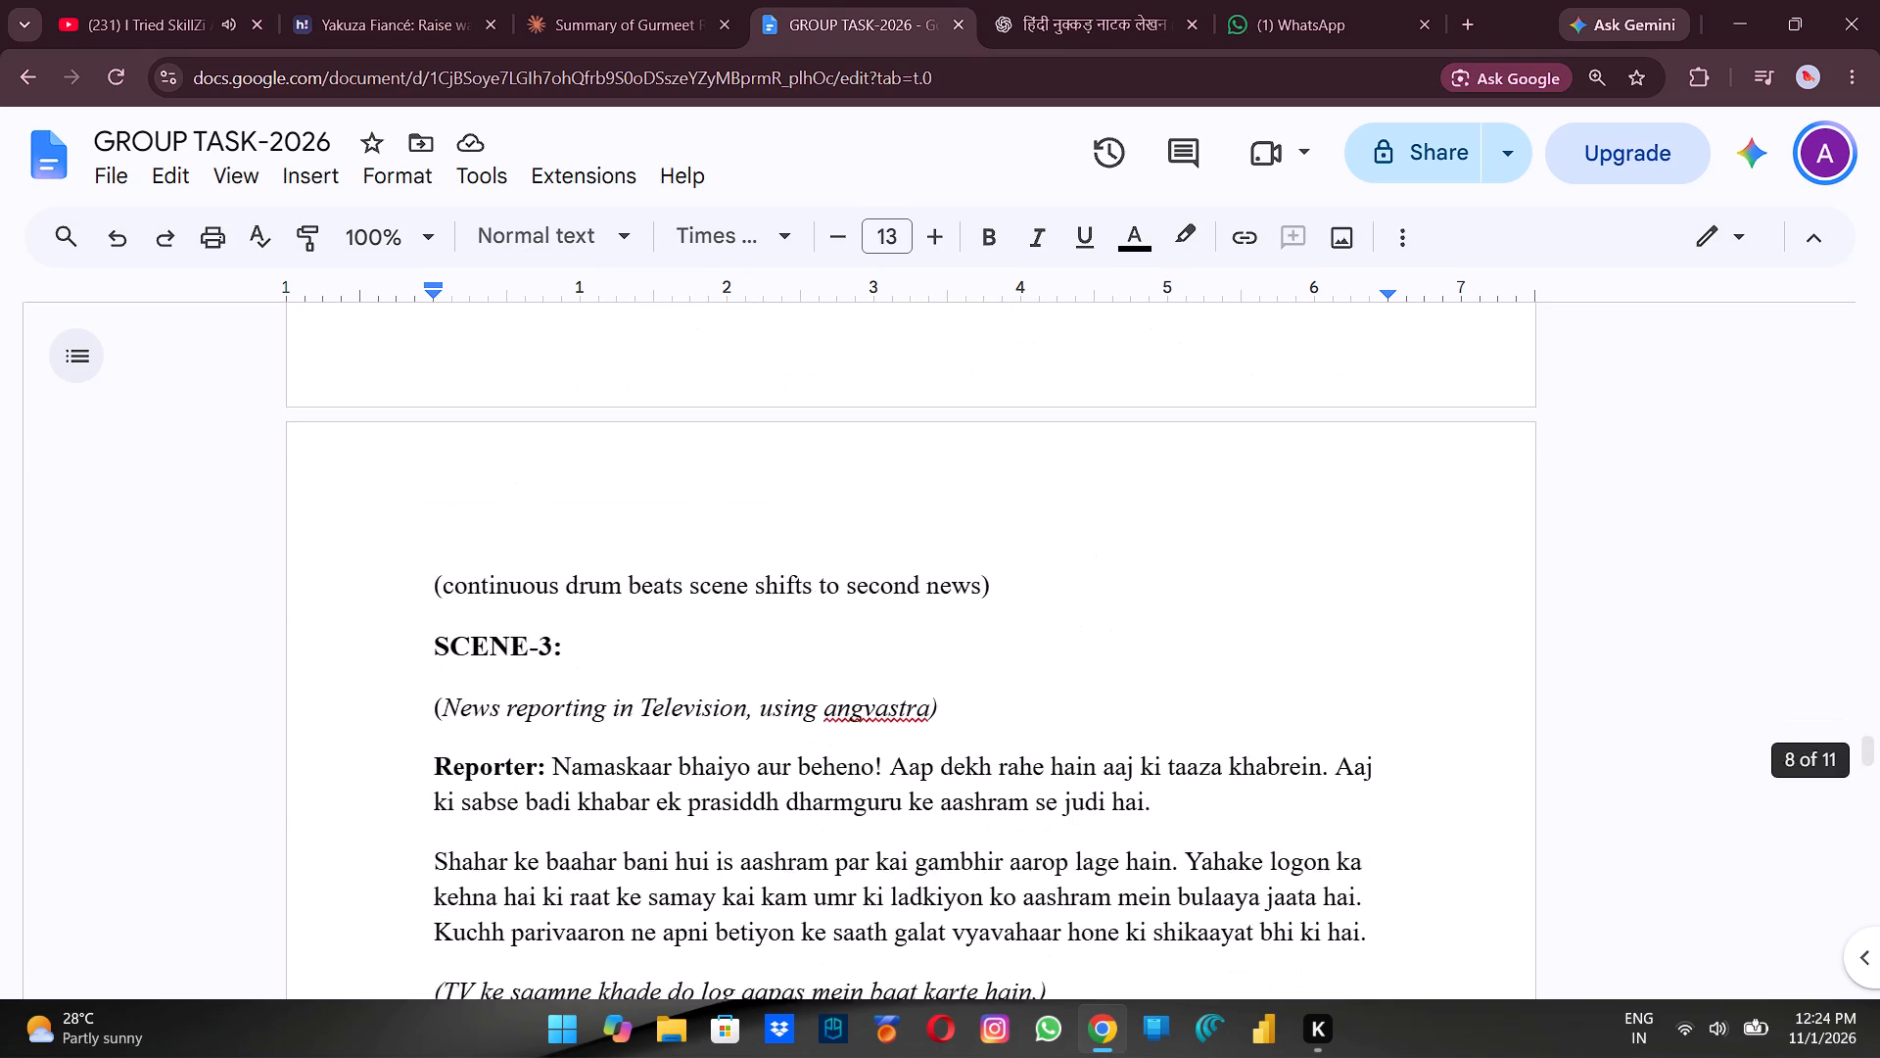
scroll(1169, 730, down, 16)
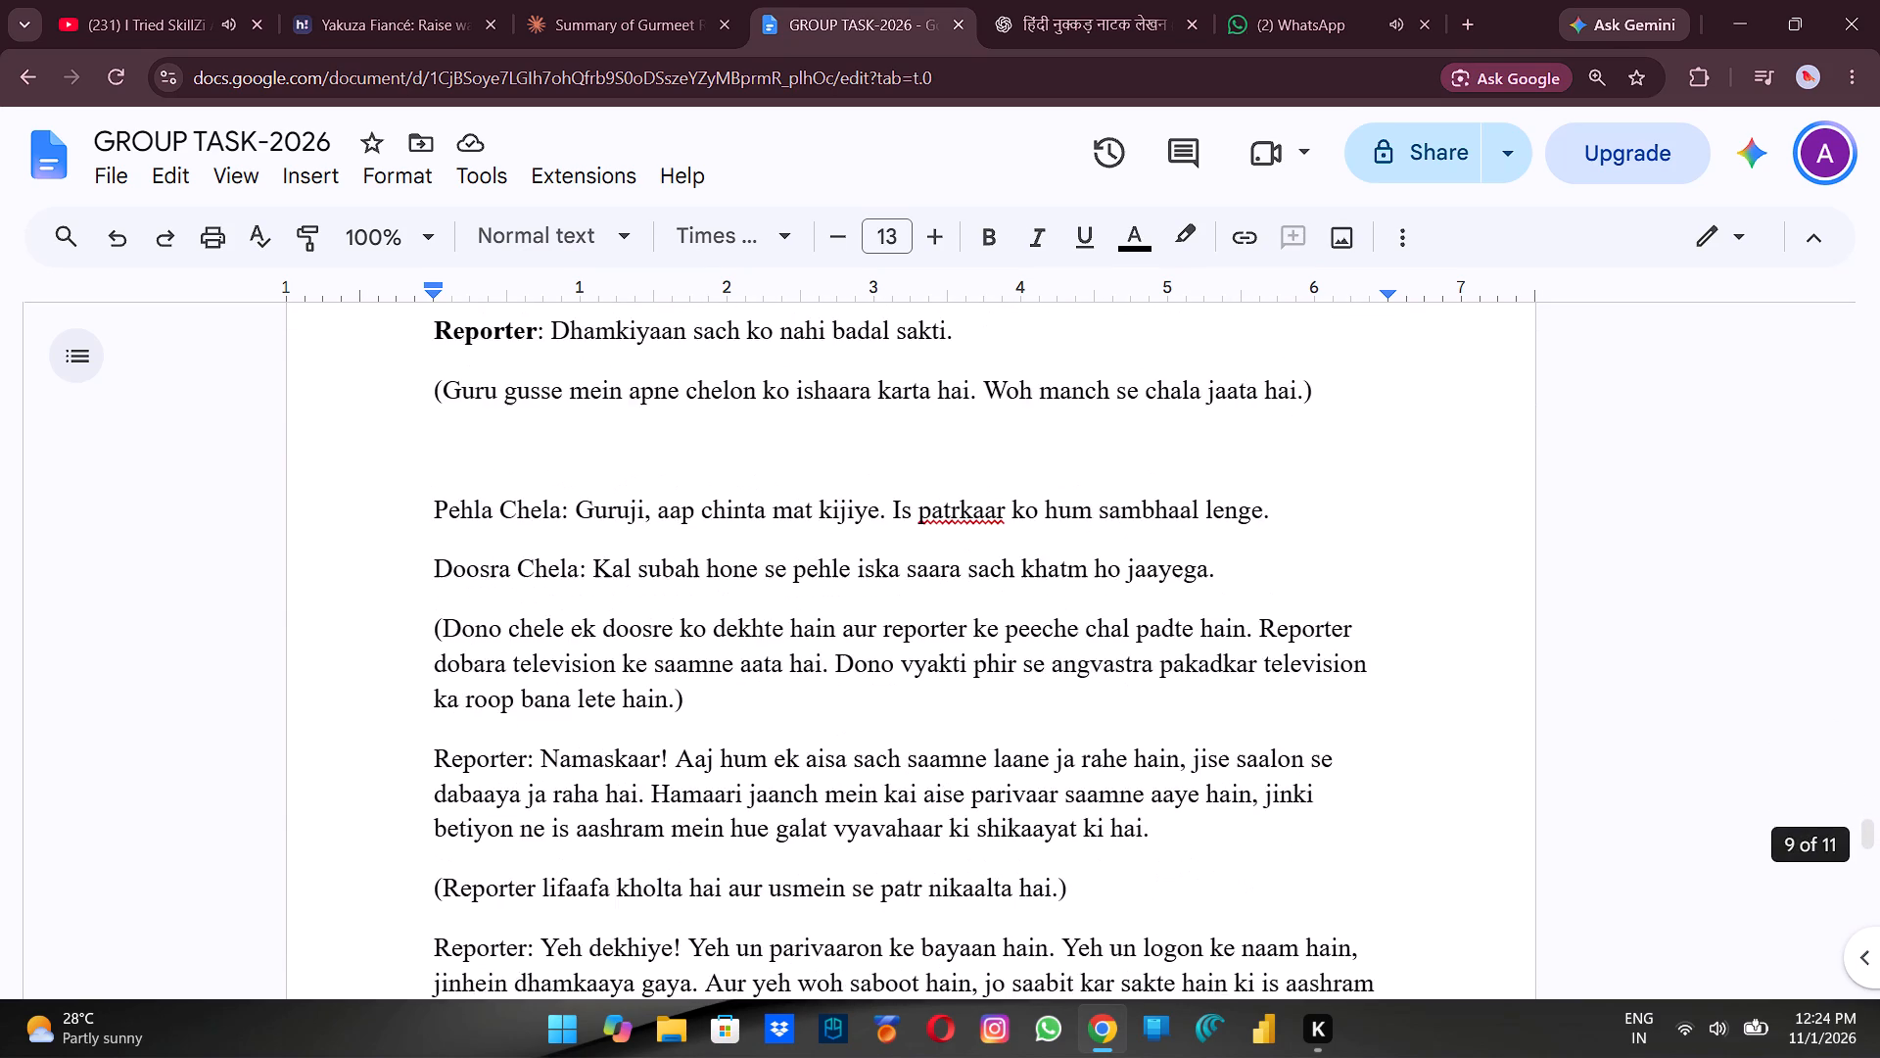
scroll(1171, 726, down, 2)
scroll(1171, 726, up, 3)
Remove the empty line between the Guru's stage direction and Pehla Chela's first line.
click(594, 489)
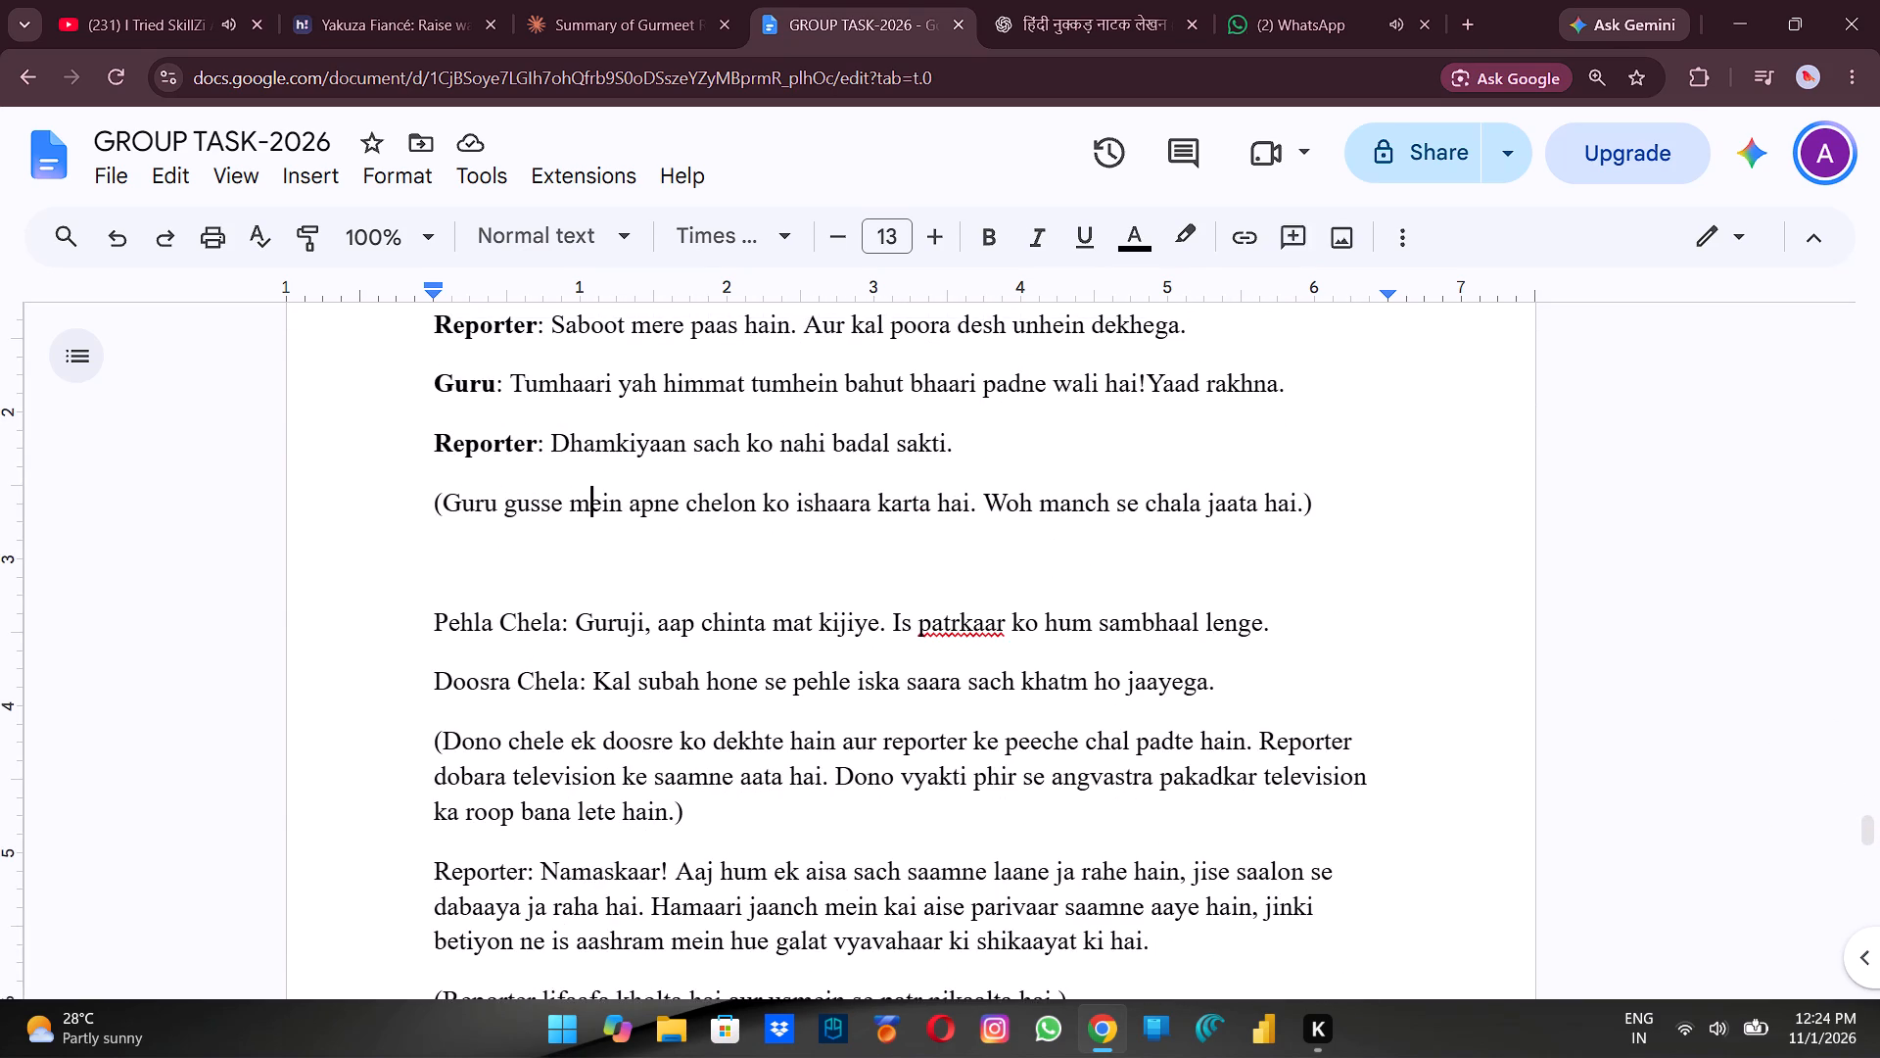
click(542, 549)
key(BackSpace)
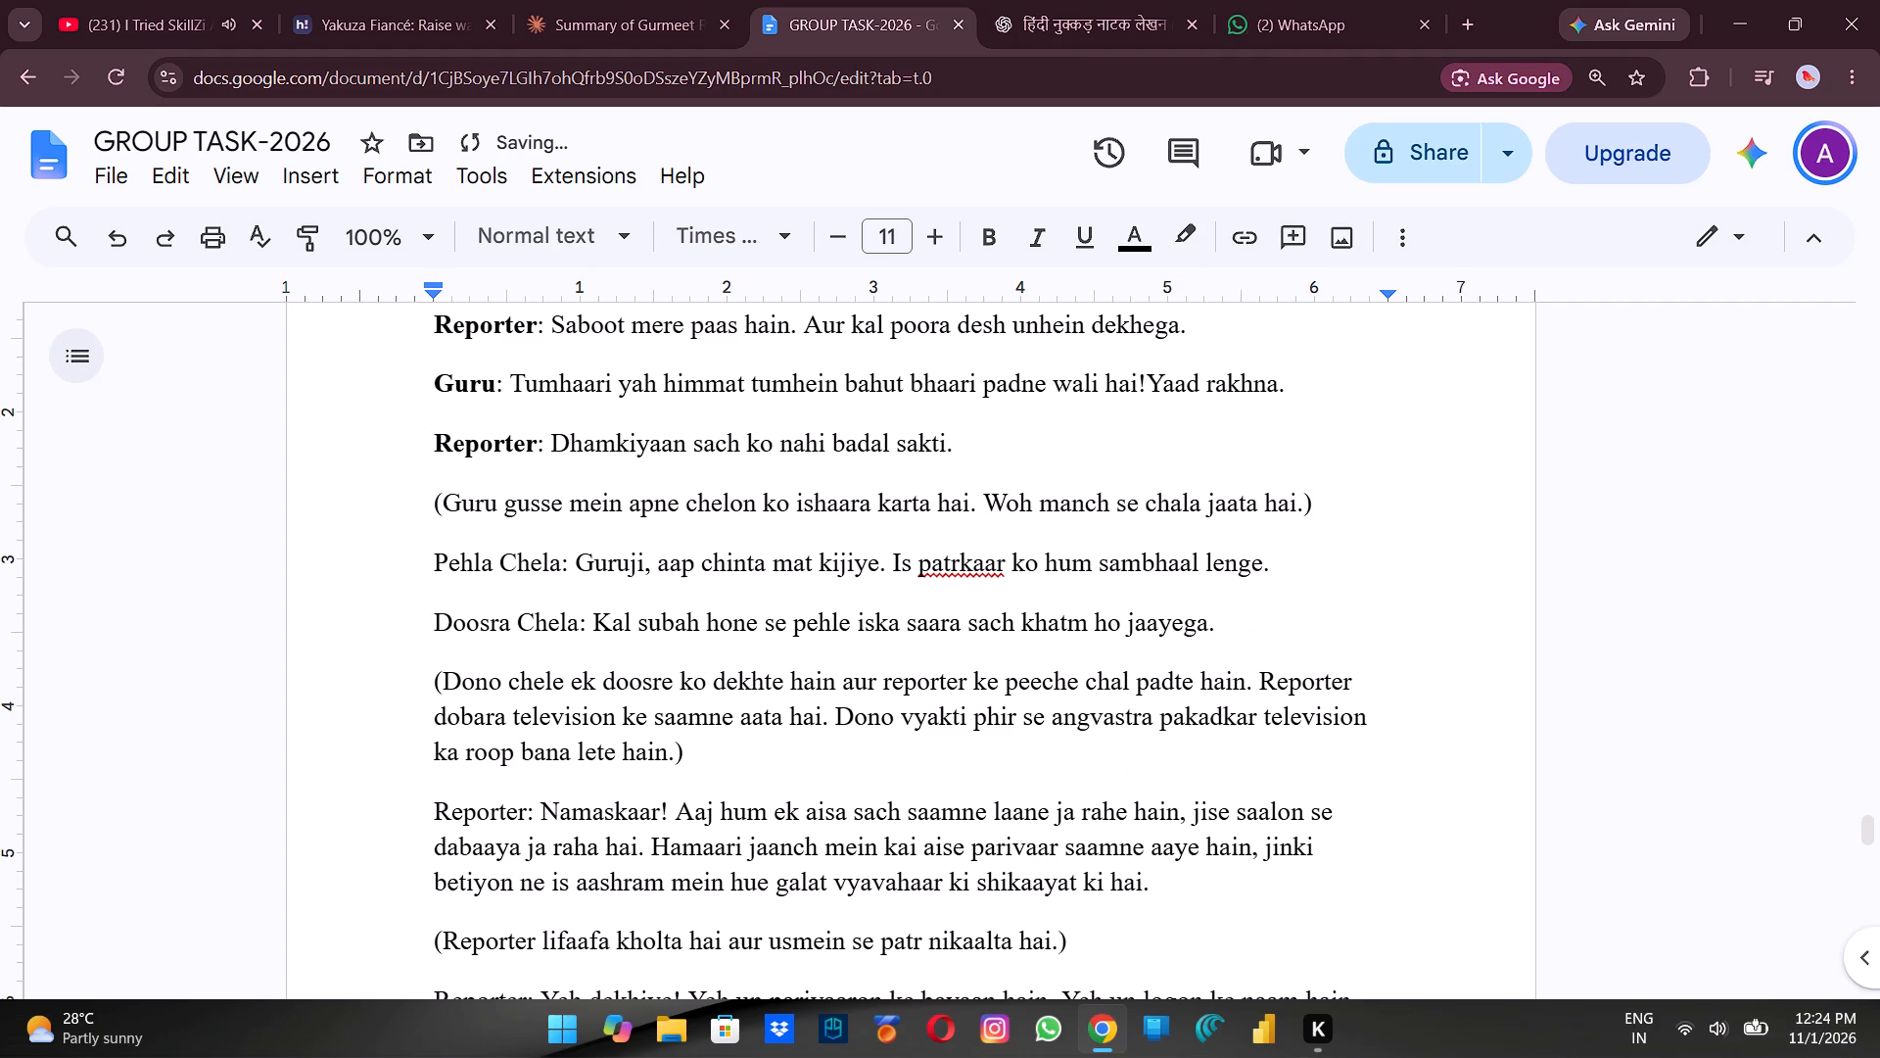
Delete the sentence "Woh manch se chala jaata hai." from the Guru's stage direction, keeping the closing bracket.
click(433, 548)
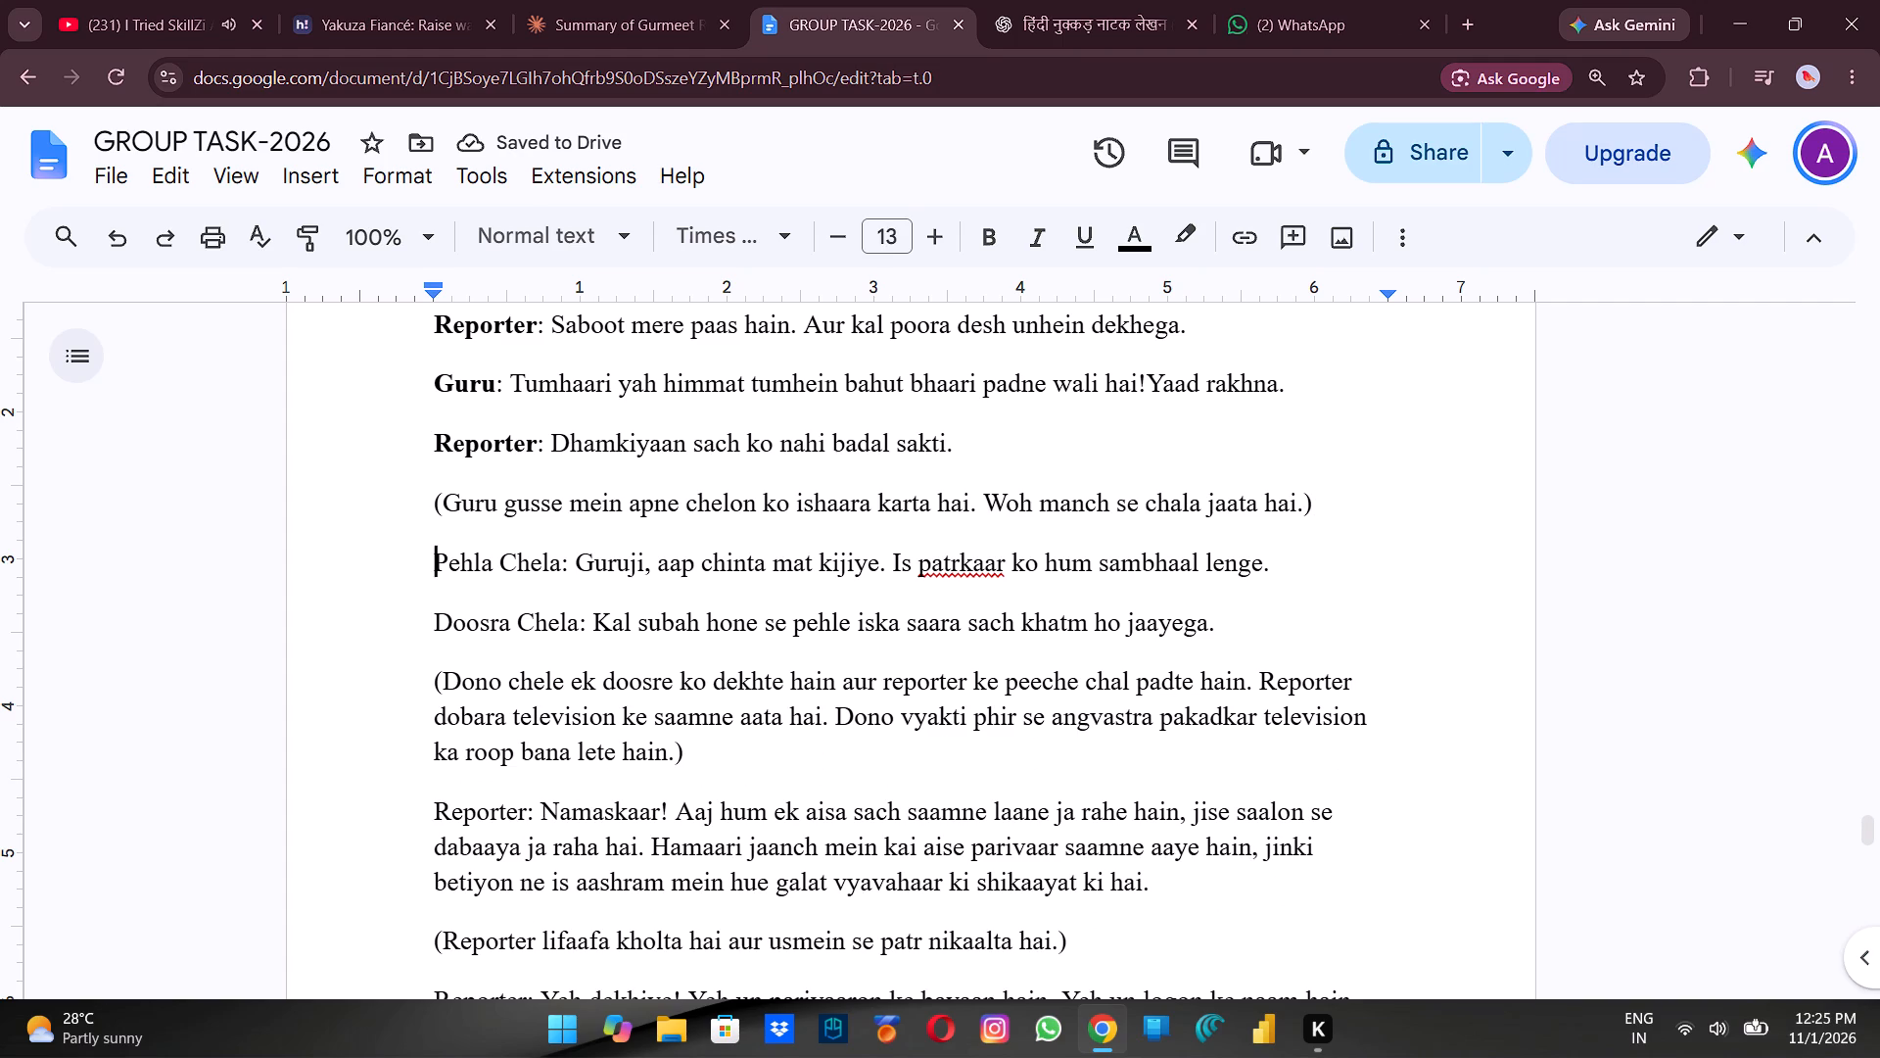
click(1298, 504)
key(BackSpace)
key(BackSpace)
key(BackSpace)
key(BackSpace)
key(BackSpace)
key(BackSpace)
key(BackSpace)
key(BackSpace)
key(BackSpace)
key(BackSpace)
key(BackSpace)
key(BackSpace)
key(BackSpace)
key(BackSpace)
key(BackSpace)
key(BackSpace)
key(BackSpace)
key(BackSpace)
key(BackSpace)
key(BackSpace)
key(BackSpace)
key(BackSpace)
key(BackSpace)
key(BackSpace)
key(BackSpace)
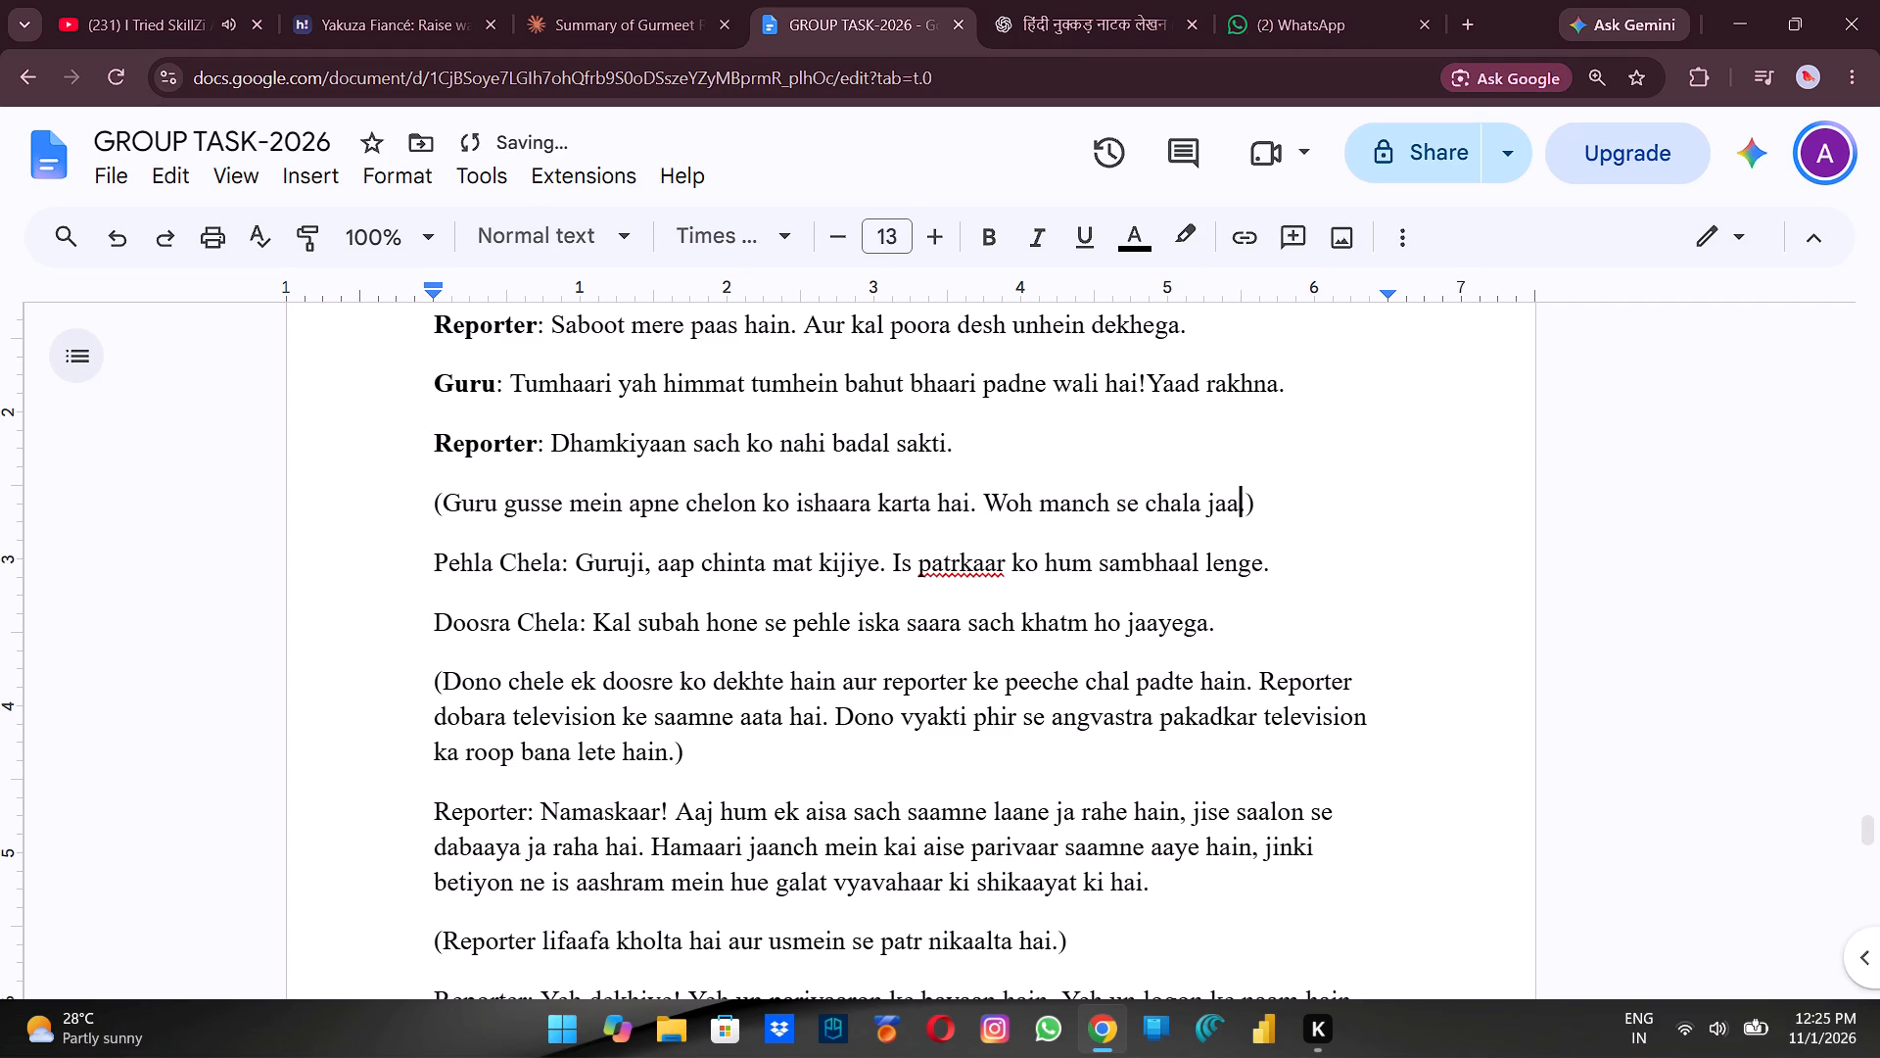
key(BackSpace)
key(BackSpace)
key(BackSpace)
key(BackSpace)
key(BackSpace)
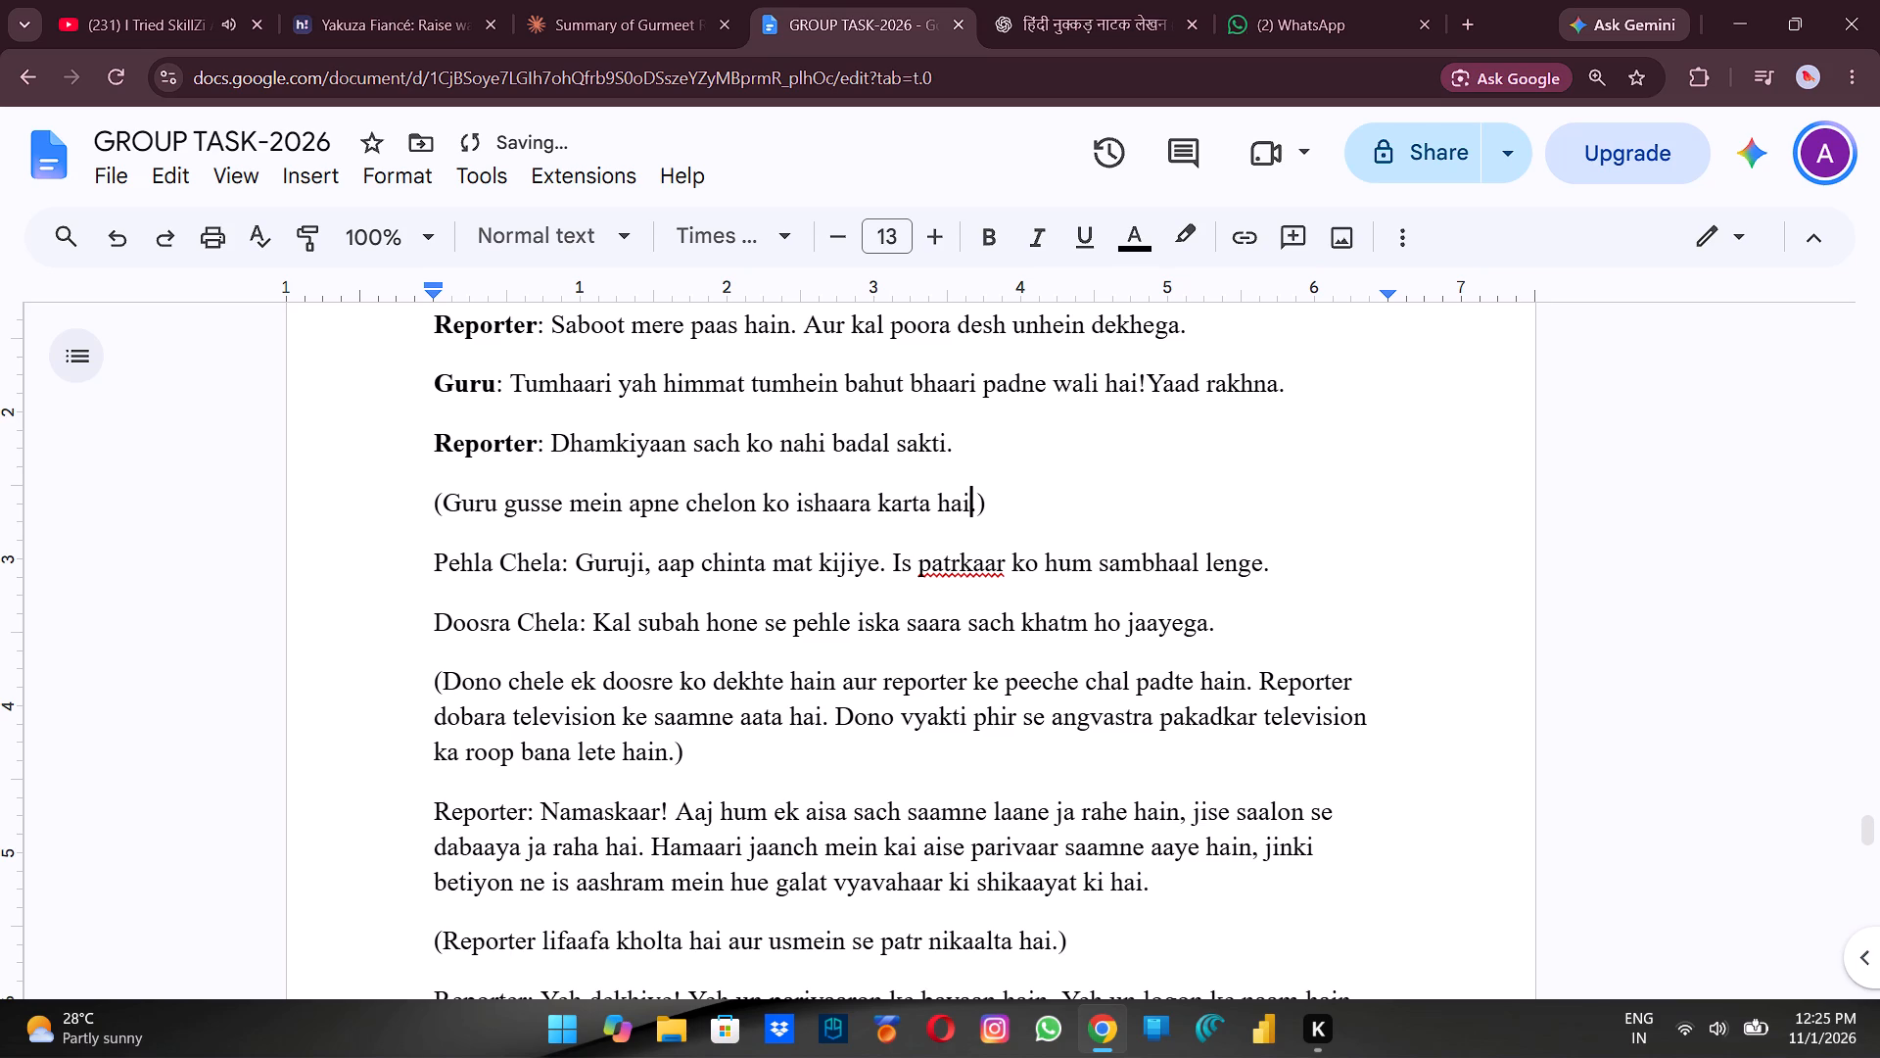
drag(1270, 560, 1260, 560)
click(1005, 487)
click(1057, 517)
click(1038, 517)
Make the speaker names "Pehla Chela:" and "Doosra Chela:" bold.
drag(265, 606, 568, 575)
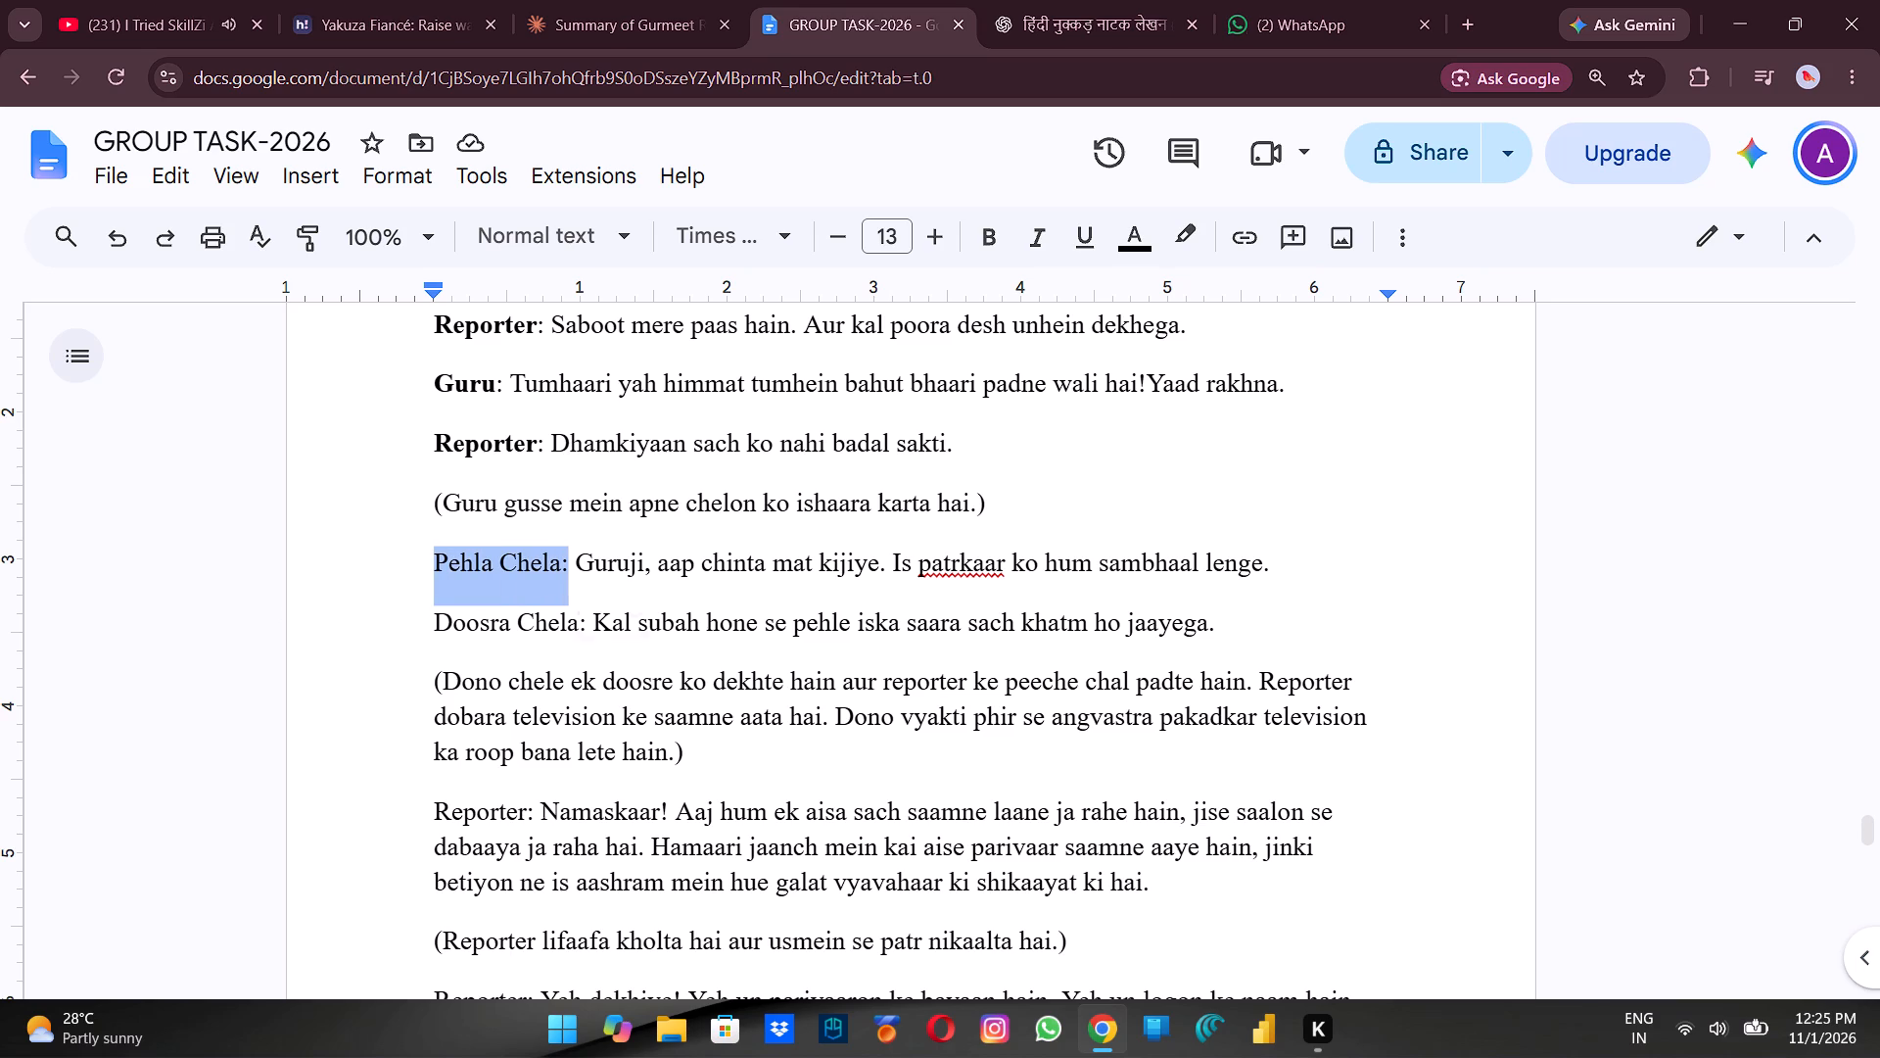
click(977, 239)
drag(440, 620, 591, 638)
click(998, 229)
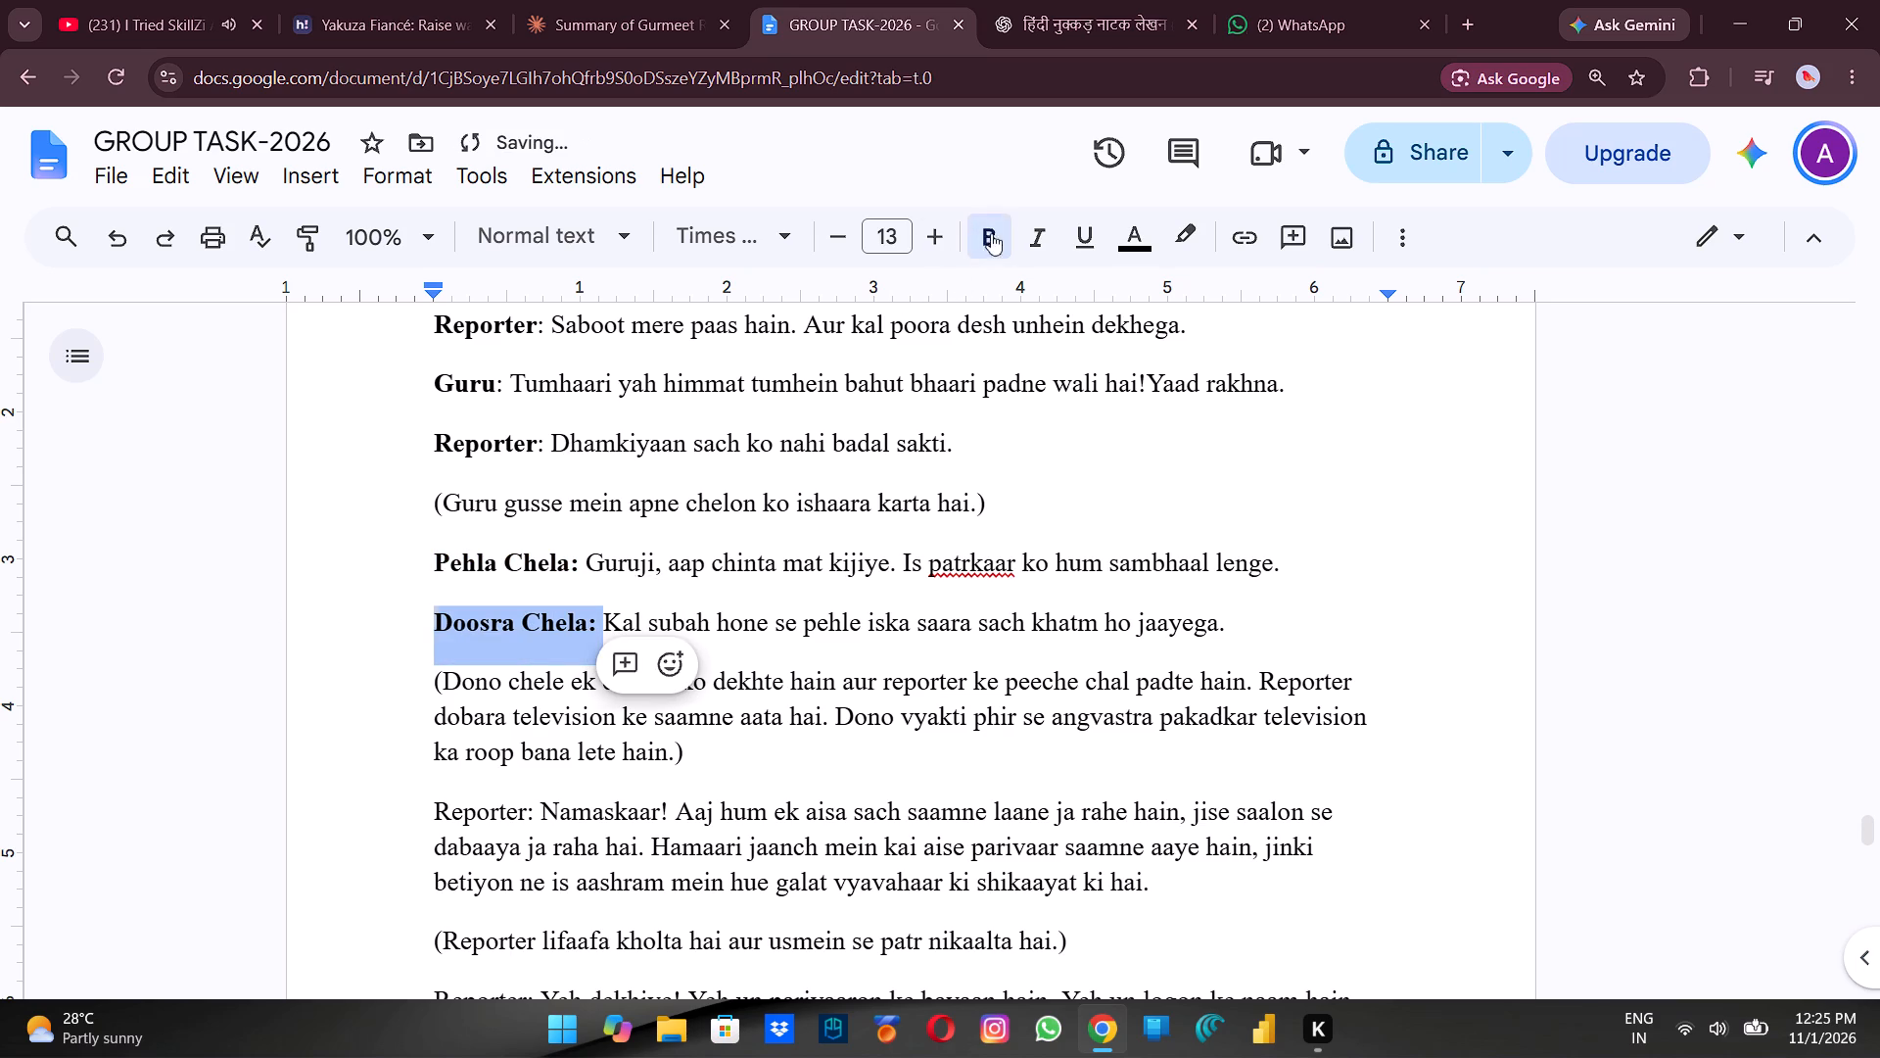
Switch to the YouTube video about the SkillZi app.
click(257, 0)
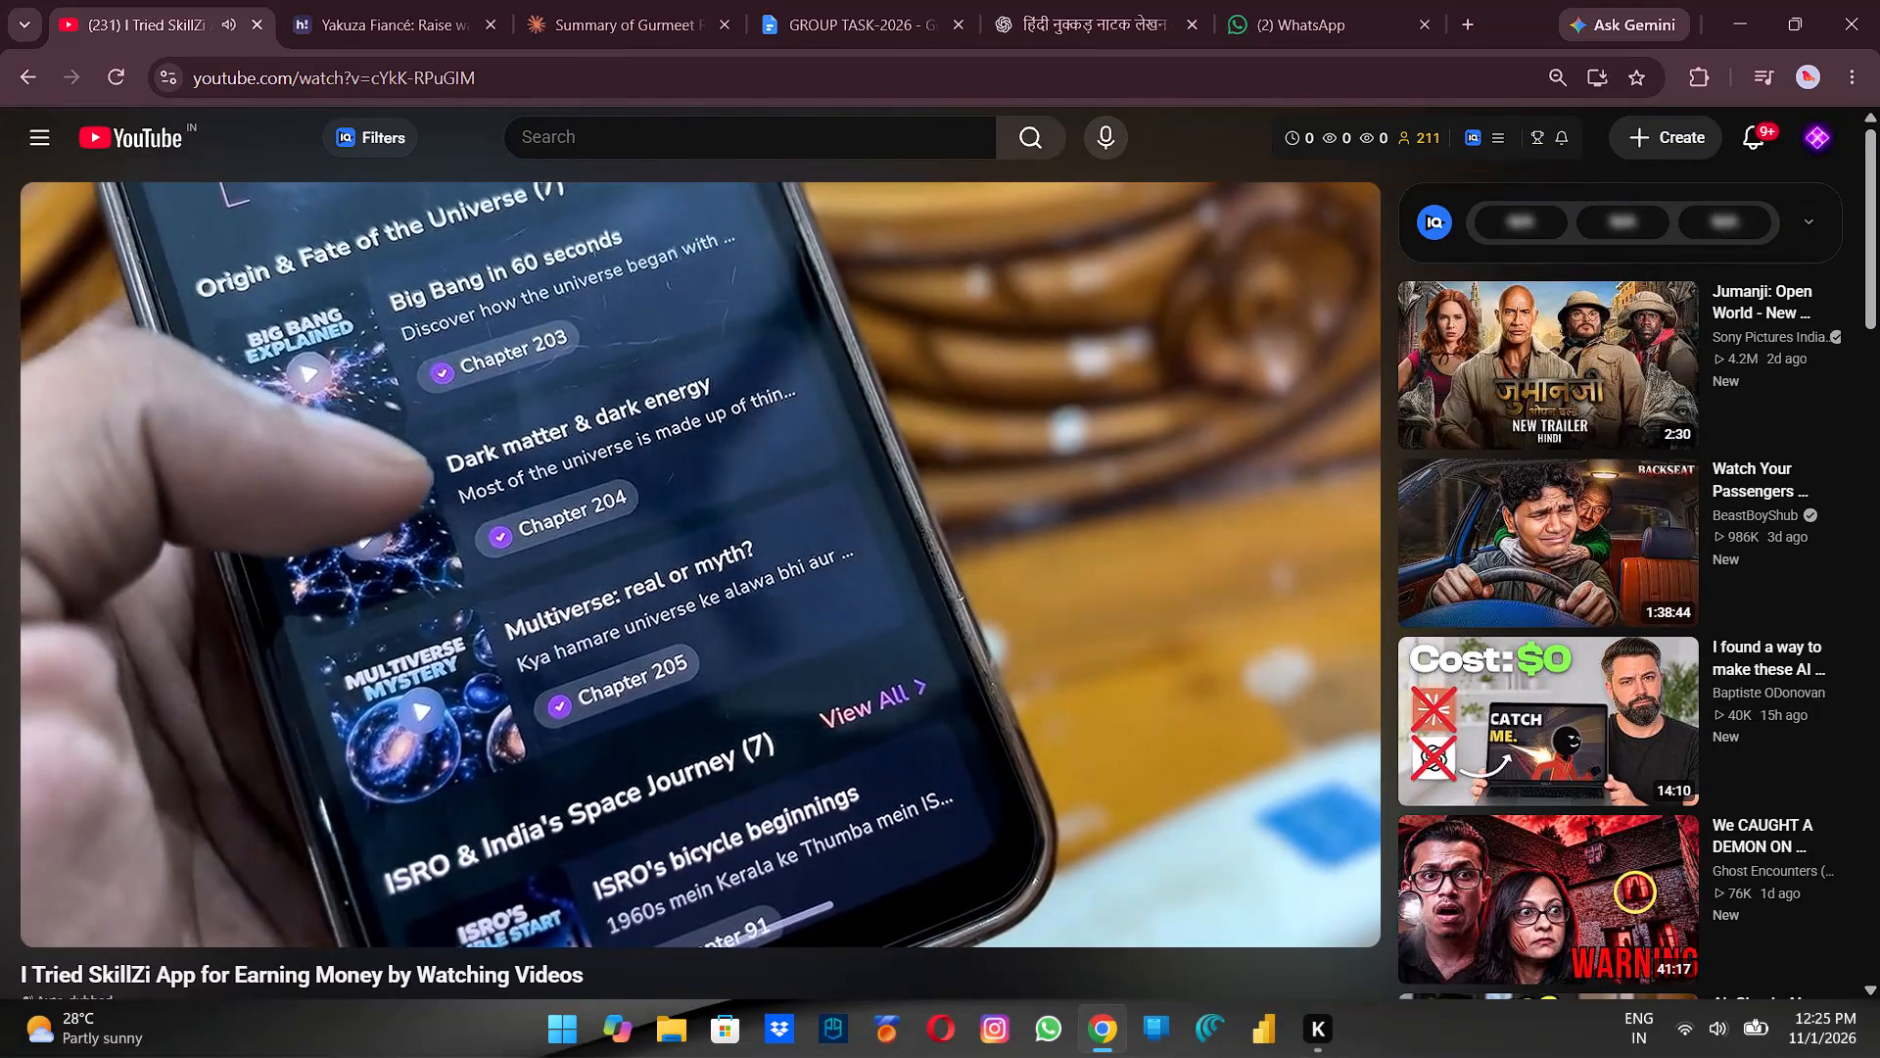
Browse the SkillZi video's comments and expand the replies under the 111 Rs withdrawal comment.
scroll(714, 466, down, 7)
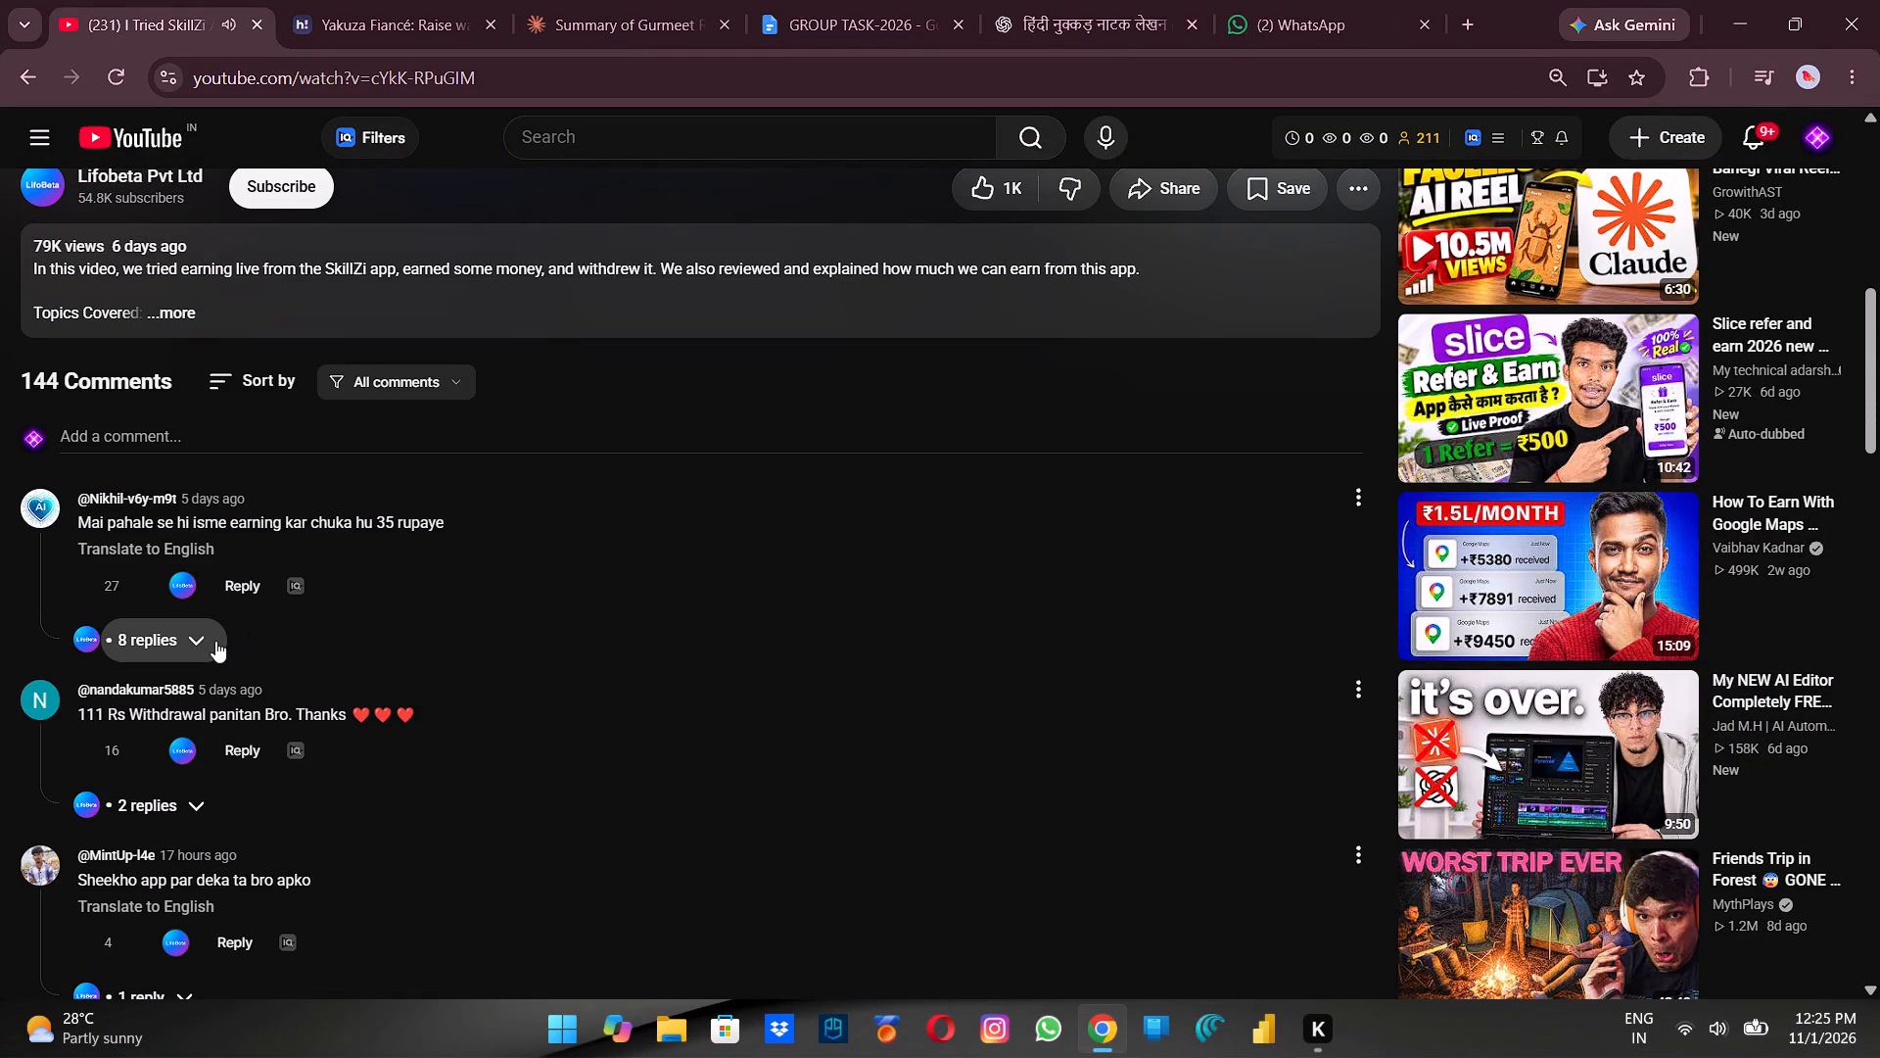
click(188, 793)
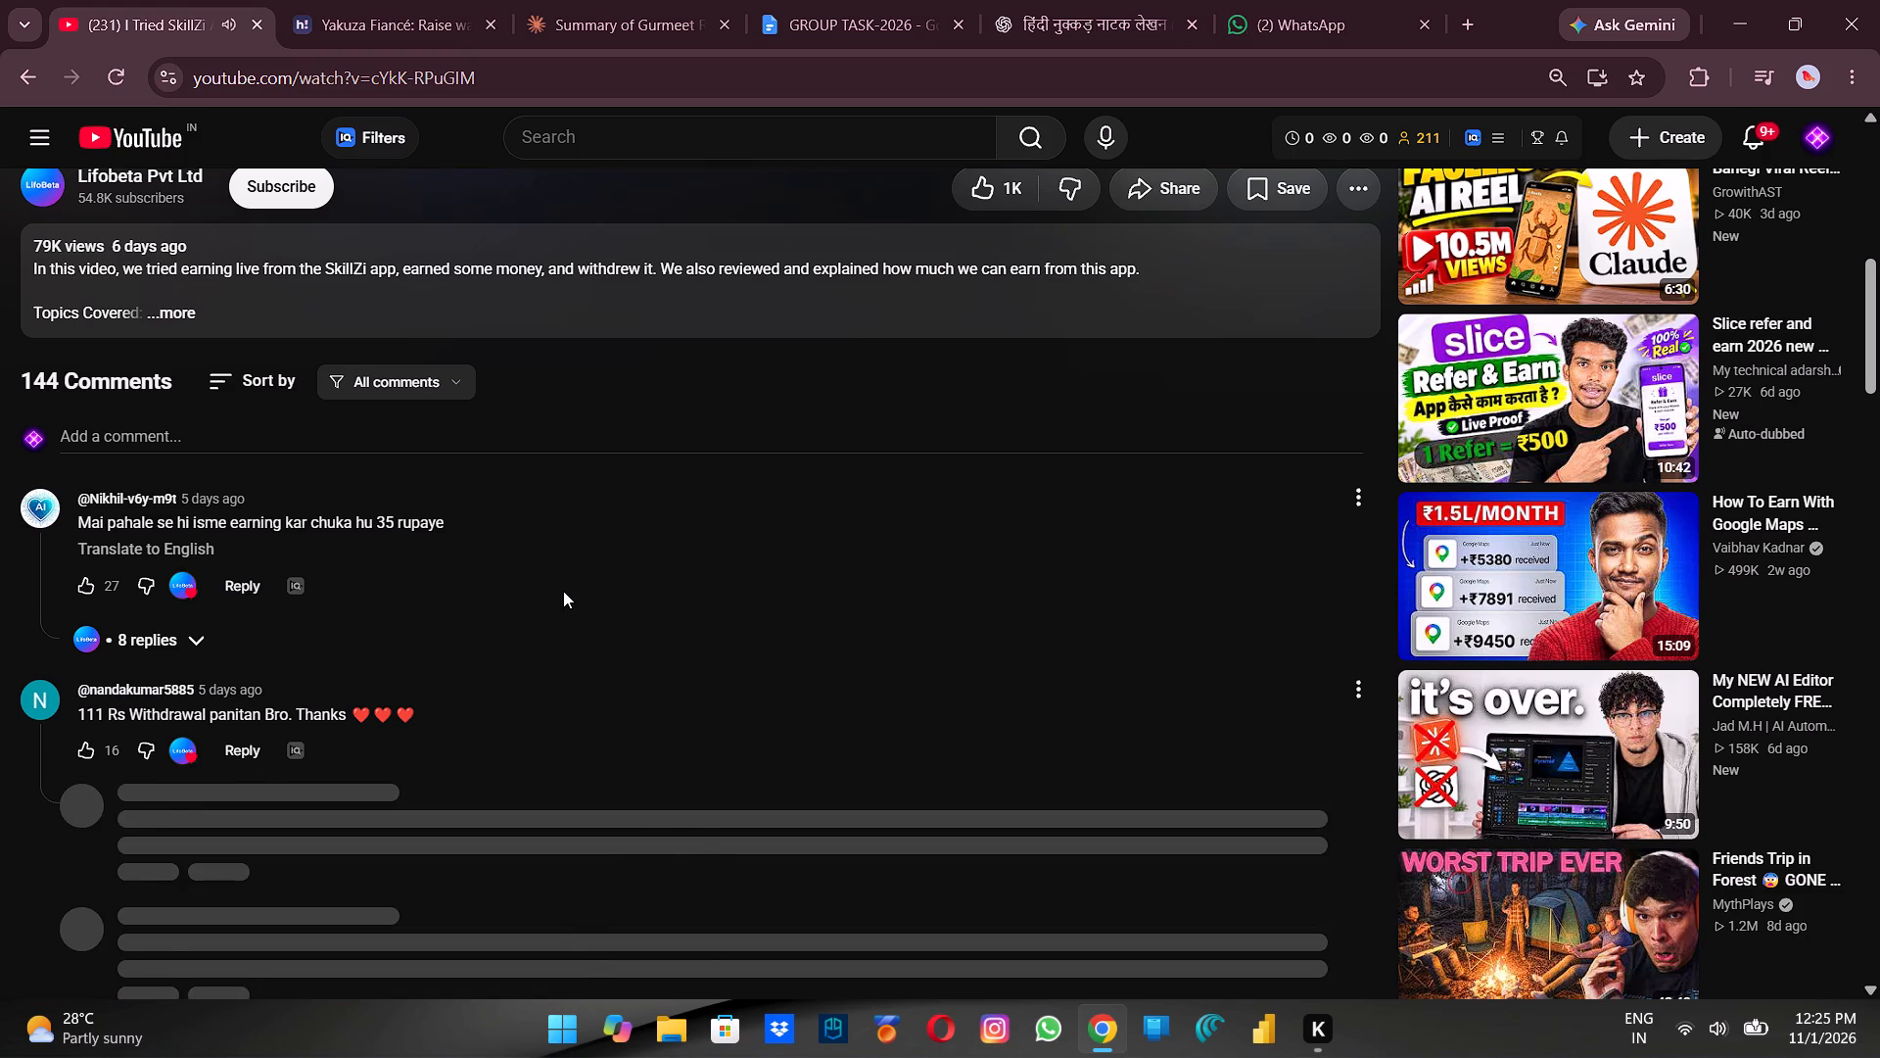
scroll(585, 520, up, 6)
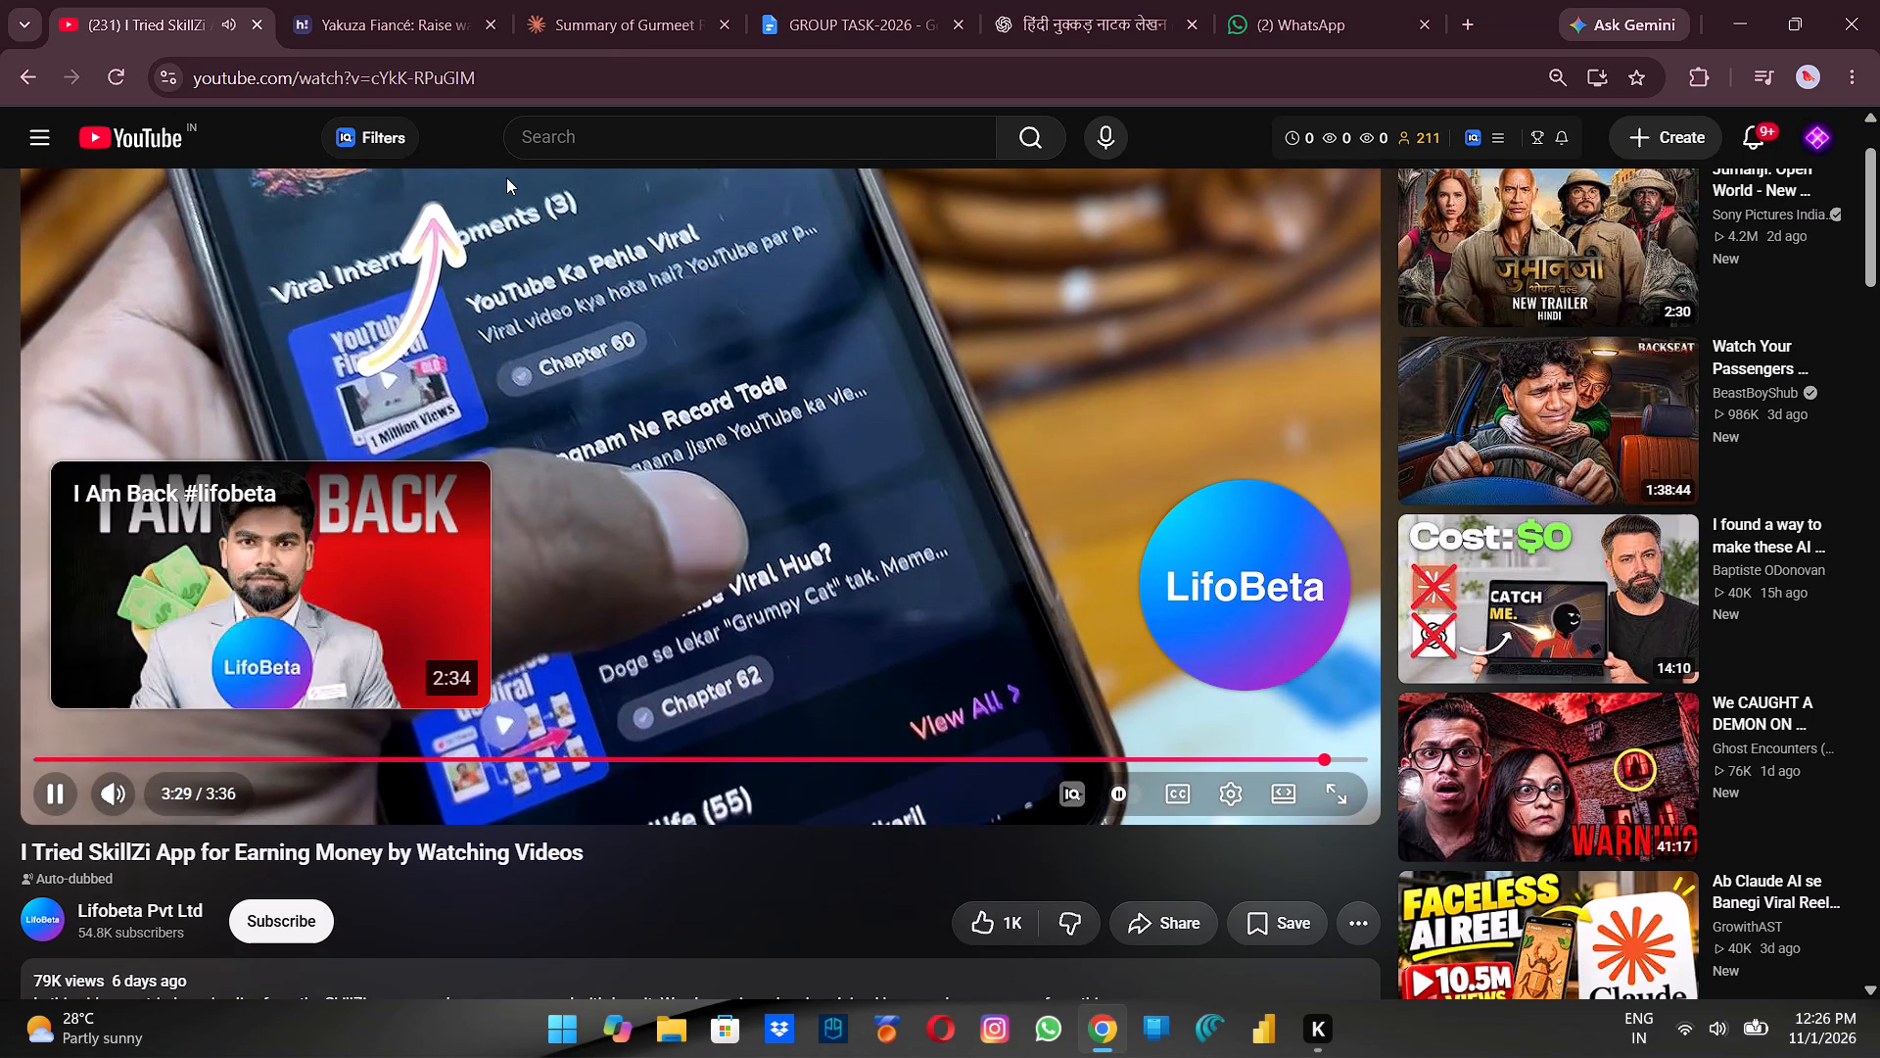
Leave the SkillZi video and open the YouTube home page.
click(143, 137)
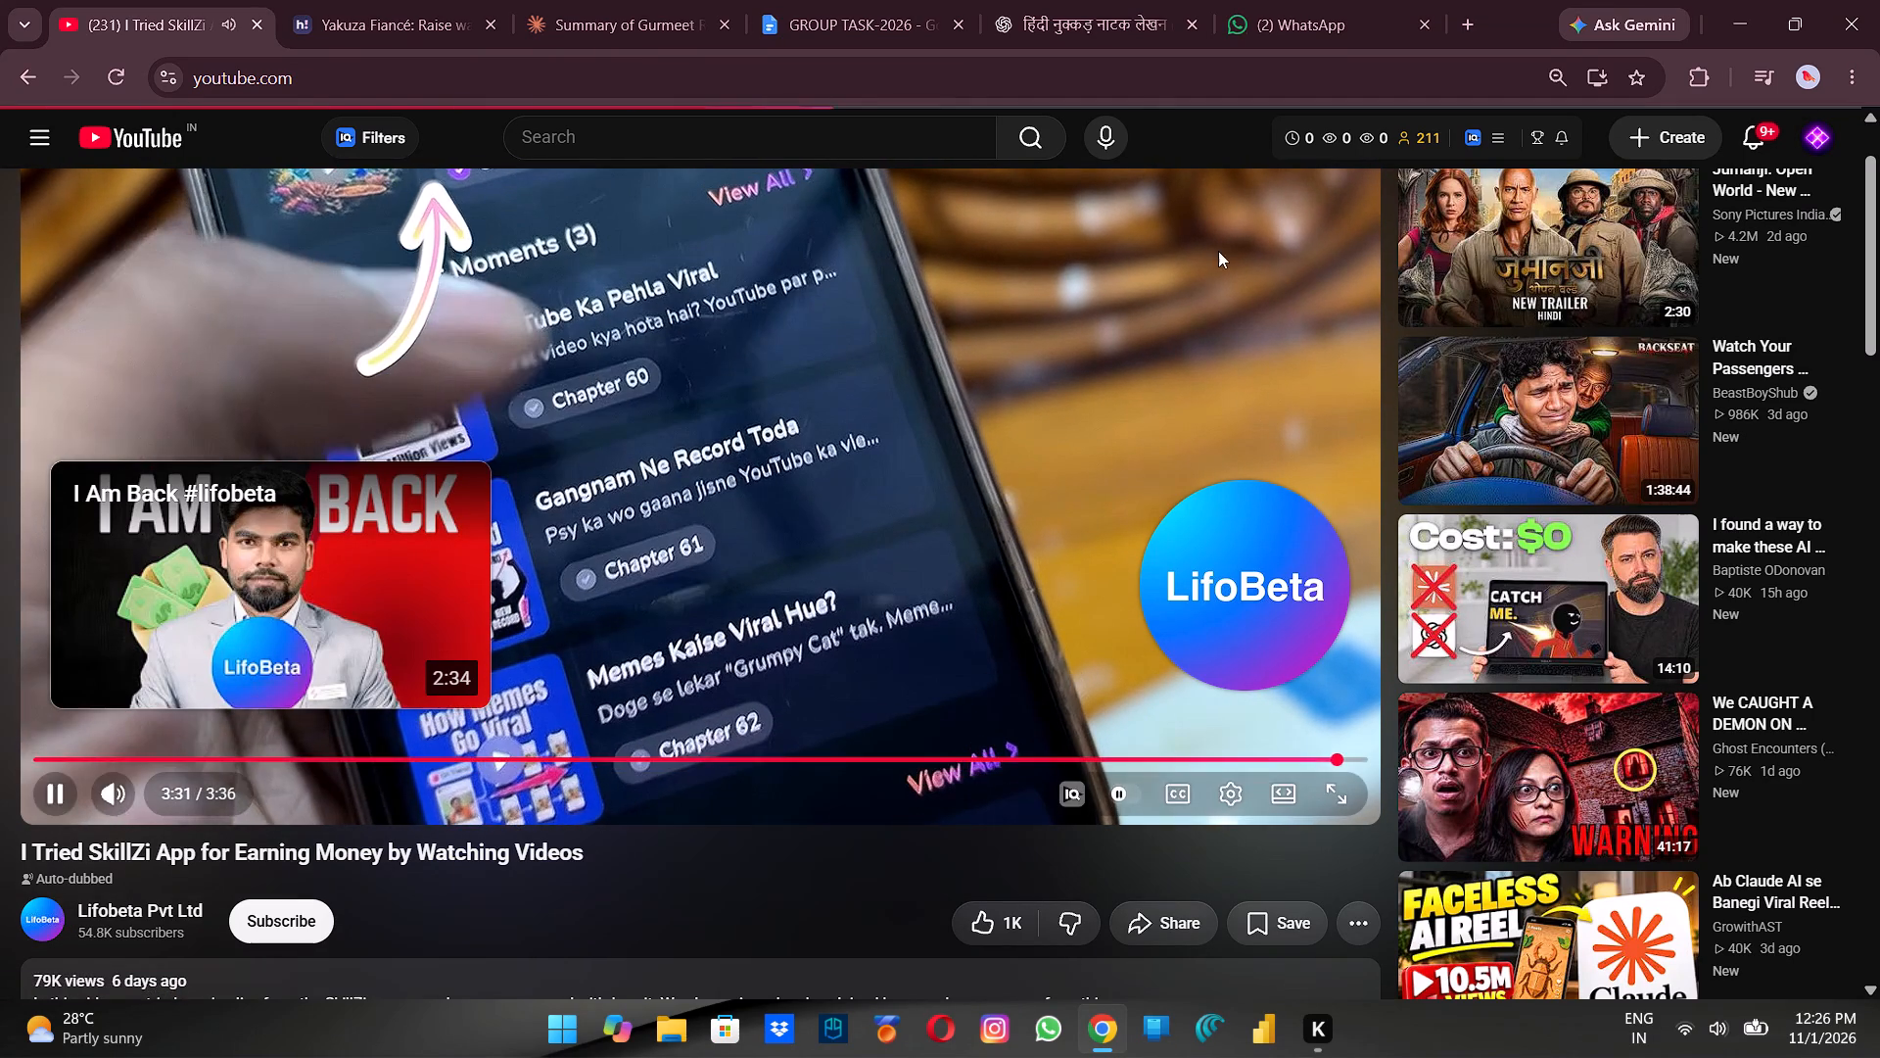
Return to the GROUP TASK-2026 document and delete everything from "(Guru gusse mein apne chelon..." through the "(Dono chele..." stage direction, including both Chela lines.
click(886, 11)
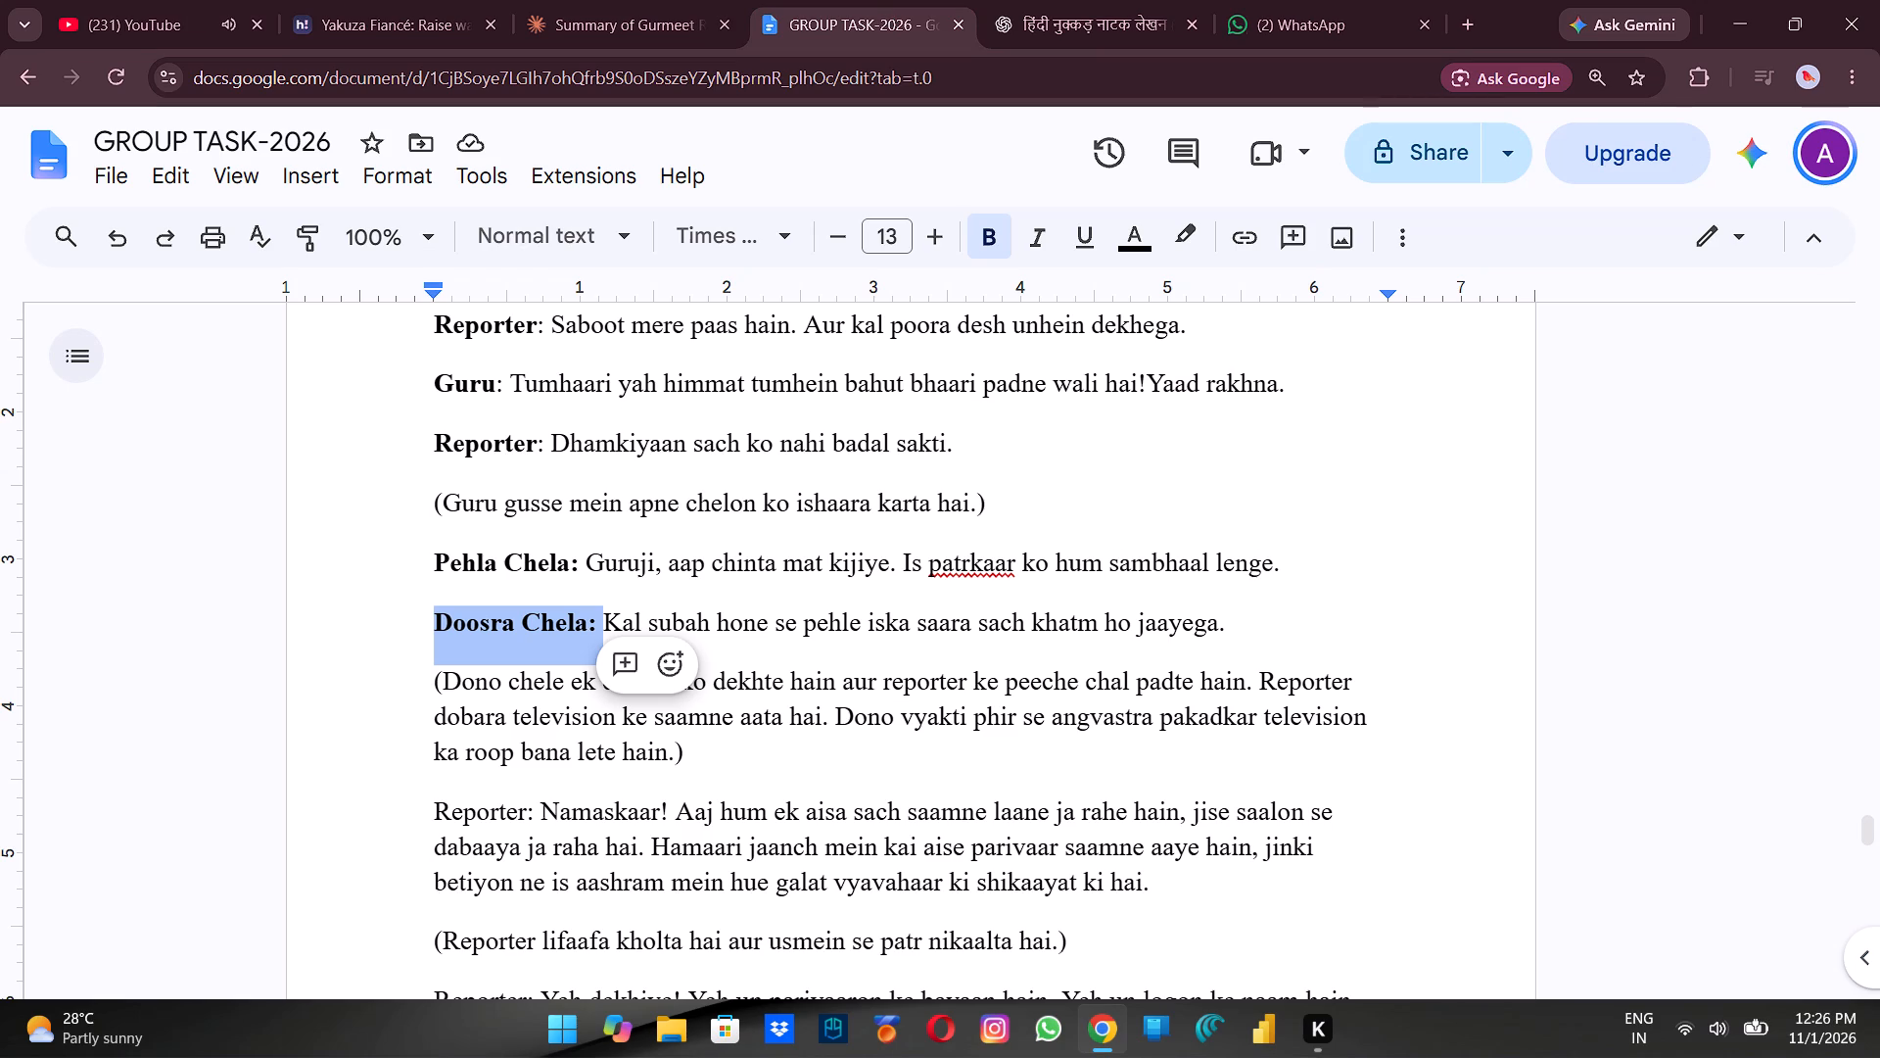
scroll(768, 611, down, 1)
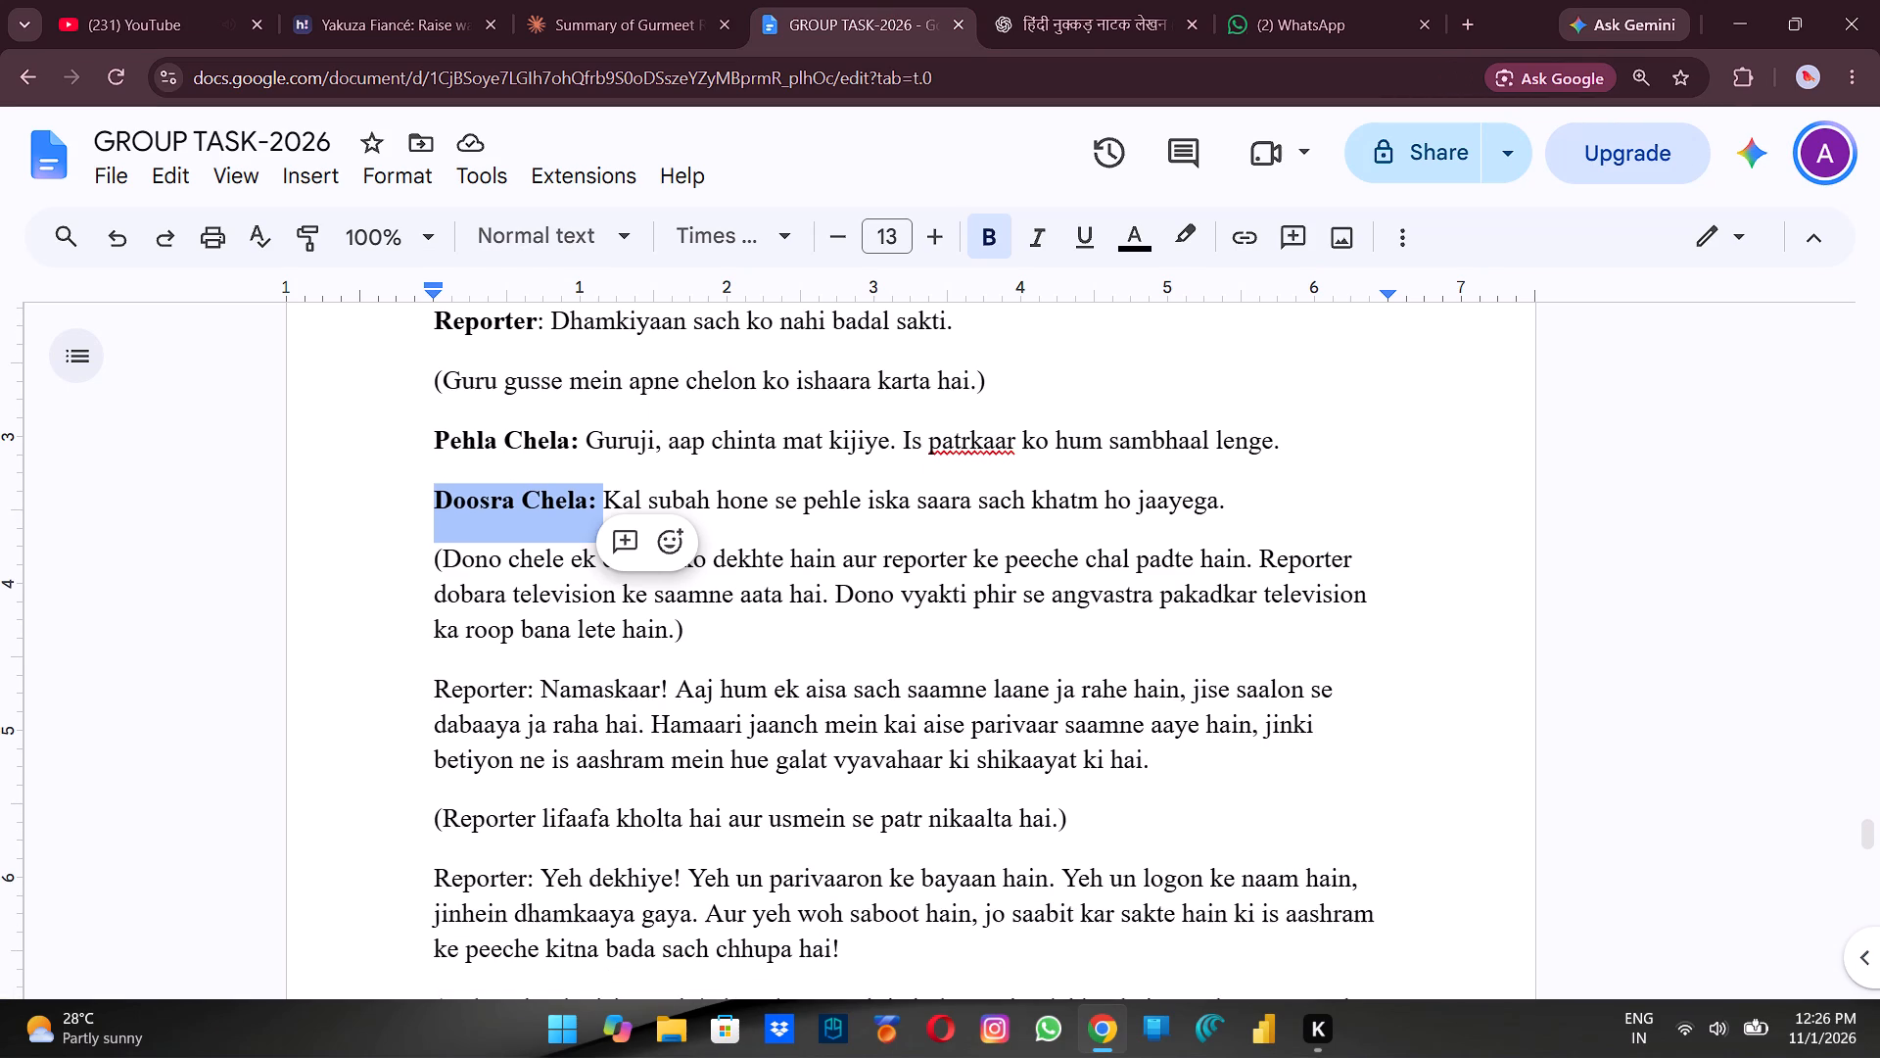
click(1114, 489)
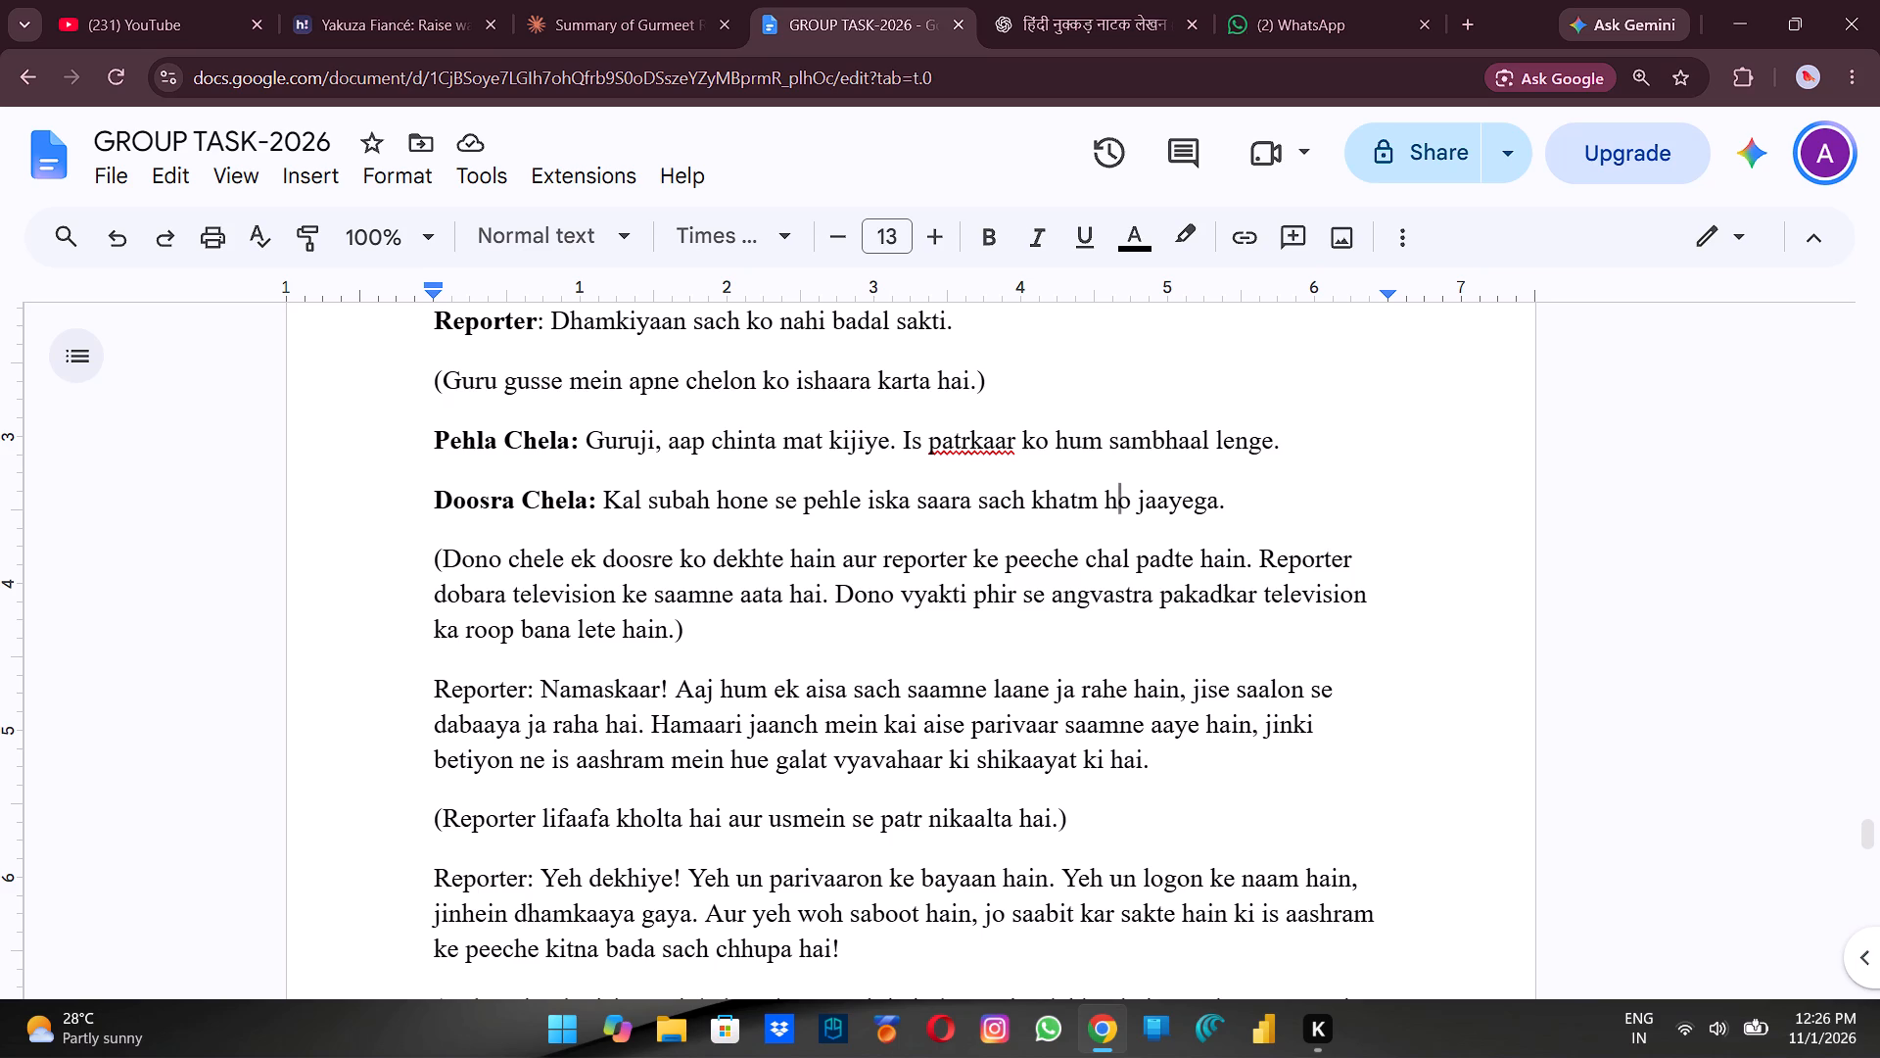
click(1000, 395)
click(987, 402)
key(Left)
click(494, 861)
click(630, 726)
drag(698, 660, 395, 408)
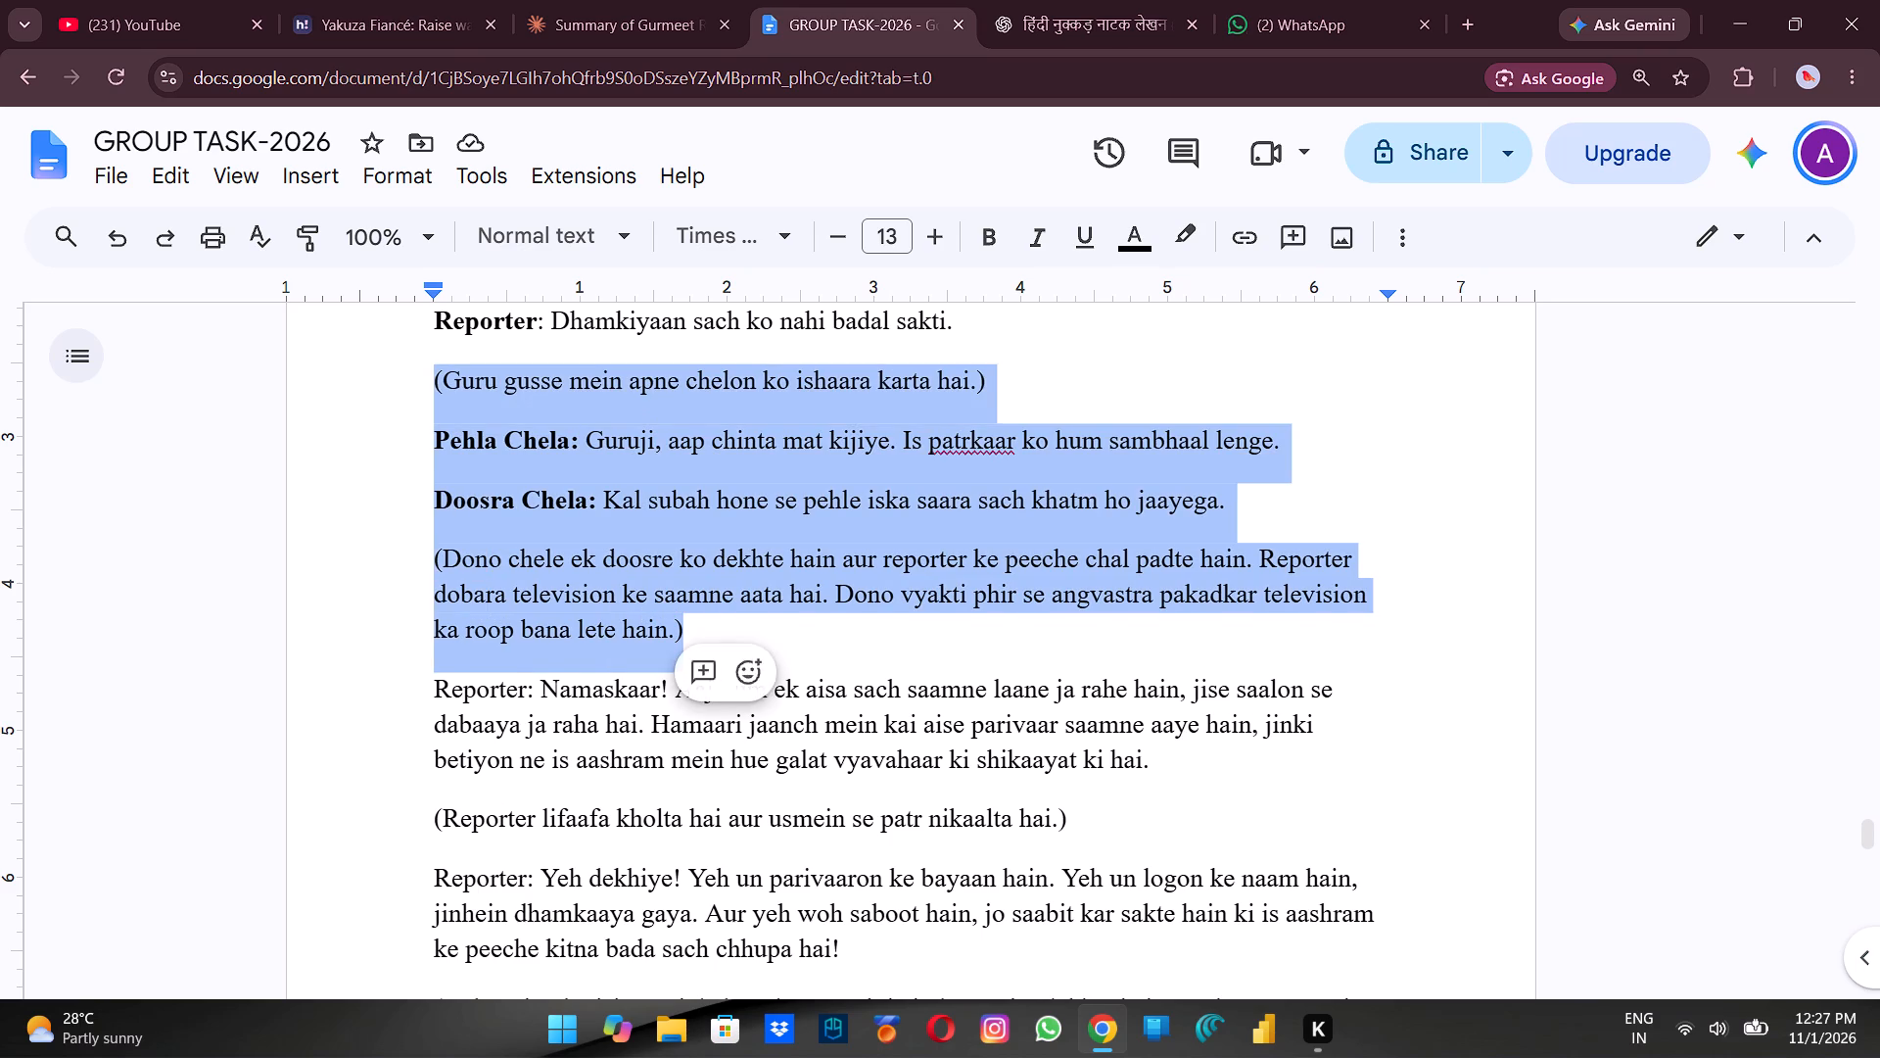
key(BackSpace)
key(BackSpace)
Add the stage direction "(Reporter wapas tv me jata hai)" on its own line before the Reporter's "Namaskaar!" speech.
scroll(401, 356, up, 1)
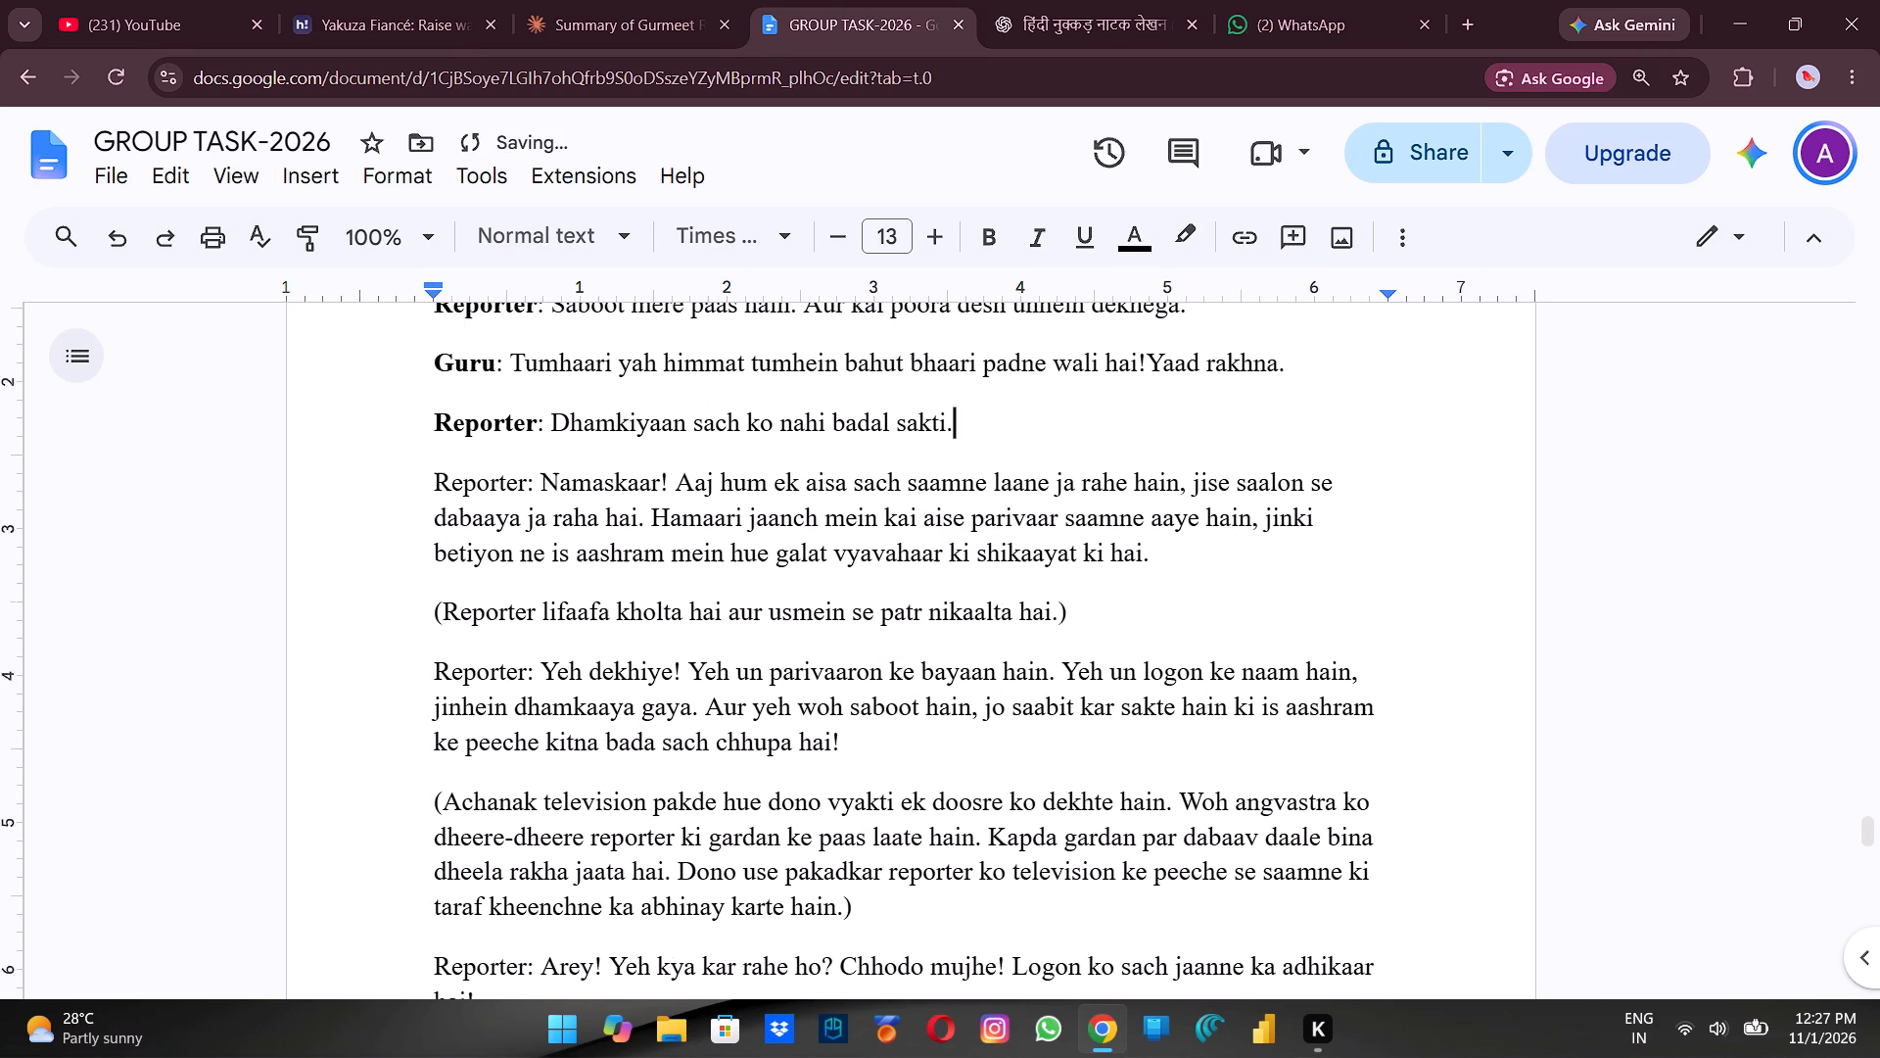
key(Return)
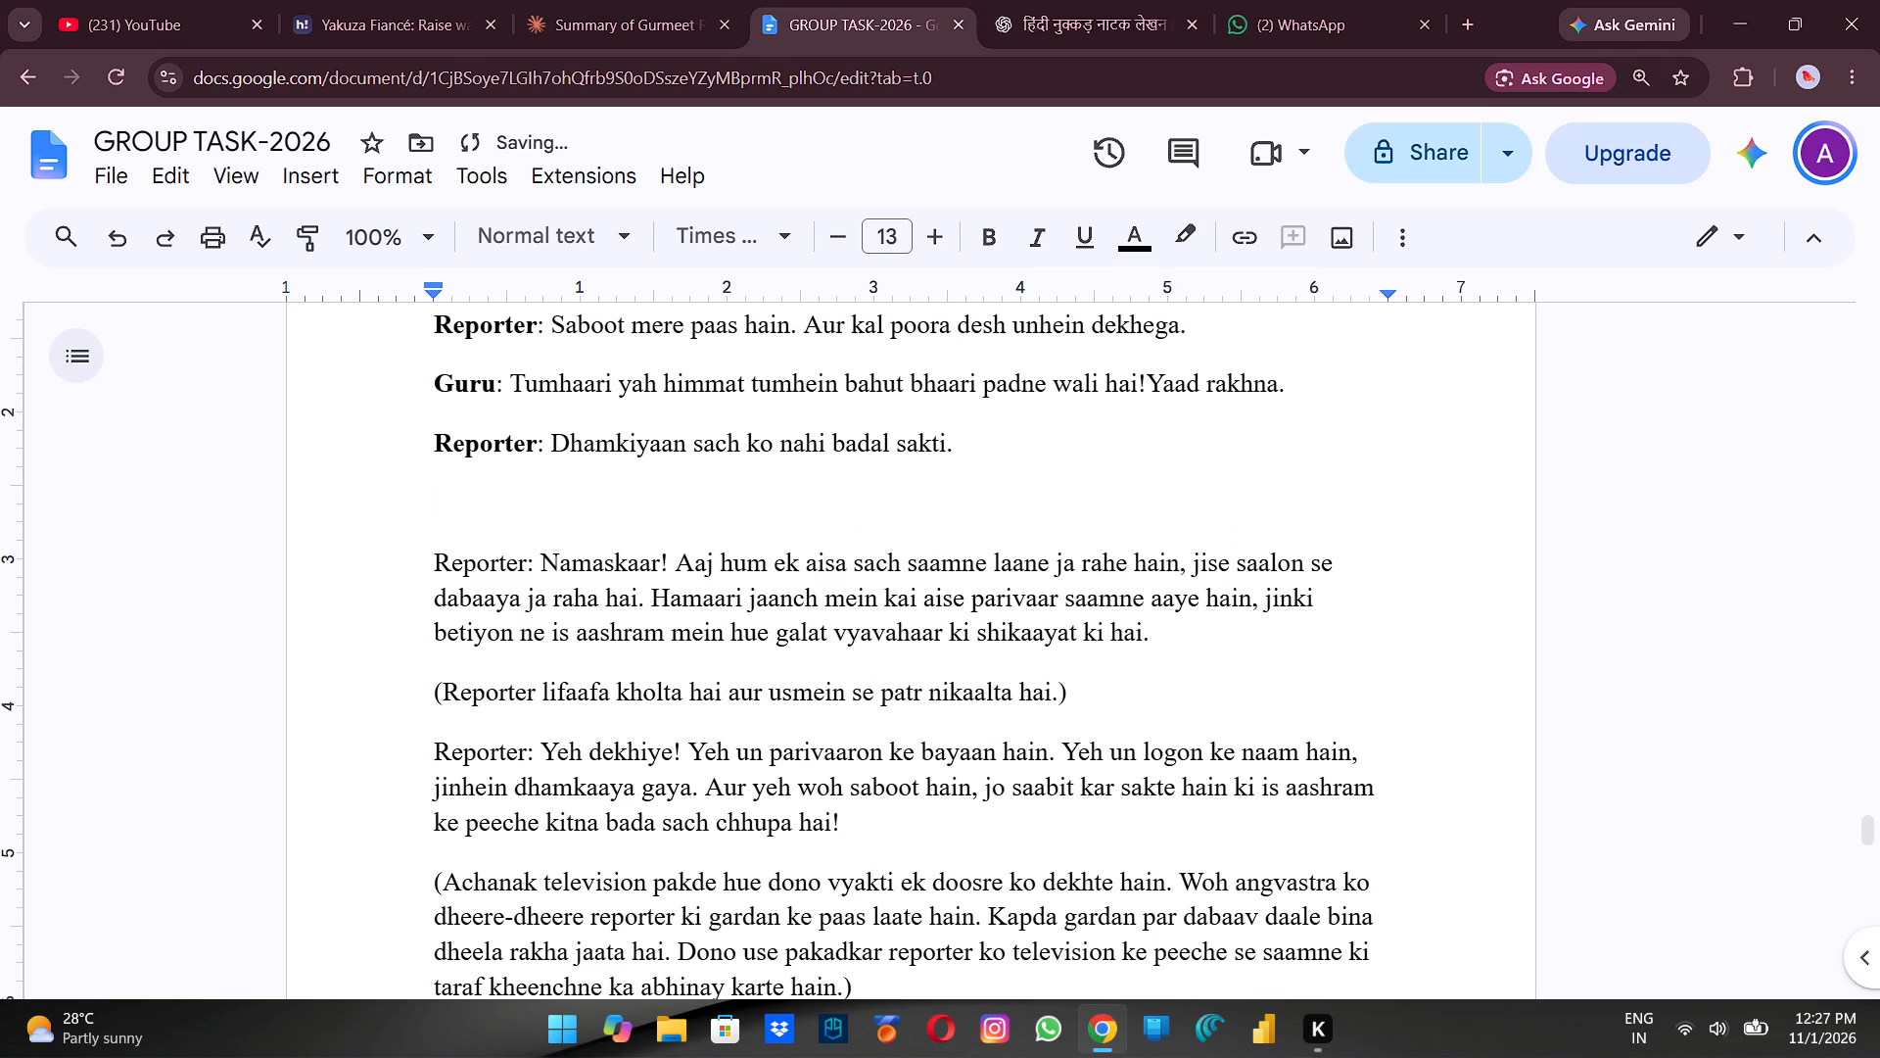
key(shift+parenleft)
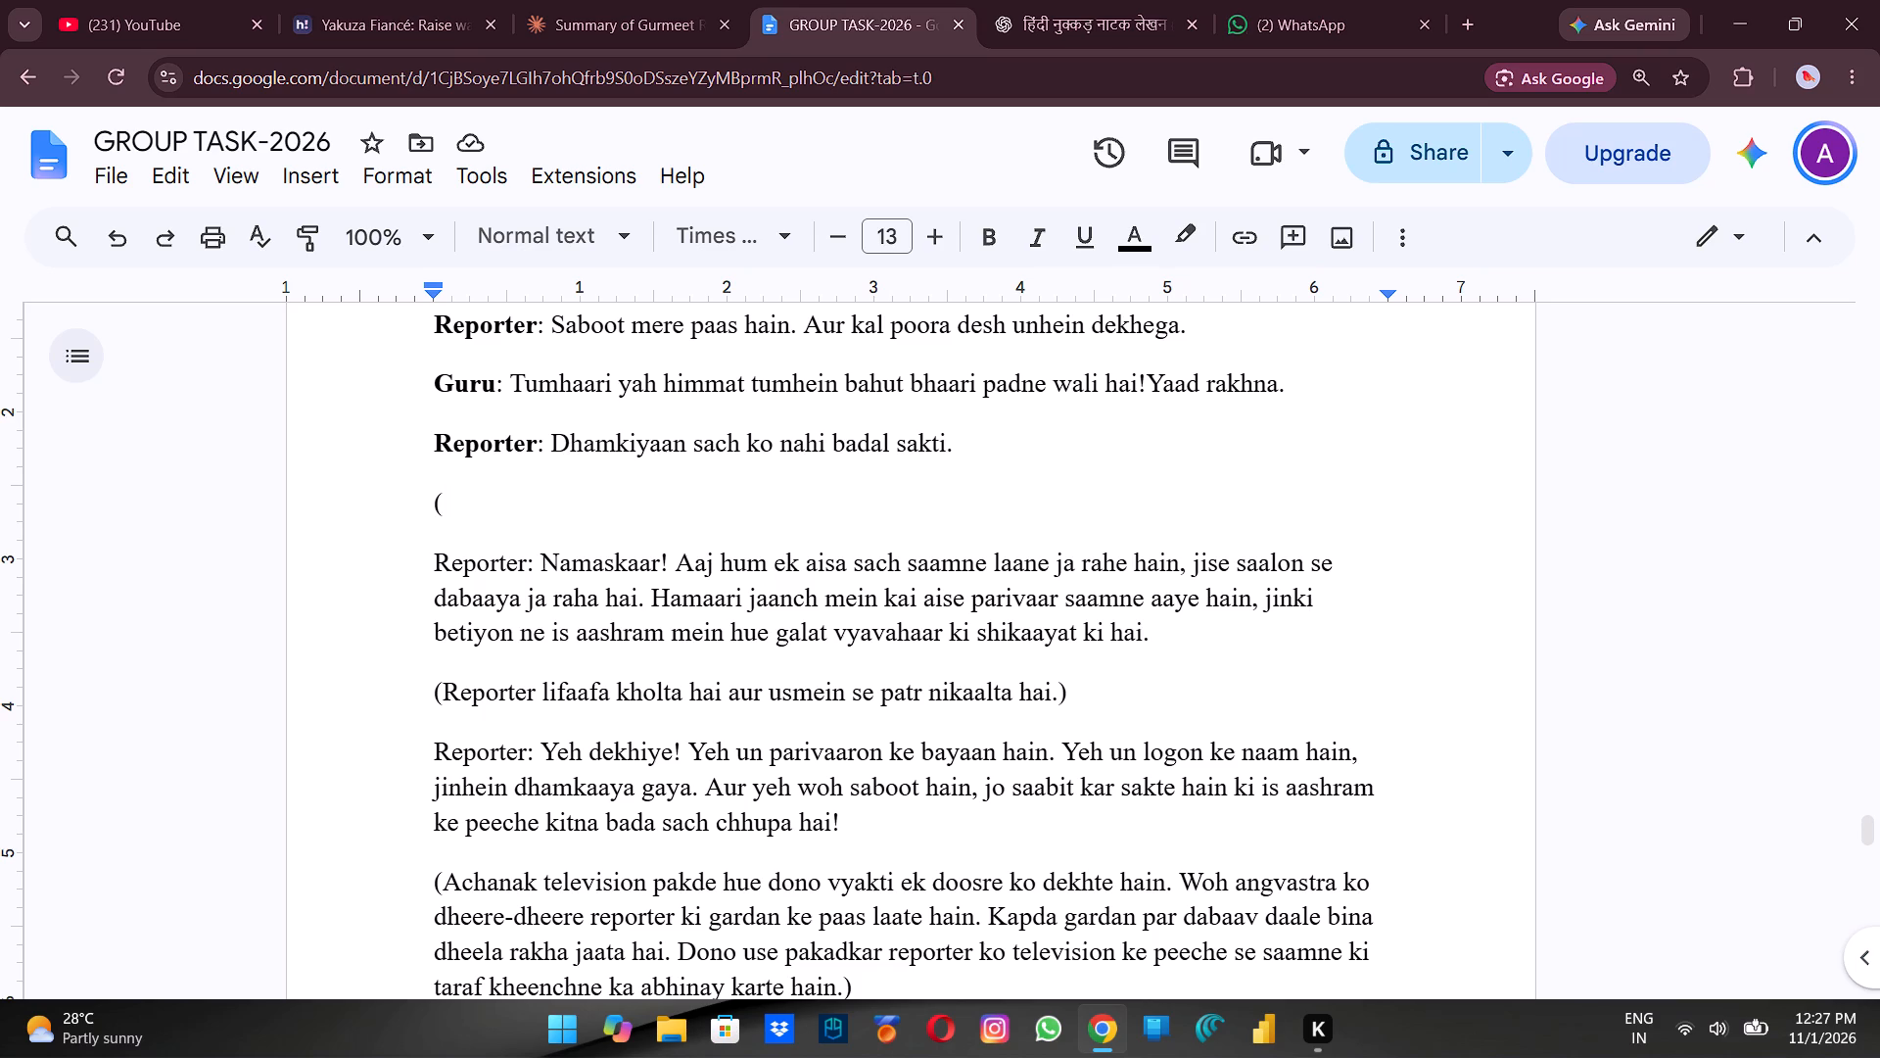
text(wp)
key(BackSpace)
text(apas tv pe)
key(BackSpace)
key(BackSpace)
text(me ja)
text(ta haio)
key(BackSpace)
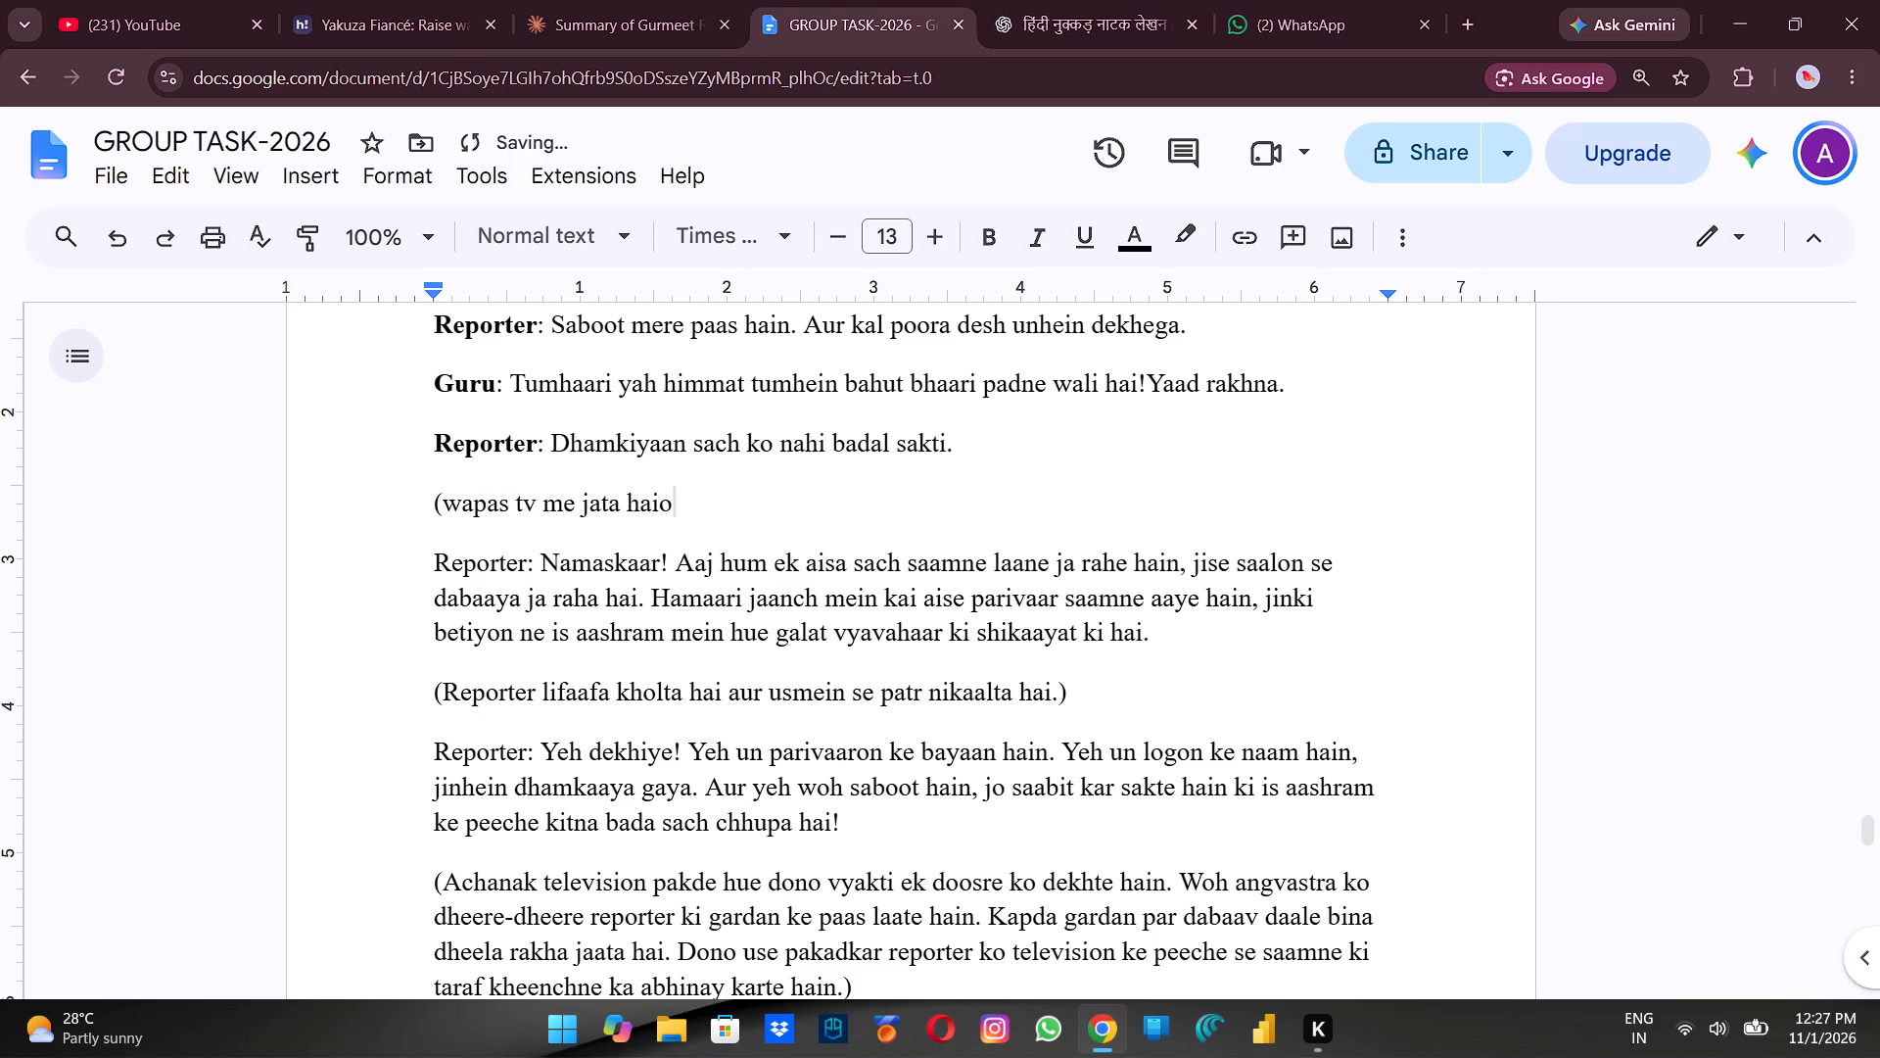
key(BackSpace)
text(i))
click(447, 501)
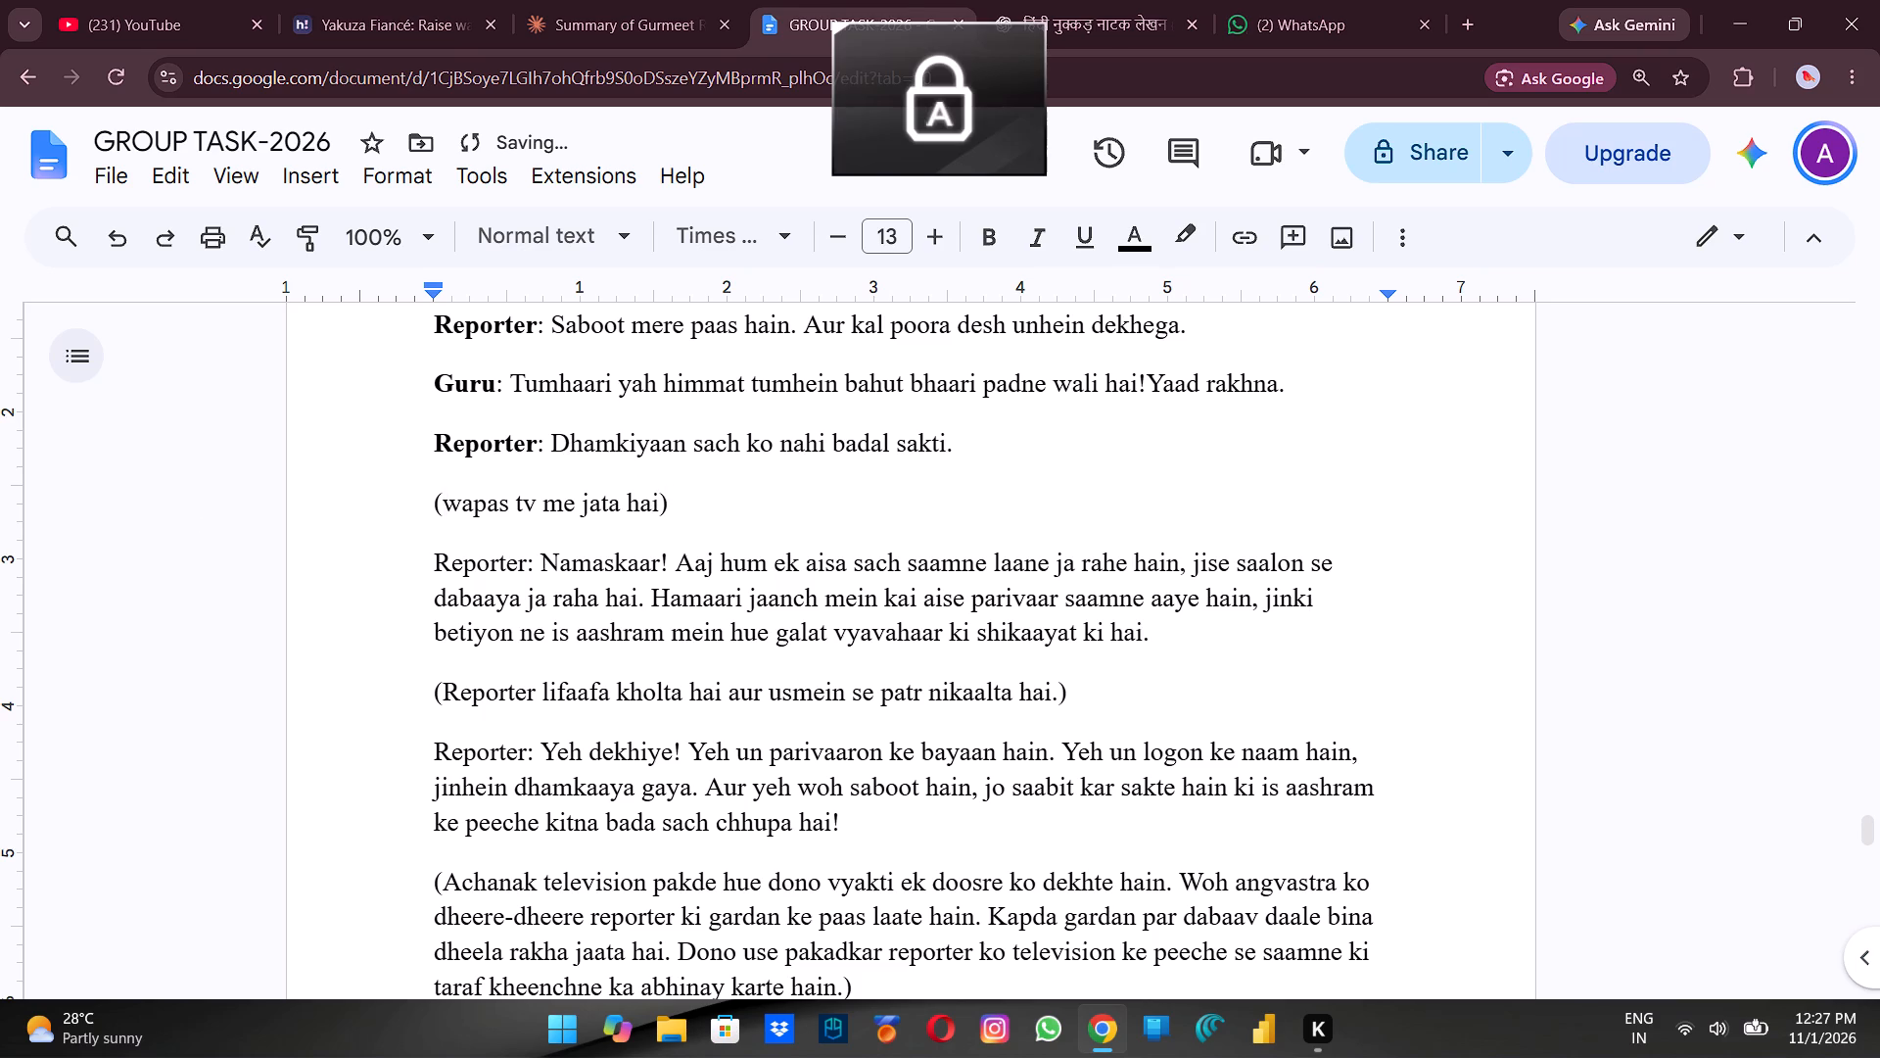
text(eporter)
key(space)
Make the speaker name "Reporter:" bold at the start of the "Namaskaar!" speech.
drag(361, 550, 454, 548)
click(421, 550)
drag(422, 550, 492, 555)
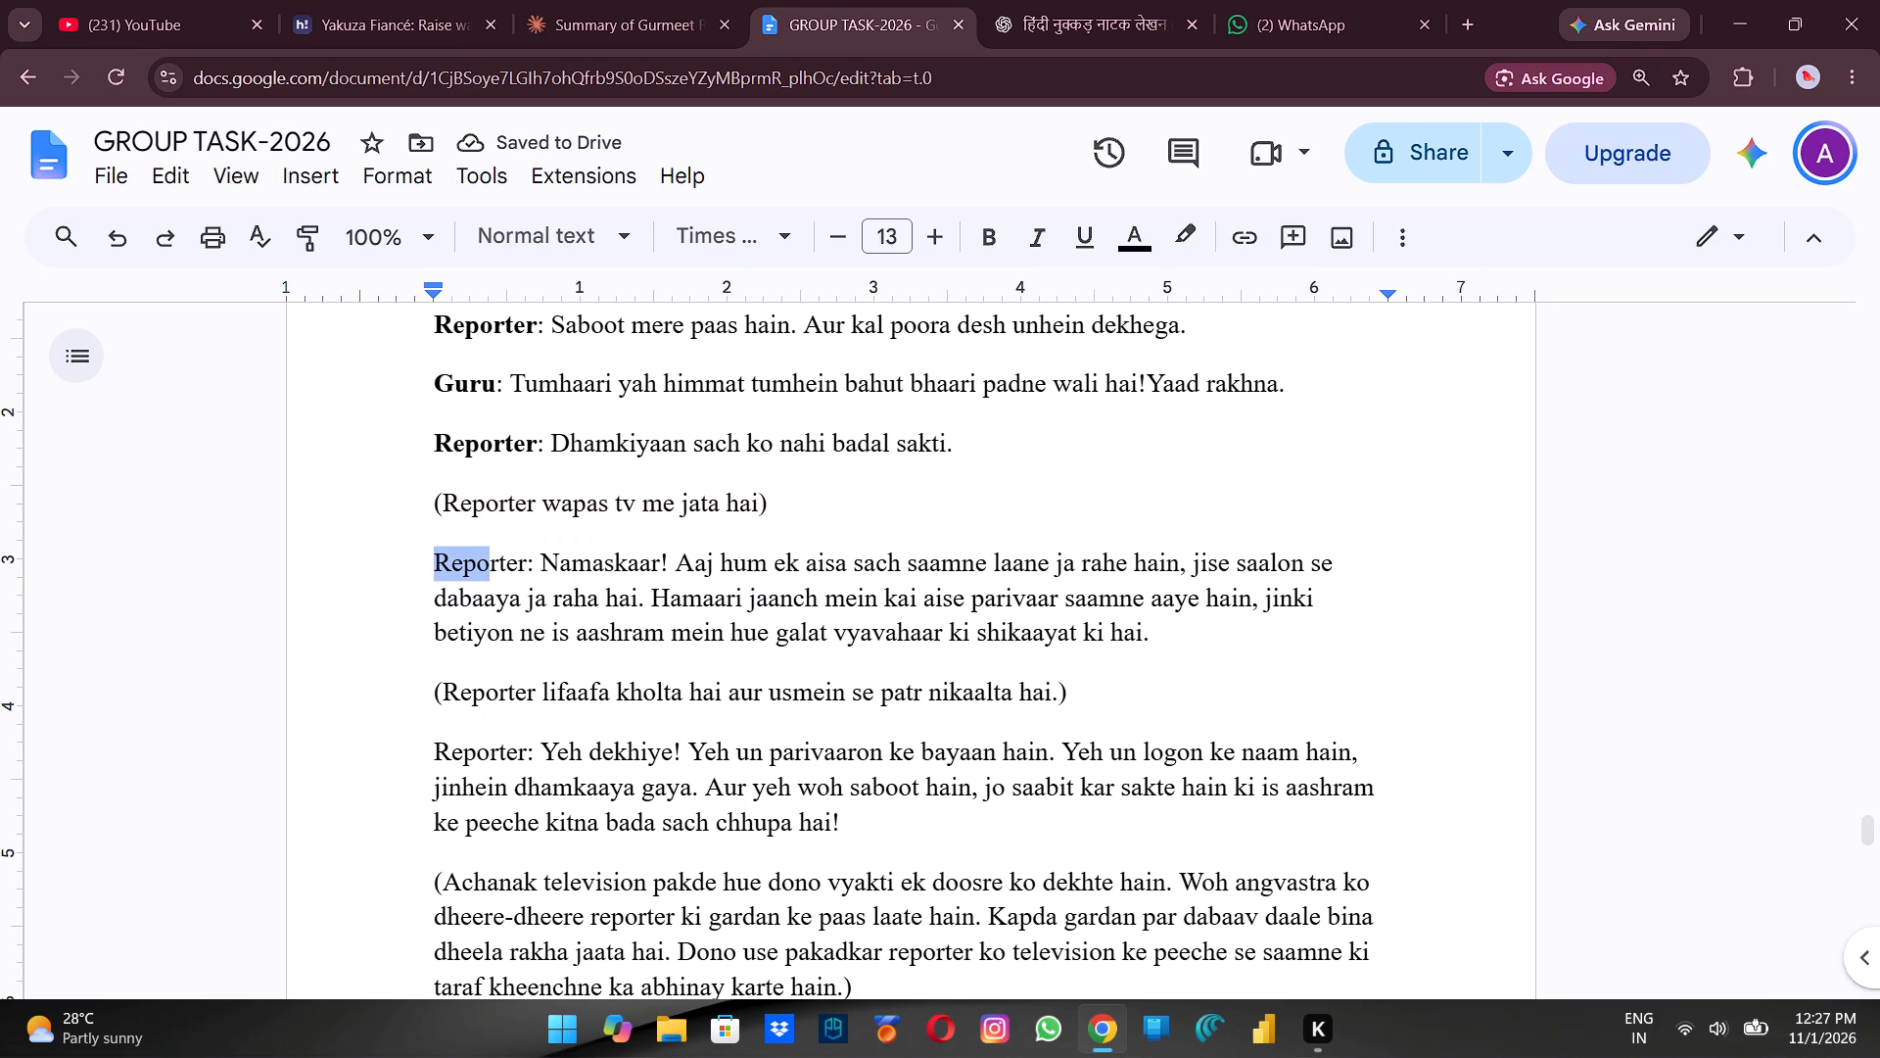
drag(492, 555, 534, 558)
click(983, 234)
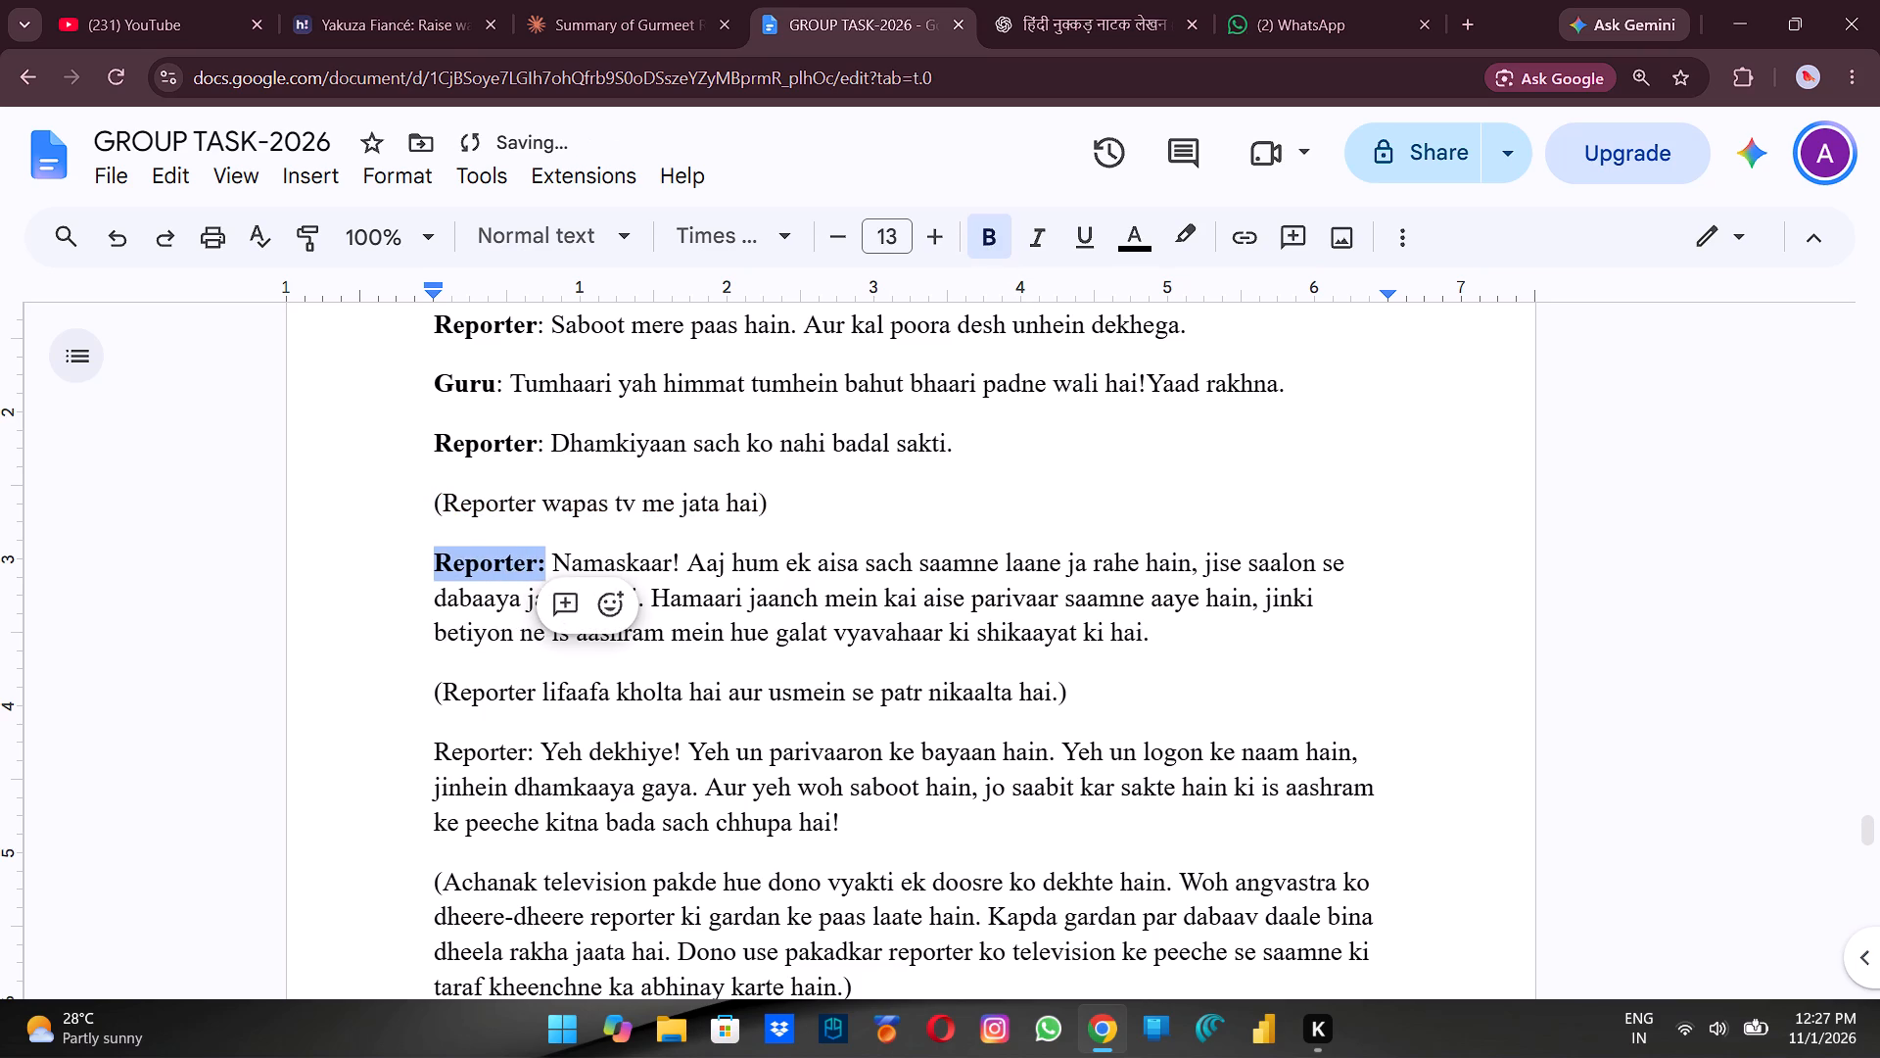
Insert the stage direction "(Guruji gusse me waha se nikal jaate hai)" on a new line above "(Reporter wapas tv me jata hai)".
scroll(932, 663, down, 1)
scroll(920, 608, up, 1)
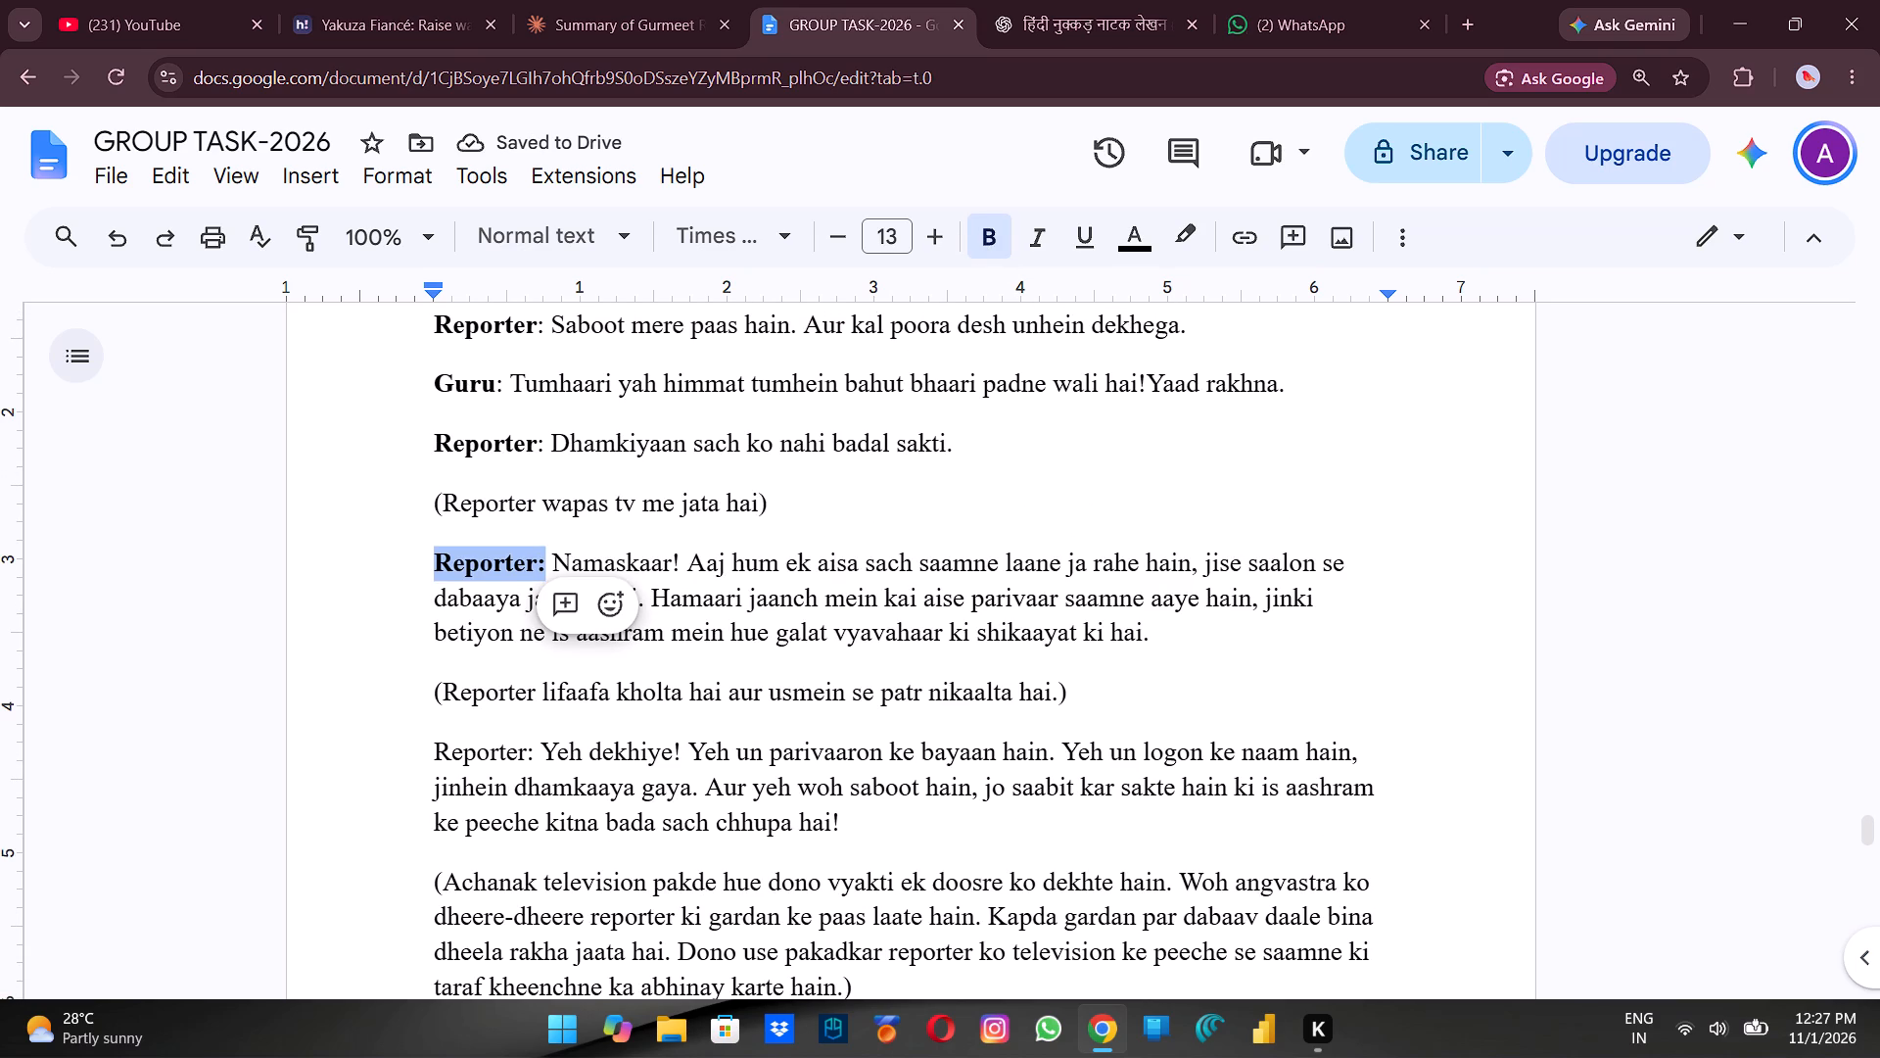
scroll(893, 323, up, 1)
click(967, 453)
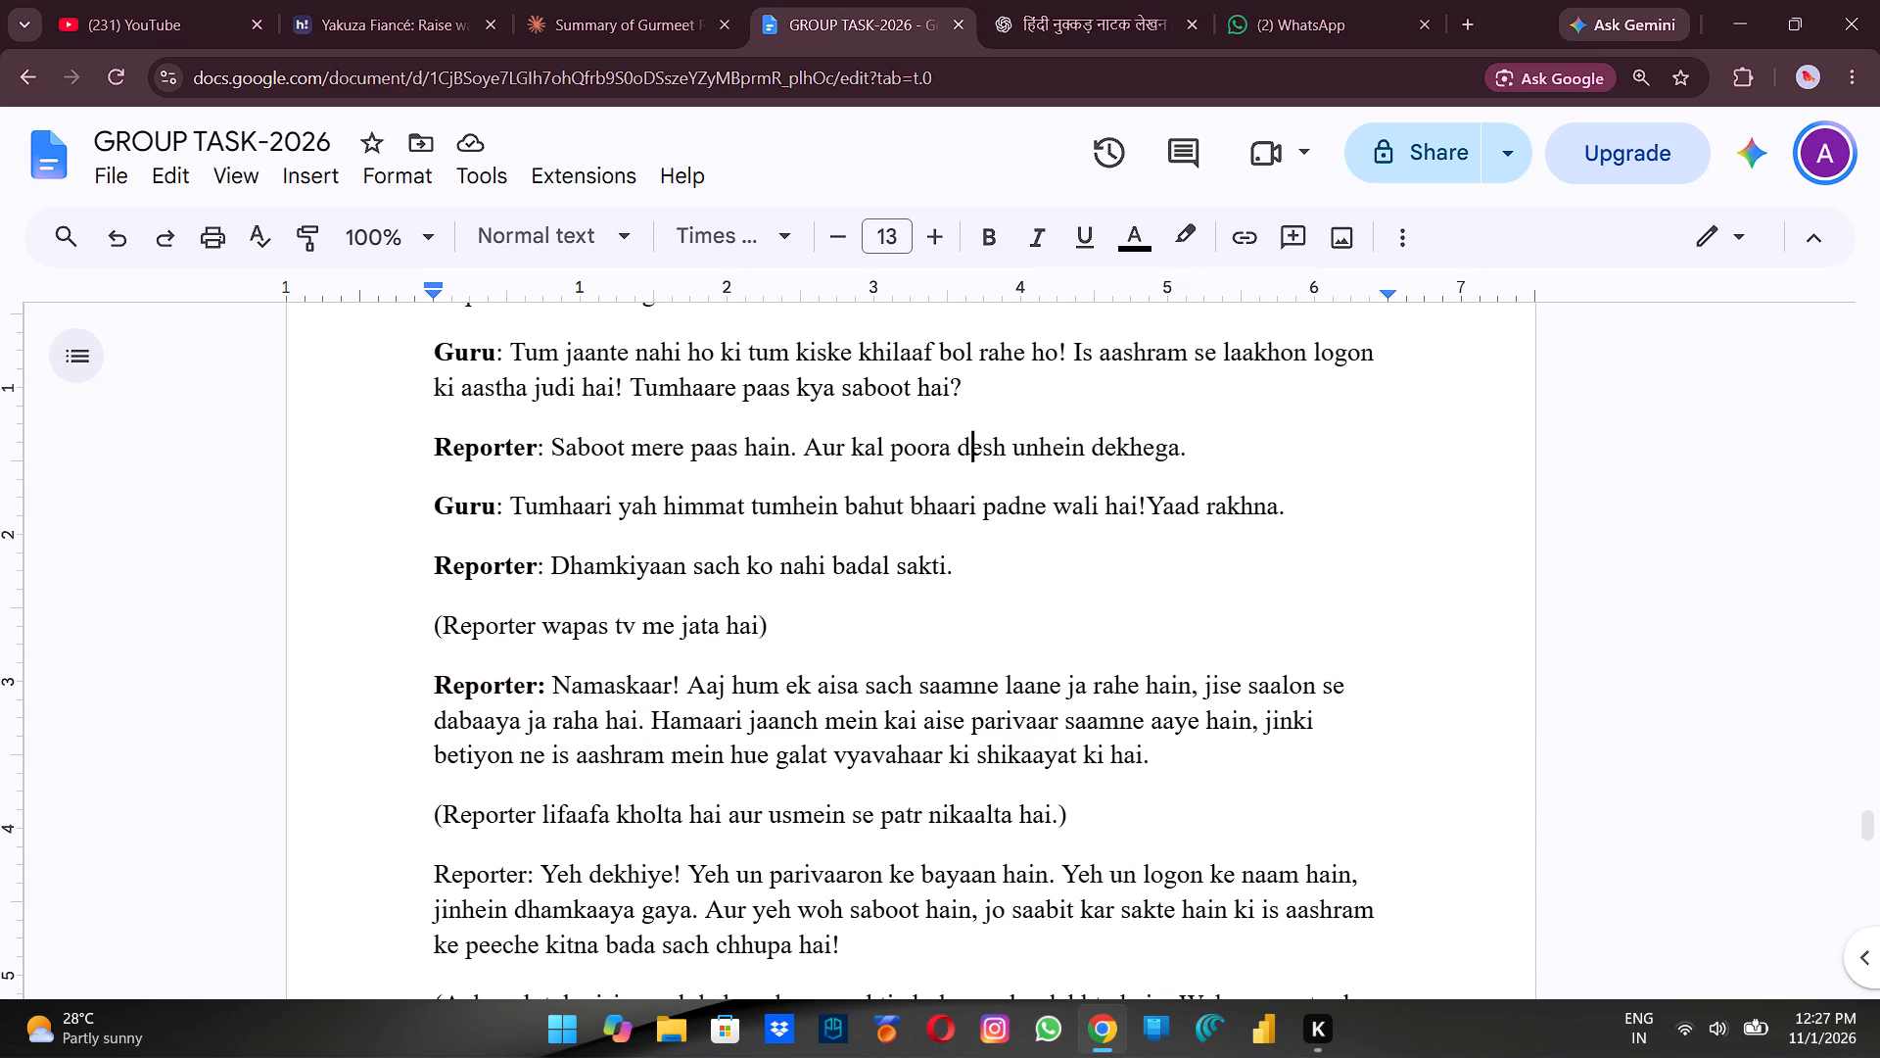
click(587, 537)
click(469, 596)
click(453, 623)
click(437, 602)
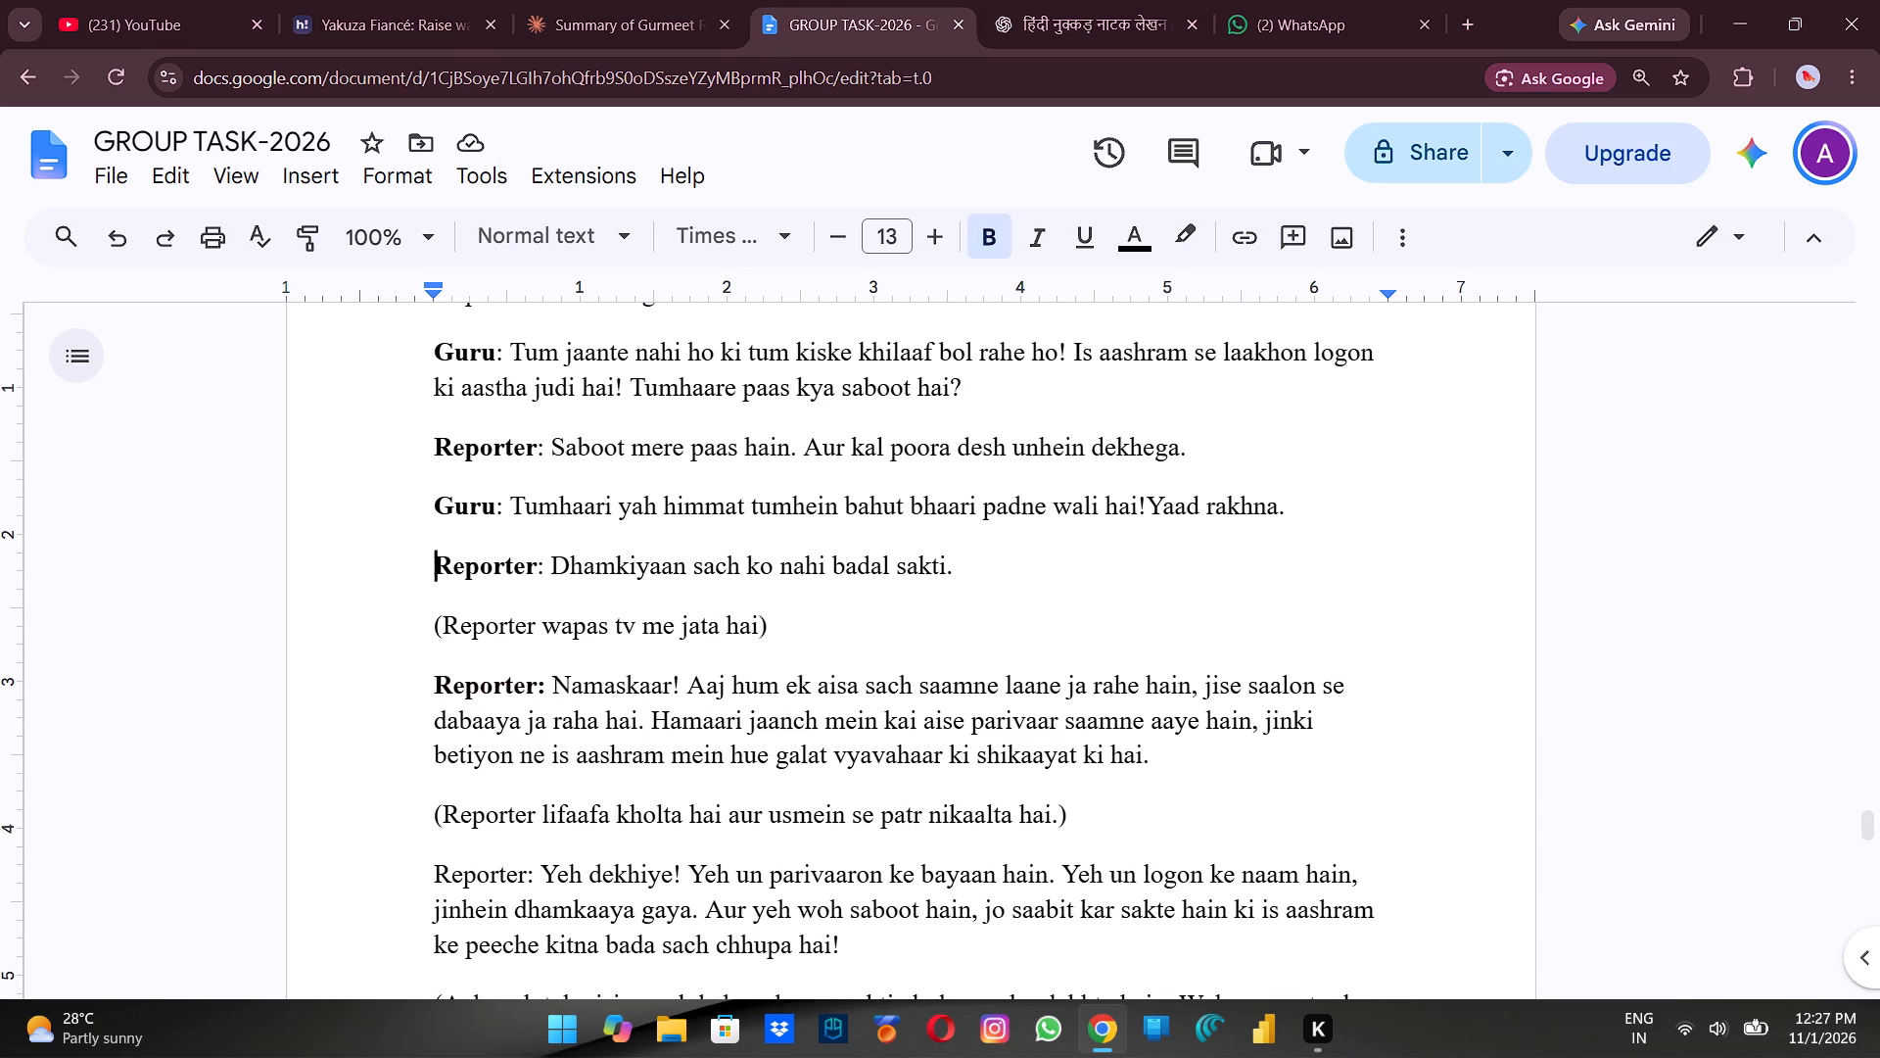
click(960, 595)
key(Return)
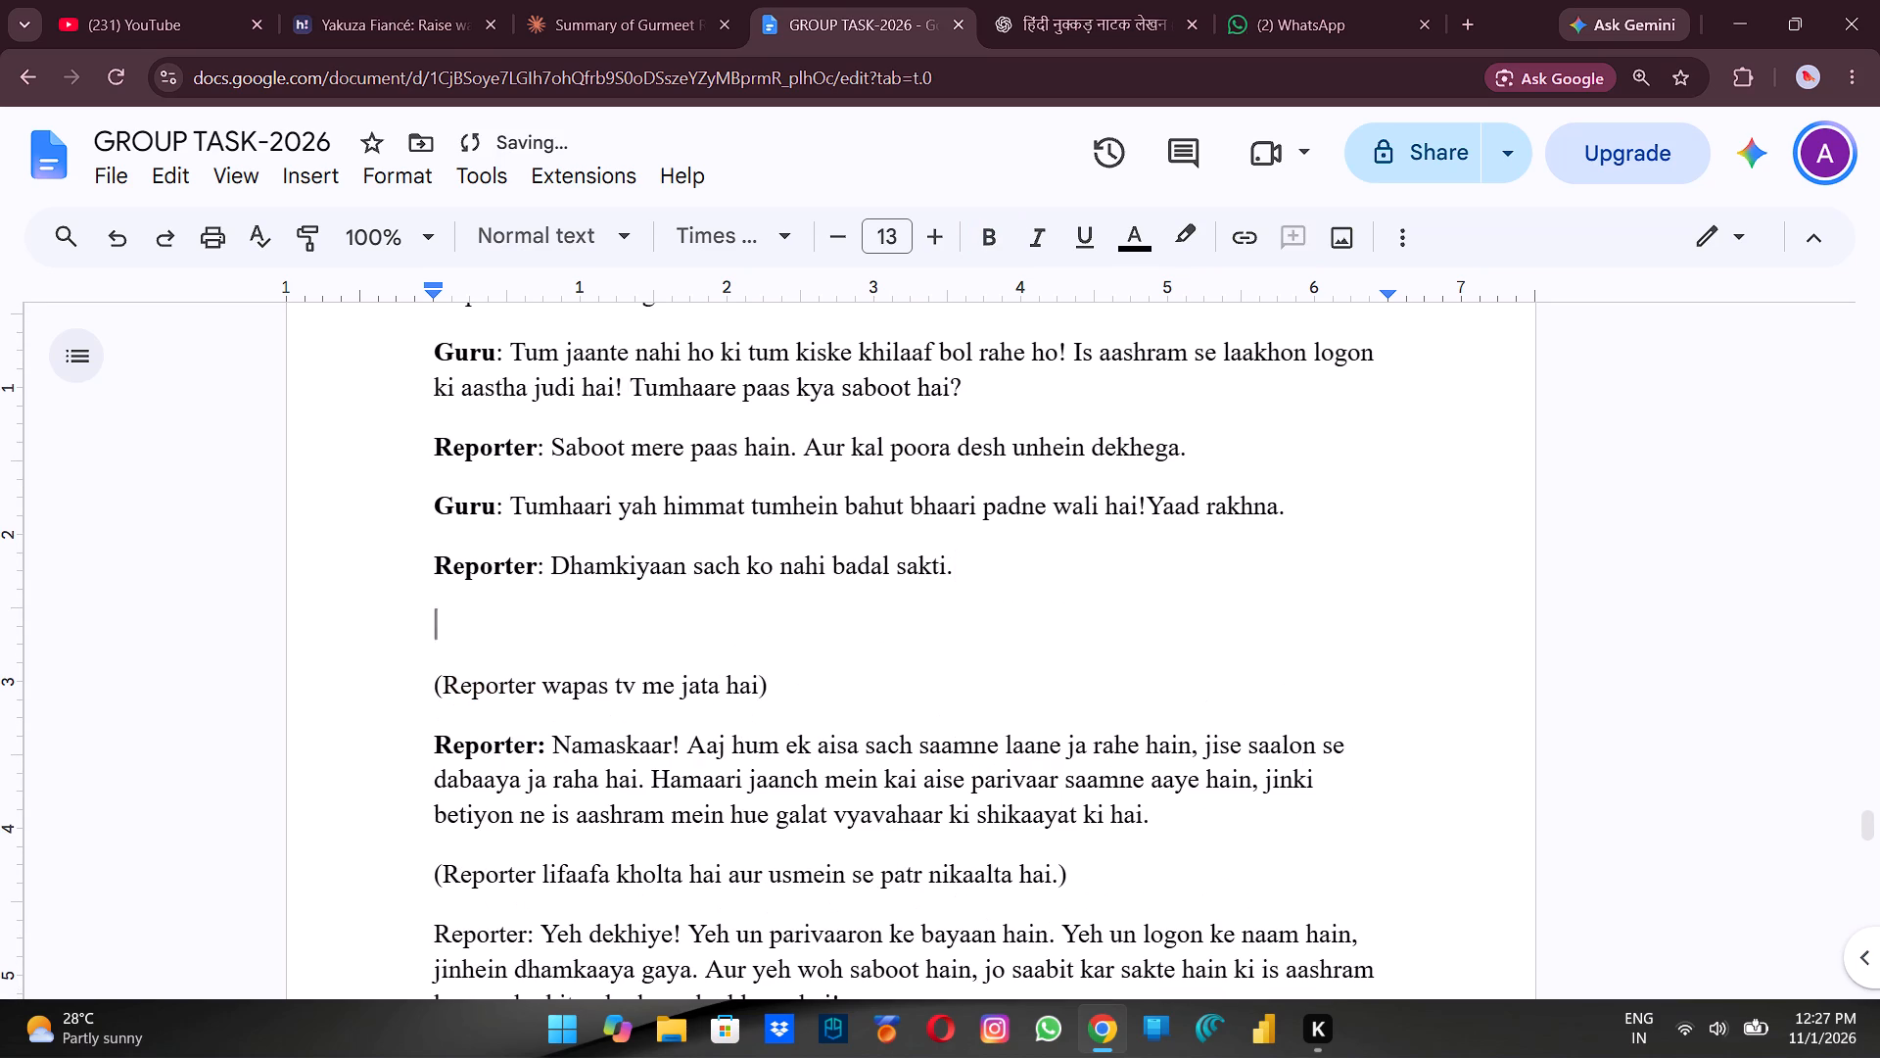
key(shift+parenleft)
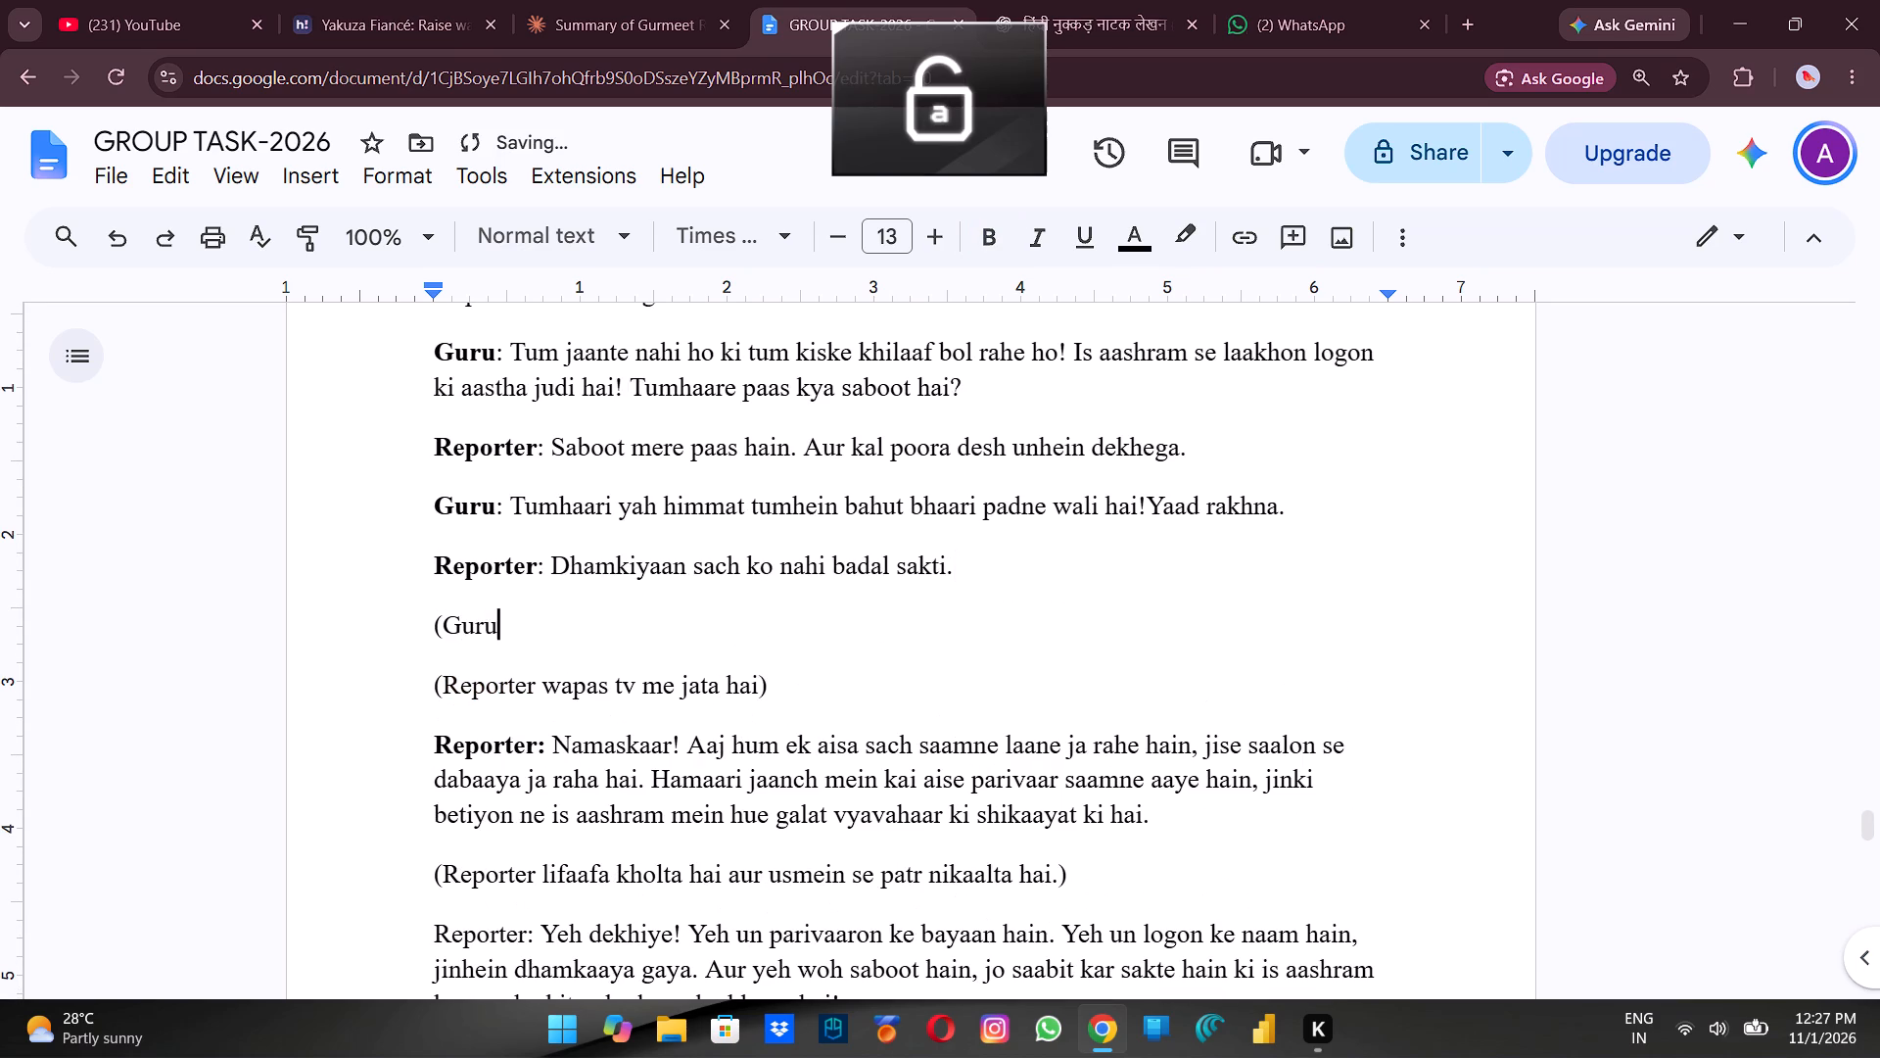
text(gusse me n)
key(BackSpace)
text(waha)
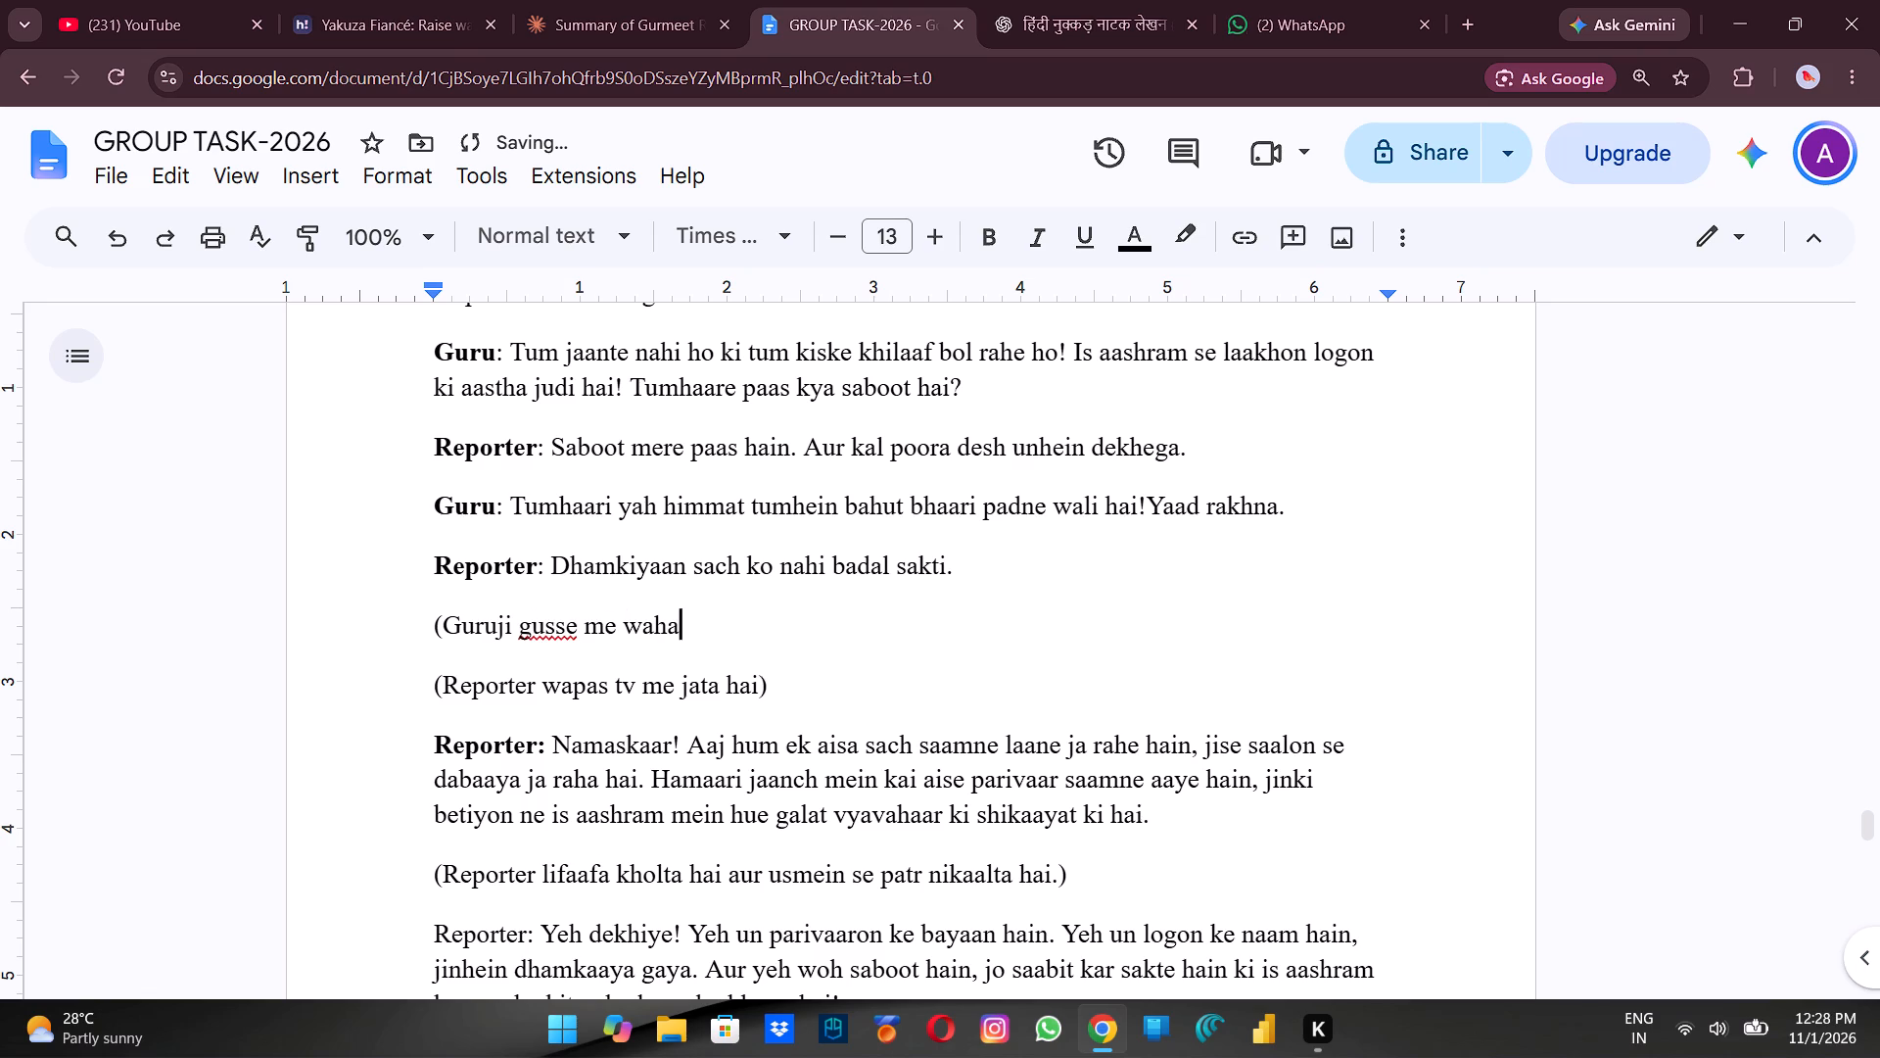
key(space)
text(se)
key(space)
text(nikal ja)
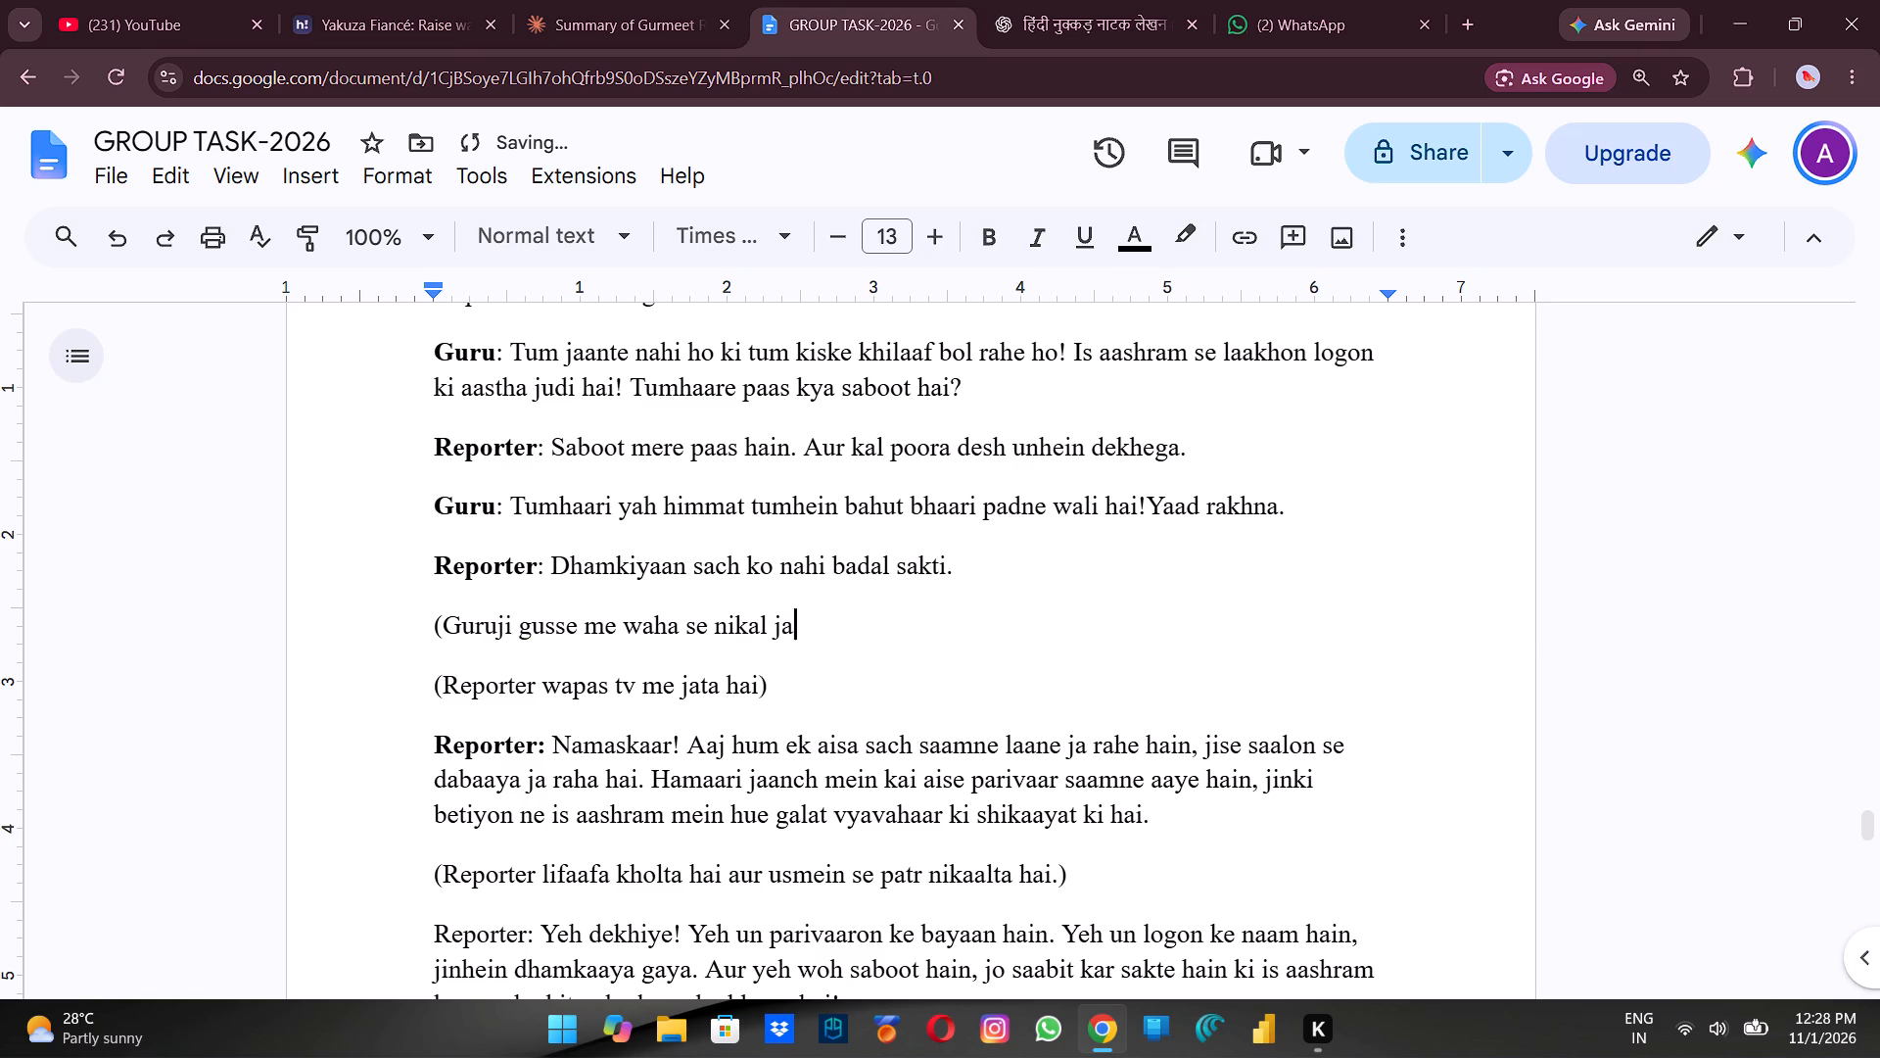
text(ate hai))
Delete the Reporter's line "Dhamkiyaan sach ko nahi badal sakti." together with its empty line.
drag(430, 562, 958, 569)
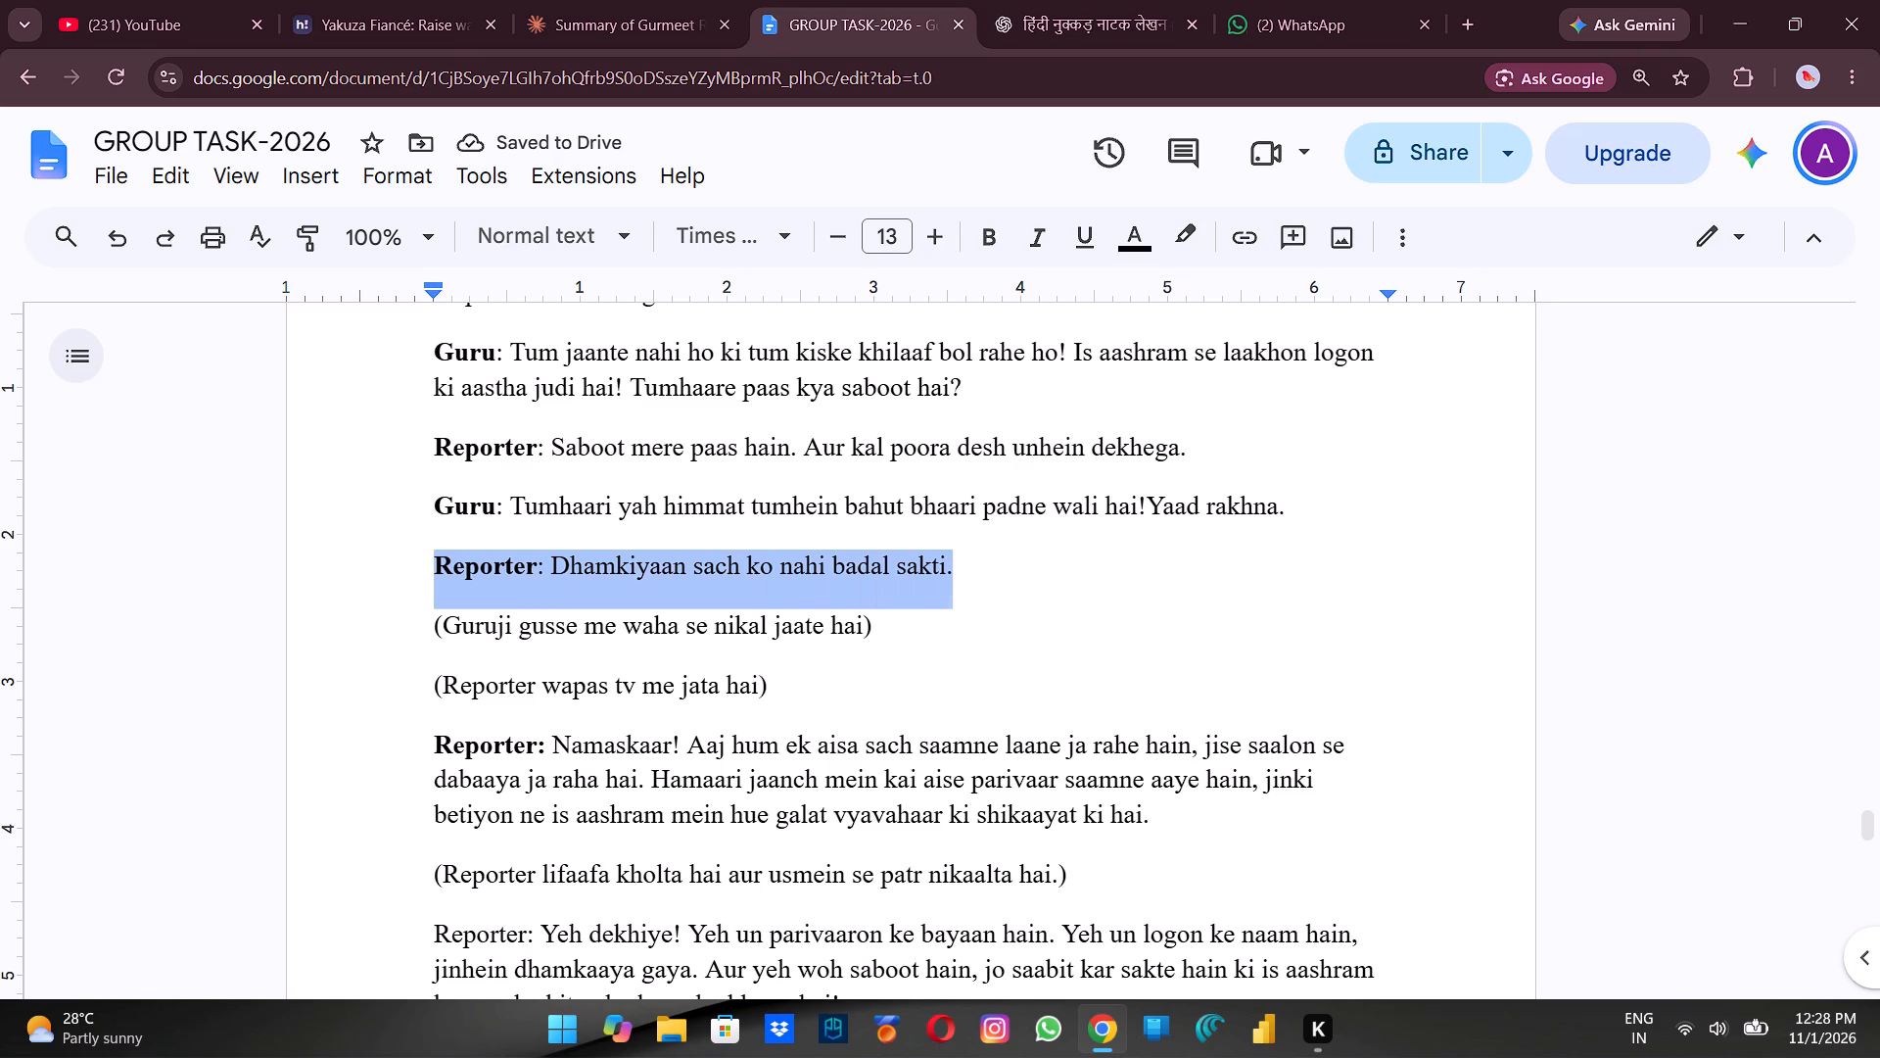
key(BackSpace)
key(BackSpace)
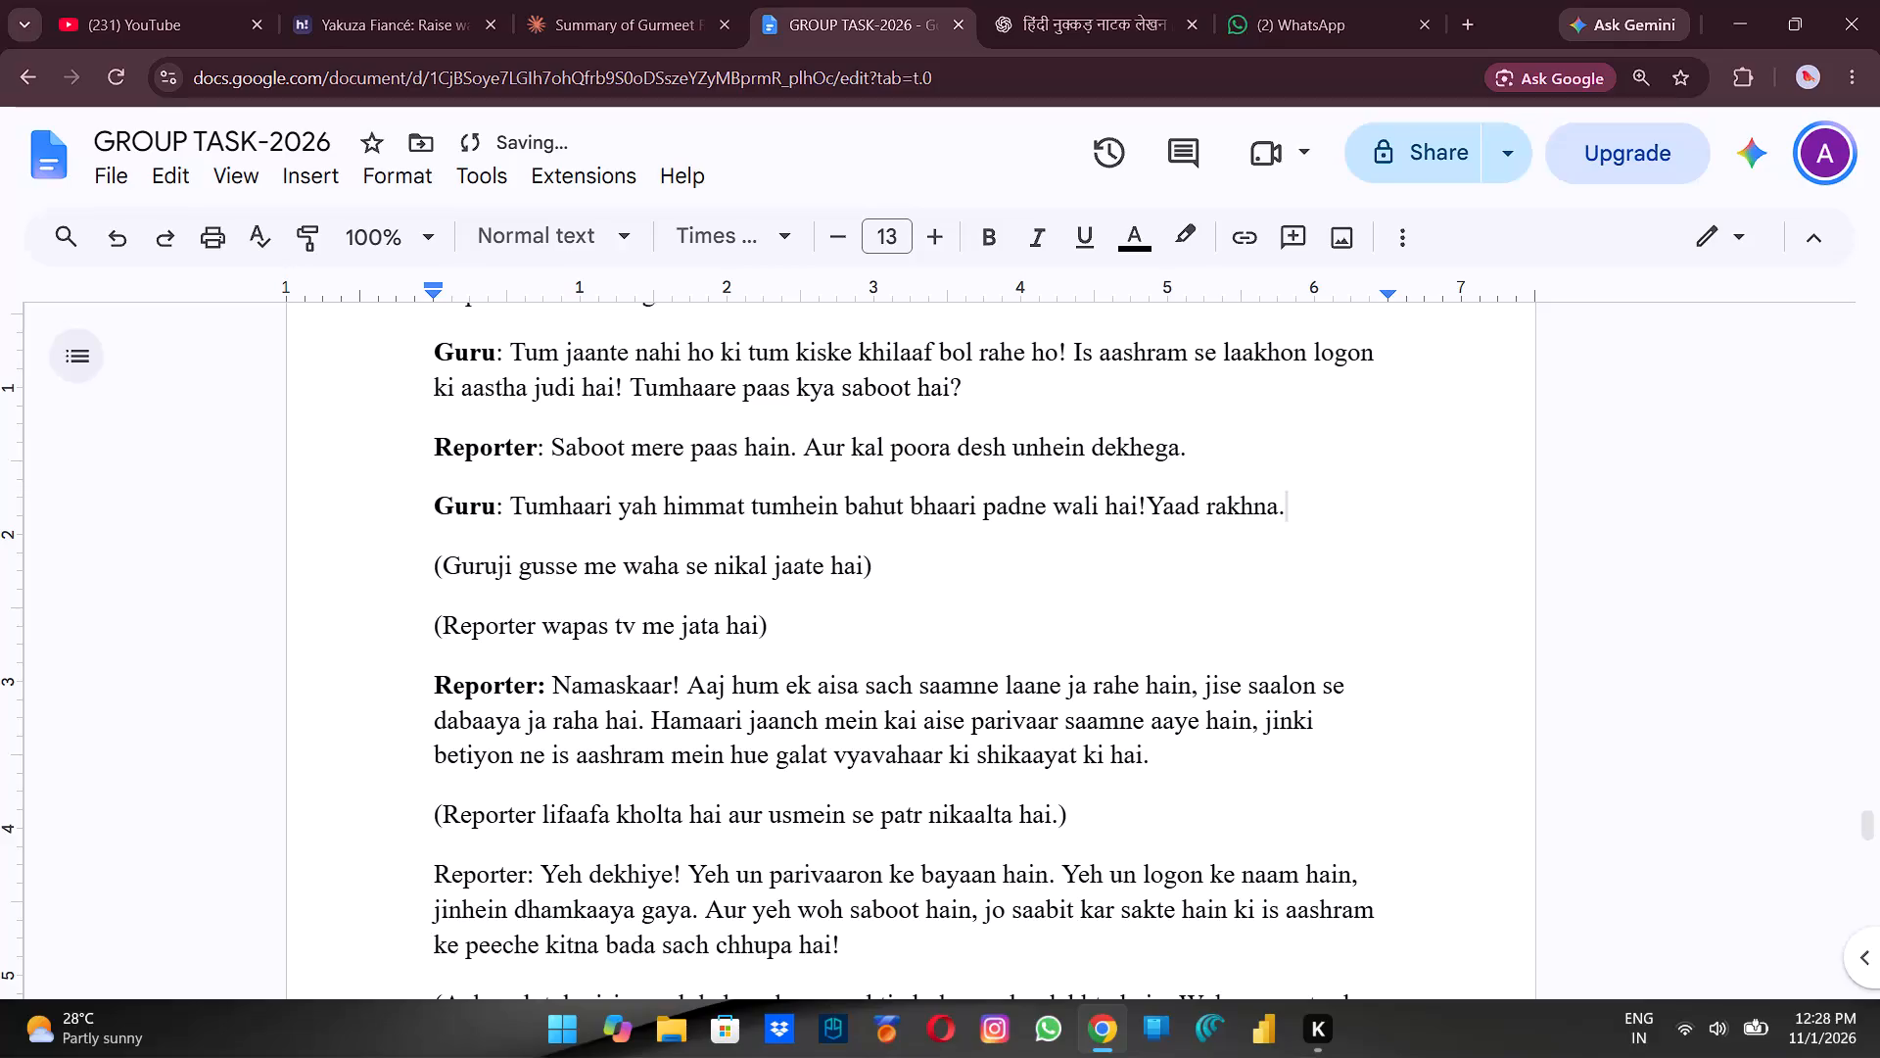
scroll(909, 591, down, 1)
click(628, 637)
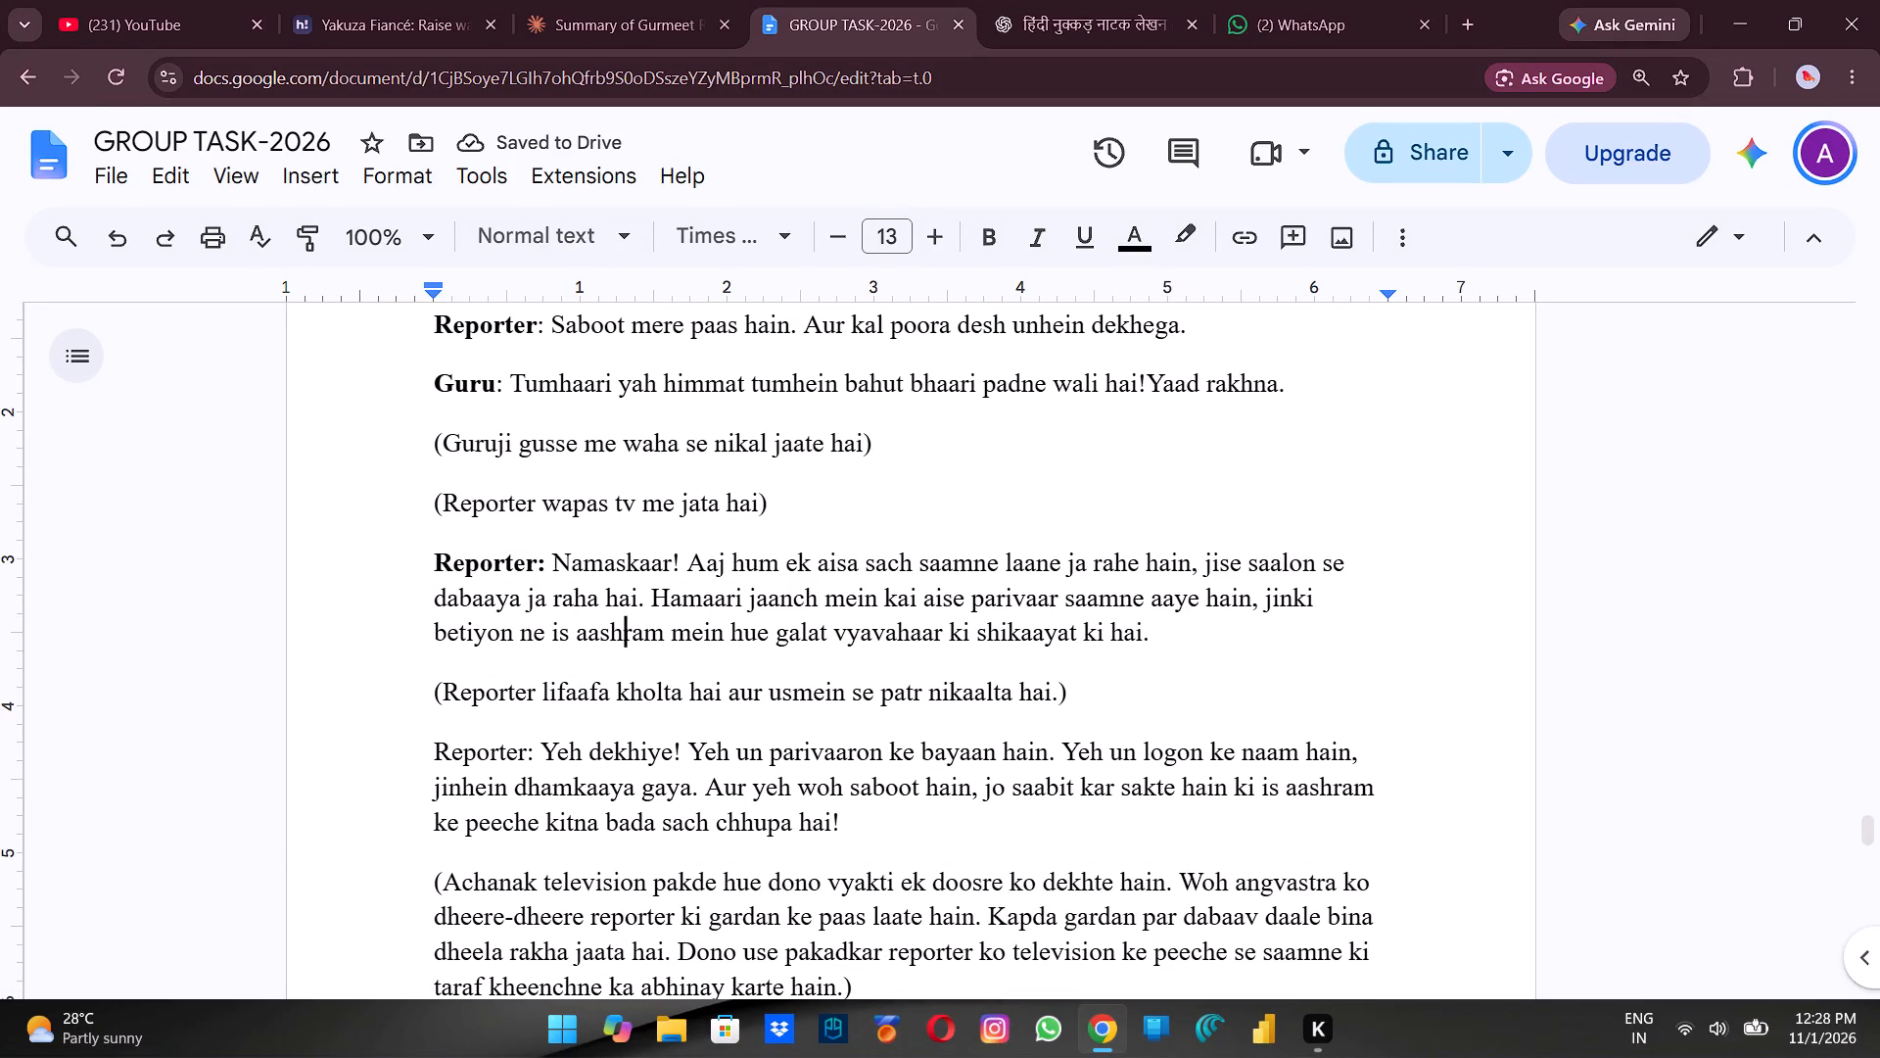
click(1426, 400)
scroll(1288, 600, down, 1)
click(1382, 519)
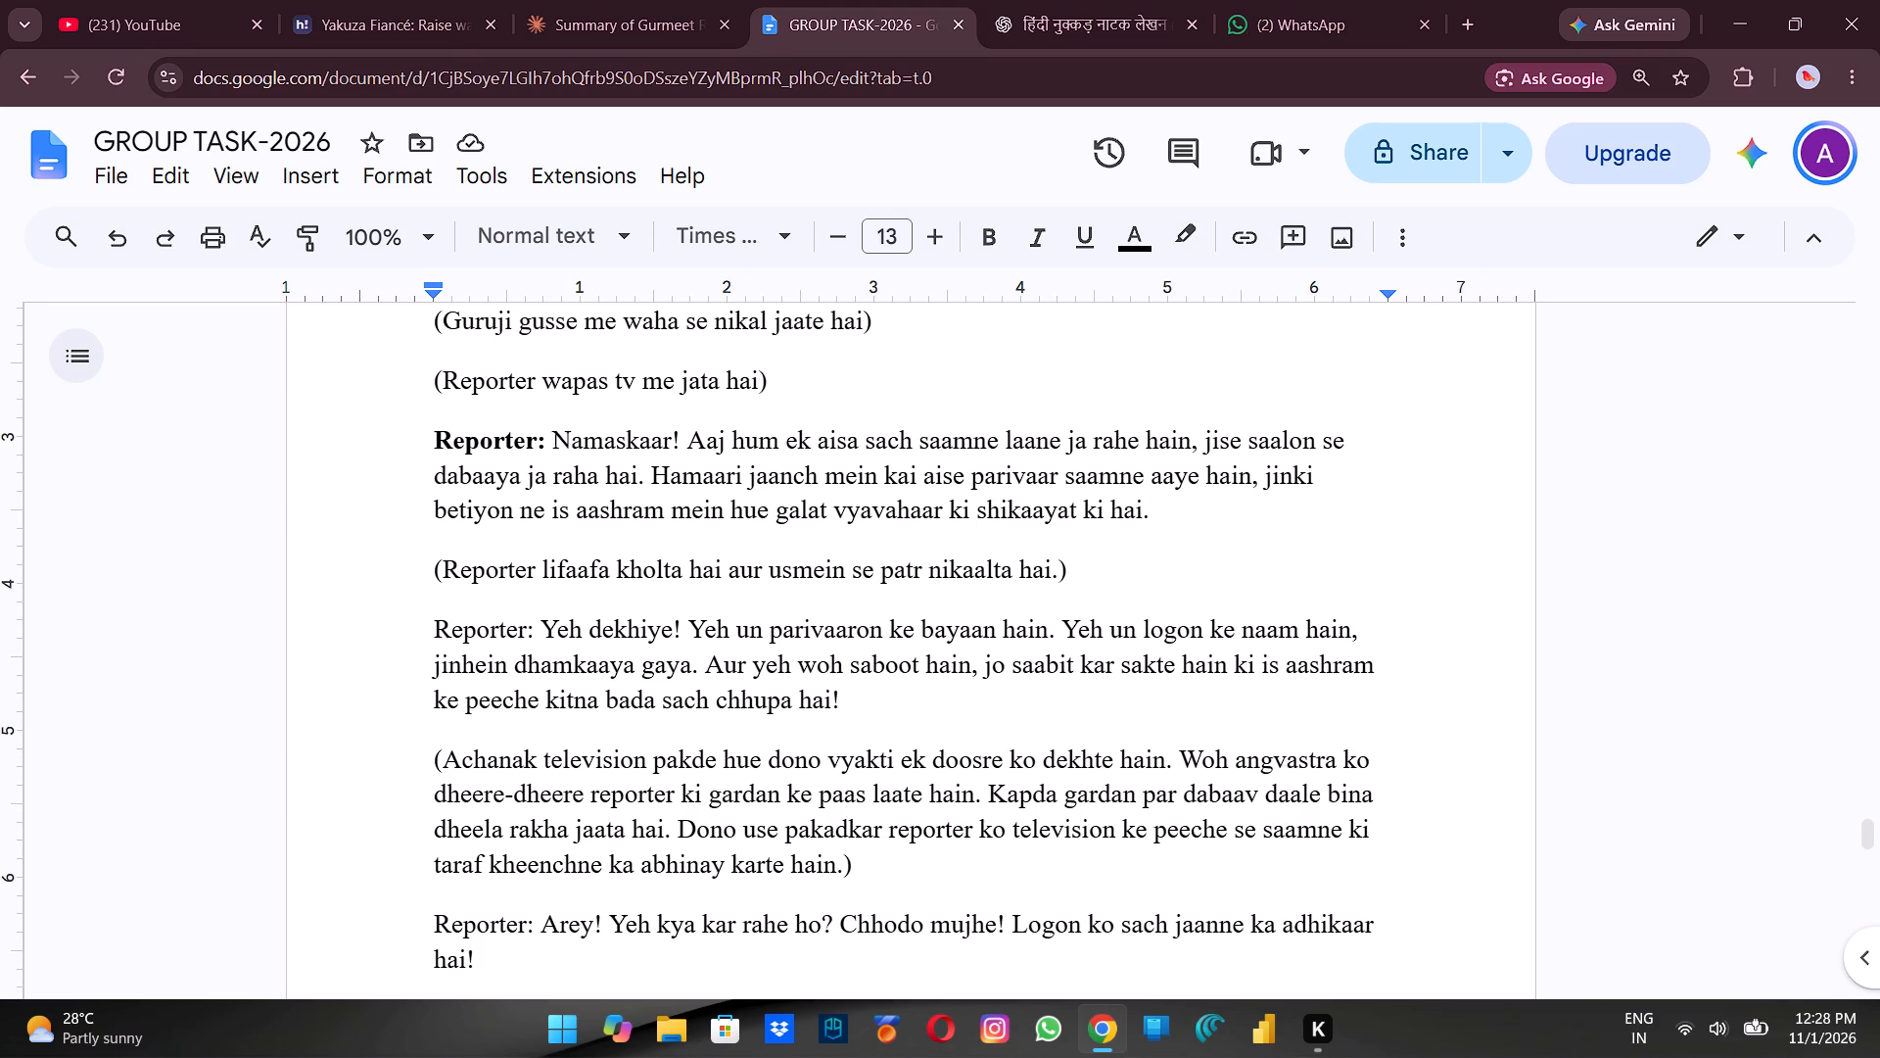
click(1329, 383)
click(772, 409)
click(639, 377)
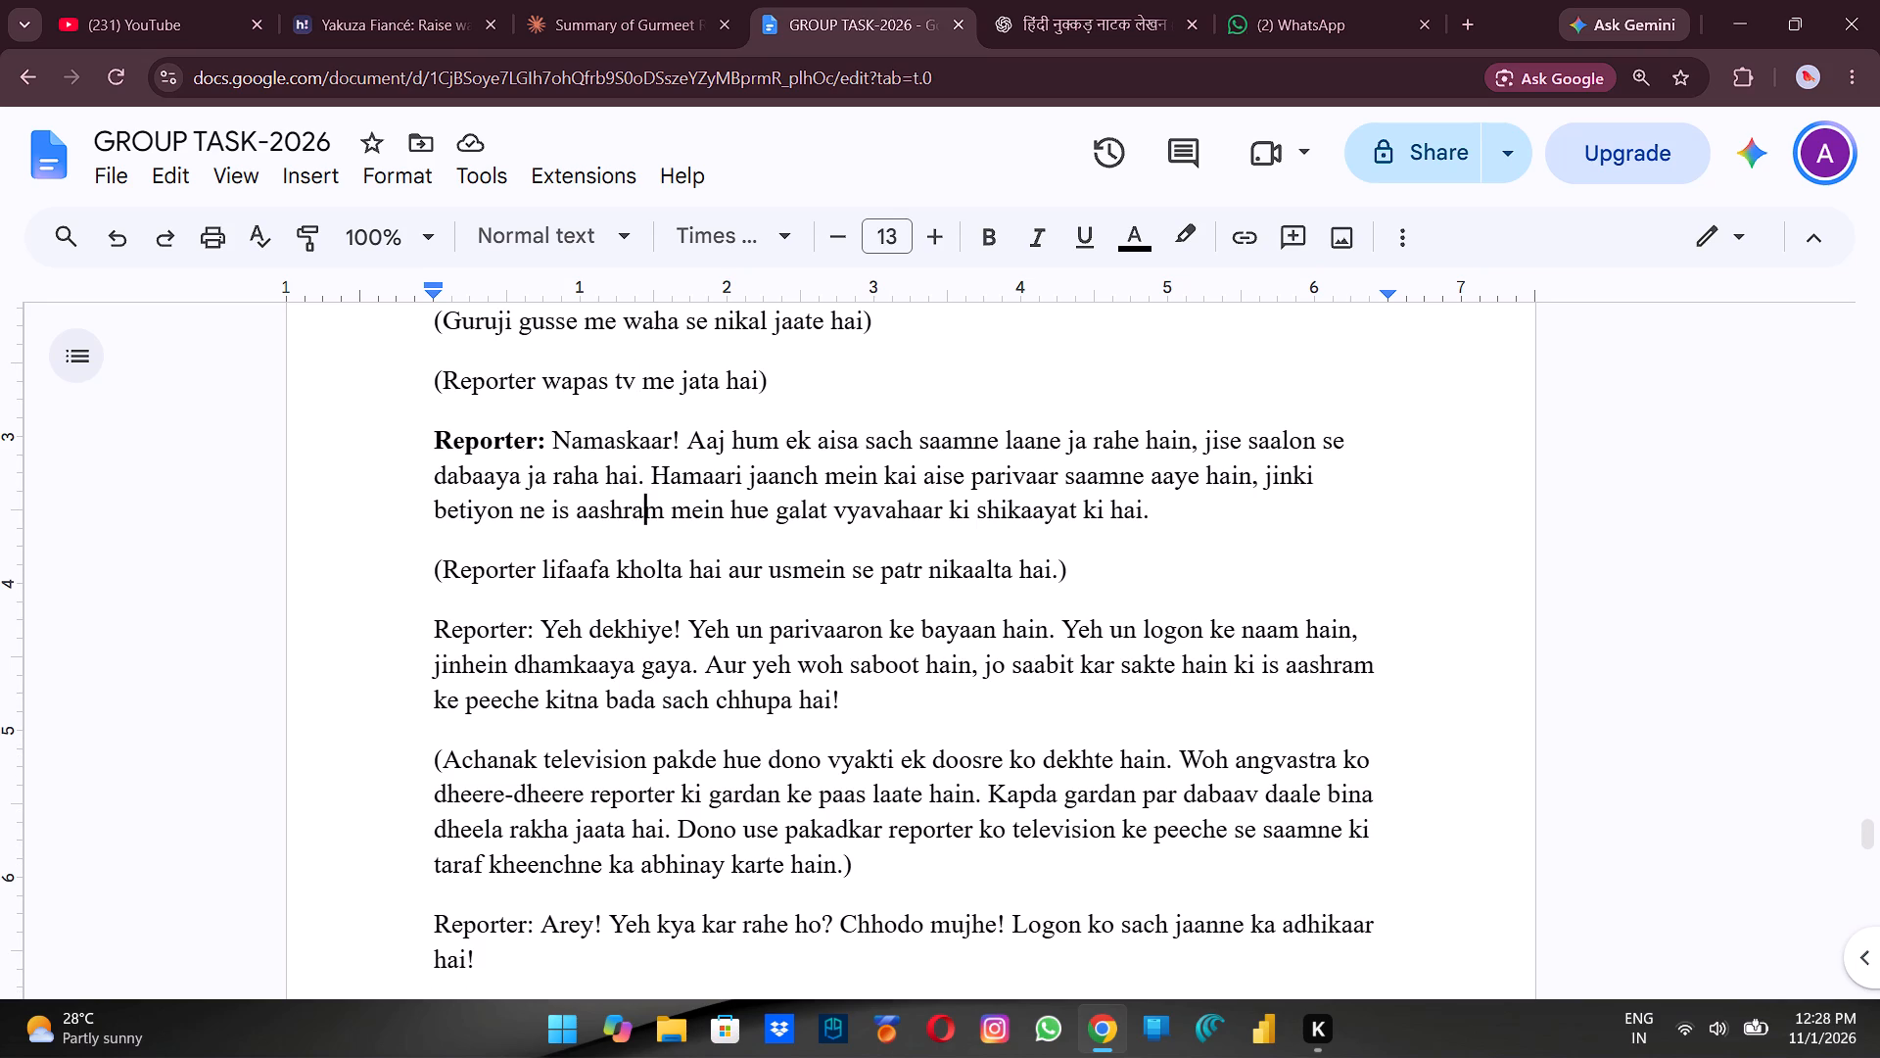
Change "dabaaya ja raha hai." to end with "tha." in the Reporter's "Namaskaar!" speech.
click(643, 506)
click(578, 478)
click(609, 474)
click(643, 480)
key(BackSpace)
key(BackSpace)
key(BackSpace)
key(BackSpace)
text(tha.)
Read through the rest of the Reporter's speeches and the stage directions down to the end of the scene.
click(750, 477)
click(862, 472)
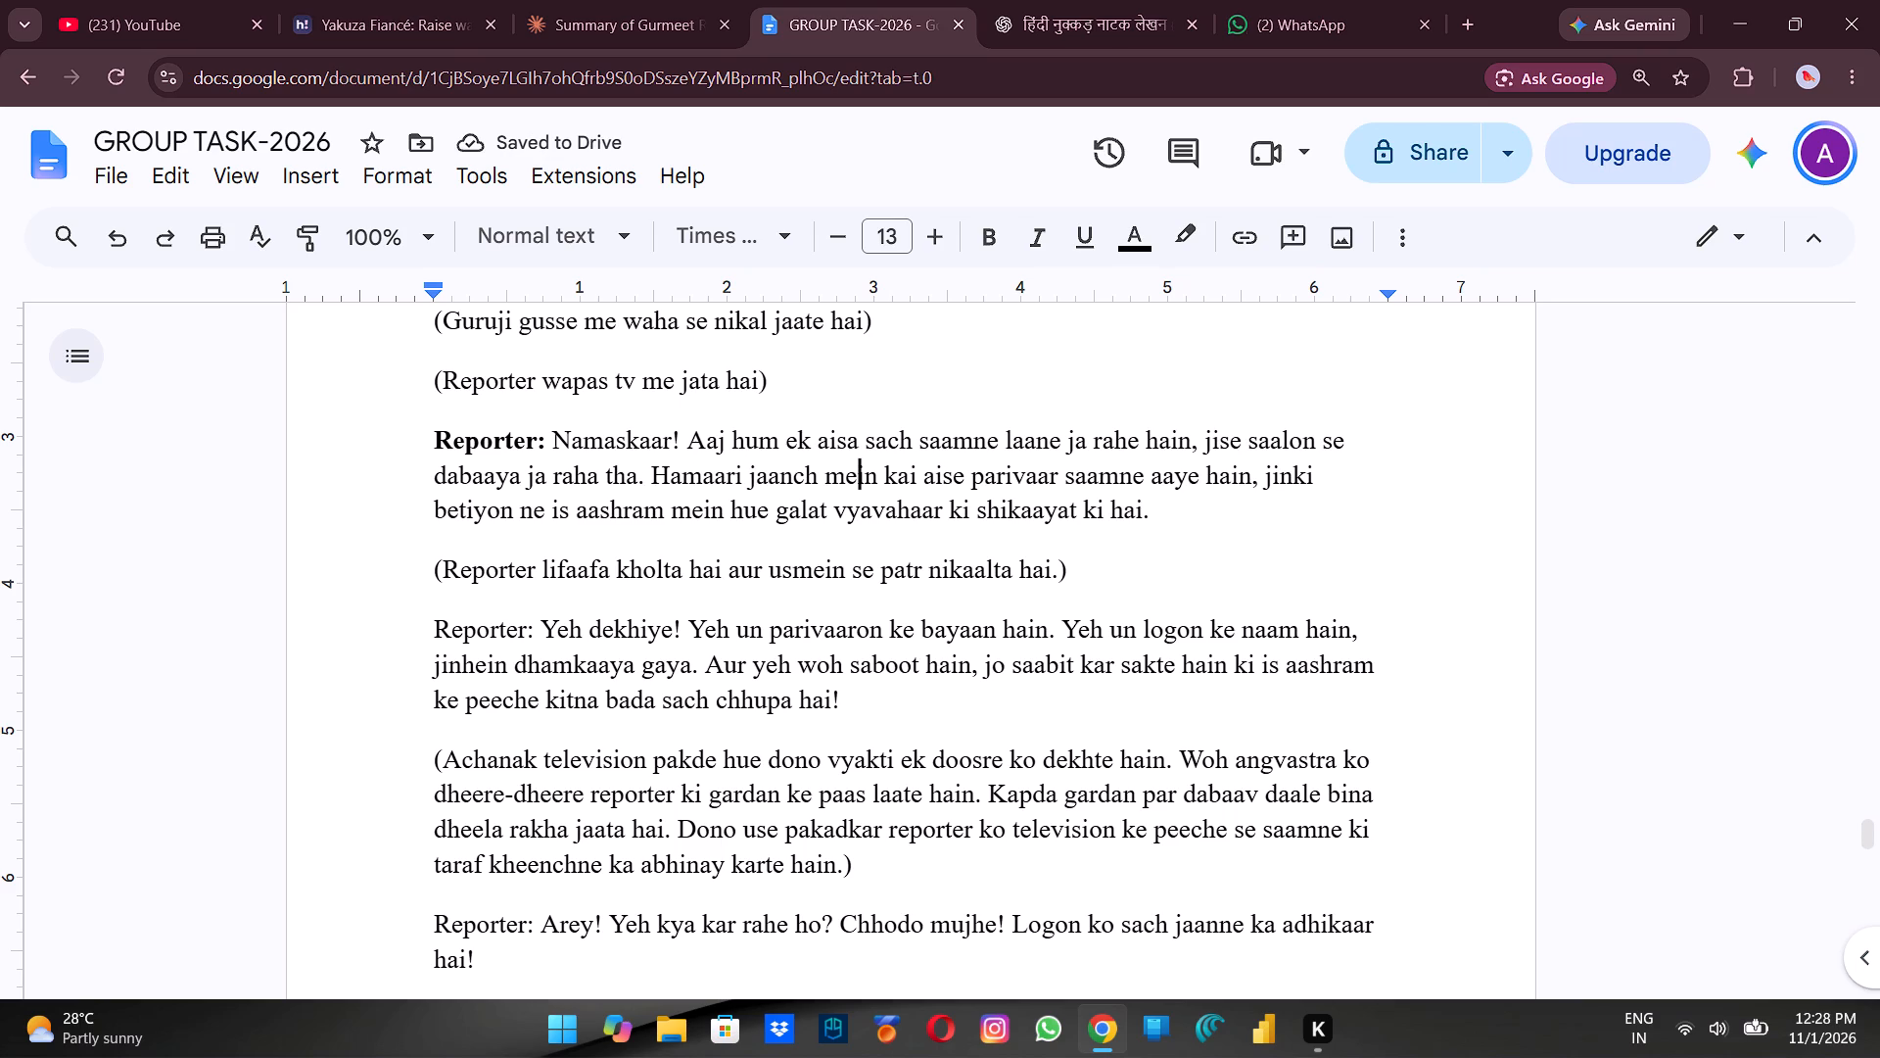
scroll(714, 515, down, 1)
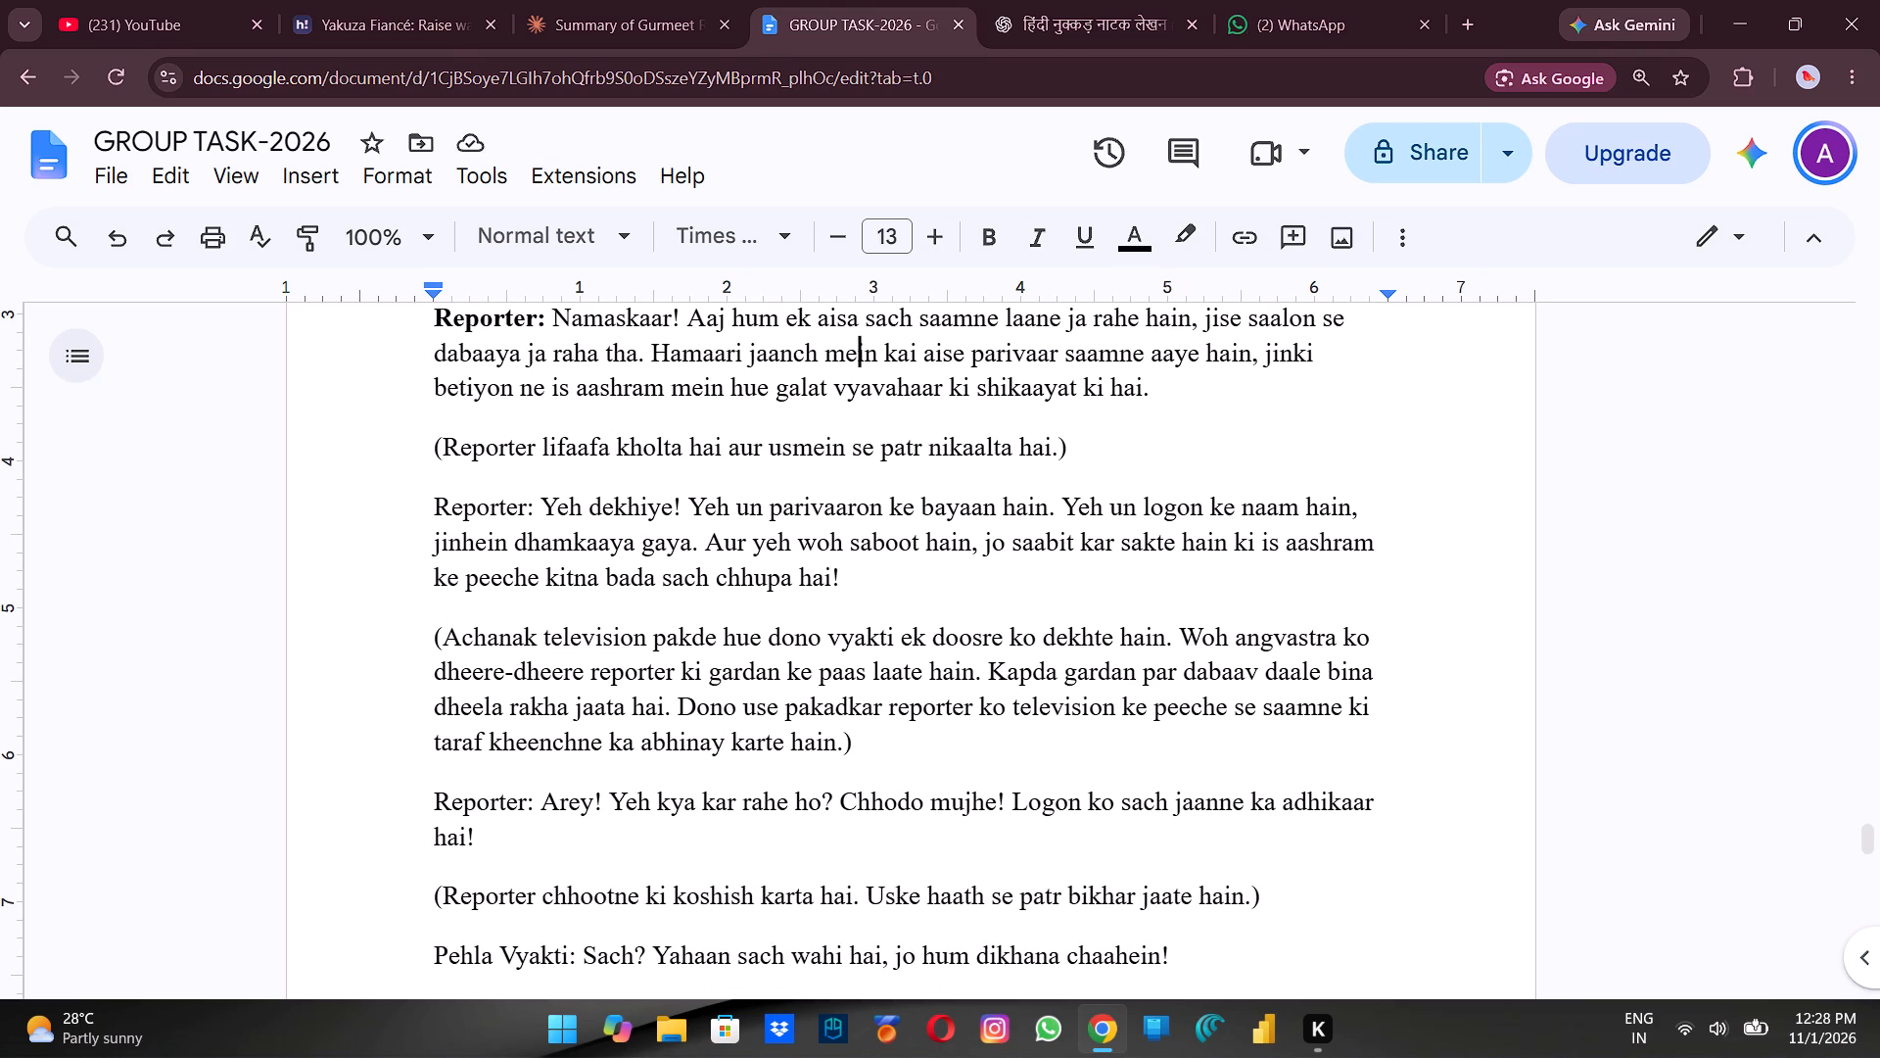
click(670, 403)
click(762, 383)
click(772, 385)
click(569, 540)
click(1103, 517)
click(985, 538)
scroll(985, 538, down, 1)
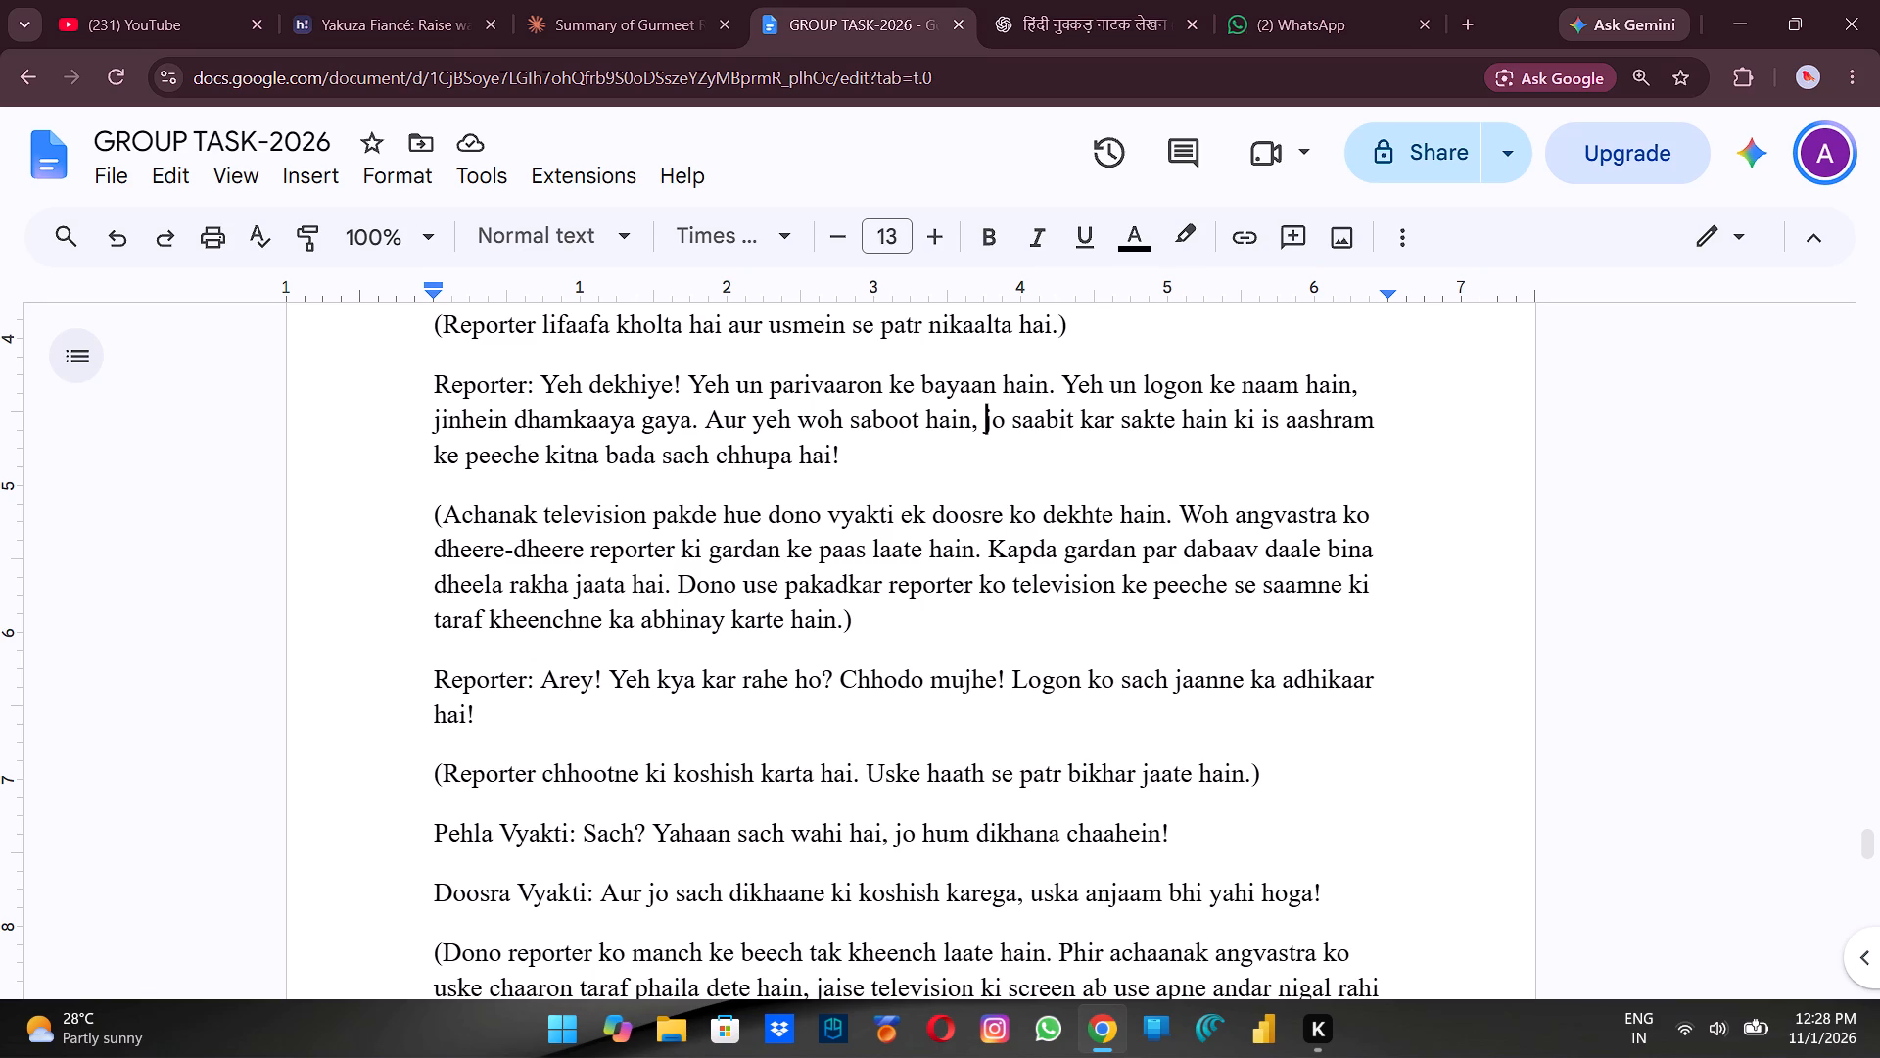
click(574, 496)
click(920, 591)
click(852, 496)
click(869, 546)
scroll(1052, 532, down, 1)
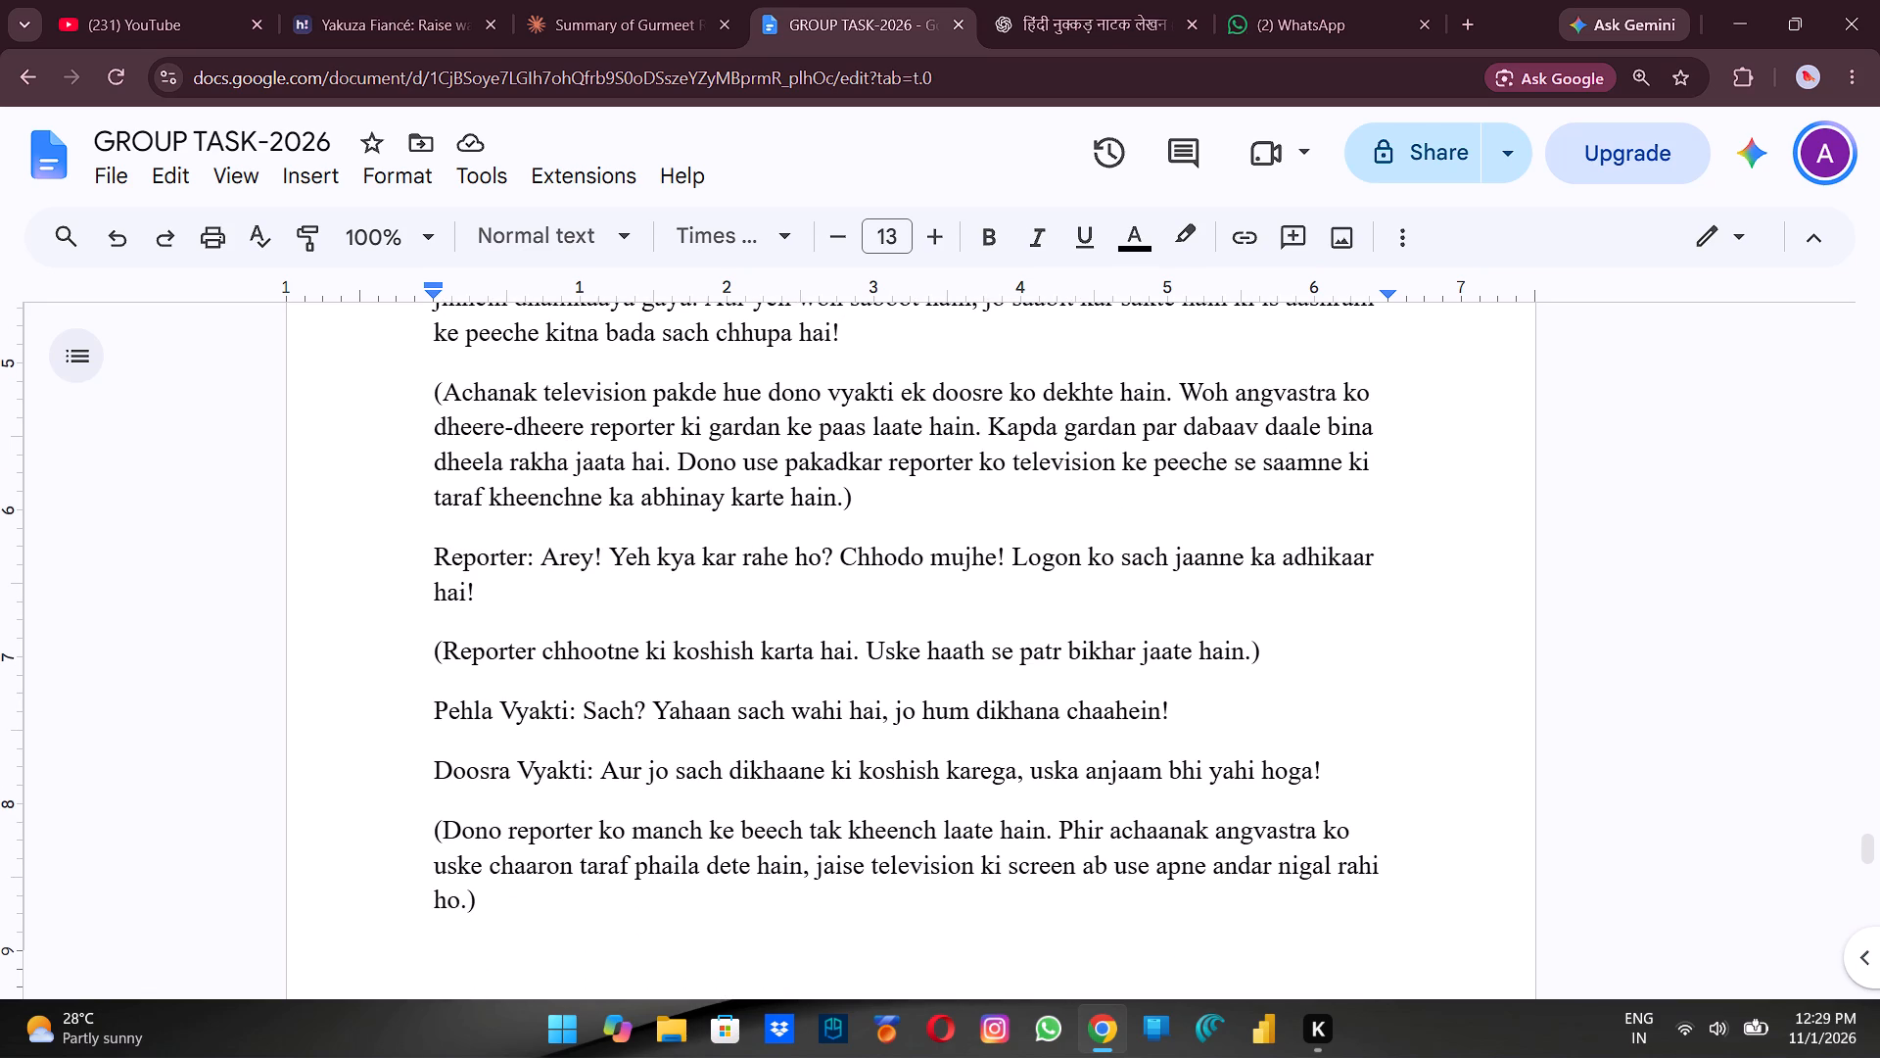
click(1637, 489)
click(1157, 344)
click(1483, 356)
click(1590, 327)
Replace "dabaav daale bina dheela rakha jaata hai" with "mod dete hai" in the "(Achanak television pakde hue" stage direction.
drag(1188, 428, 666, 464)
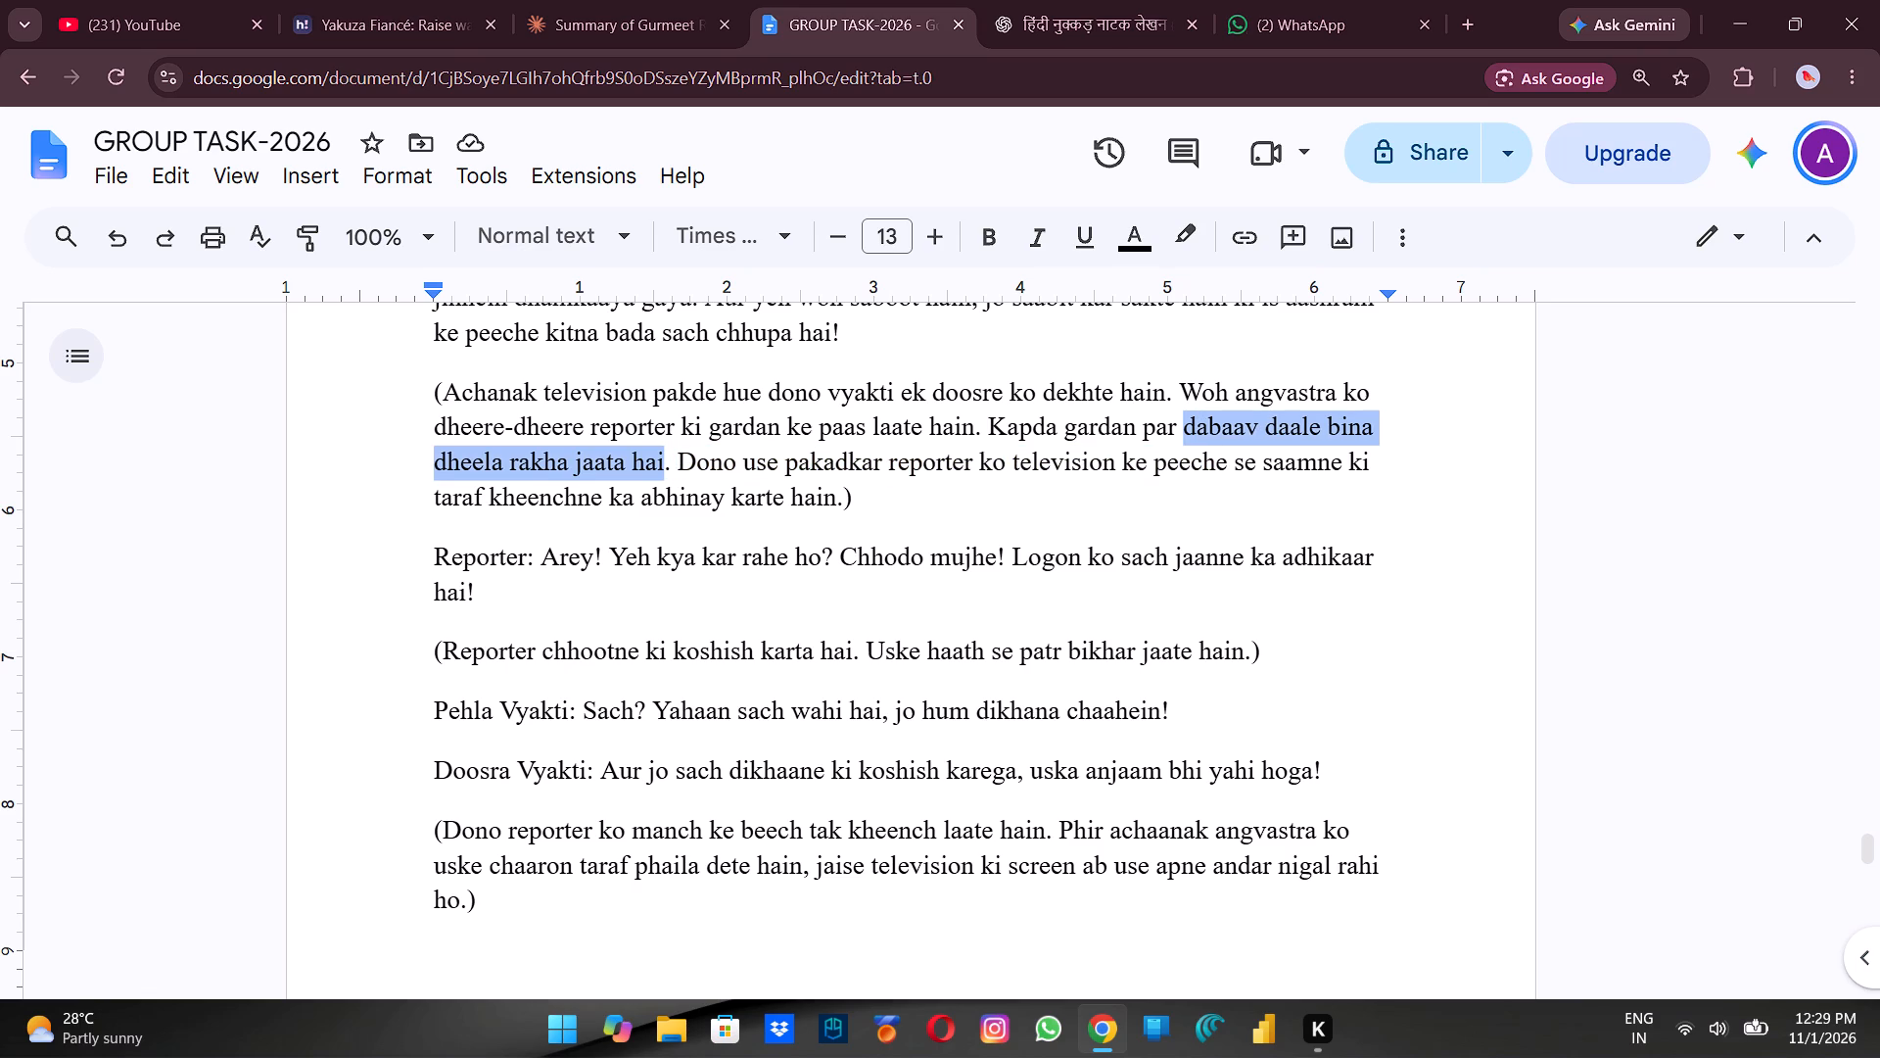
text(mod k)
key(BackSpace)
text(dete hai)
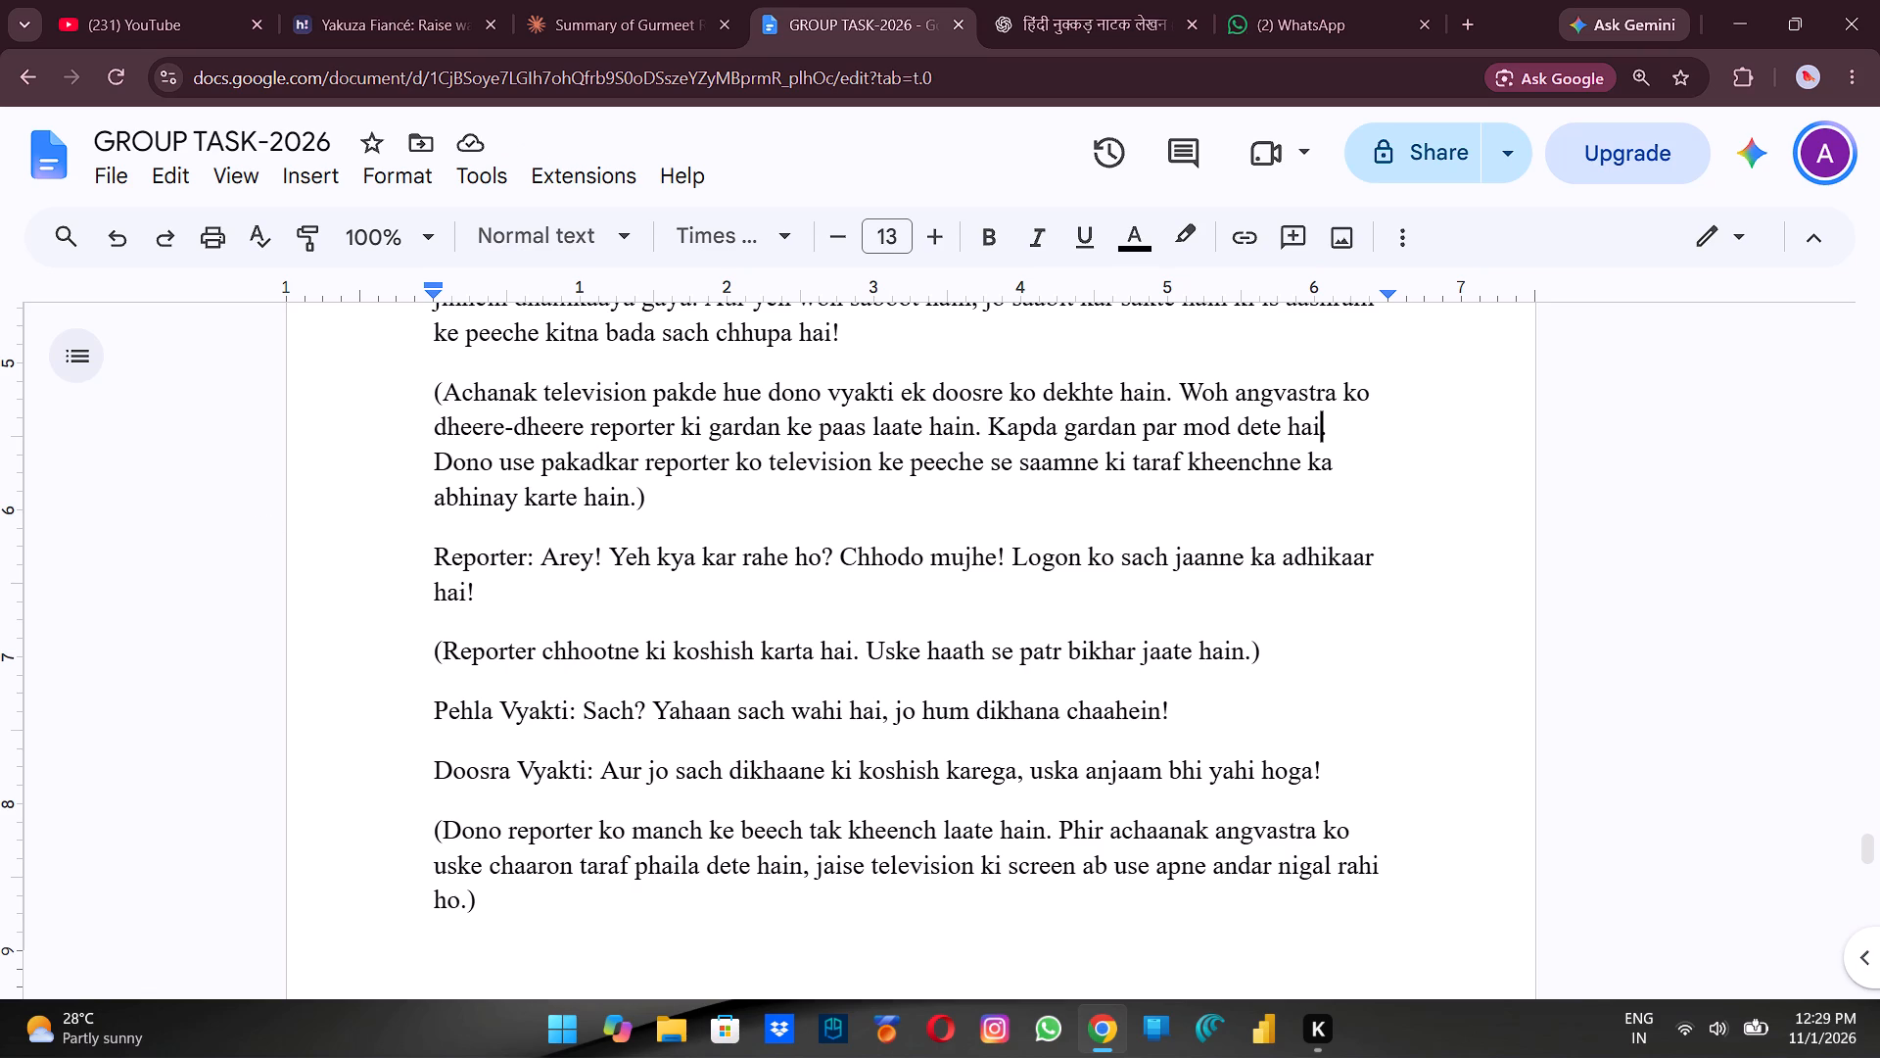
Replace "dheere-dheere reporter ki gardan ke paas laate hain" with "achanak se reporter ke gale pe dal dete hai" in the same stage direction.
click(732, 425)
click(1242, 387)
click(1060, 401)
click(950, 408)
click(974, 445)
key(BackSpace)
key(BackSpace)
key(BackSpace)
key(BackSpace)
key(BackSpace)
key(BackSpace)
key(BackSpace)
key(BackSpace)
key(BackSpace)
key(BackSpace)
key(BackSpace)
key(BackSpace)
key(BackSpace)
key(BackSpace)
key(BackSpace)
key(BackSpace)
key(BackSpace)
key(BackSpace)
key(BackSpace)
key(BackSpace)
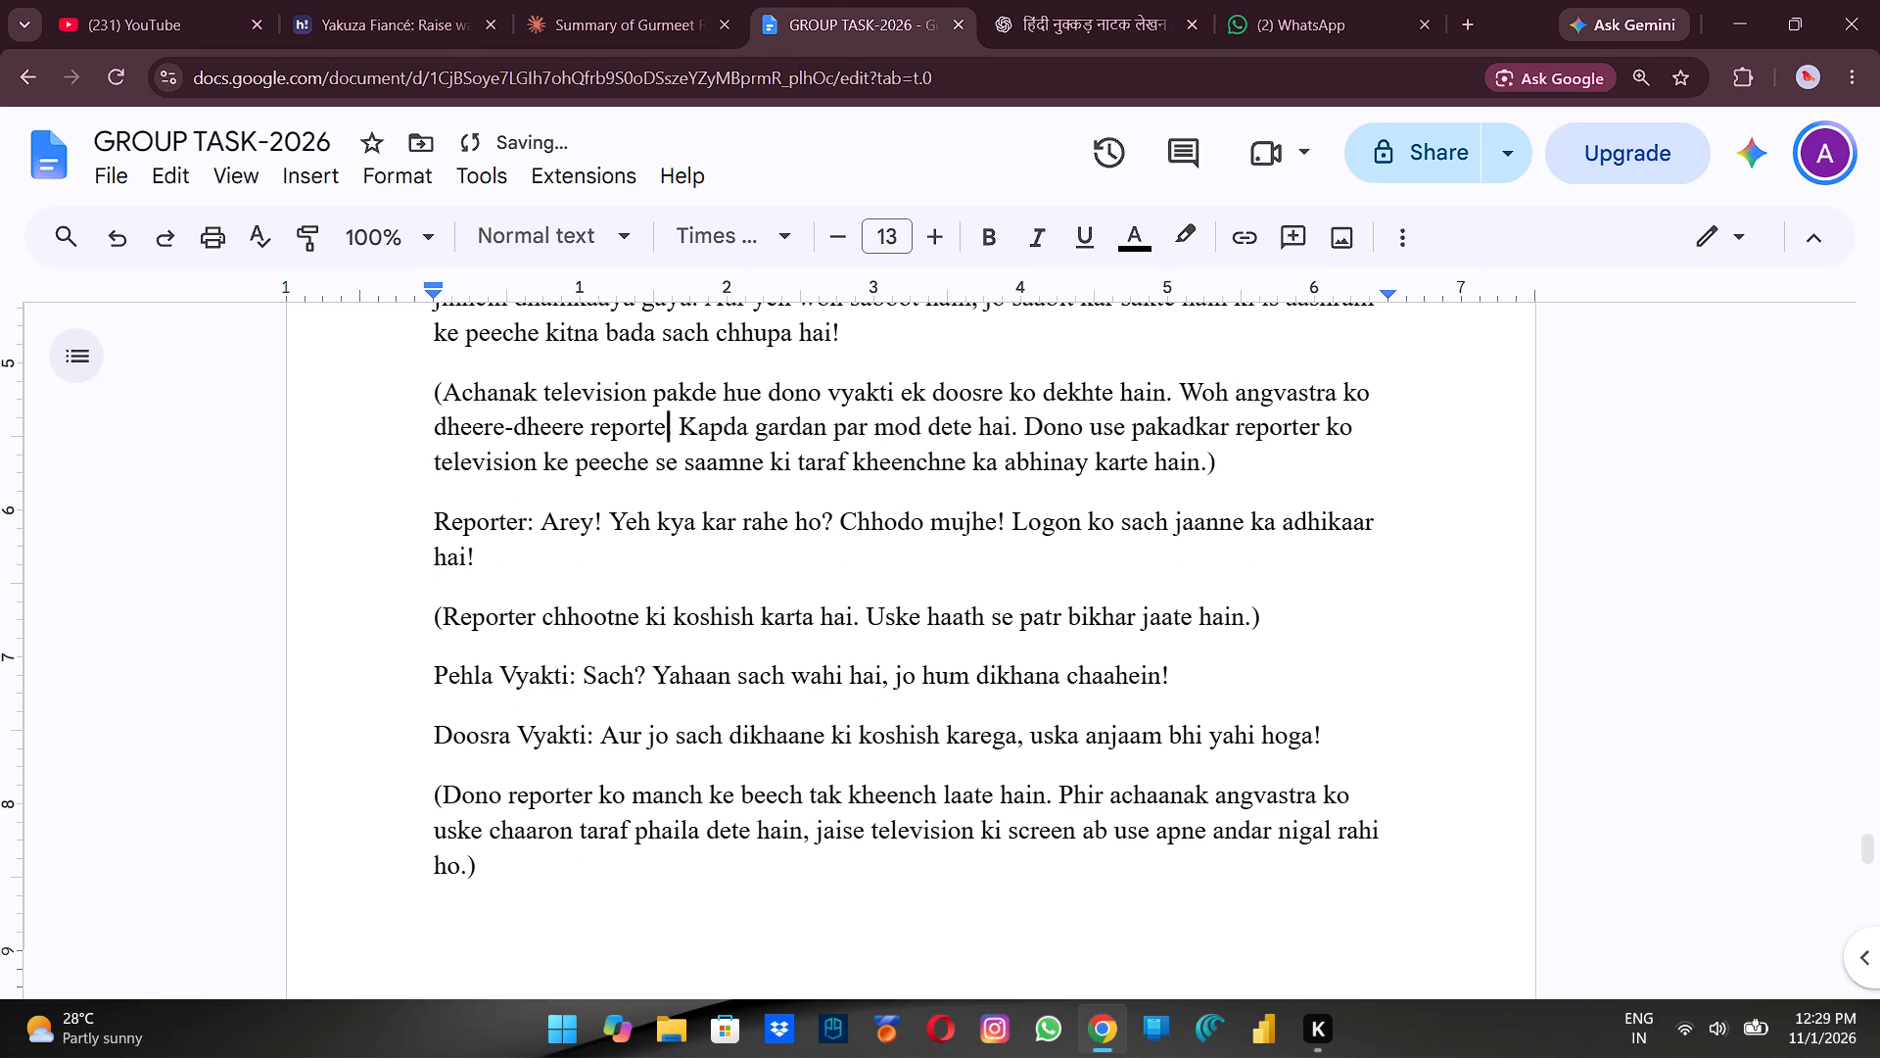
key(BackSpace)
key(BackSpace)
key(BackSpace)
key(BackSpace)
key(BackSpace)
key(BackSpace)
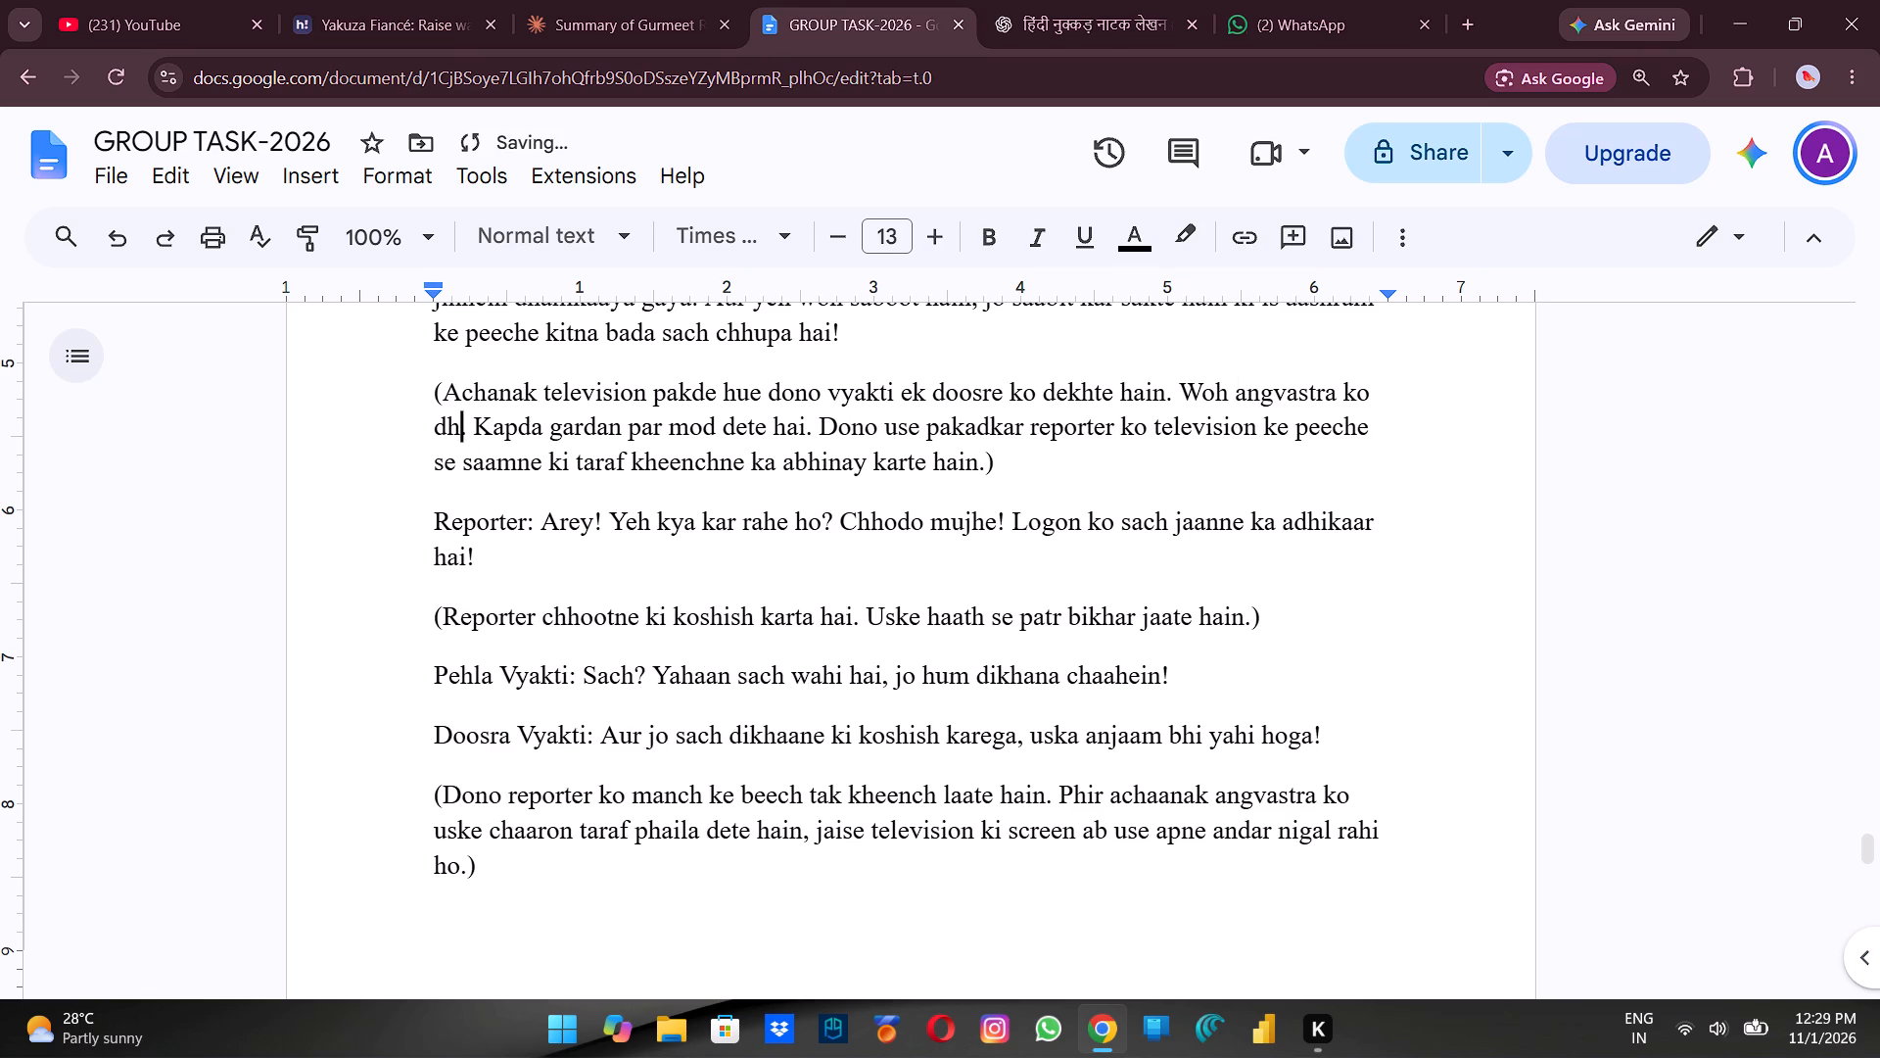
key(BackSpace)
key(BackSpace)
text(achanak se)
key(space)
text(reporter ke gale pe dal dete hai)
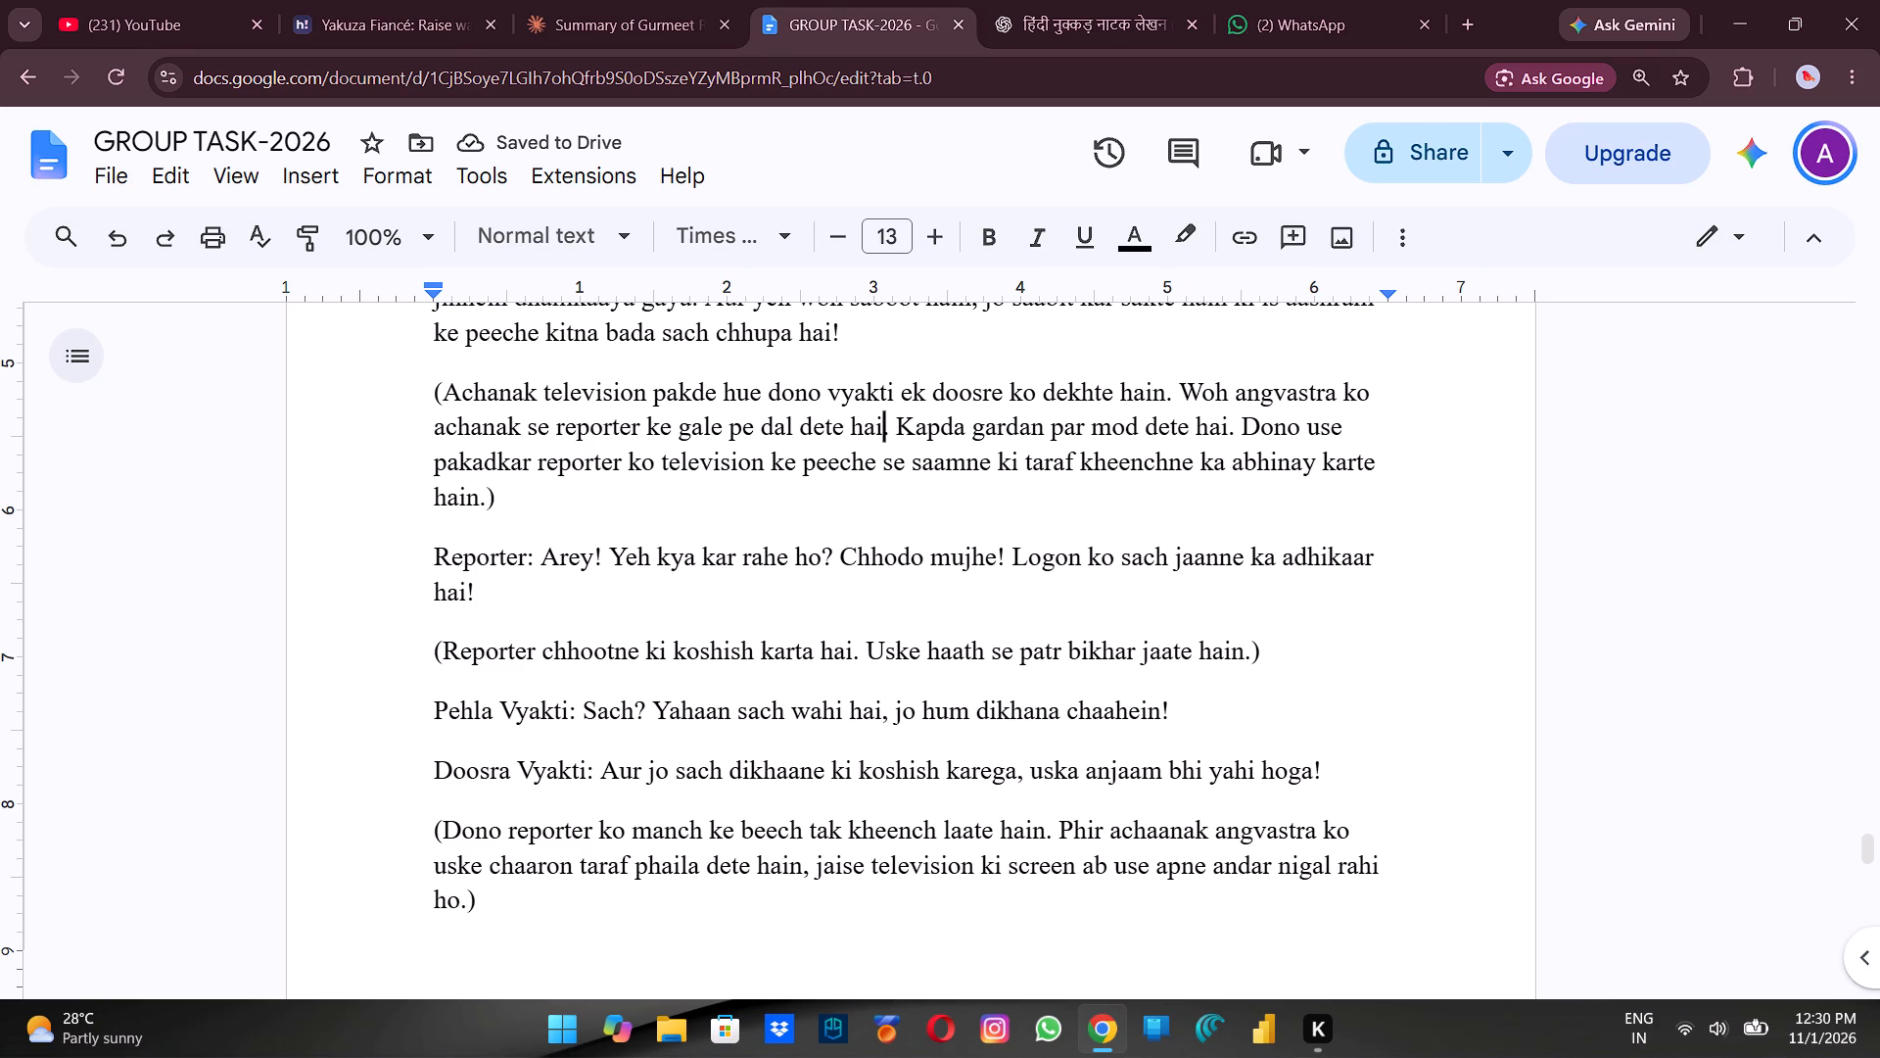
Delete "television ke peeche se" from the stage direction's sentence beginning "Dono use pakadkar reporter ko".
click(764, 466)
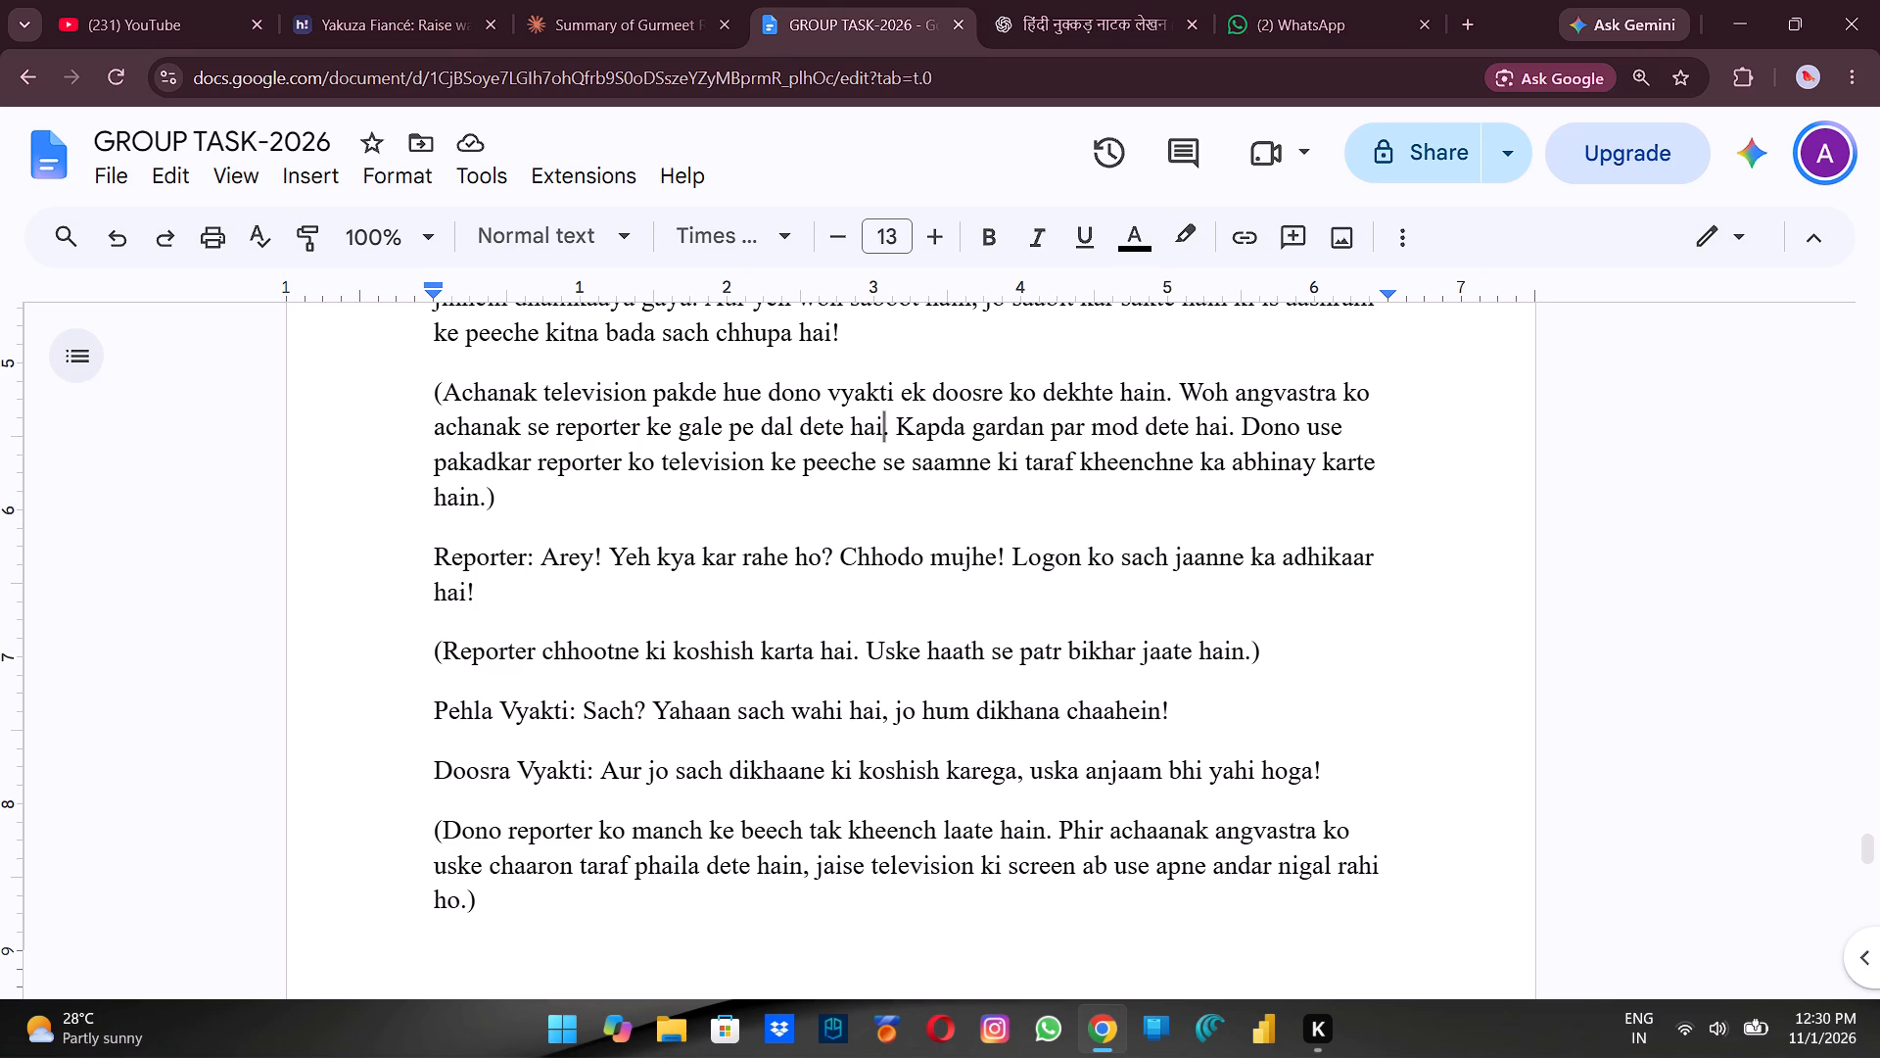
click(903, 461)
key(BackSpace)
key(BackSpace)
key(BackSpace)
key(BackSpace)
key(BackSpace)
key(BackSpace)
key(BackSpace)
key(BackSpace)
key(BackSpace)
key(BackSpace)
key(BackSpace)
key(BackSpace)
key(BackSpace)
key(BackSpace)
key(BackSpace)
key(BackSpace)
key(BackSpace)
key(BackSpace)
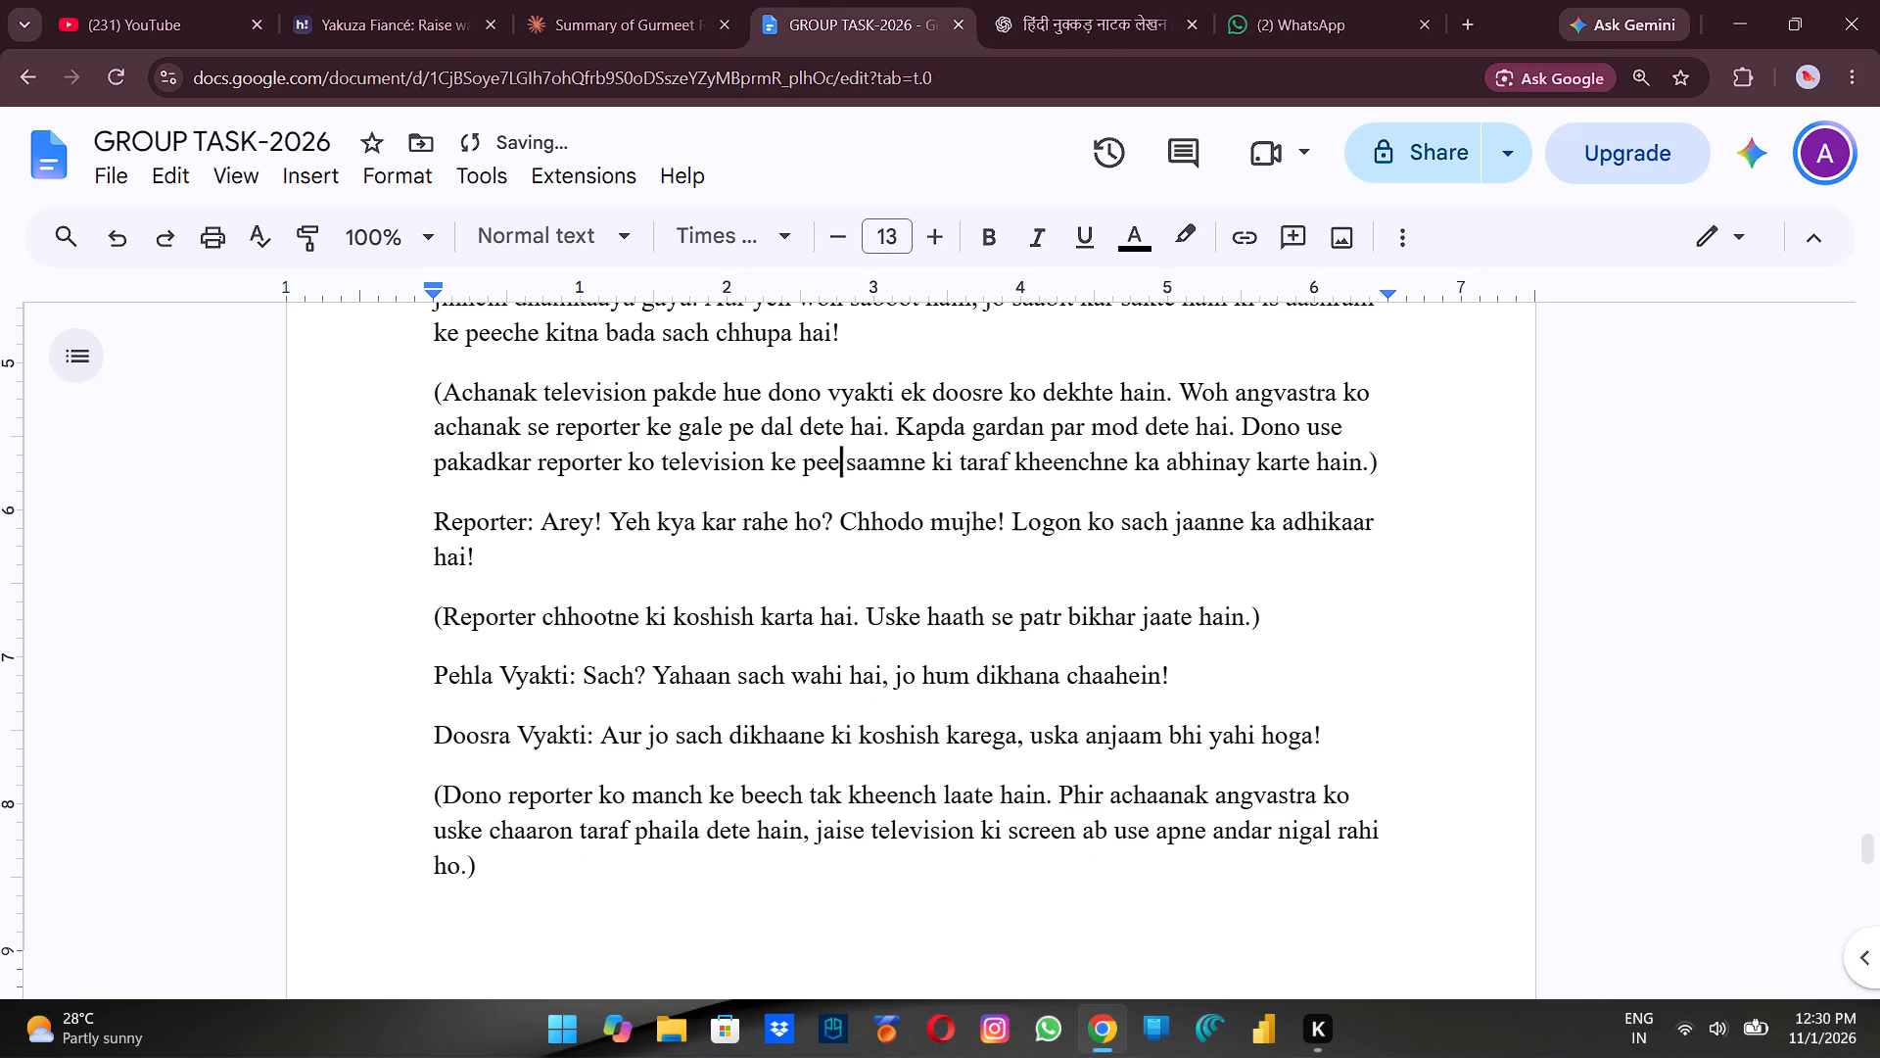
key(BackSpace)
key(BackSpace)
key(BackSpace)
key(BackSpace)
key(BackSpace)
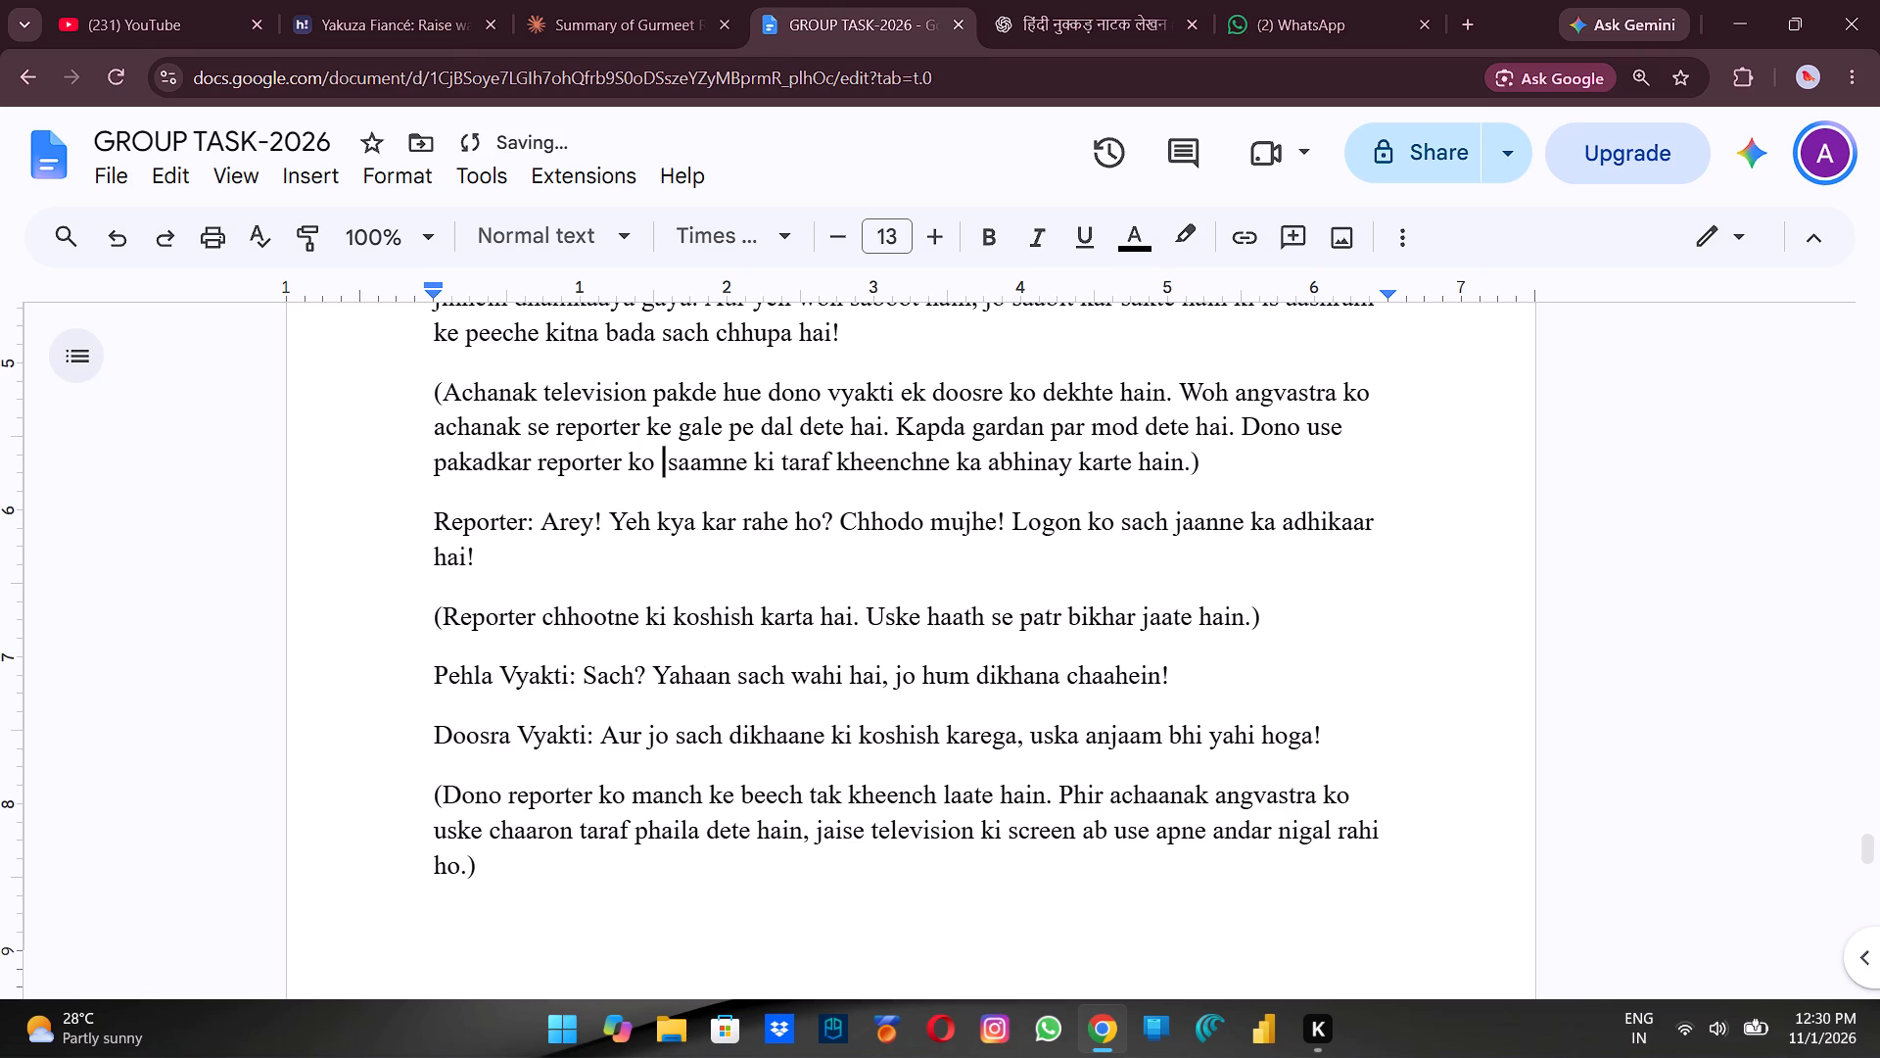
key(BackSpace)
Replace "kheenchne ka abhinay karte" with "ghasset ke late" in the stage direction's sentence beginning "Dono use pakadkar".
click(1145, 457)
click(976, 453)
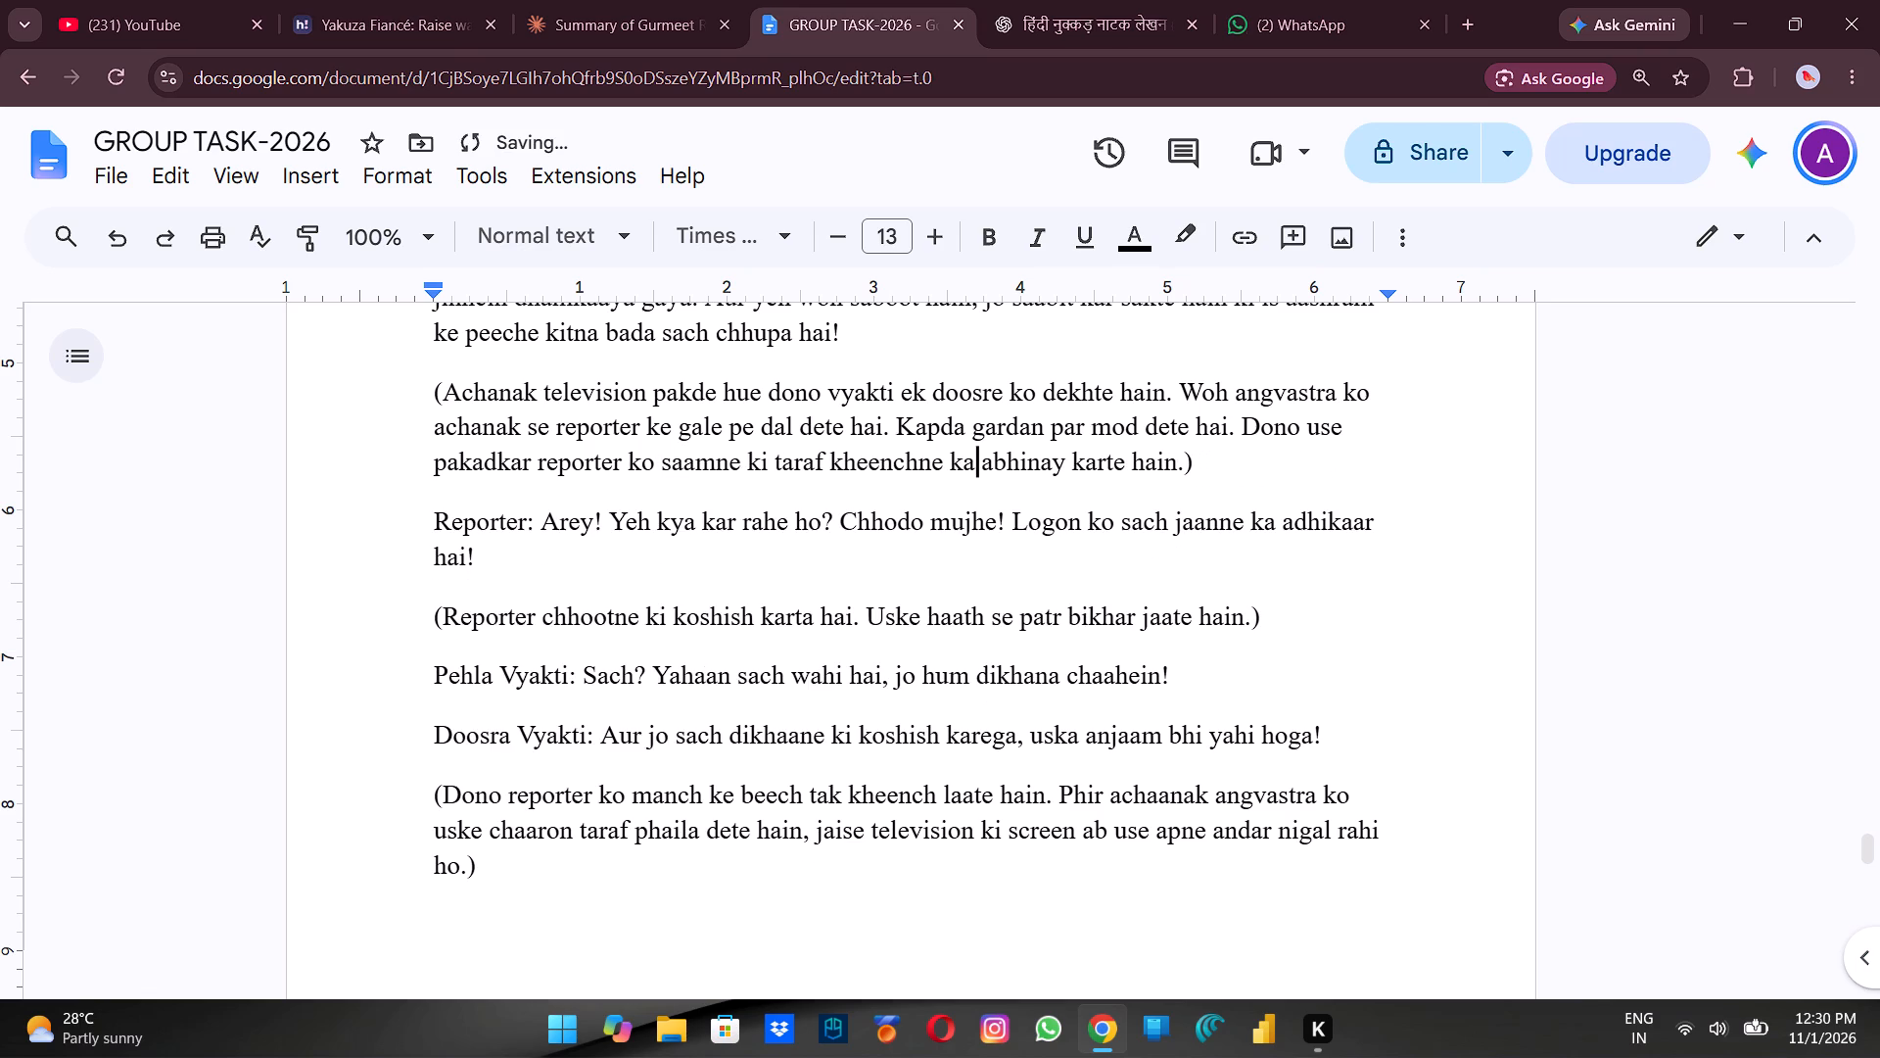
click(1050, 445)
click(1057, 476)
click(1122, 463)
key(BackSpace)
key(BackSpace)
key(BackSpace)
key(BackSpace)
key(BackSpace)
key(BackSpace)
key(BackSpace)
key(BackSpace)
key(BackSpace)
key(BackSpace)
key(BackSpace)
key(BackSpace)
key(BackSpace)
key(BackSpace)
key(BackSpace)
key(BackSpace)
key(BackSpace)
key(BackSpace)
key(BackSpace)
key(BackSpace)
key(BackSpace)
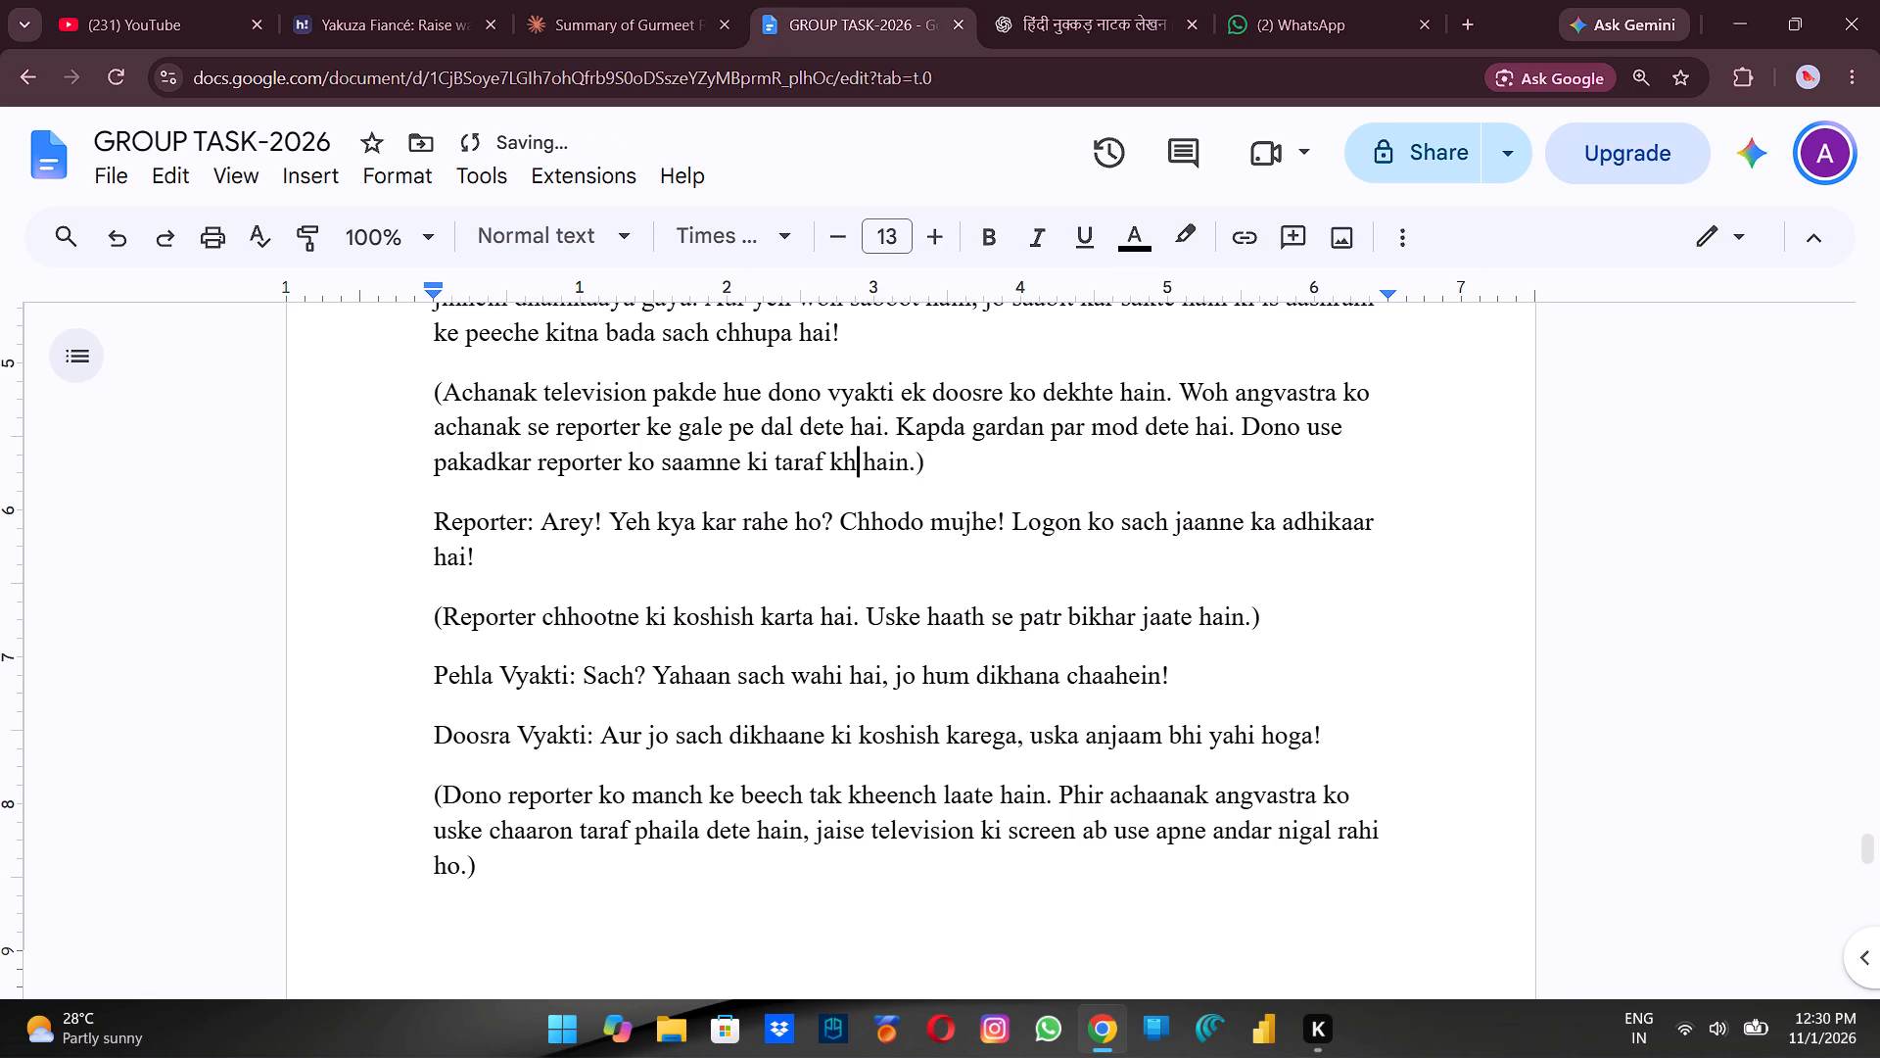
key(BackSpace)
key(BackSpace)
text(ghasset ke late)
Add the sentence "Reporter chatpata hai" at the end of the stage direction, before the closing bracket.
key(Right)
key(Right)
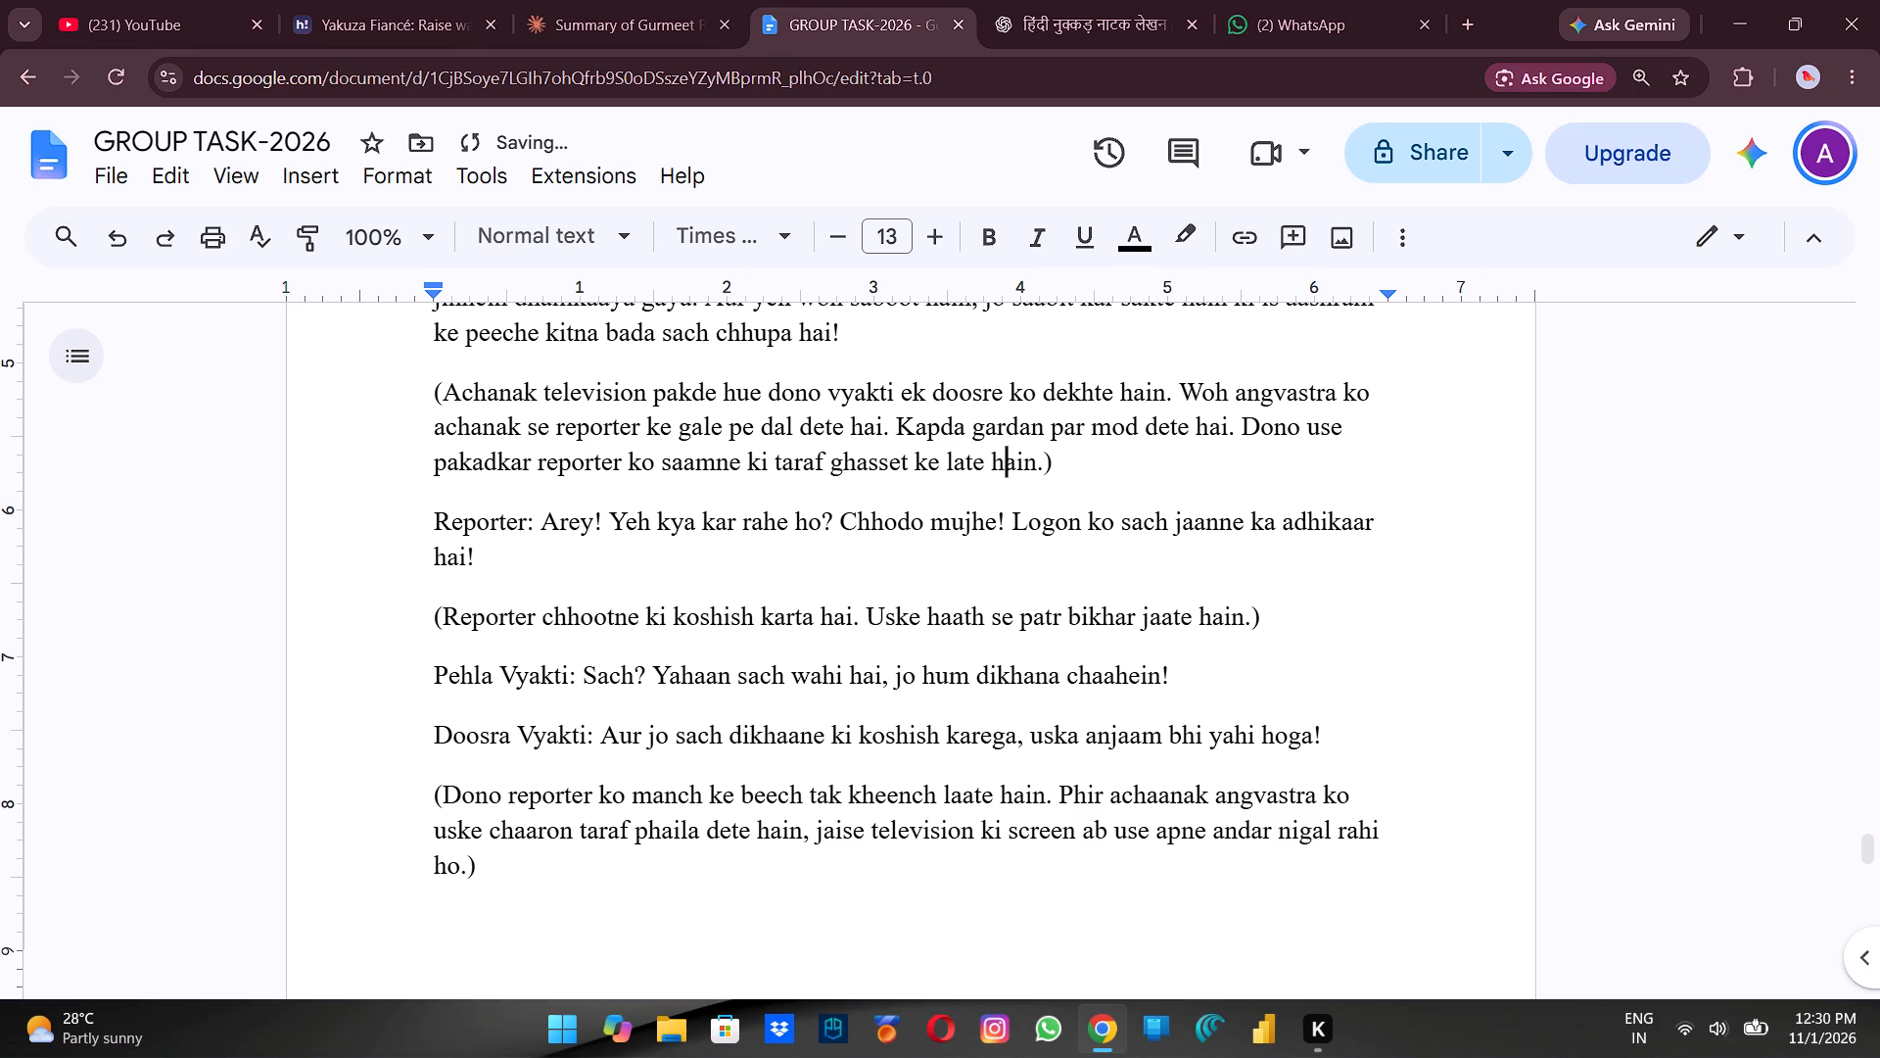
key(Right)
key(Right)
key(Right)
key(Right)
key(space)
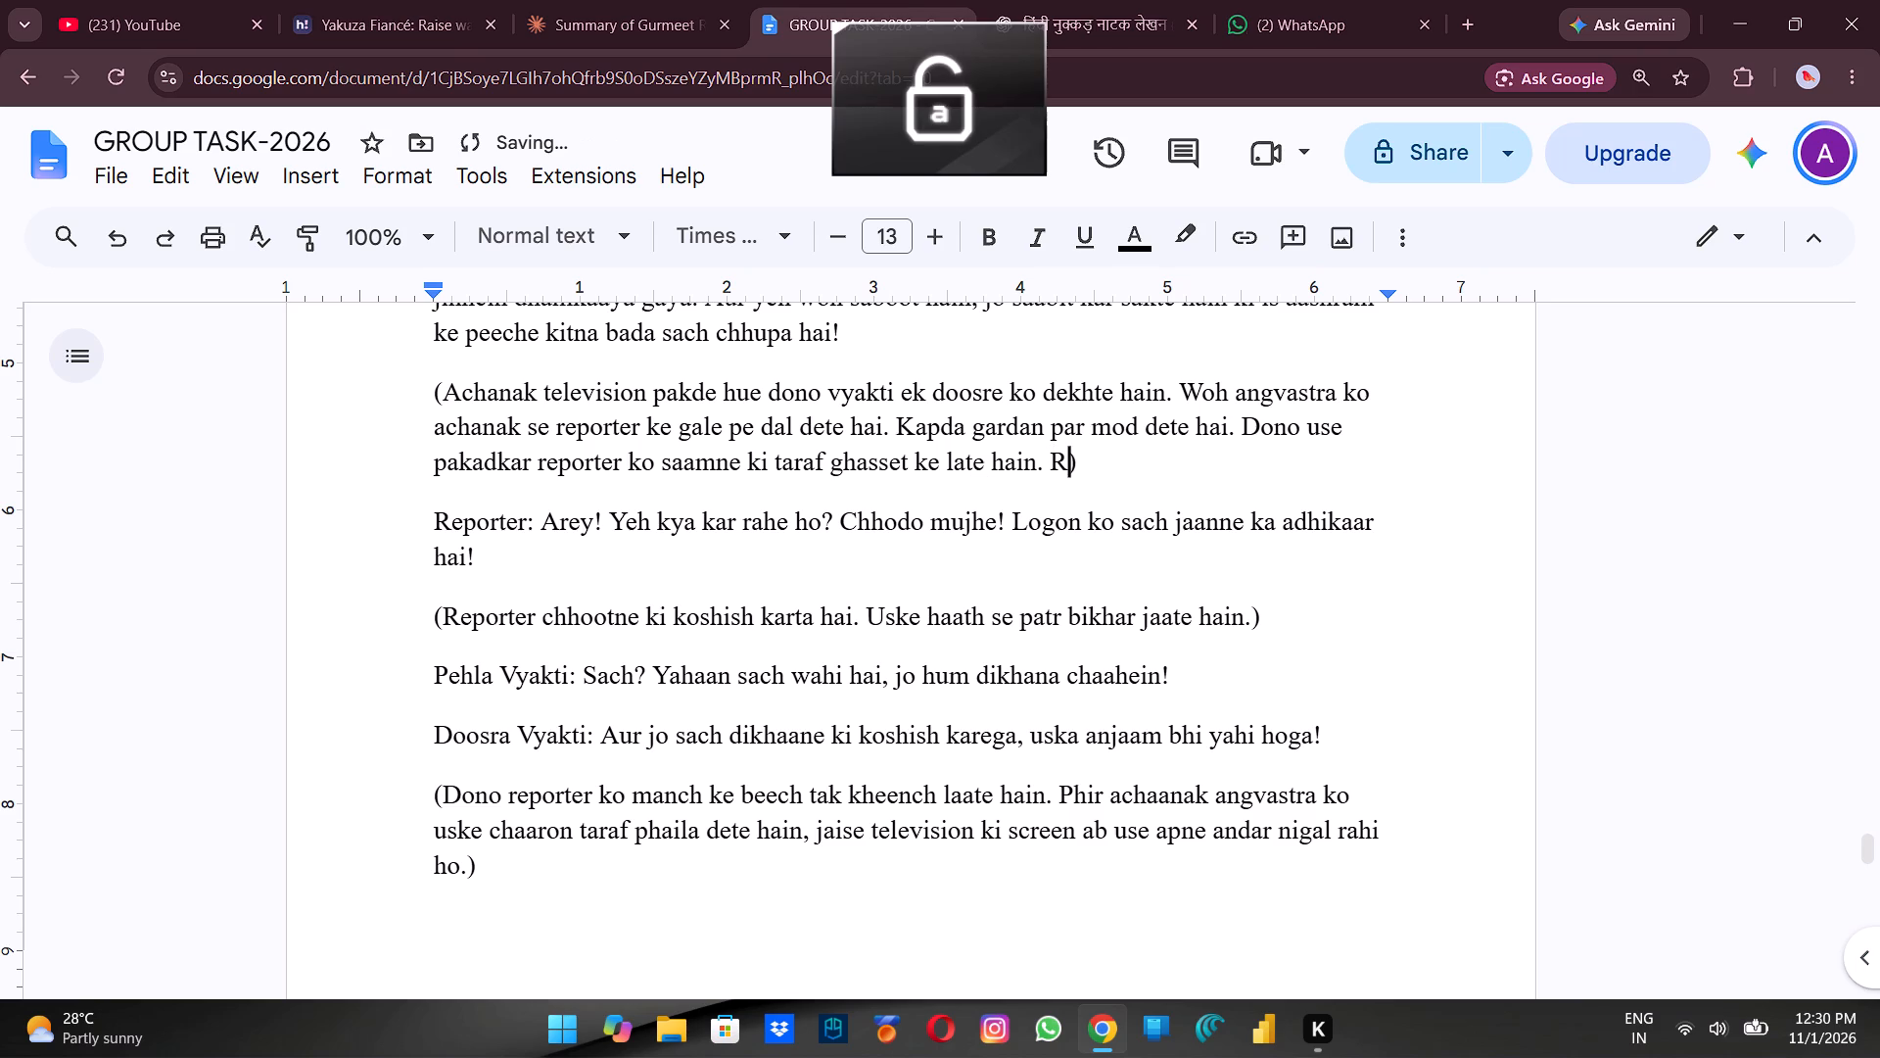
text(eporter chatpata hai)
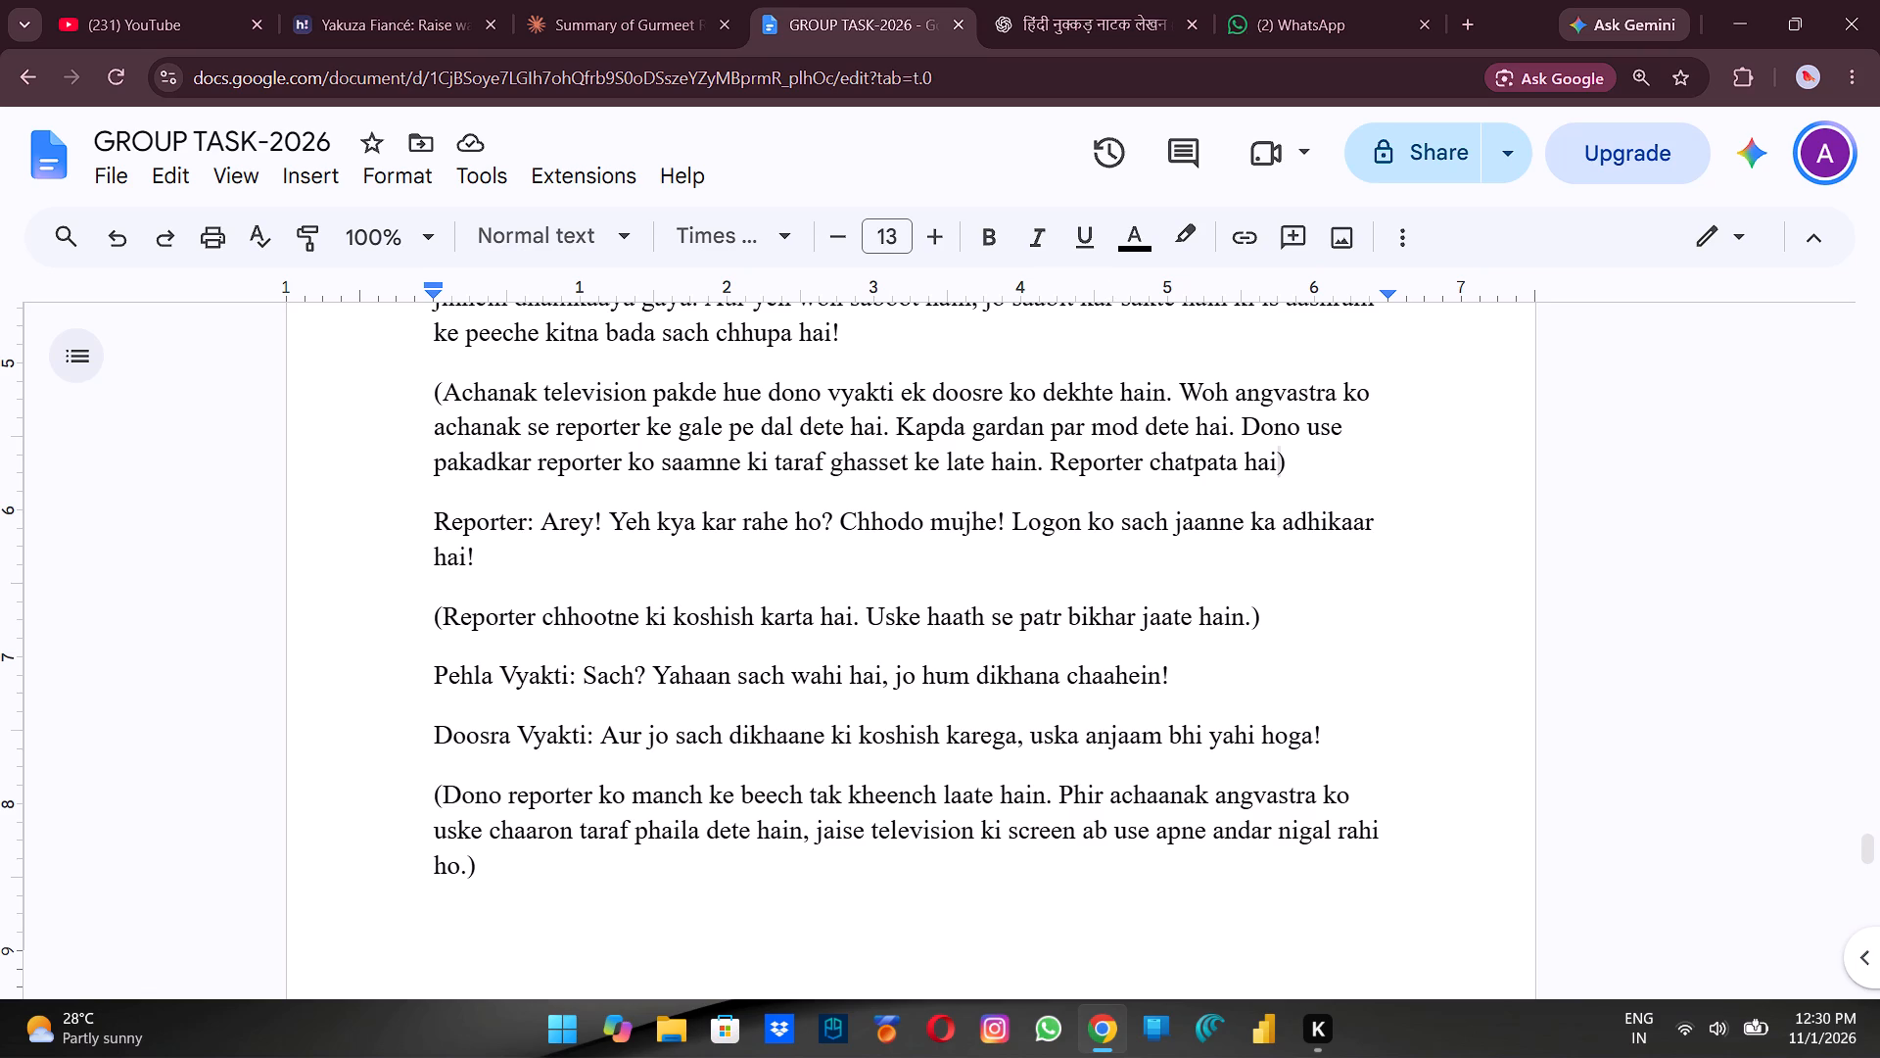
Italicize the stage direction "(Reporter chhootne ki koshish karta hai. Uske haath se patr bikhar jaate hain.)", without bold.
scroll(539, 558, down, 1)
click(293, 505)
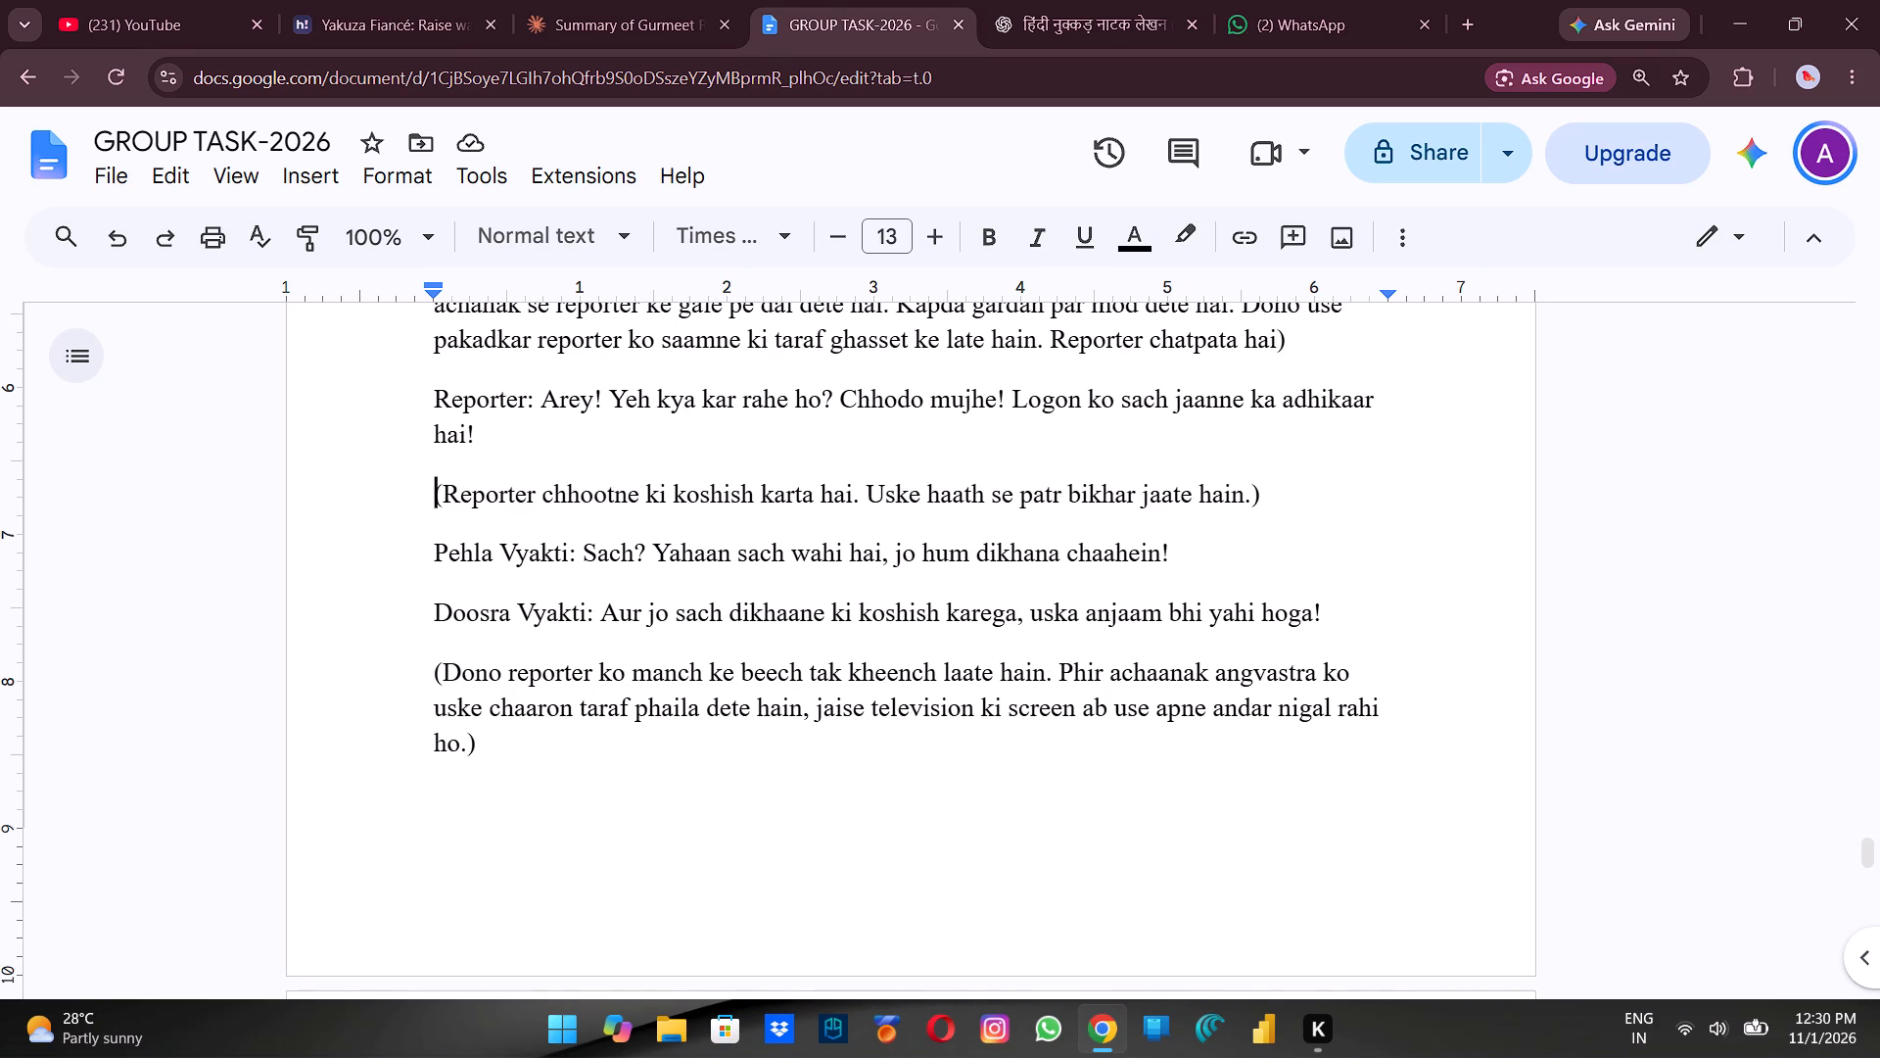
drag(360, 480, 574, 480)
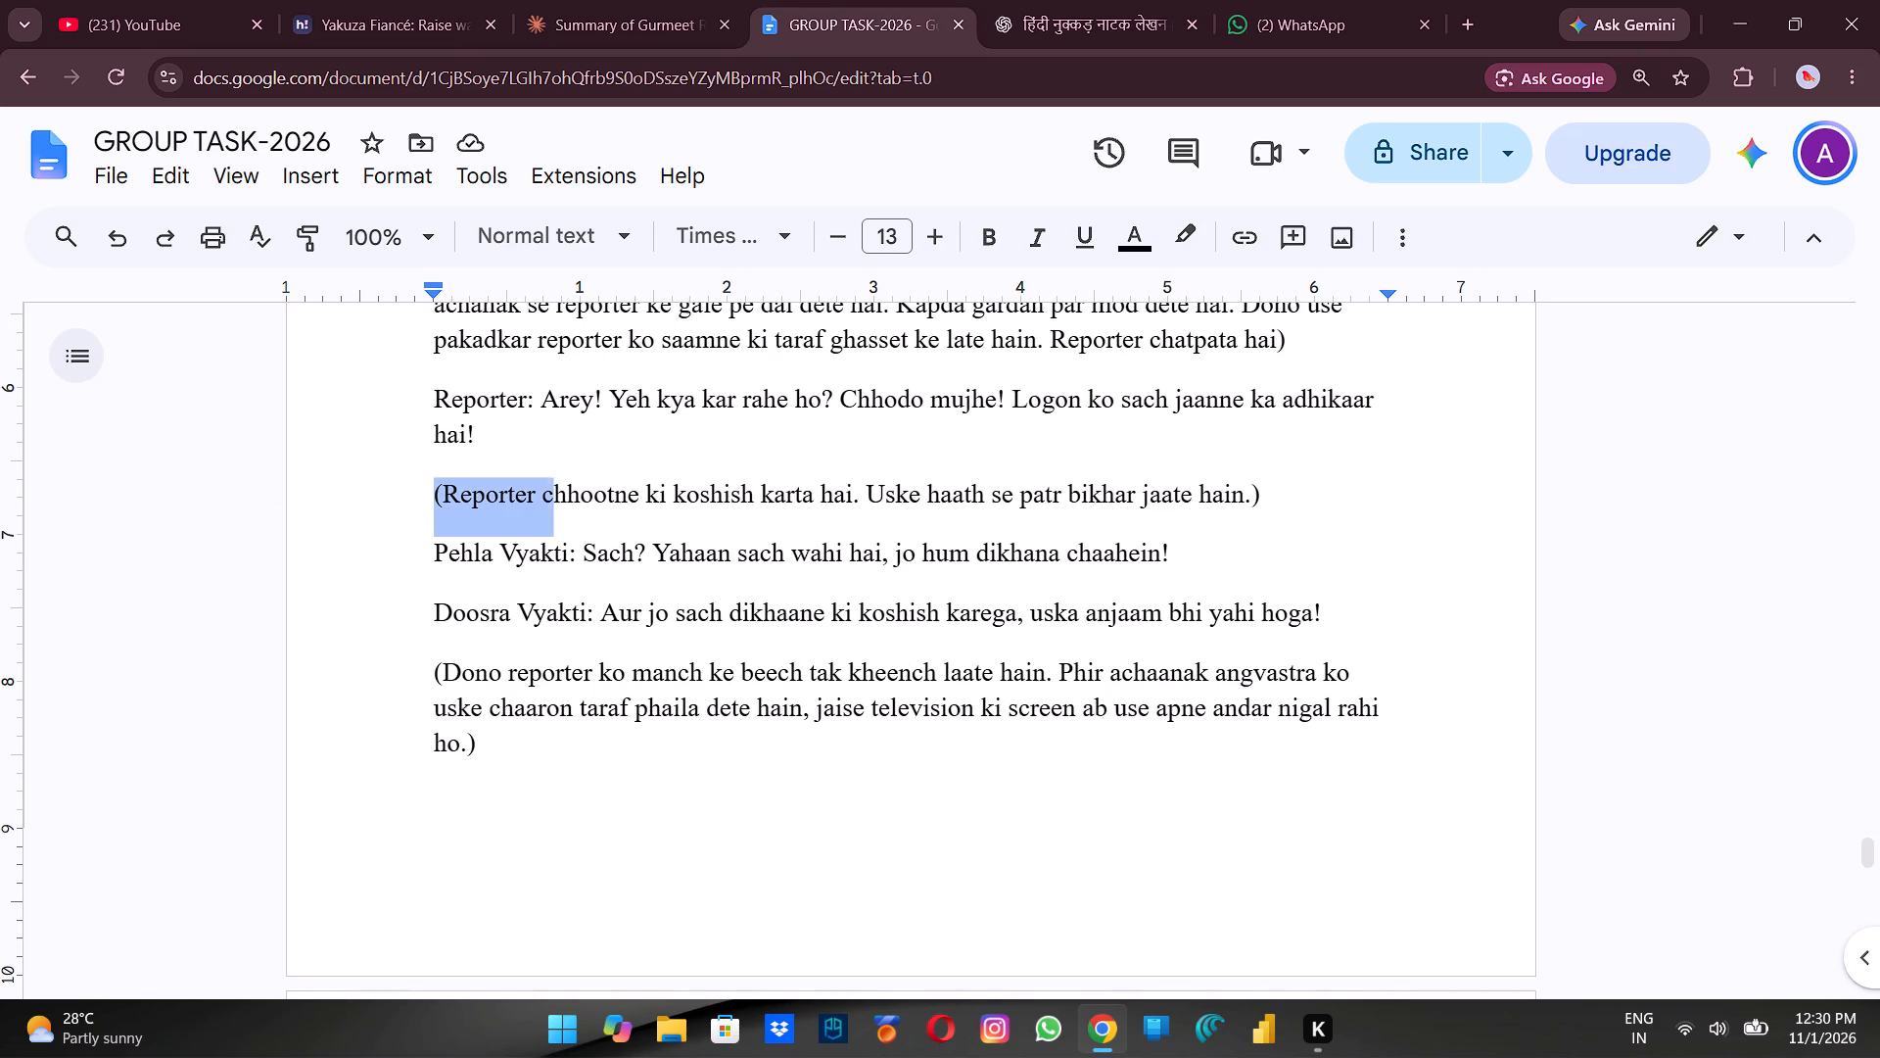
drag(574, 480, 1391, 485)
click(1000, 232)
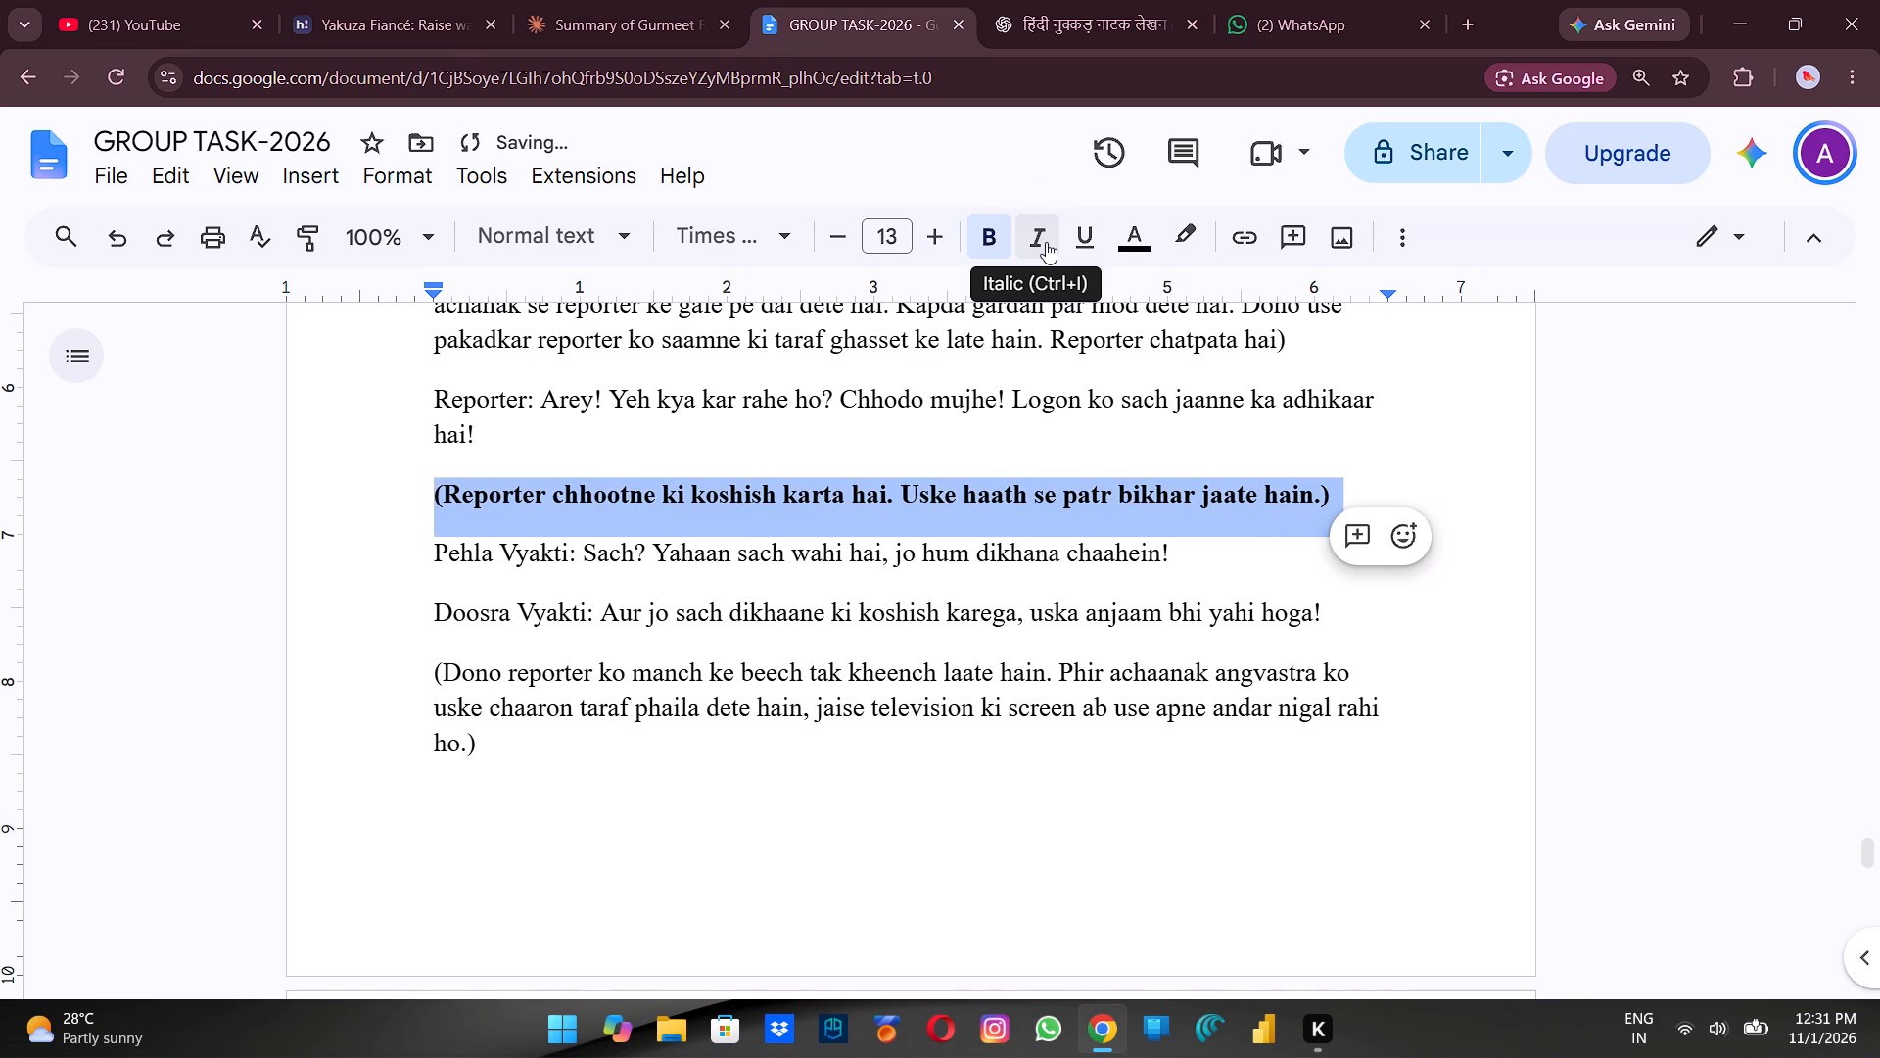
click(1045, 241)
click(988, 238)
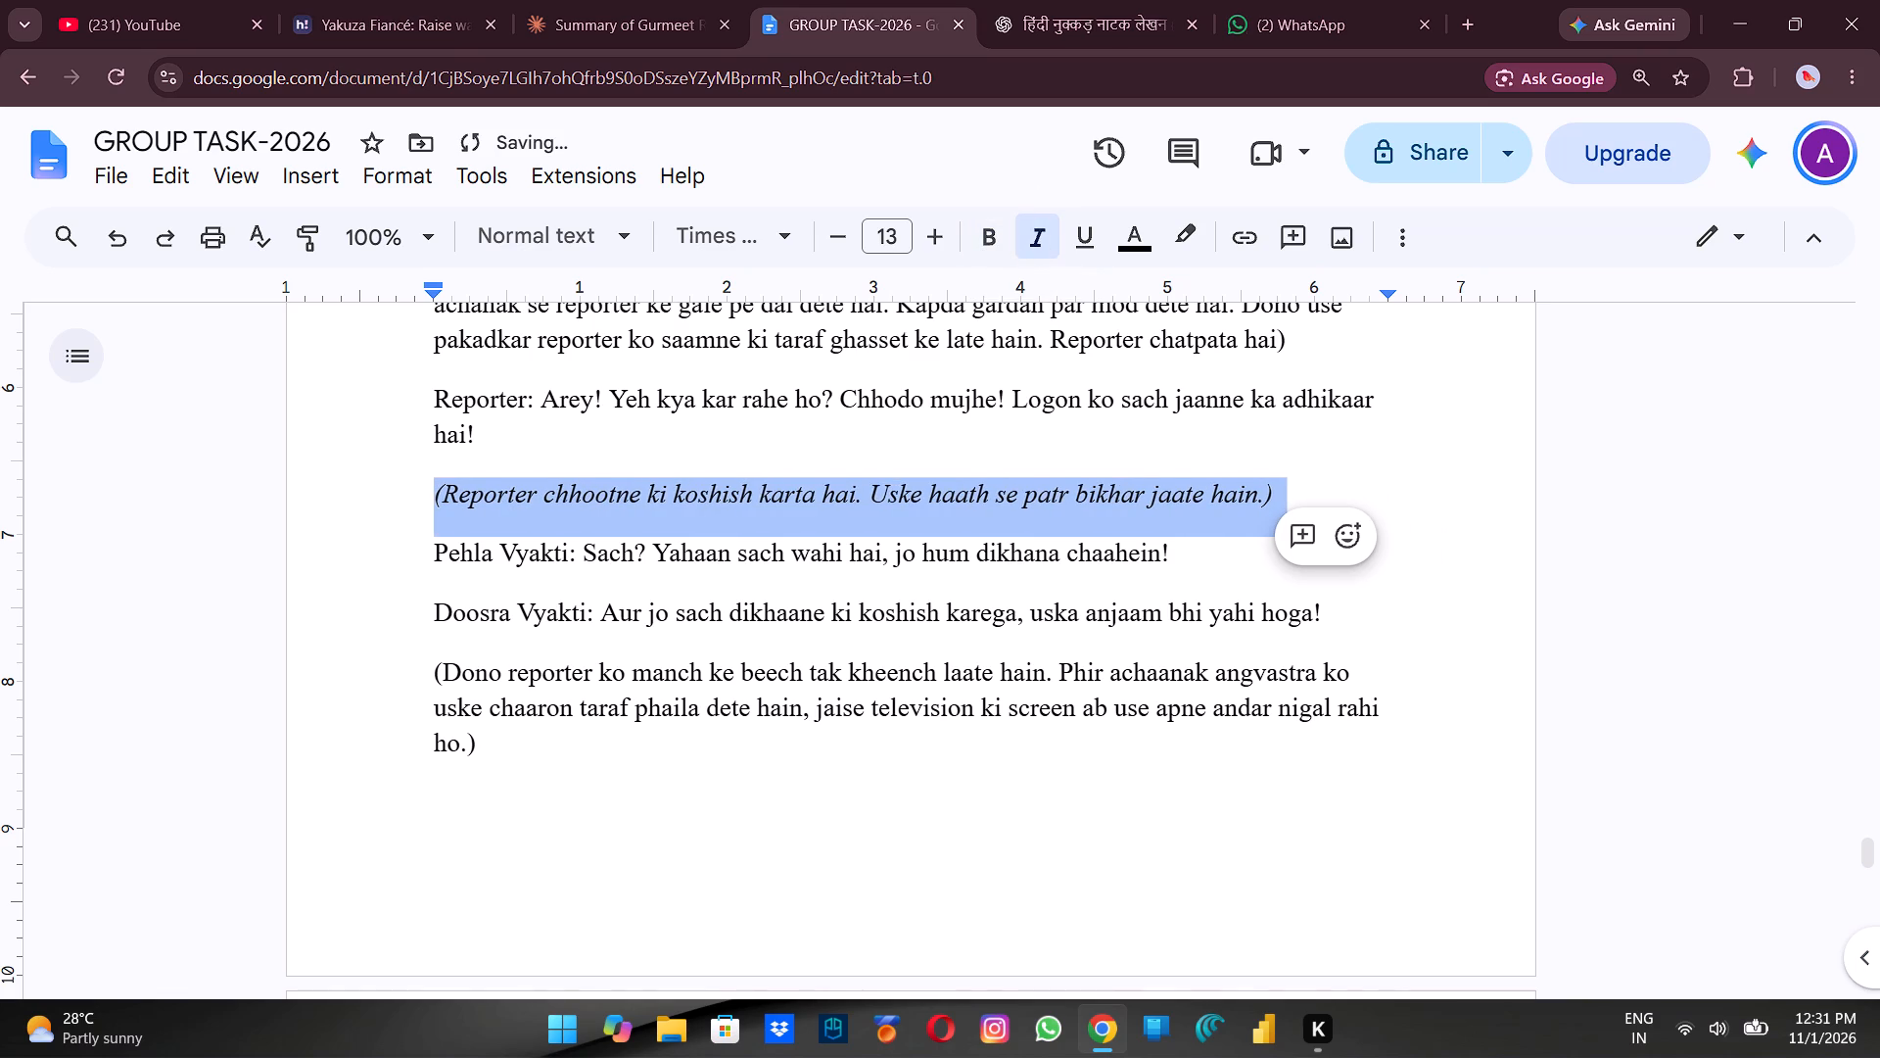
Make the speaker name "Reporter:" bold at the start of the "Arey! Yeh kya kar rahe ho?" line.
drag(437, 401, 521, 403)
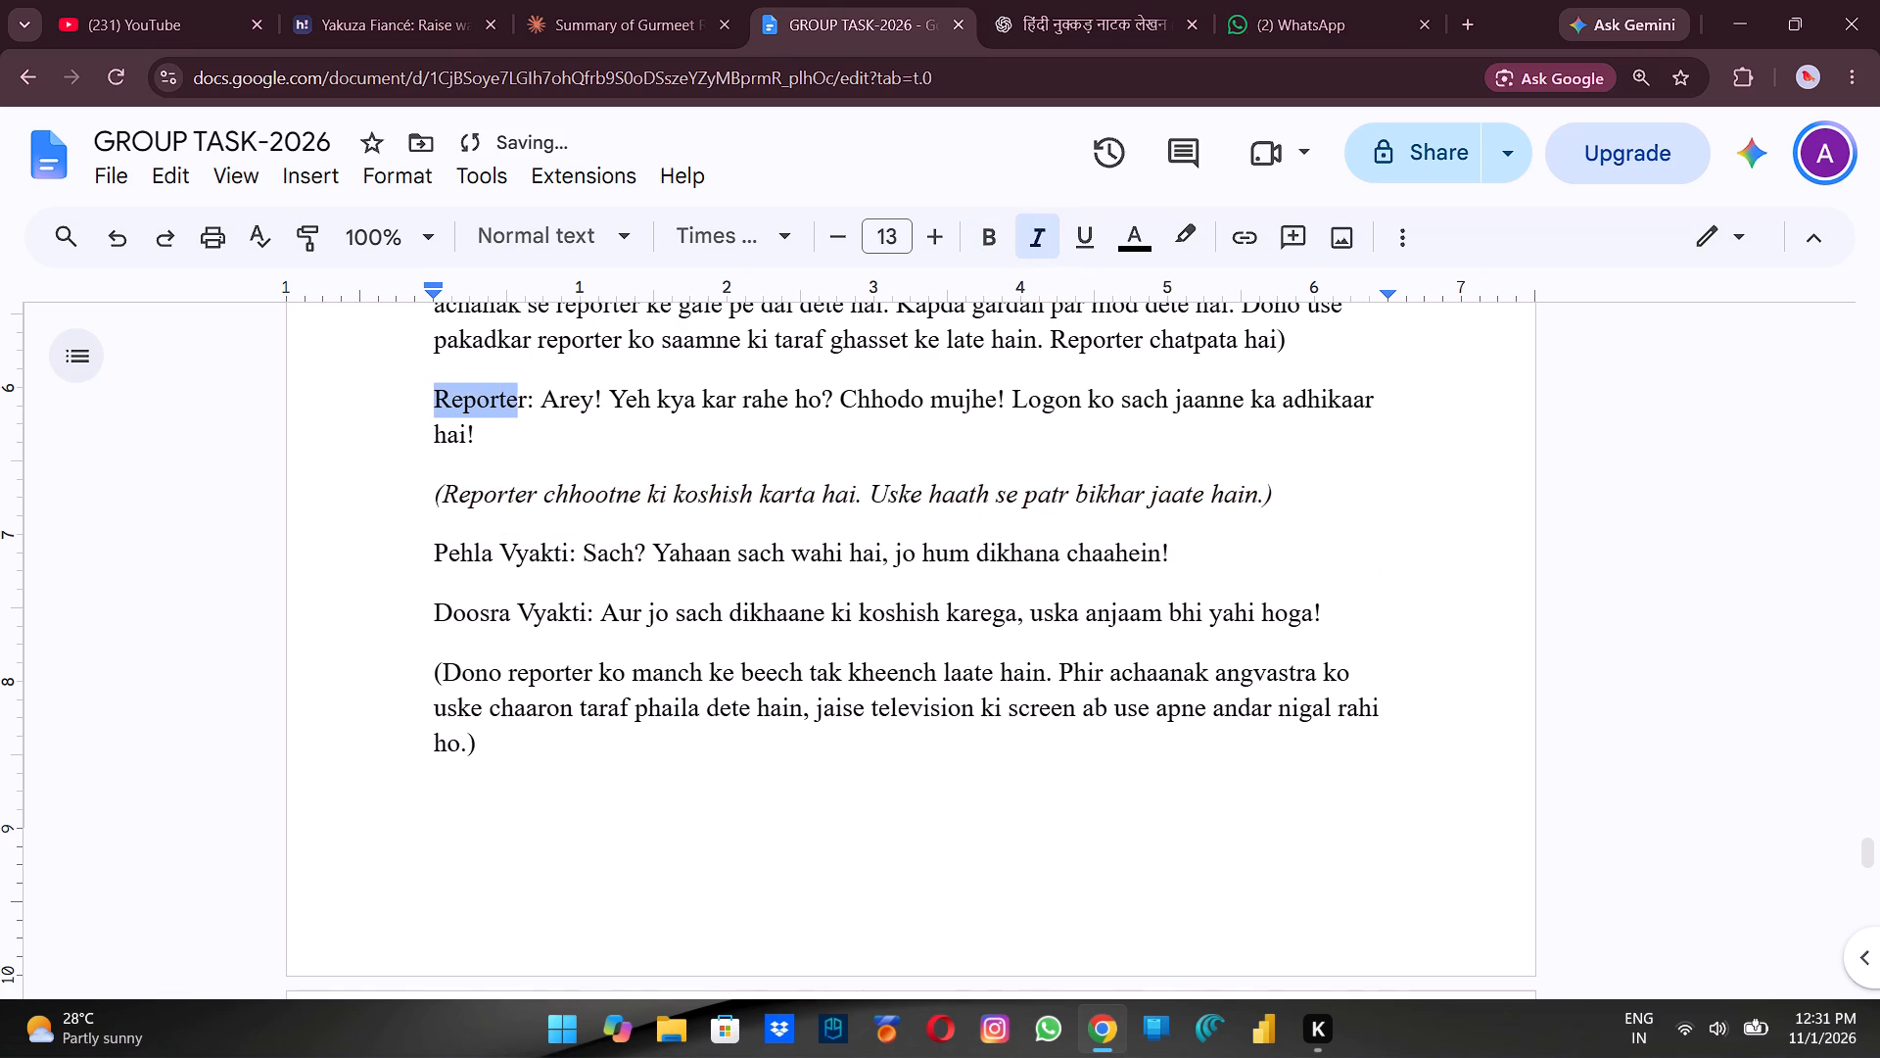
drag(521, 403, 536, 404)
click(997, 250)
scroll(553, 417, up, 1)
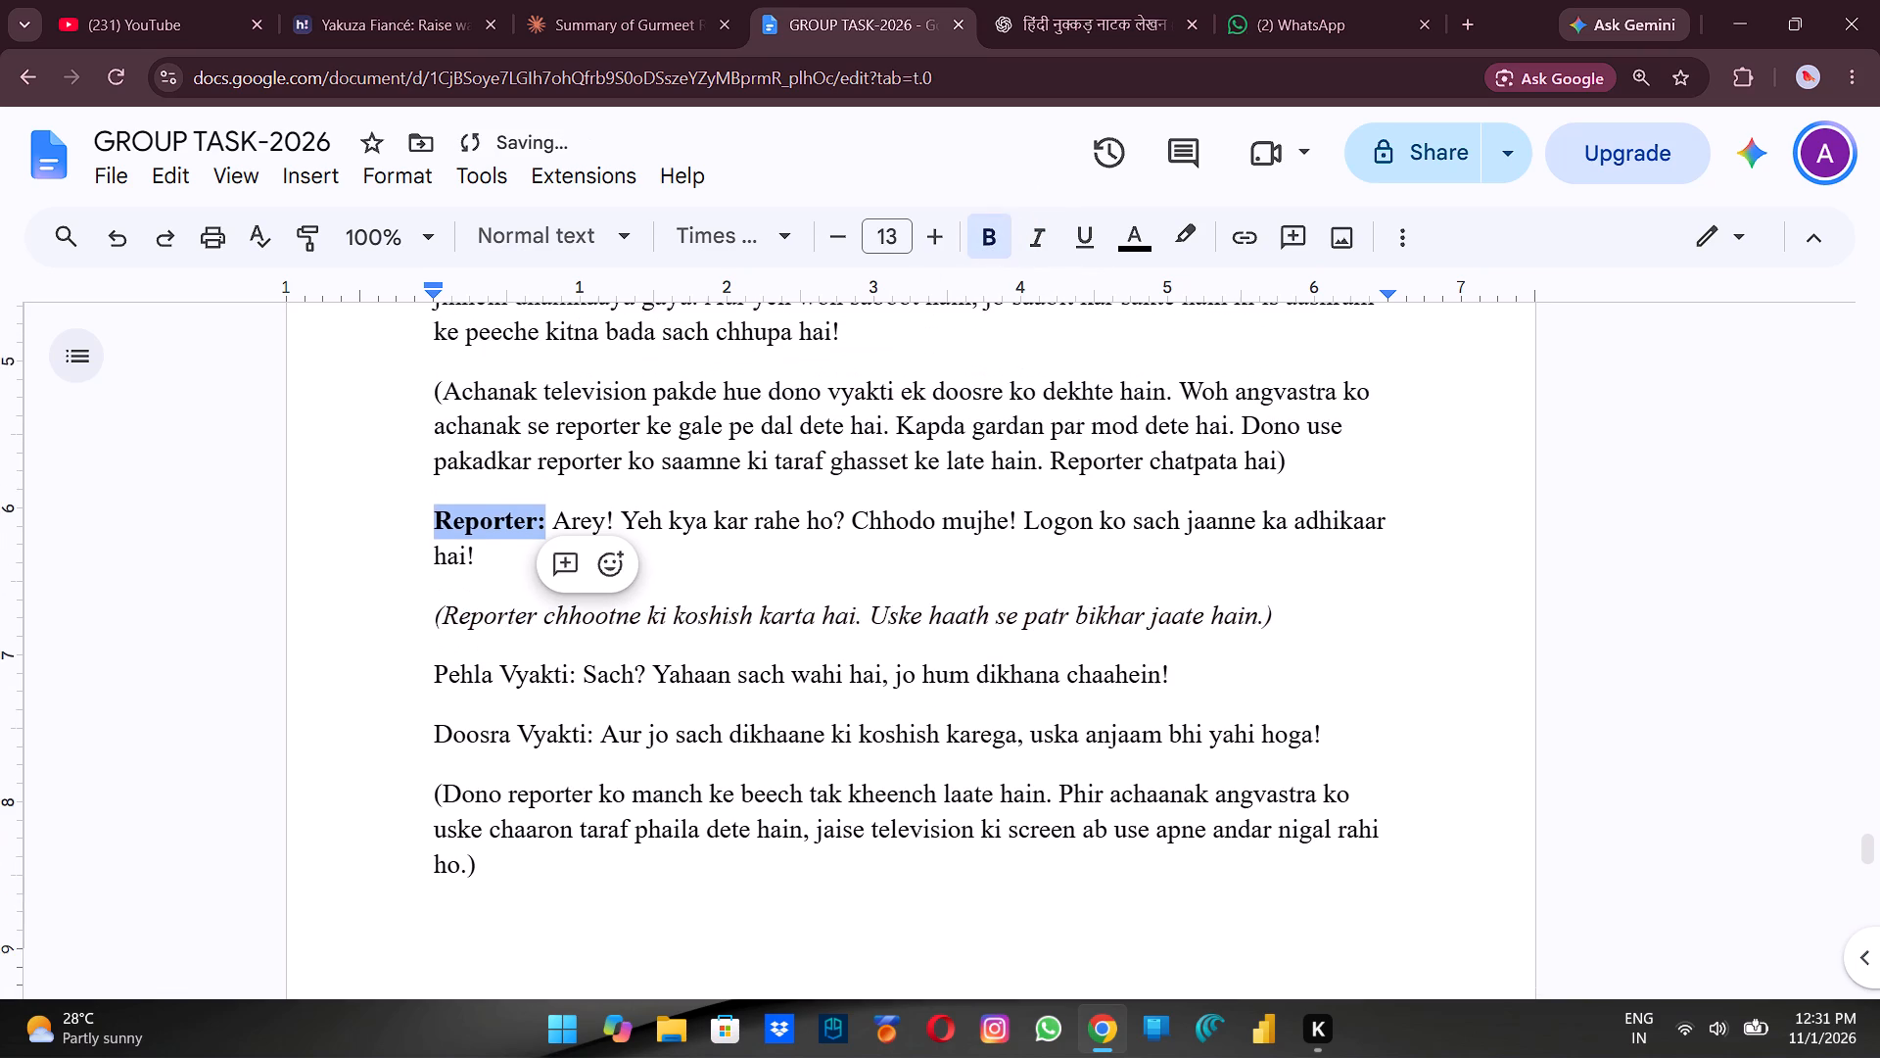
Make the speaker name "Reporter:" bold at the start of the "Yeh dekhiye!" line.
scroll(474, 413, up, 1)
drag(425, 372, 509, 374)
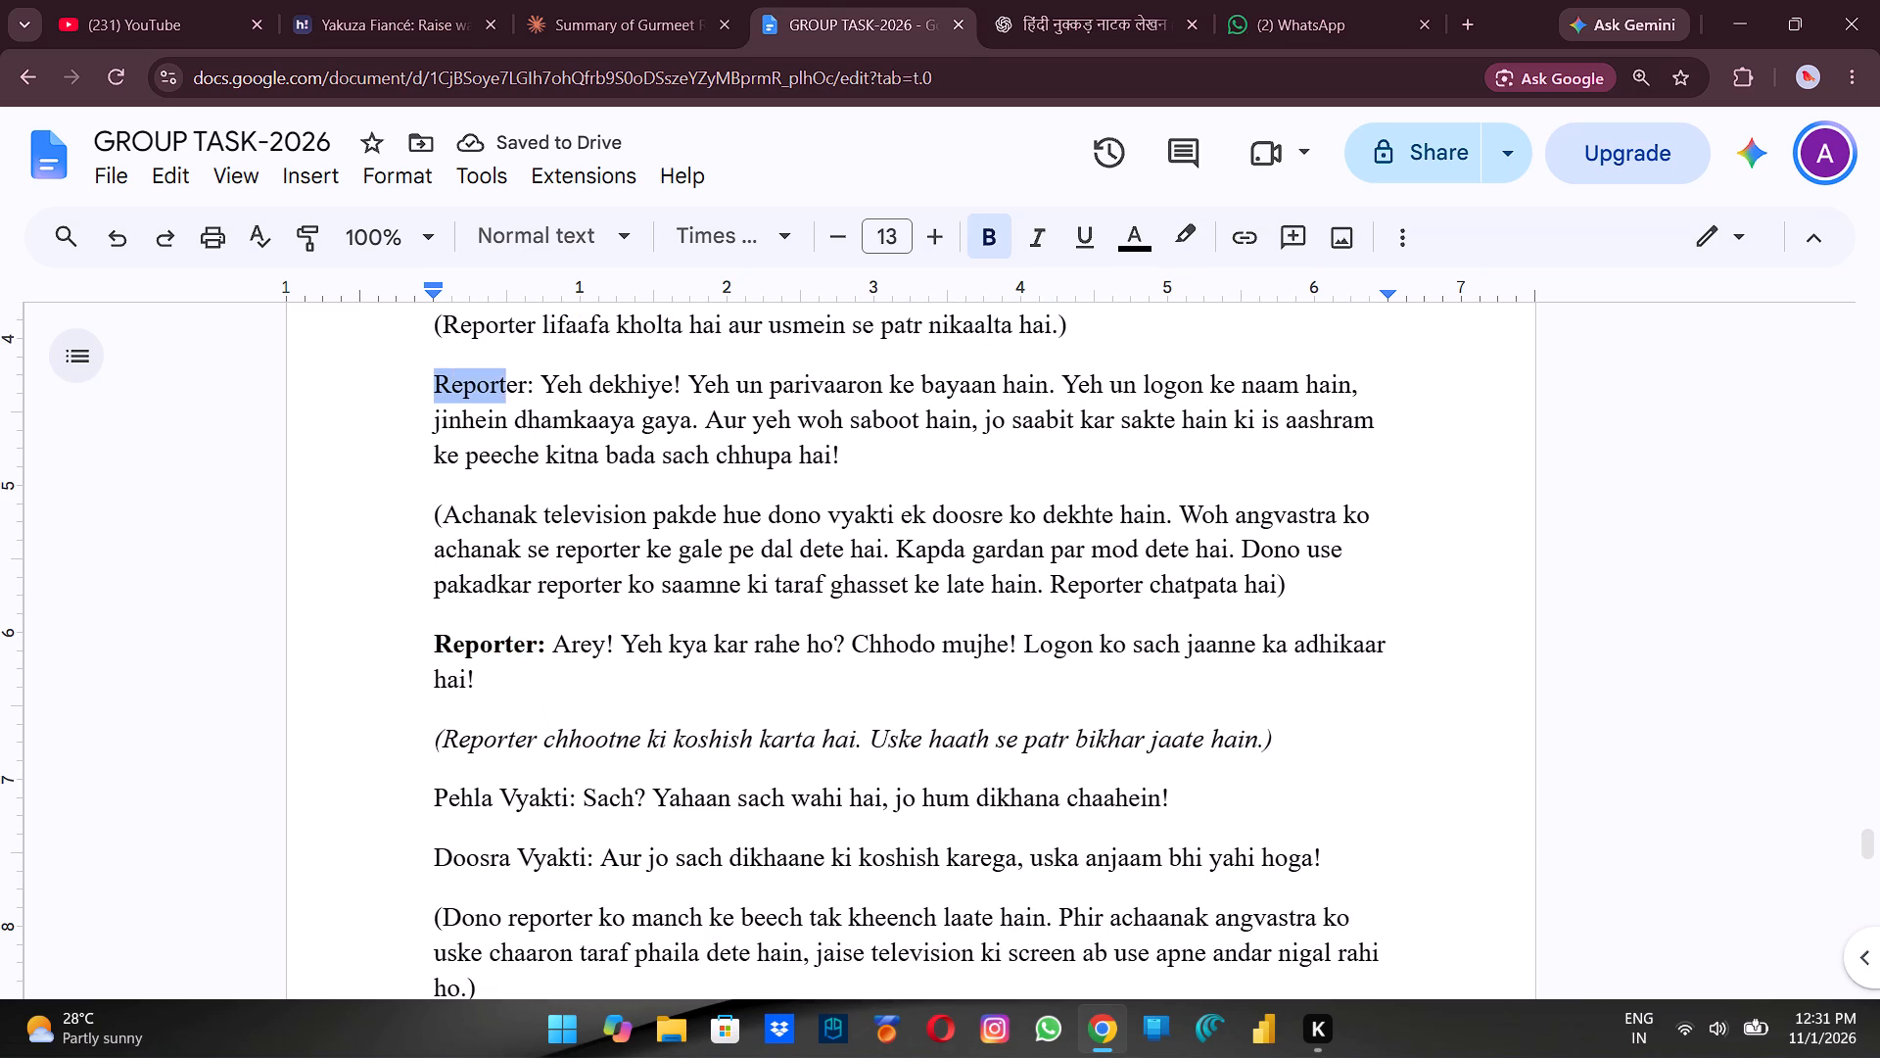
drag(509, 374, 535, 375)
click(979, 242)
Make the speaker names "Pehla Vyakti:" and "Doosra Vyakti:" bold in the two lines following the italic stage direction.
scroll(694, 444, up, 2)
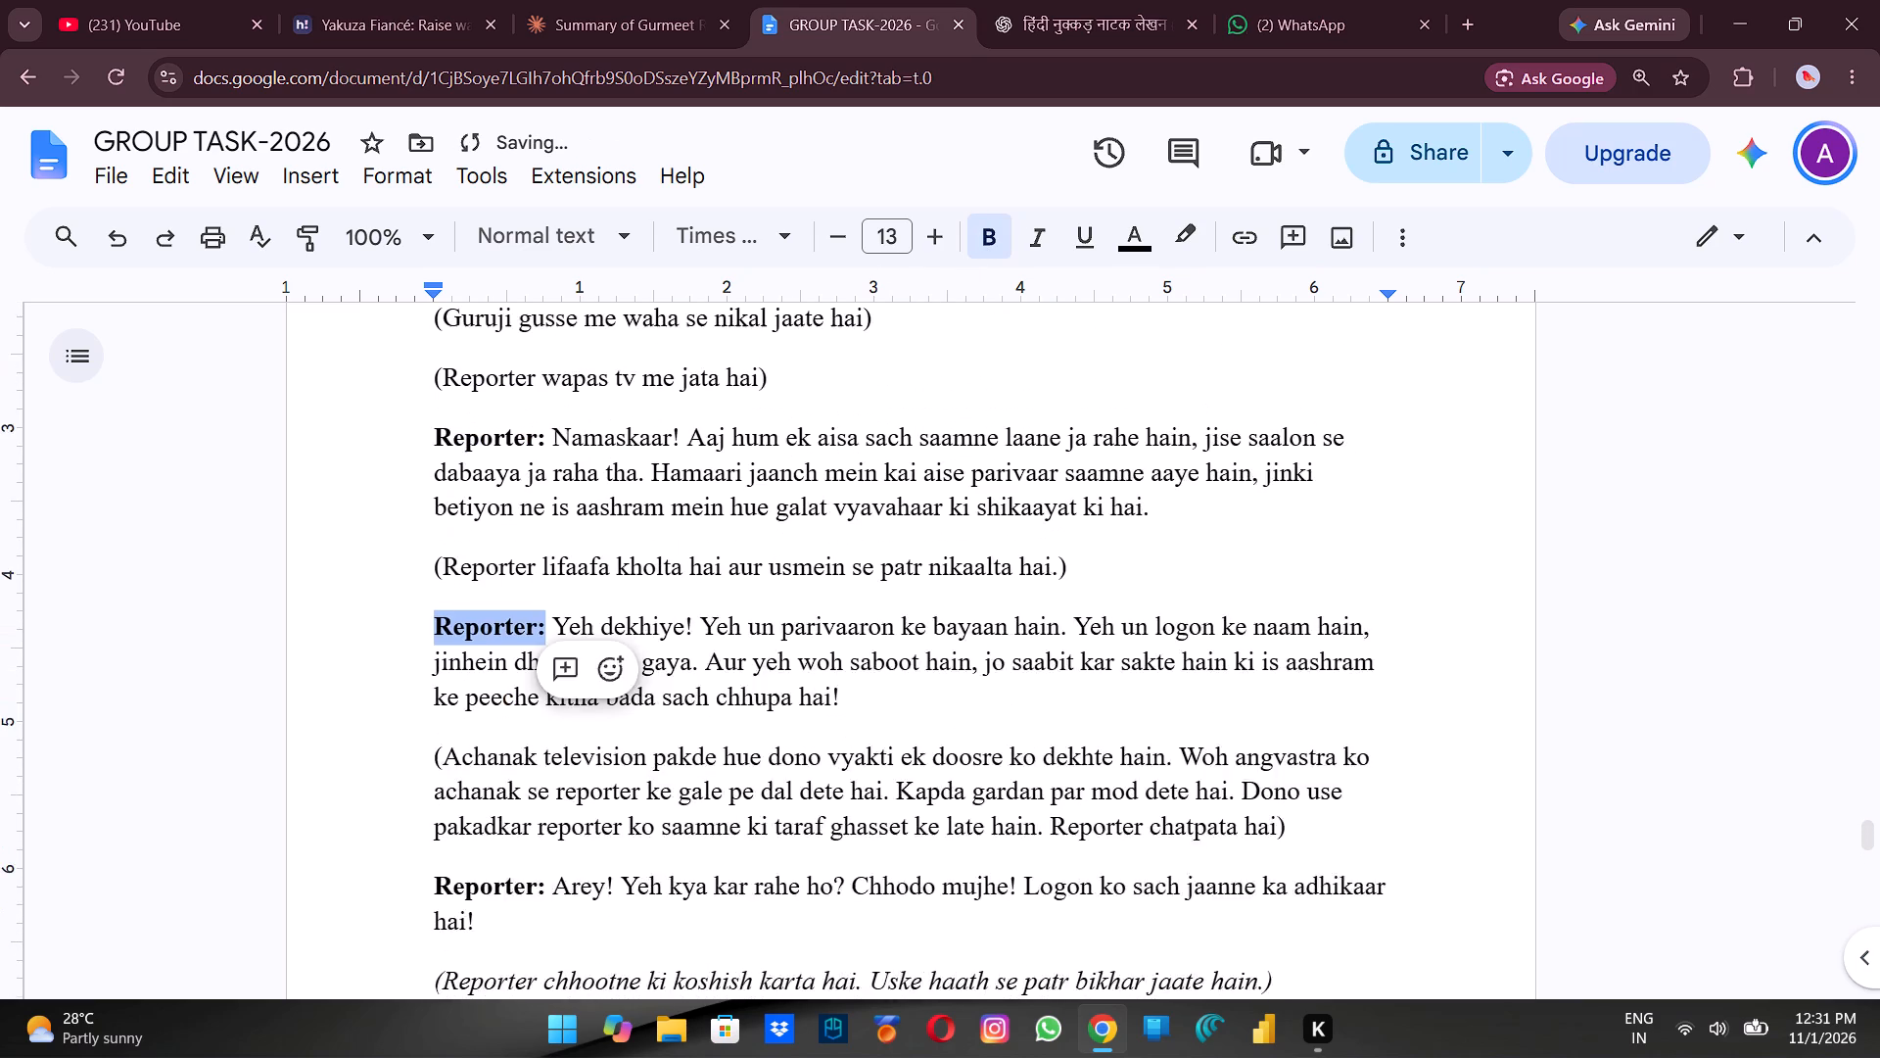
scroll(694, 444, down, 3)
click(351, 614)
drag(350, 683, 580, 665)
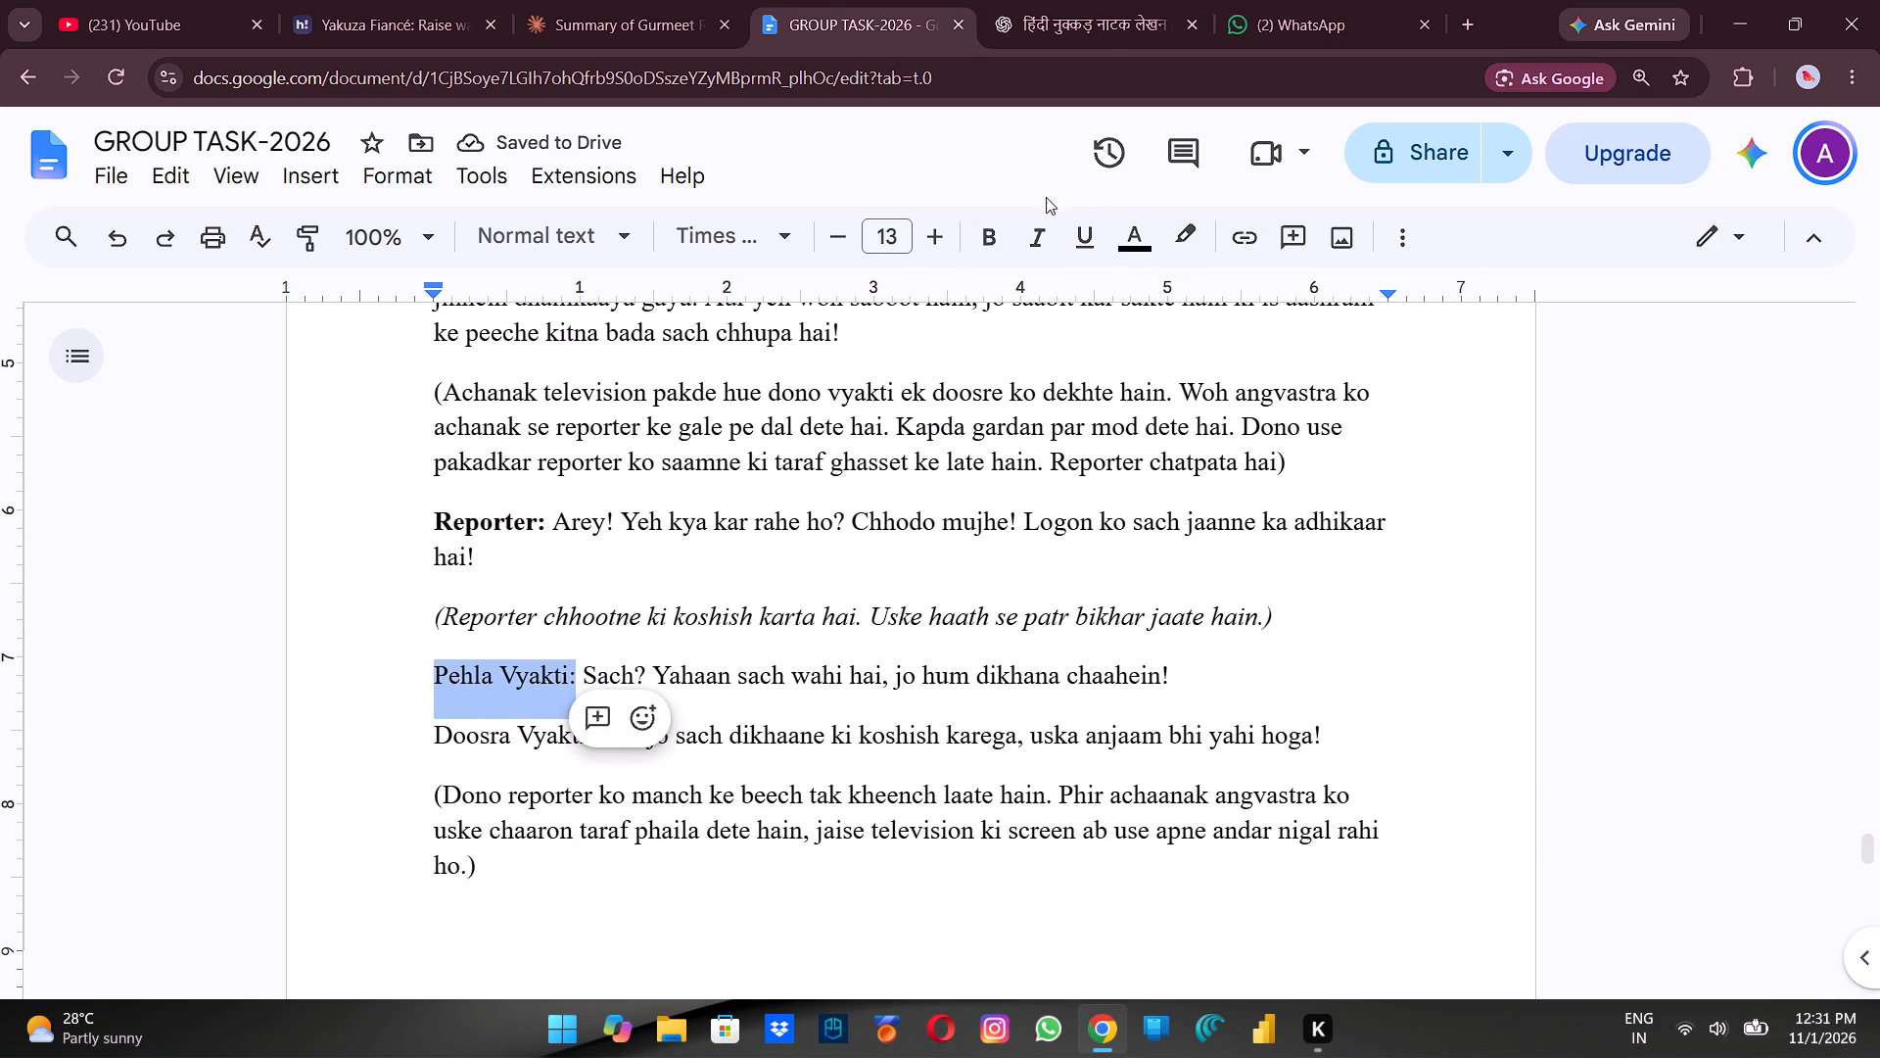
click(982, 234)
scroll(606, 565, down, 1)
drag(301, 651, 479, 651)
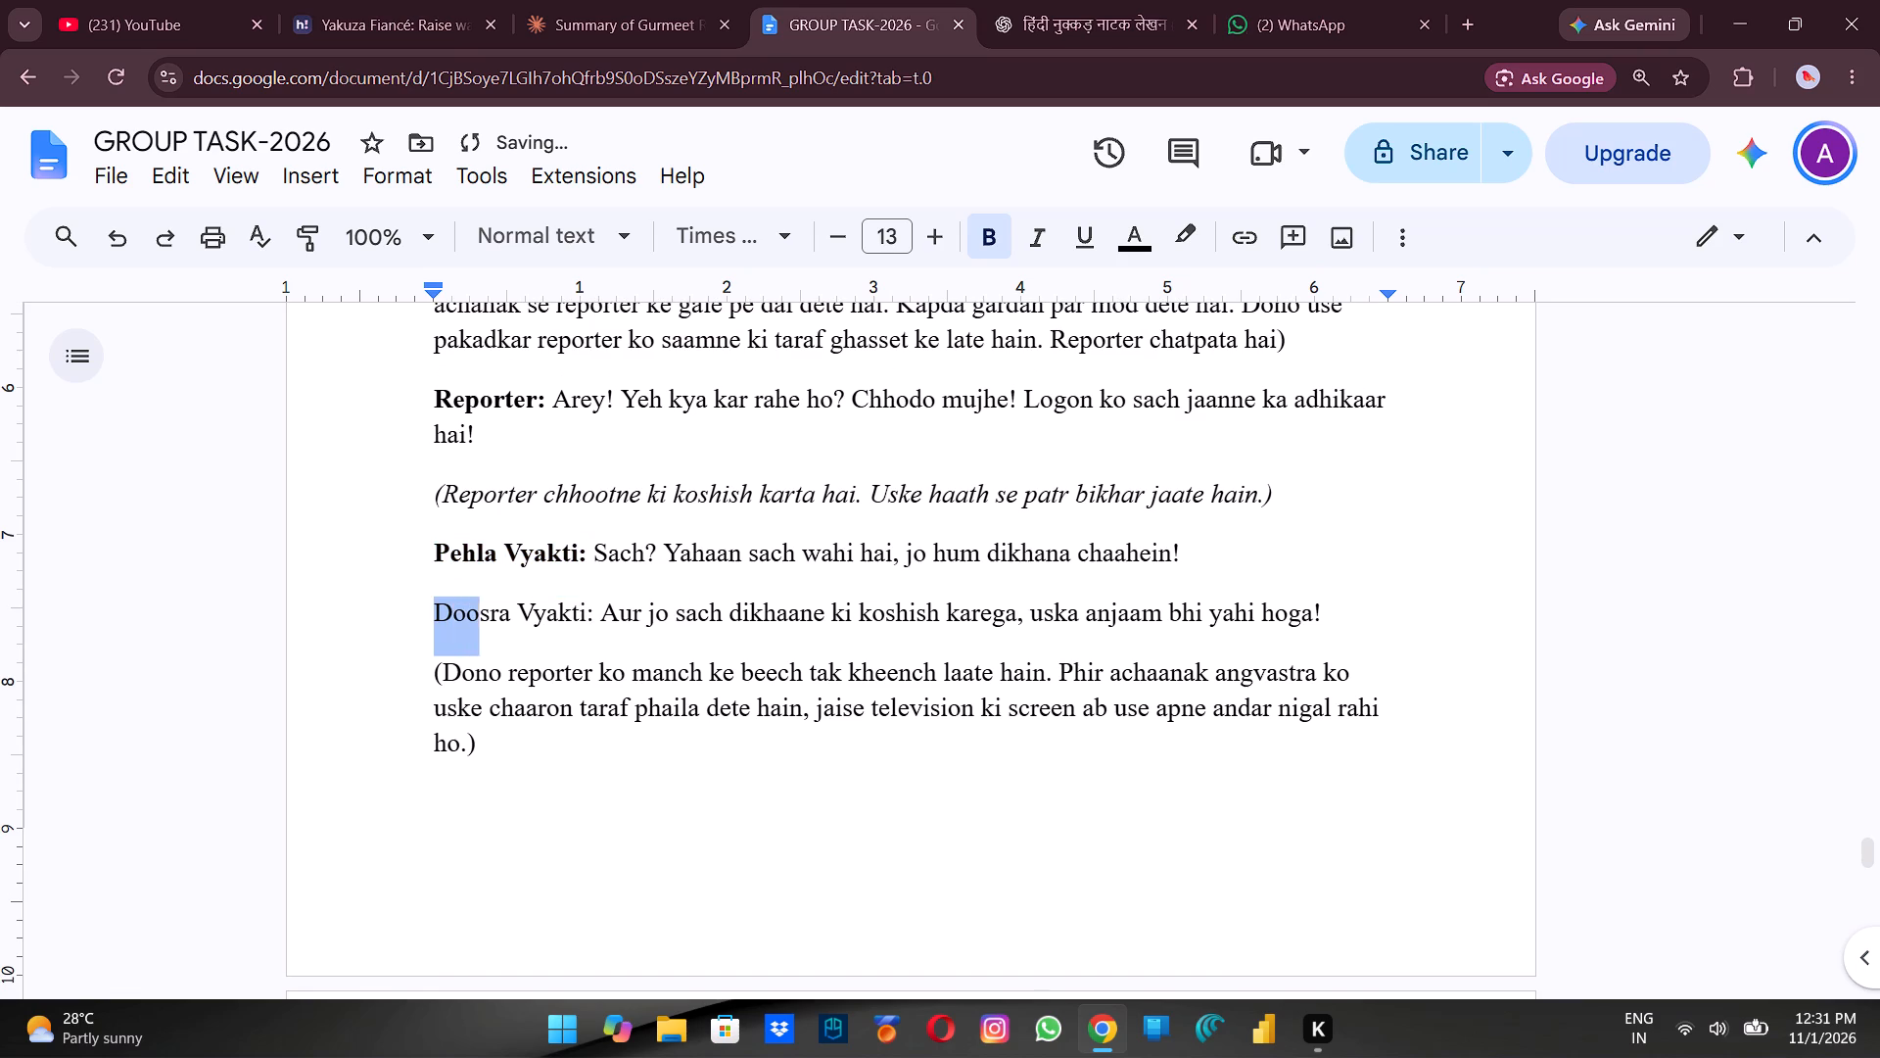
drag(479, 651, 594, 640)
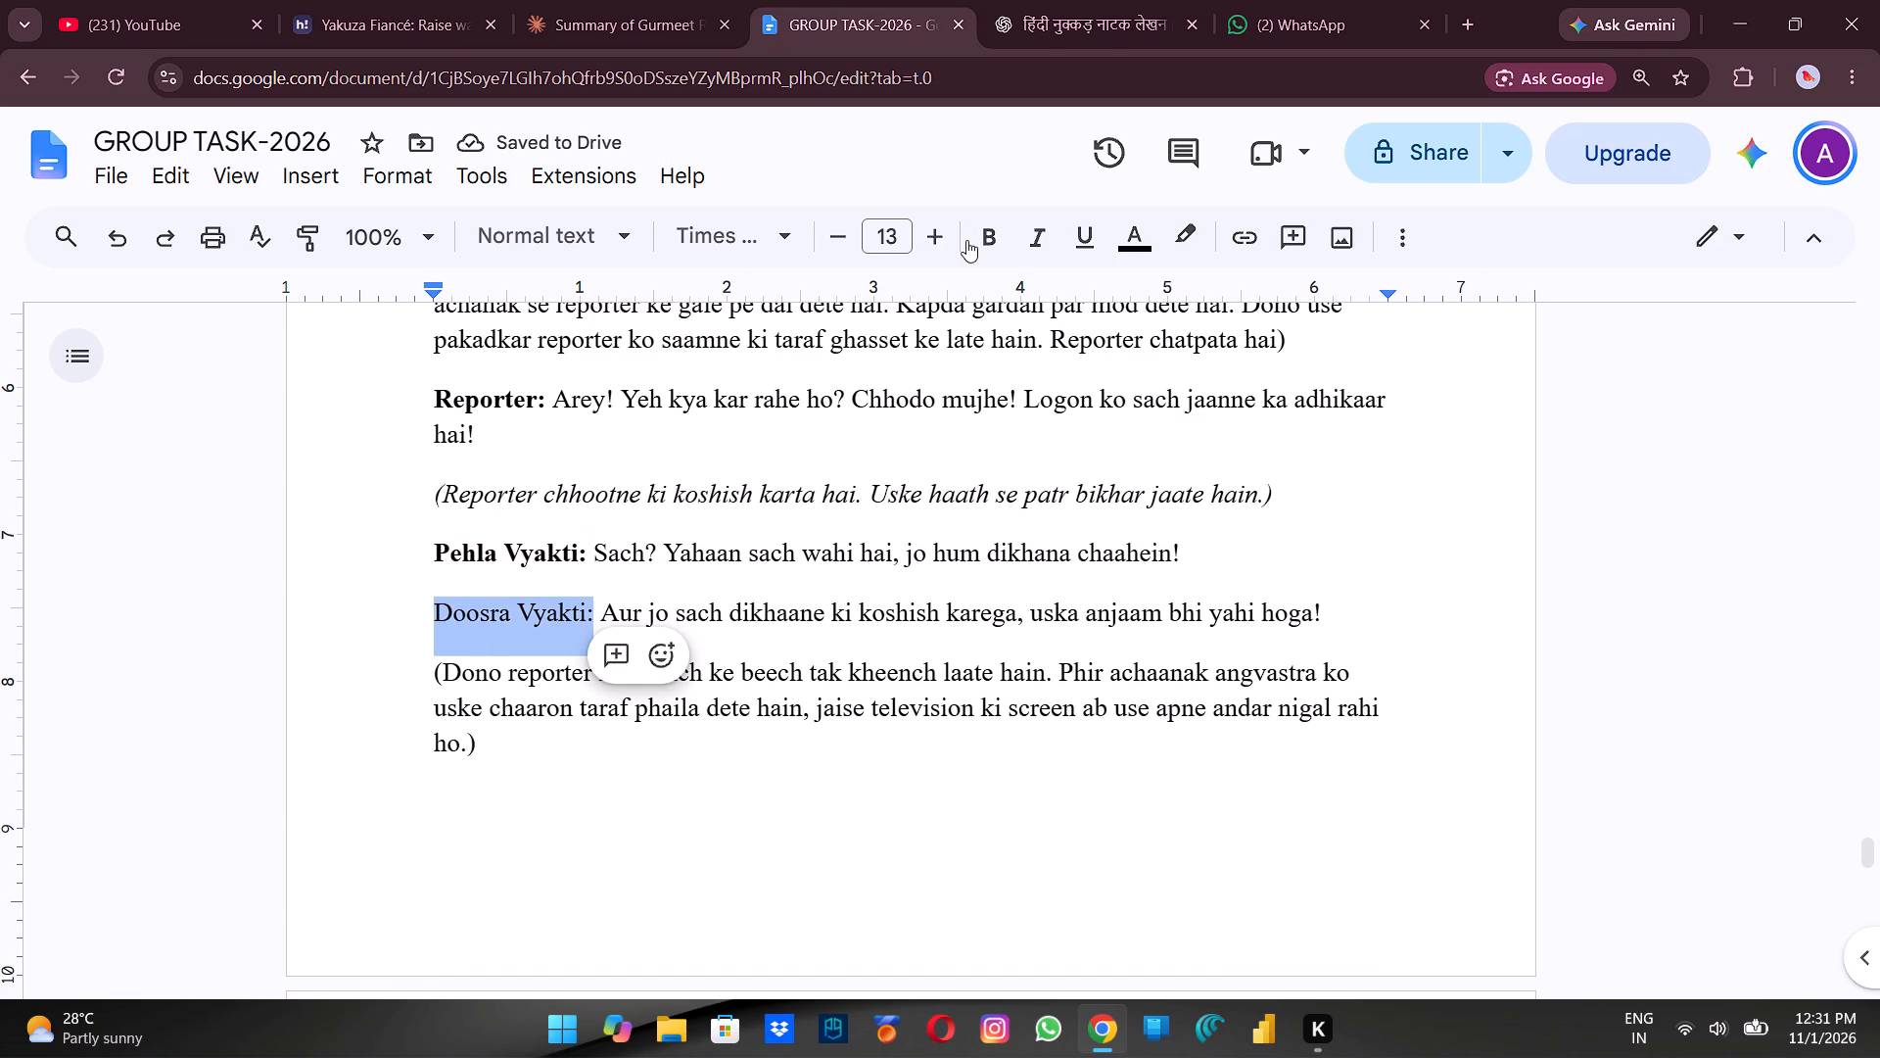
click(973, 240)
Replace "uska anjaam bhi yahi" with "unka sab ka anth aise hi" in Doosra Vyakti's line.
scroll(978, 563, down, 1)
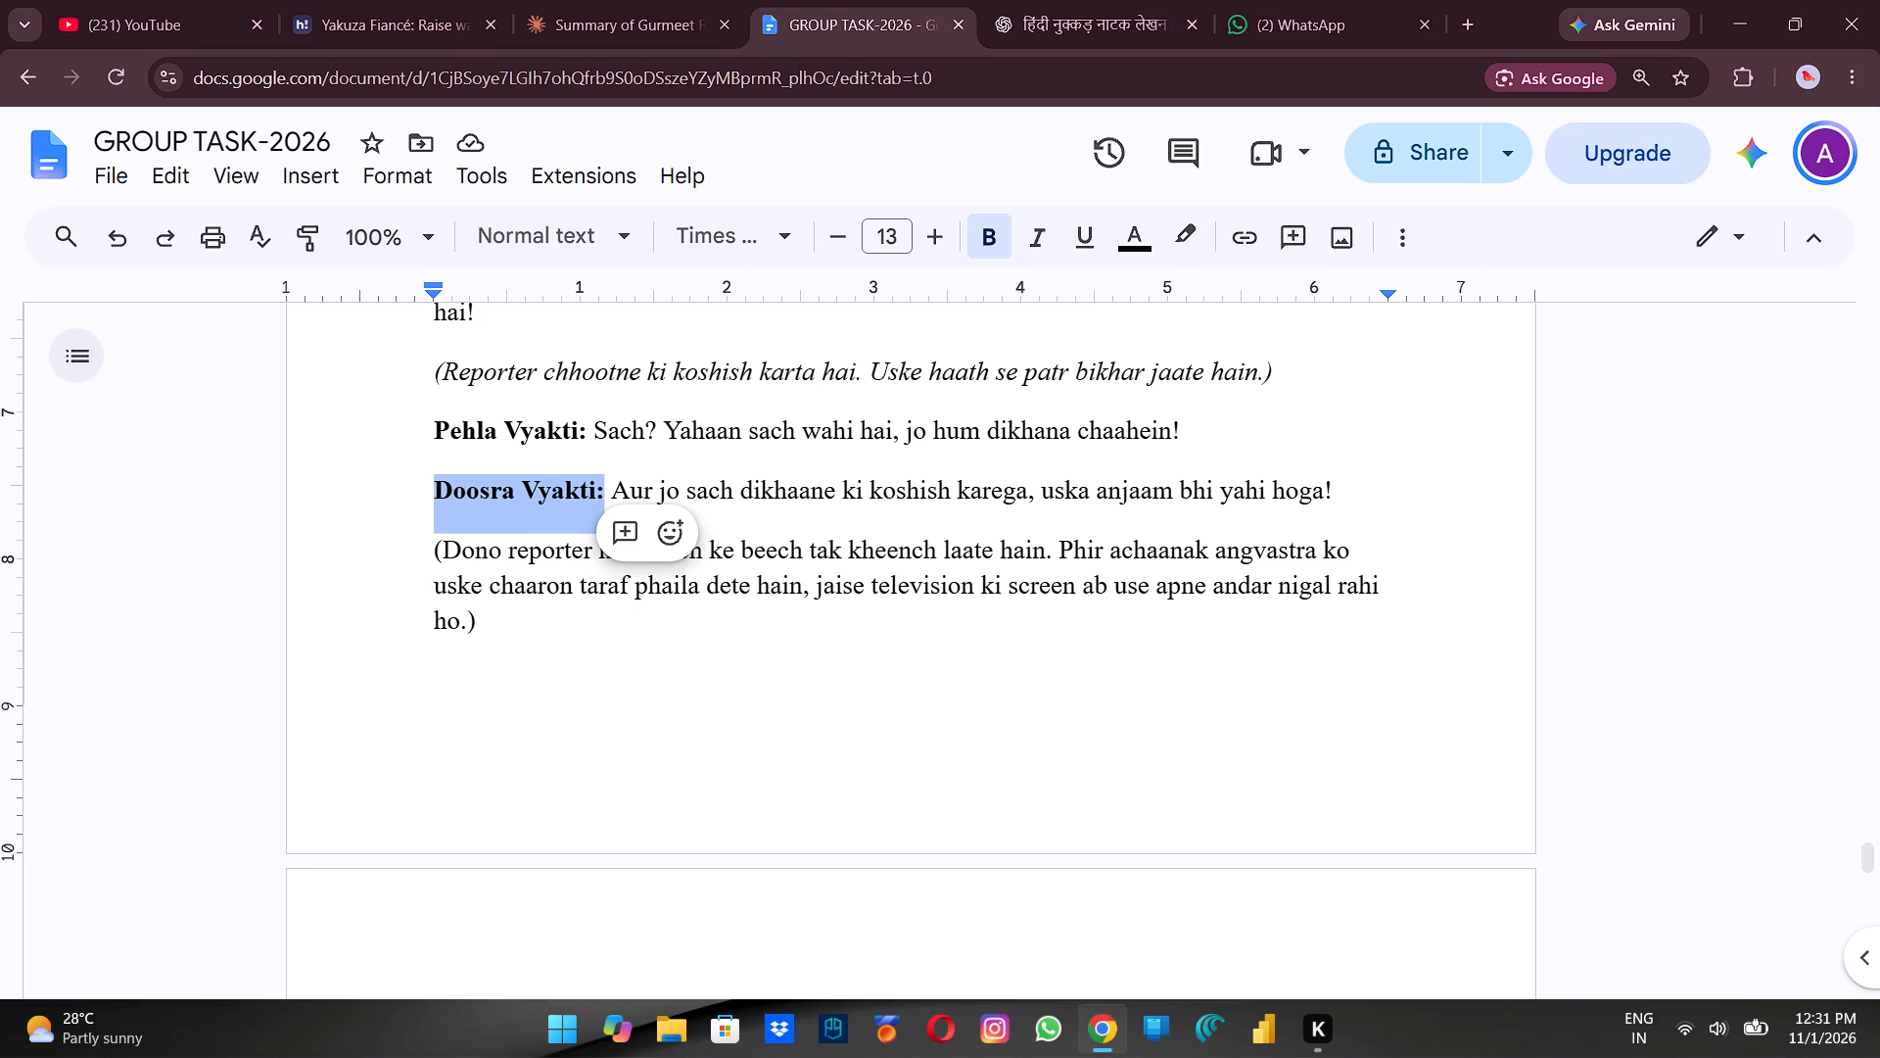
drag(1057, 492, 1264, 488)
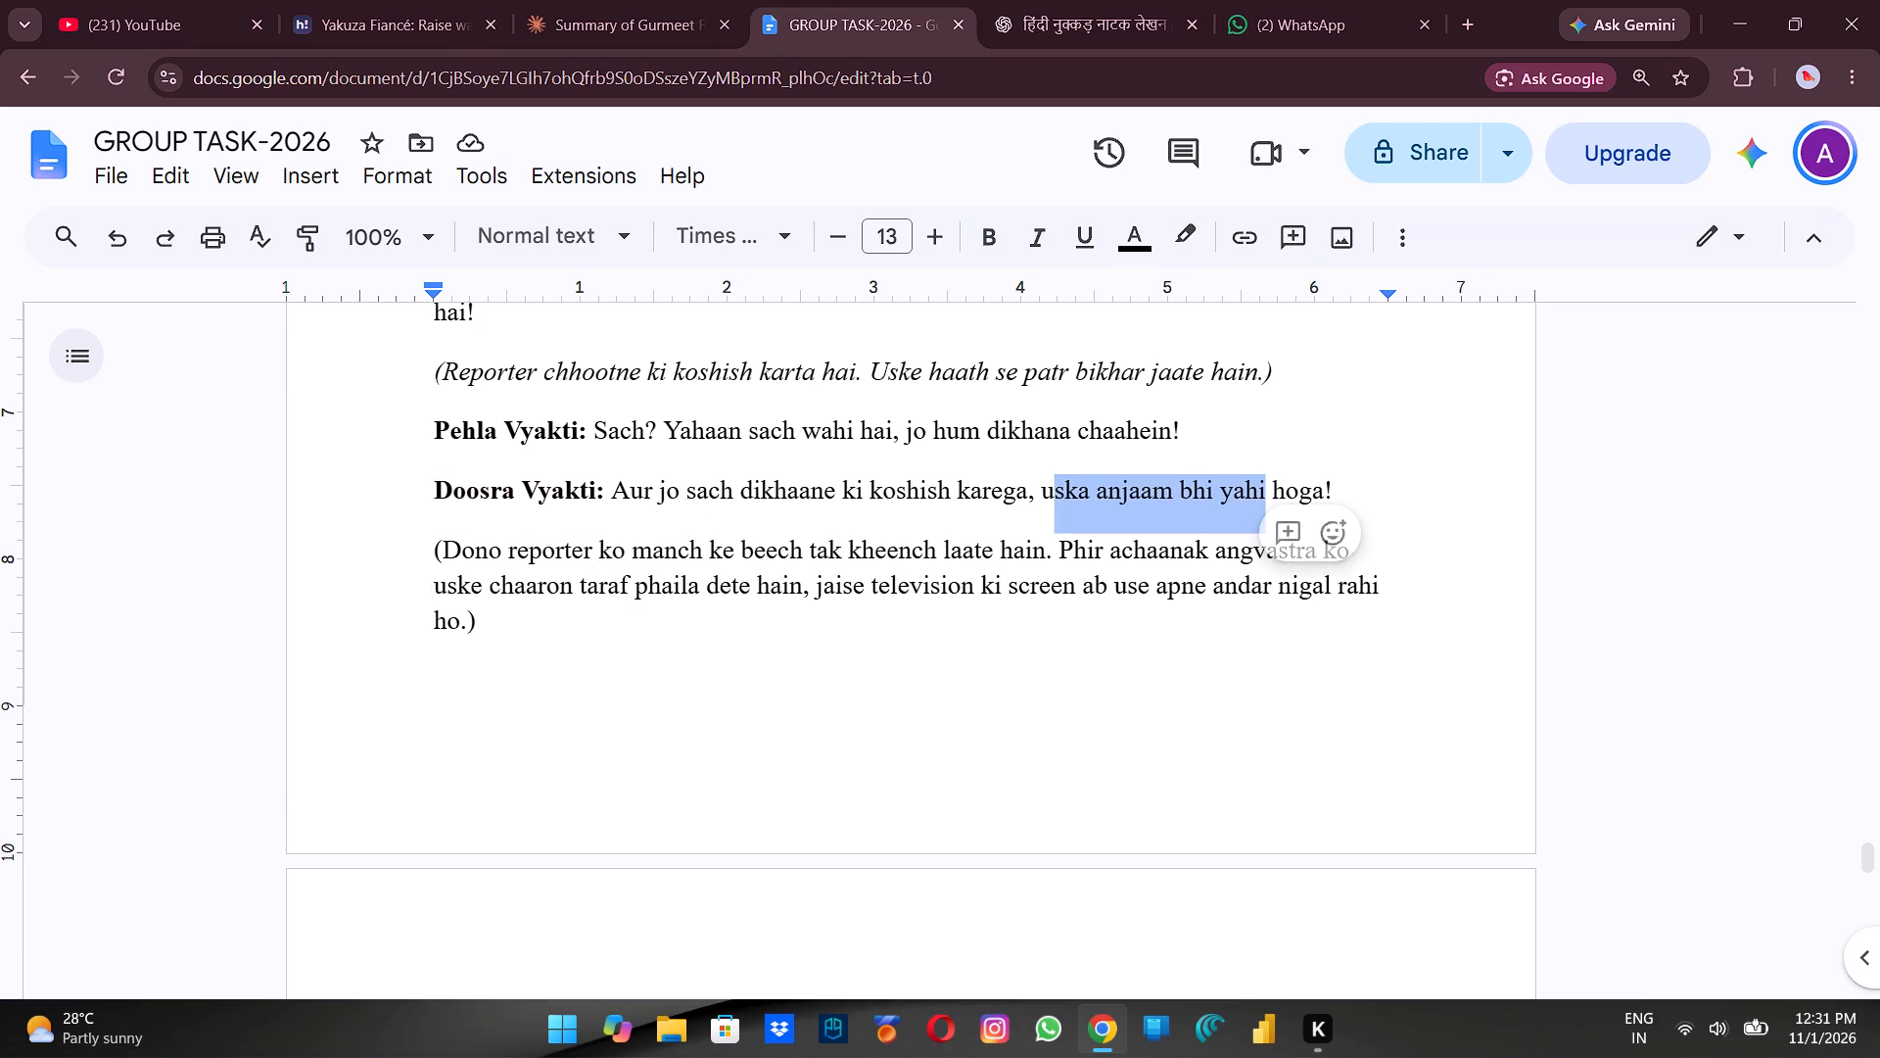
text(nka sab ka anth aise hi)
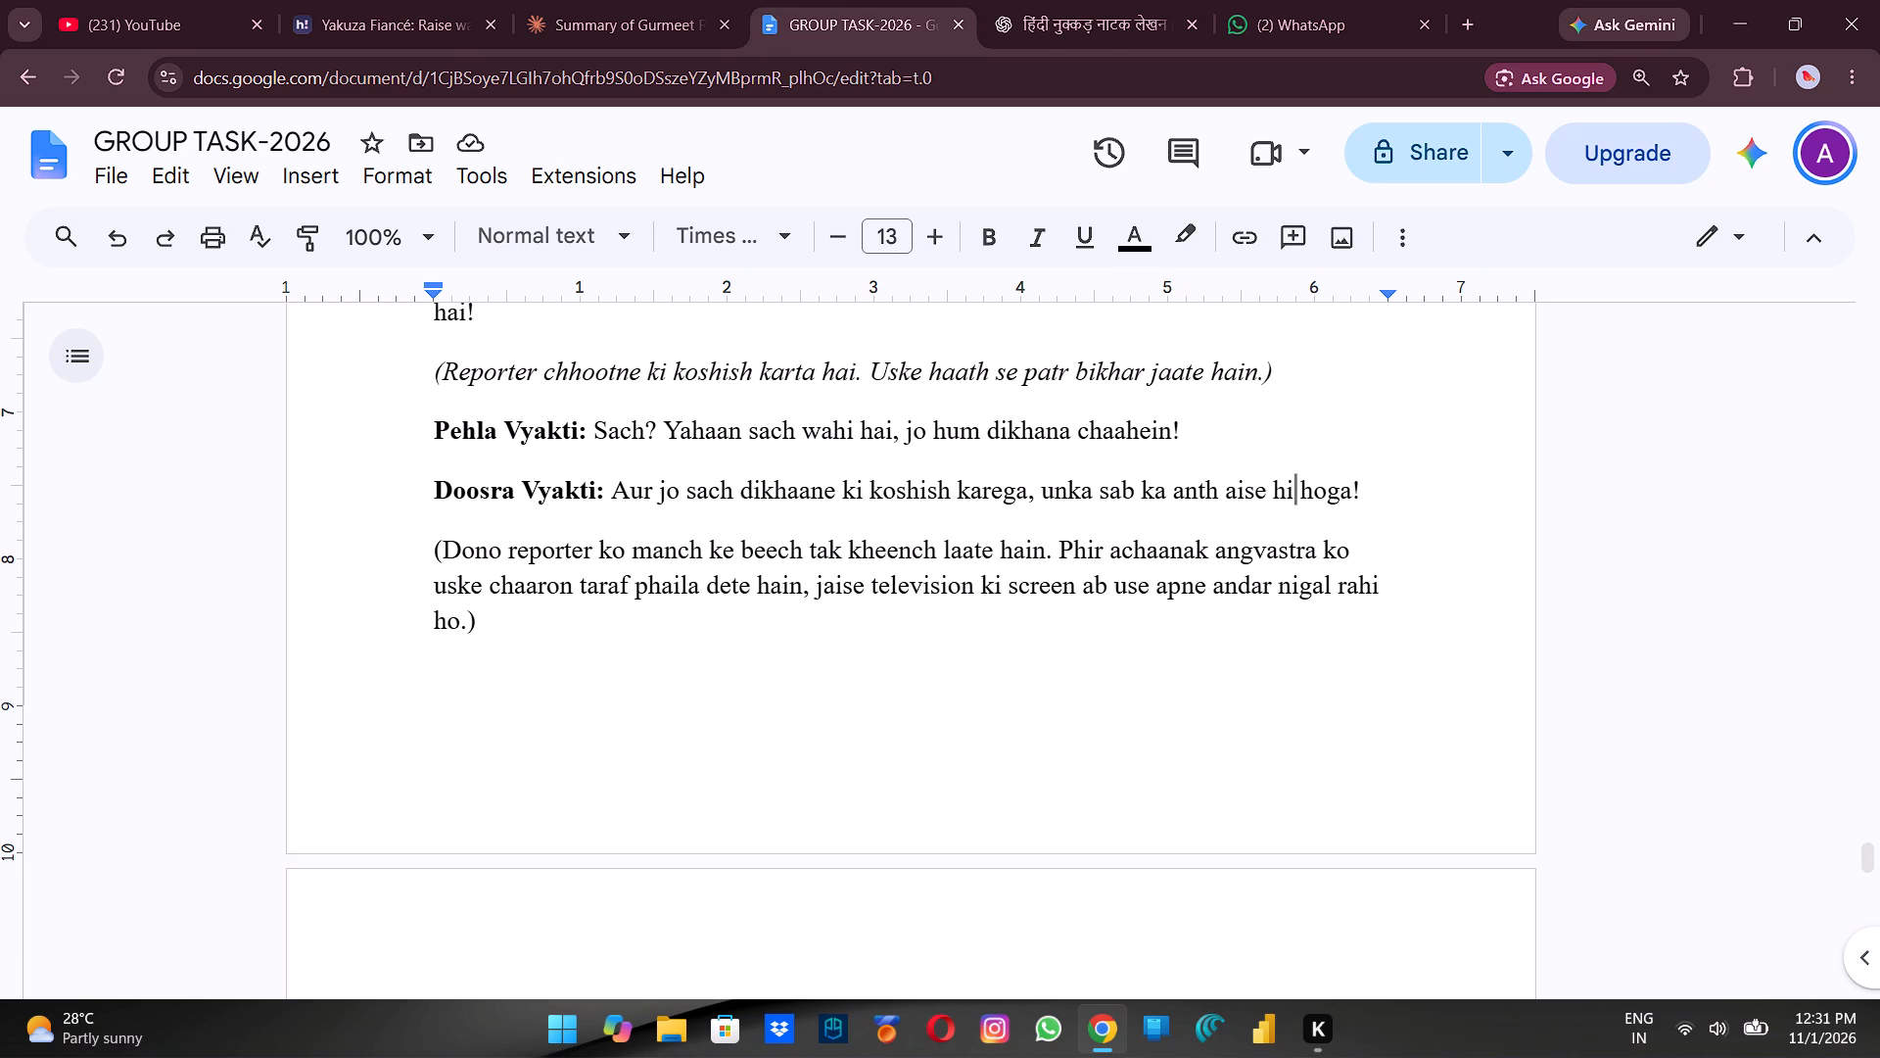
Replace the bracketed stage direction beginning "Dono reporter ko manch ke beech" with "FORMTION TO KILL NOT DECIDED", keeping the brackets.
click(393, 626)
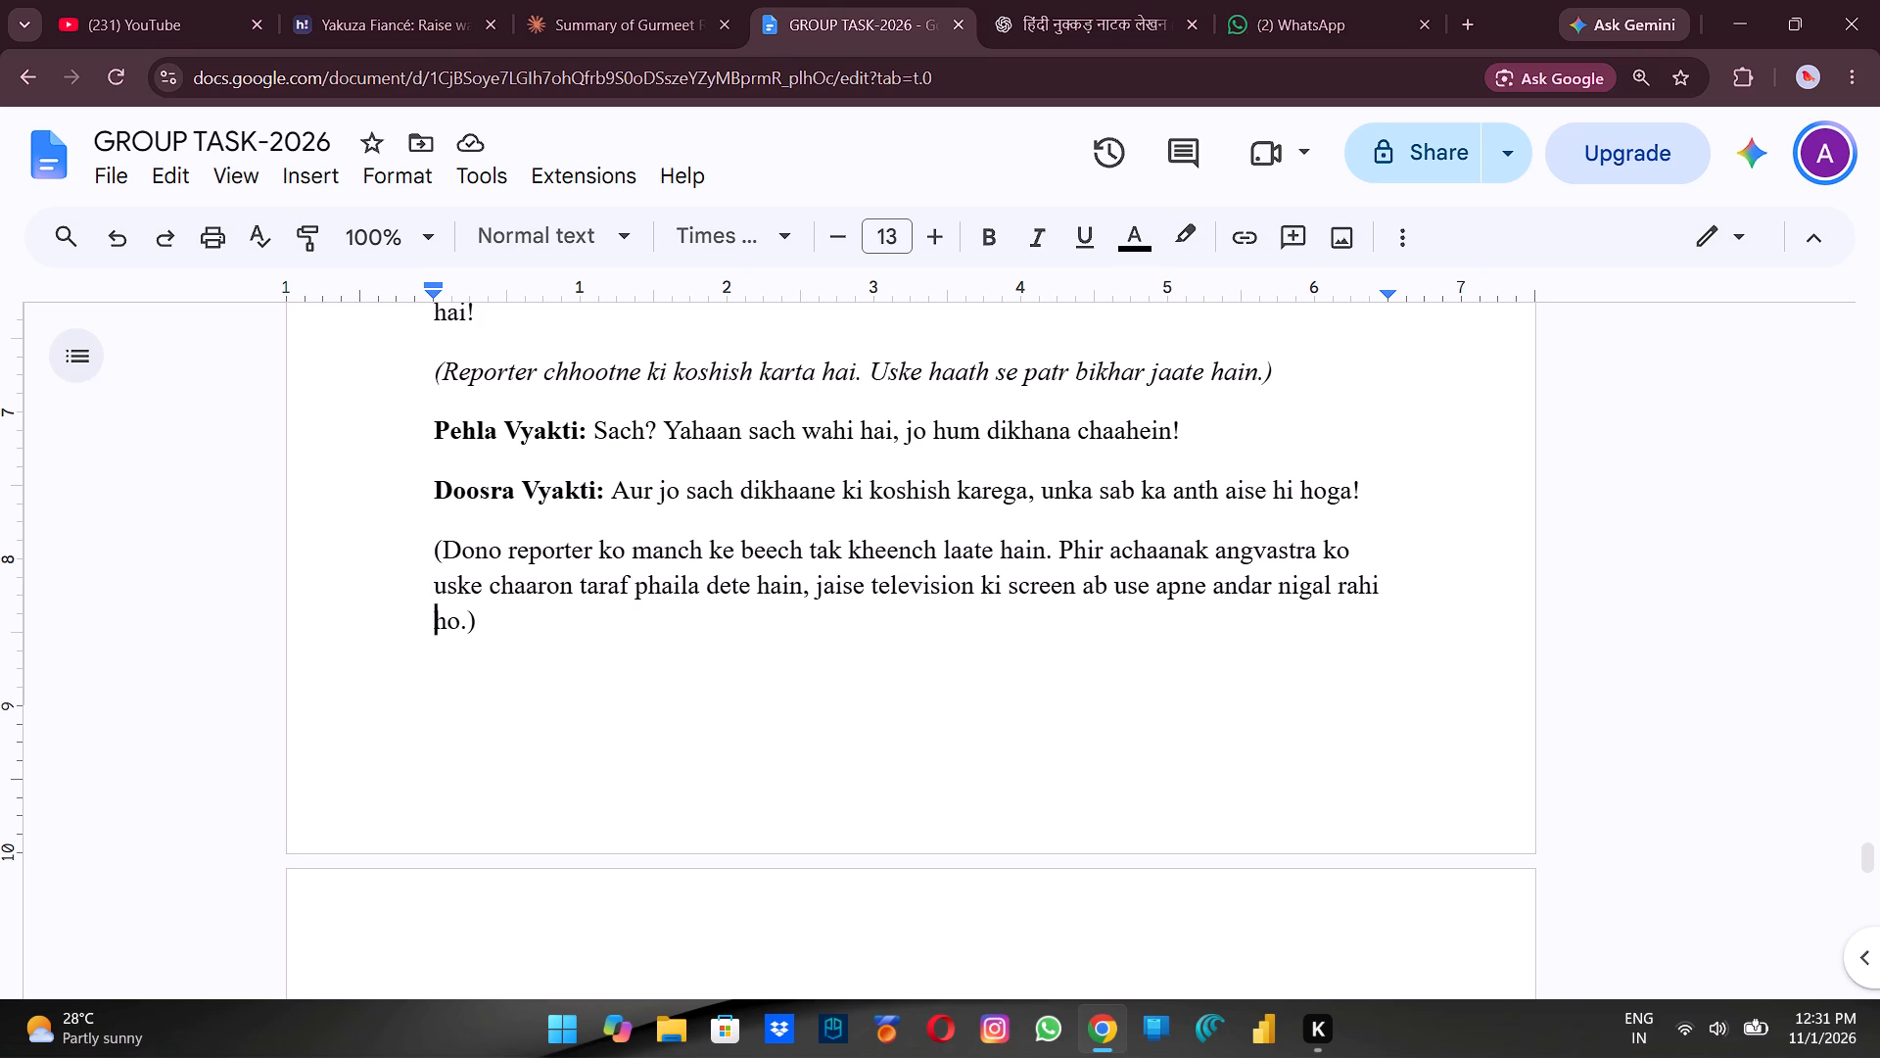
click(423, 635)
click(436, 652)
click(481, 650)
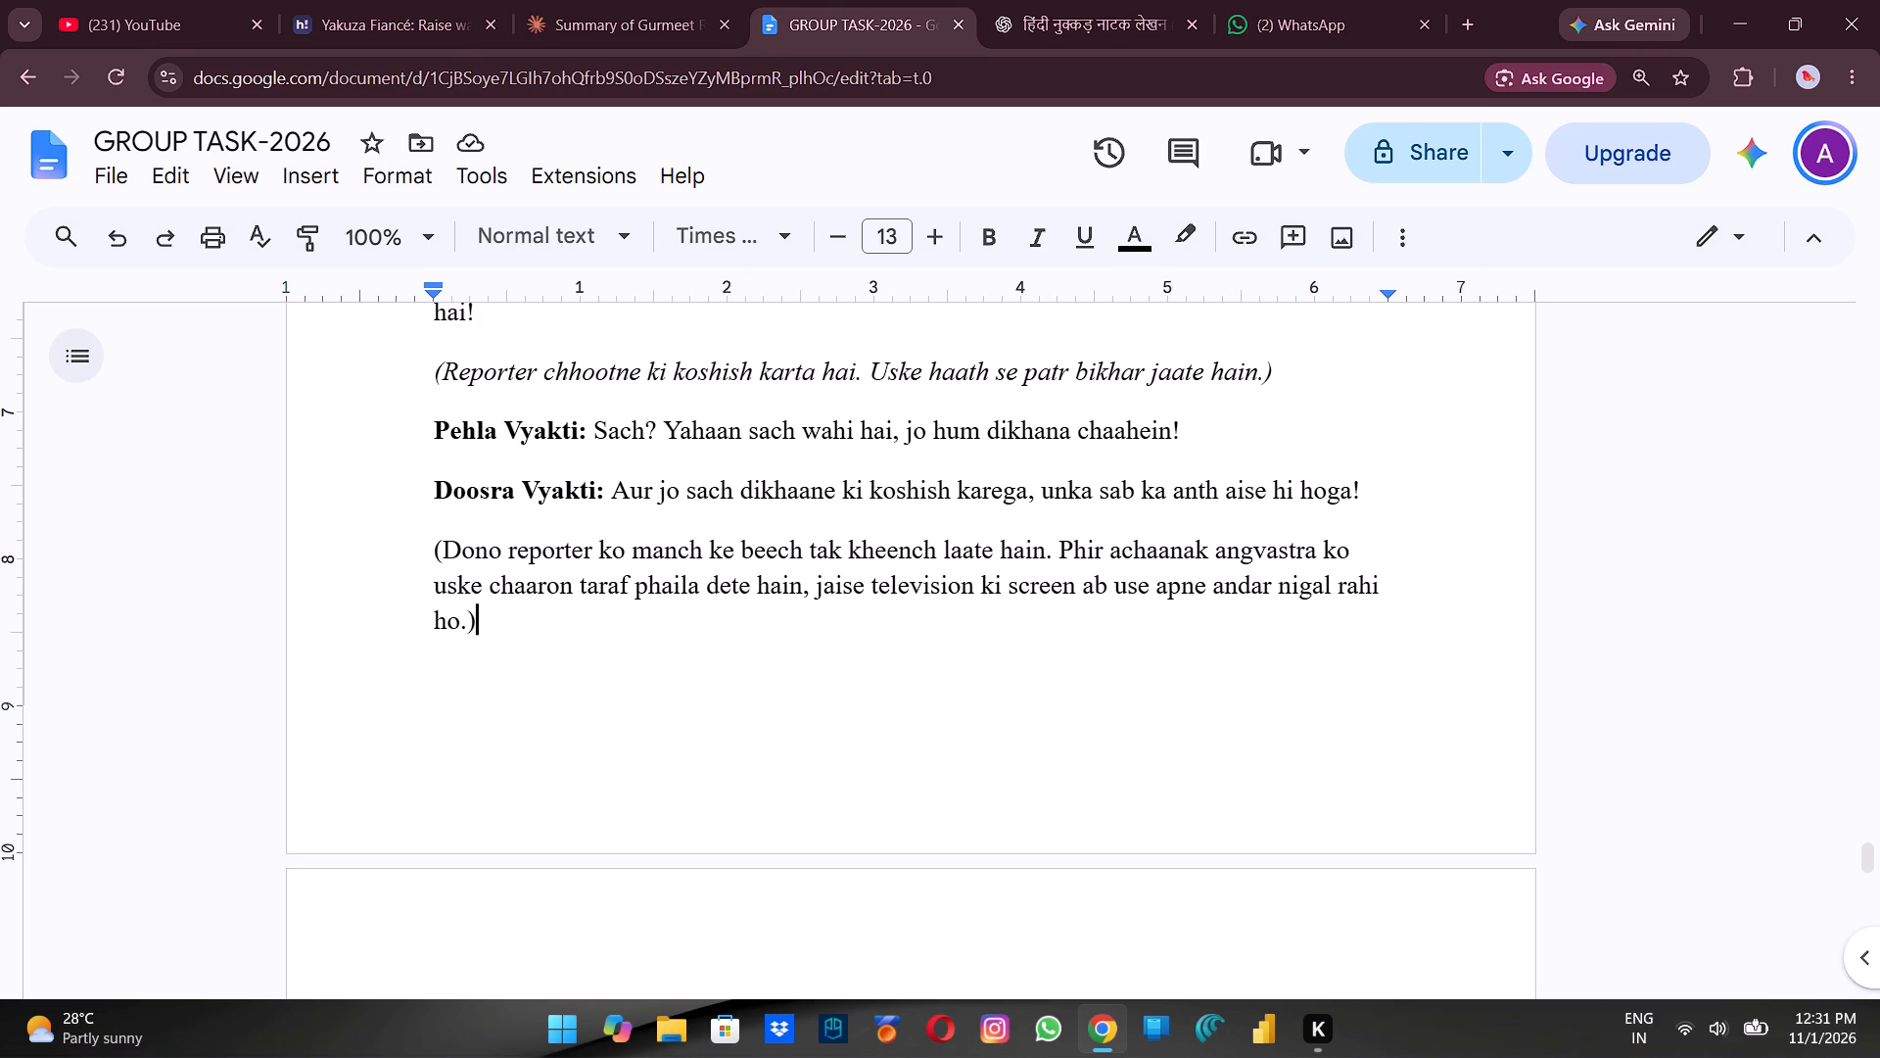
click(439, 650)
click(480, 651)
key(Left)
key(BackSpace)
key(BackSpace)
key(BackSpace)
key(BackSpace)
key(BackSpace)
key(BackSpace)
key(BackSpace)
key(BackSpace)
key(BackSpace)
key(BackSpace)
key(BackSpace)
key(BackSpace)
key(BackSpace)
key(BackSpace)
key(BackSpace)
key(BackSpace)
key(BackSpace)
key(BackSpace)
key(BackSpace)
key(BackSpace)
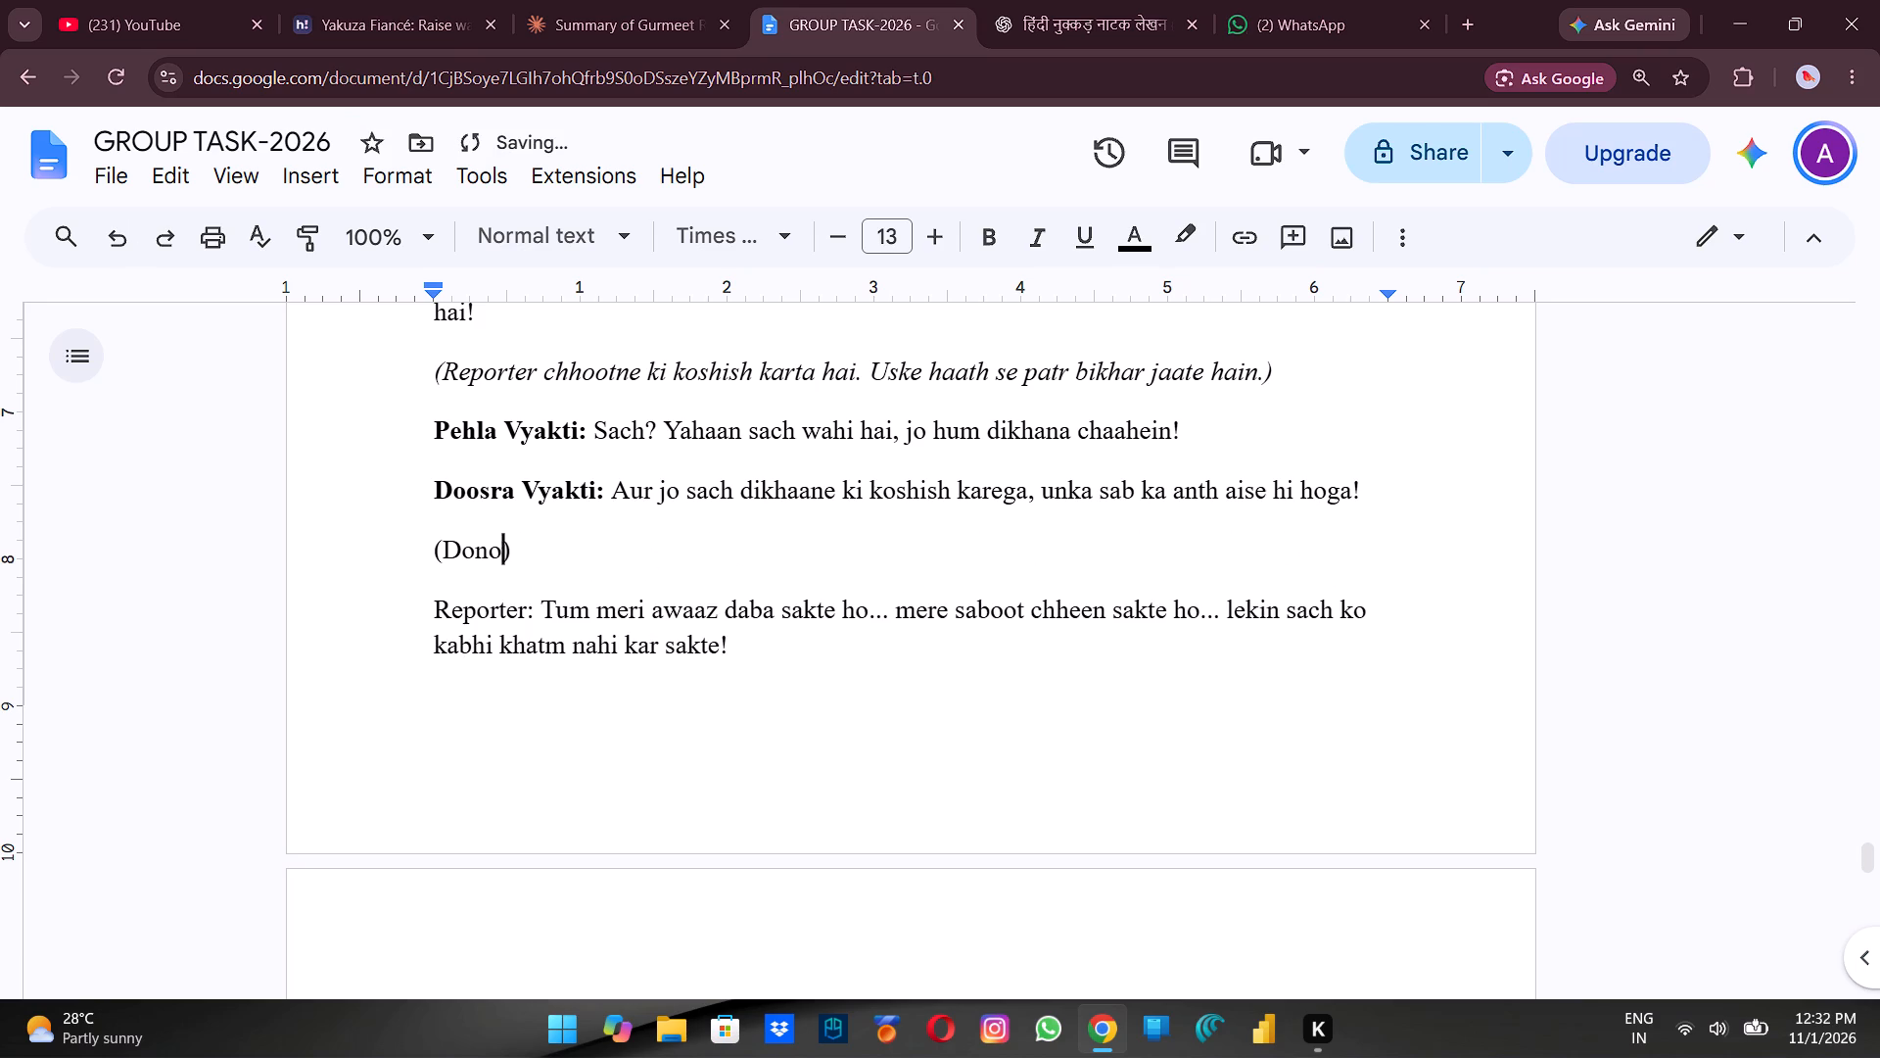
key(BackSpace)
key(shift+parenleft)
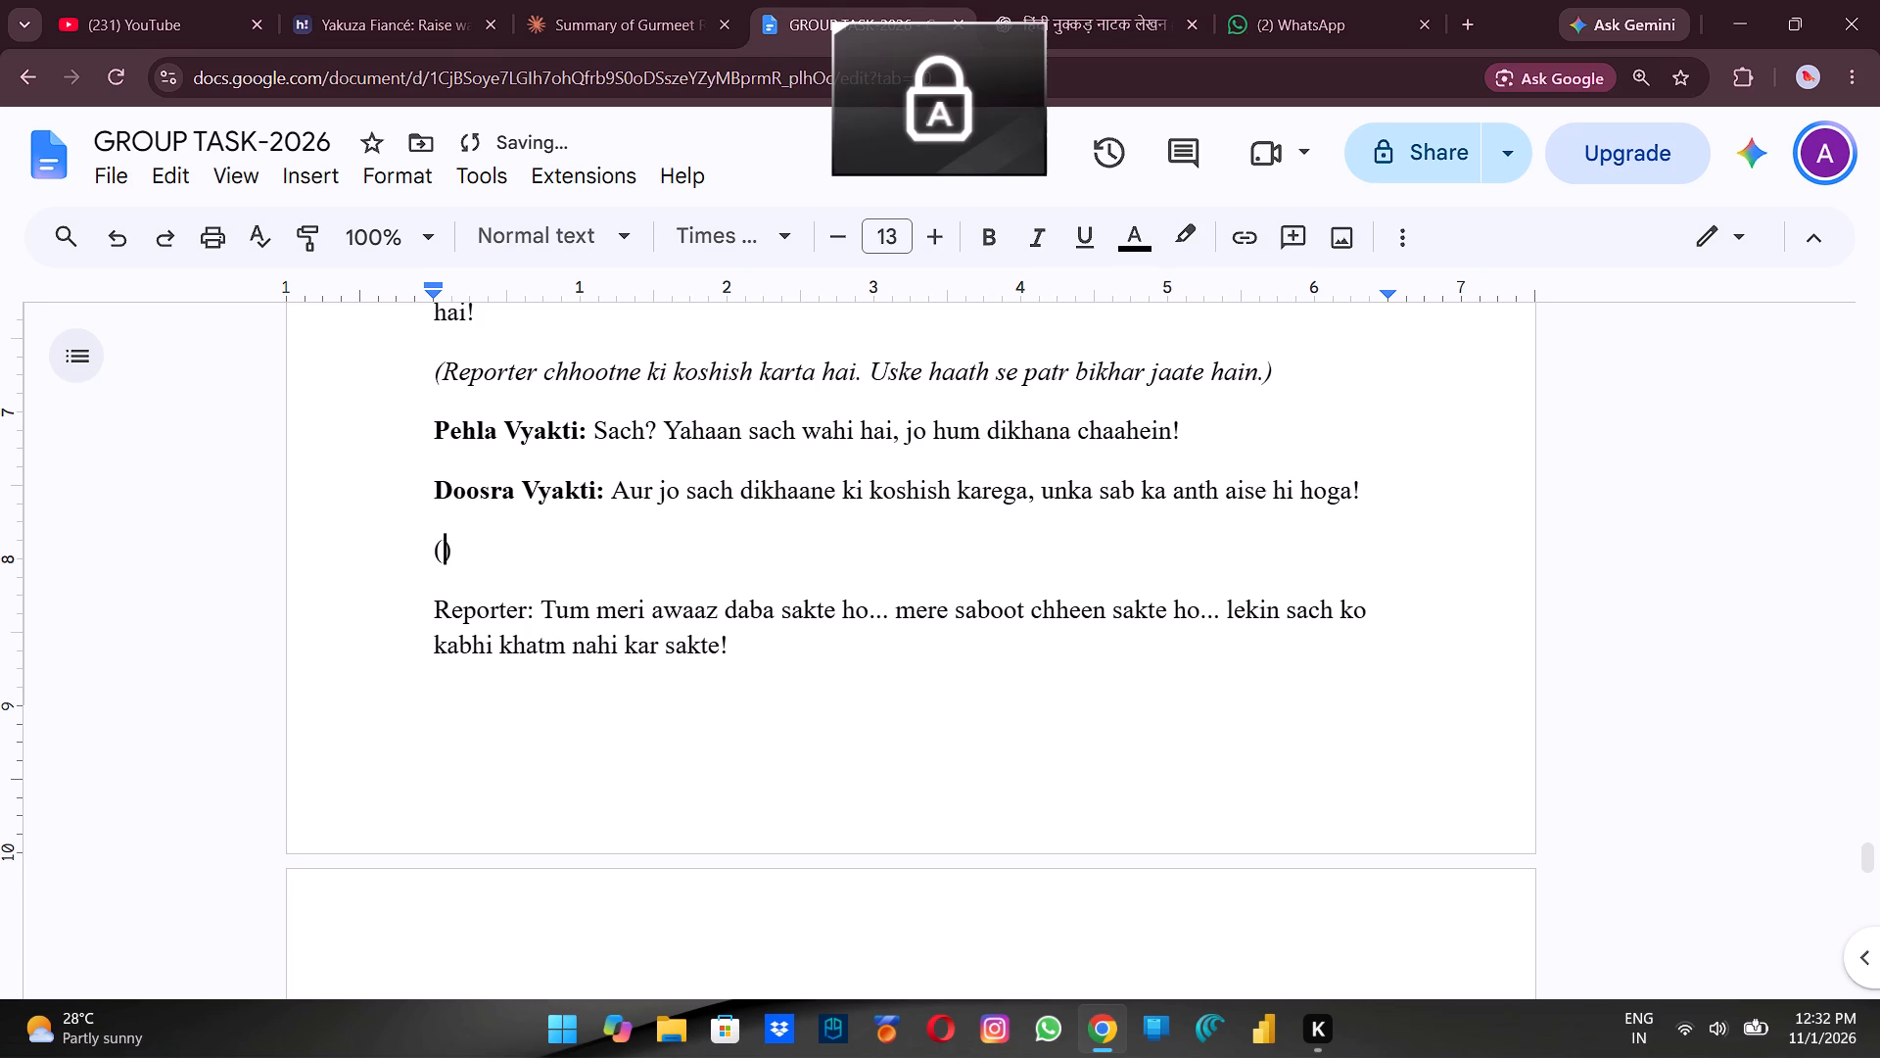
text(FORM)
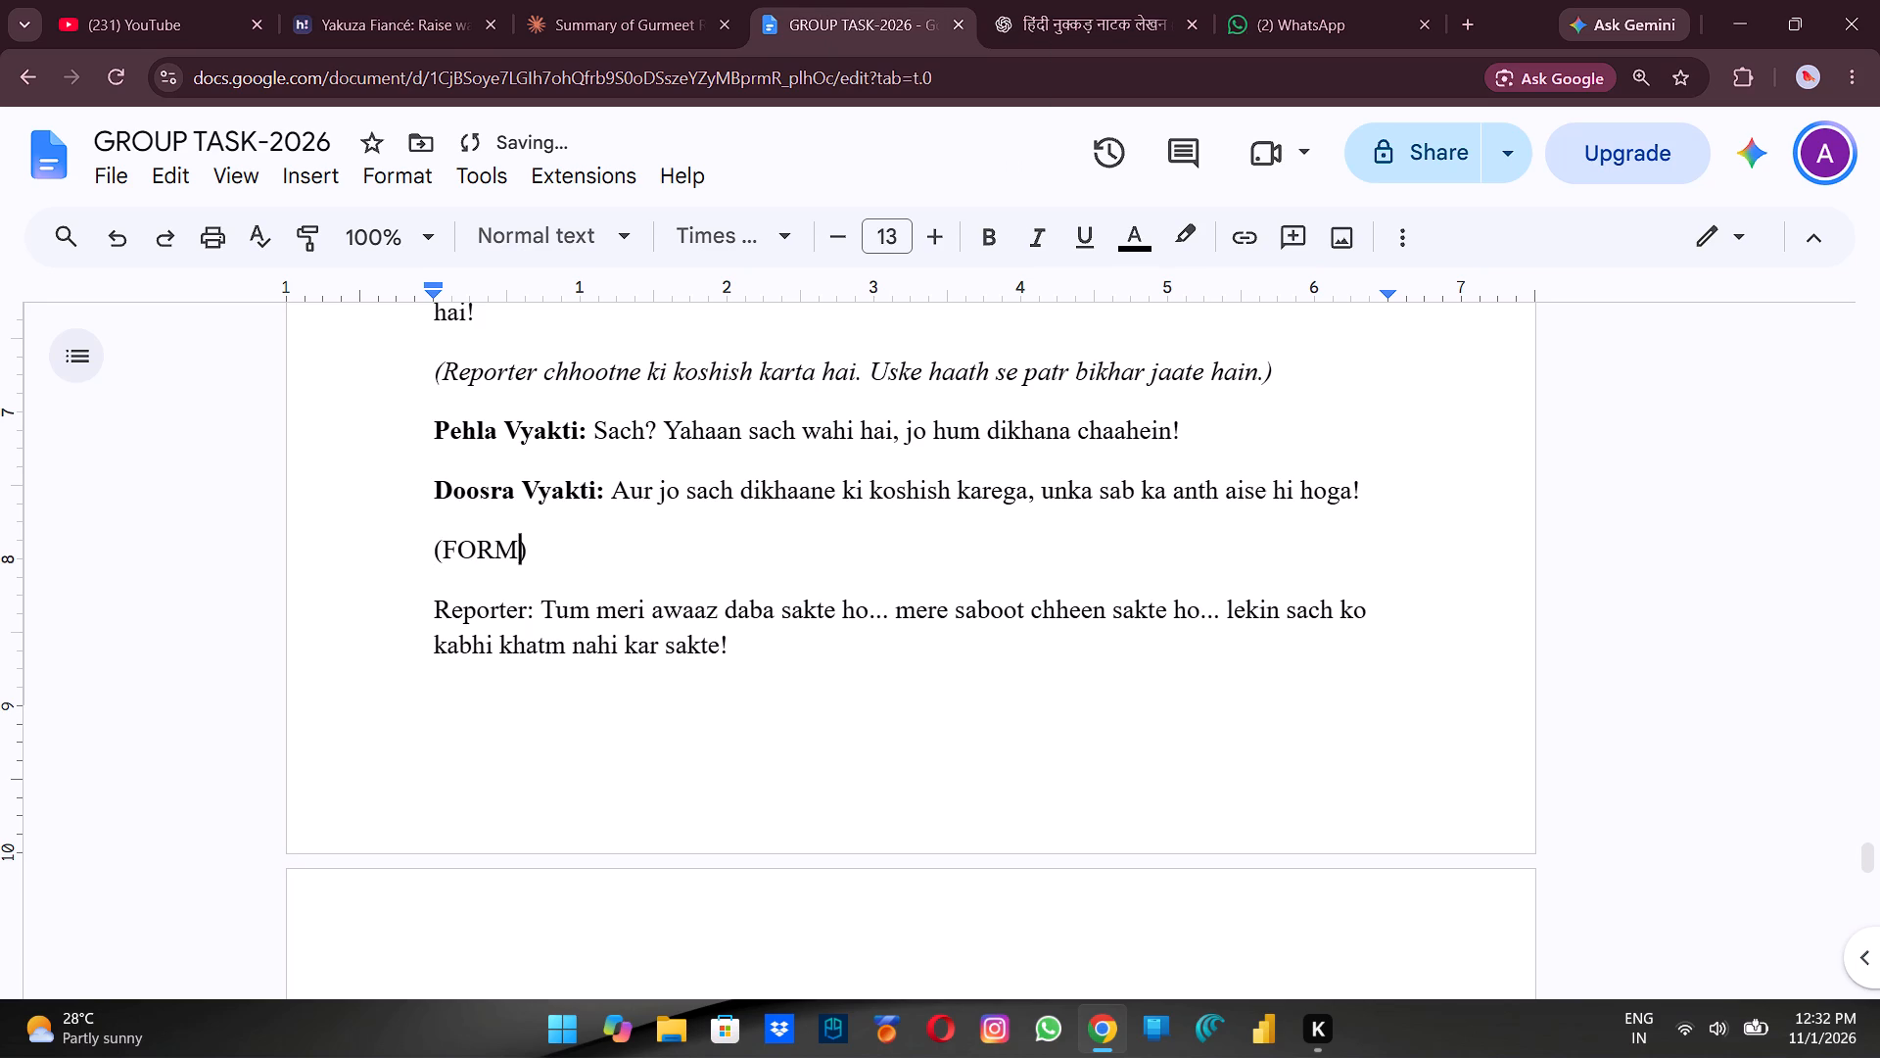
text(TION TO KILL NOT DECIDED)
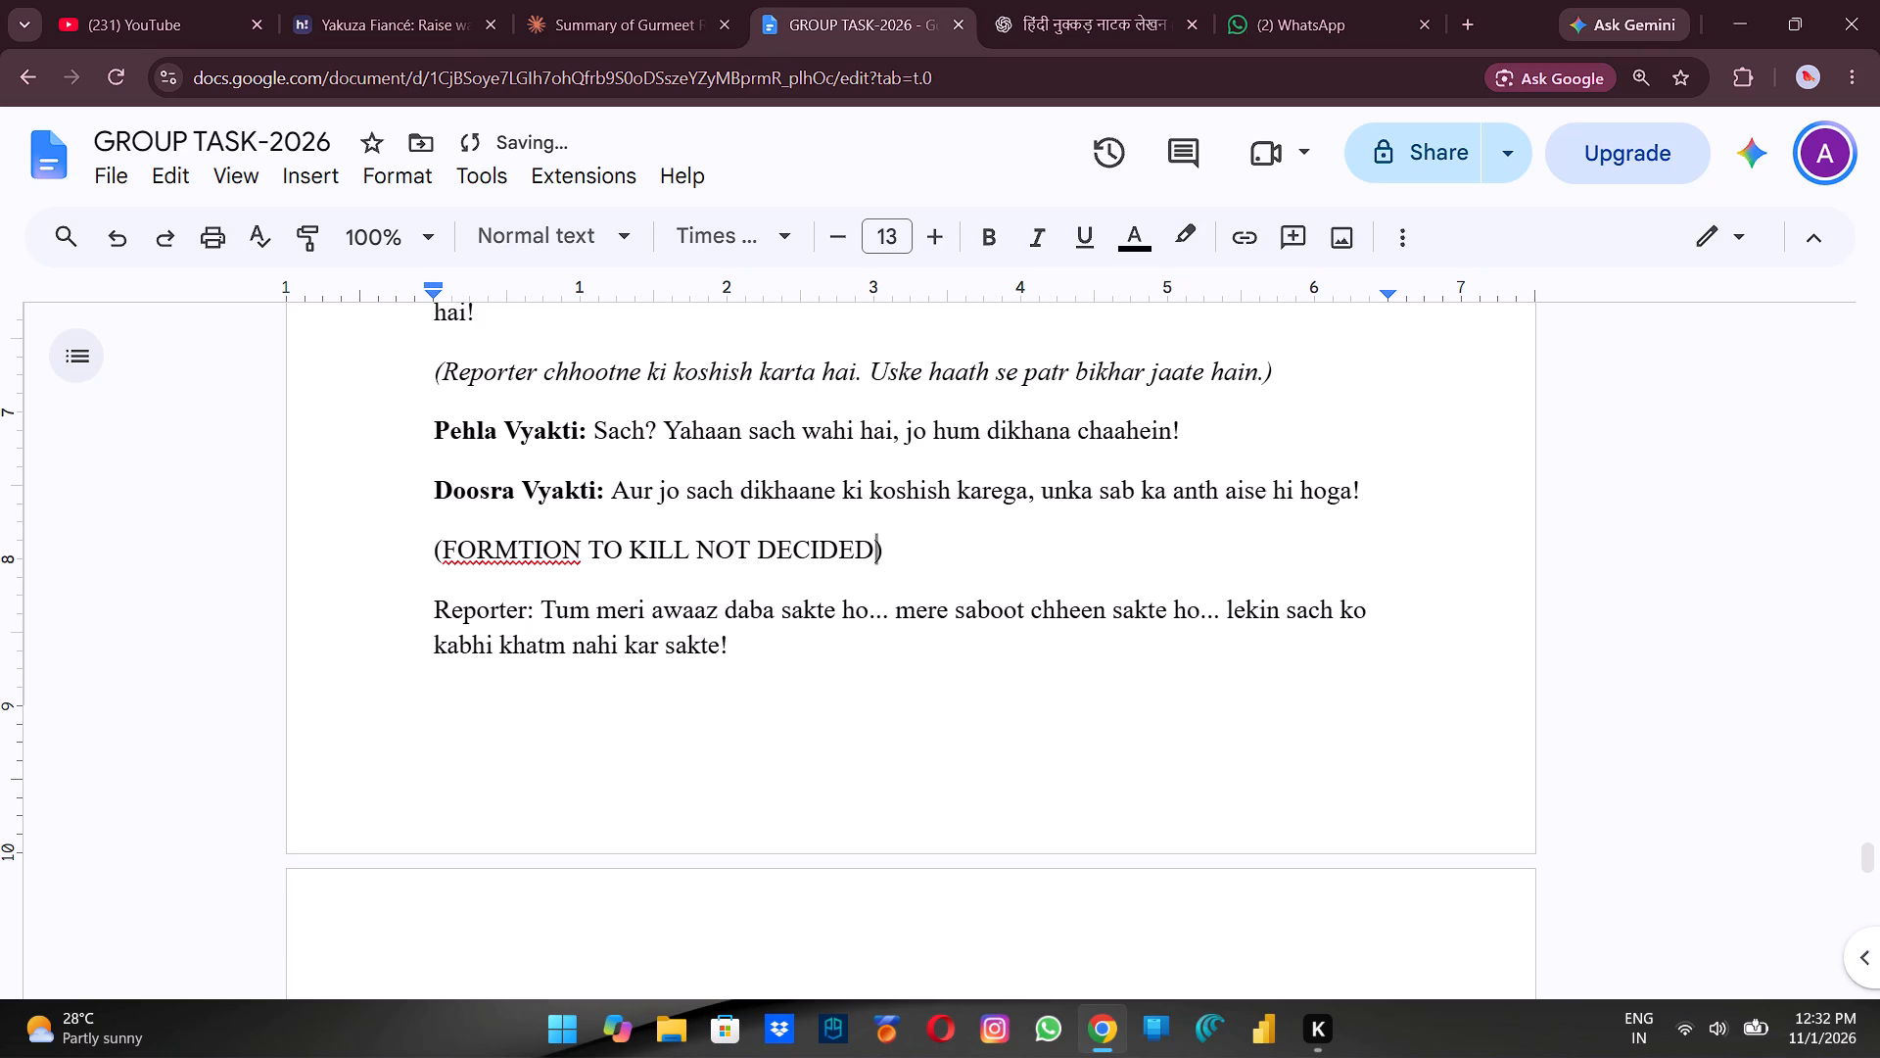
Correct the spelling of "FORMTION" to "FORMATION" in the bracketed placeholder direction.
key(Left)
key(Left)
key(Left)
key(Left)
key(Left)
key(Left)
key(Left)
key(Left)
key(Left)
key(Left)
key(Left)
key(Left)
key(Left)
key(Left)
key(Left)
key(Left)
key(Left)
key(Left)
key(Left)
key(Left)
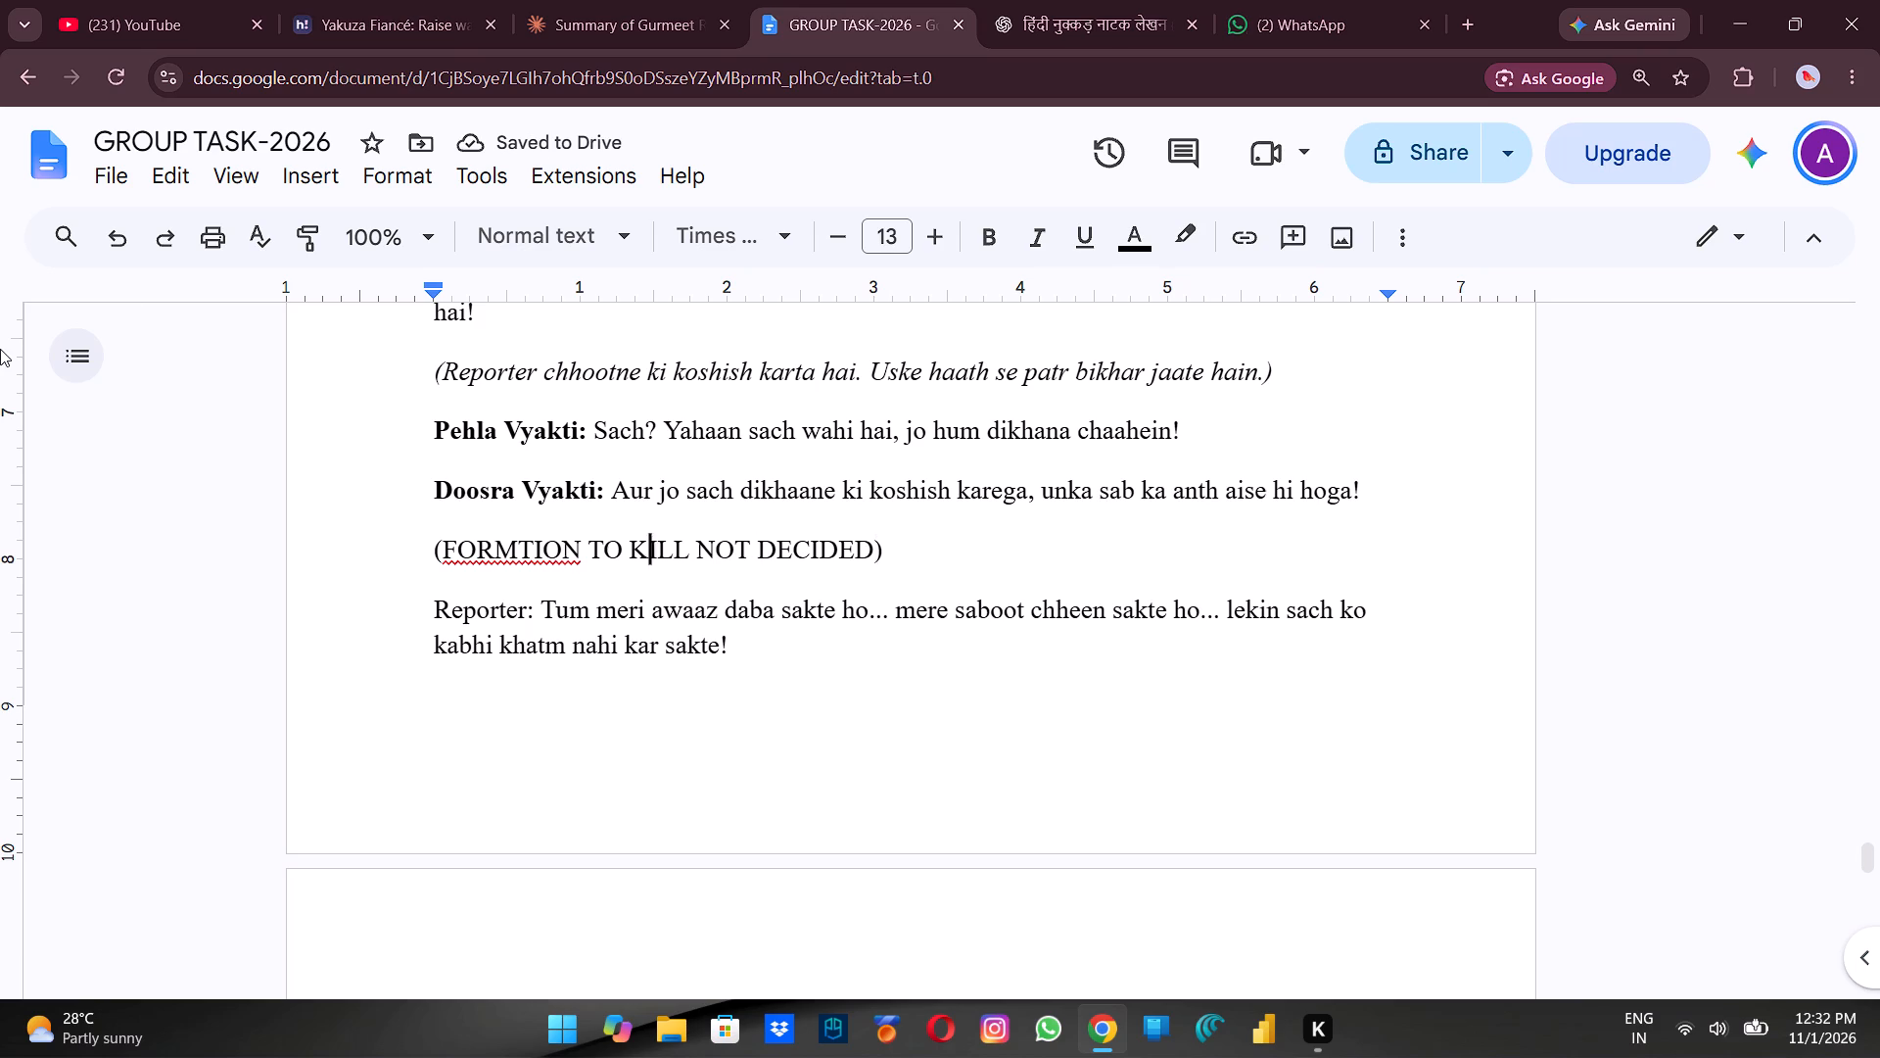
key(Left)
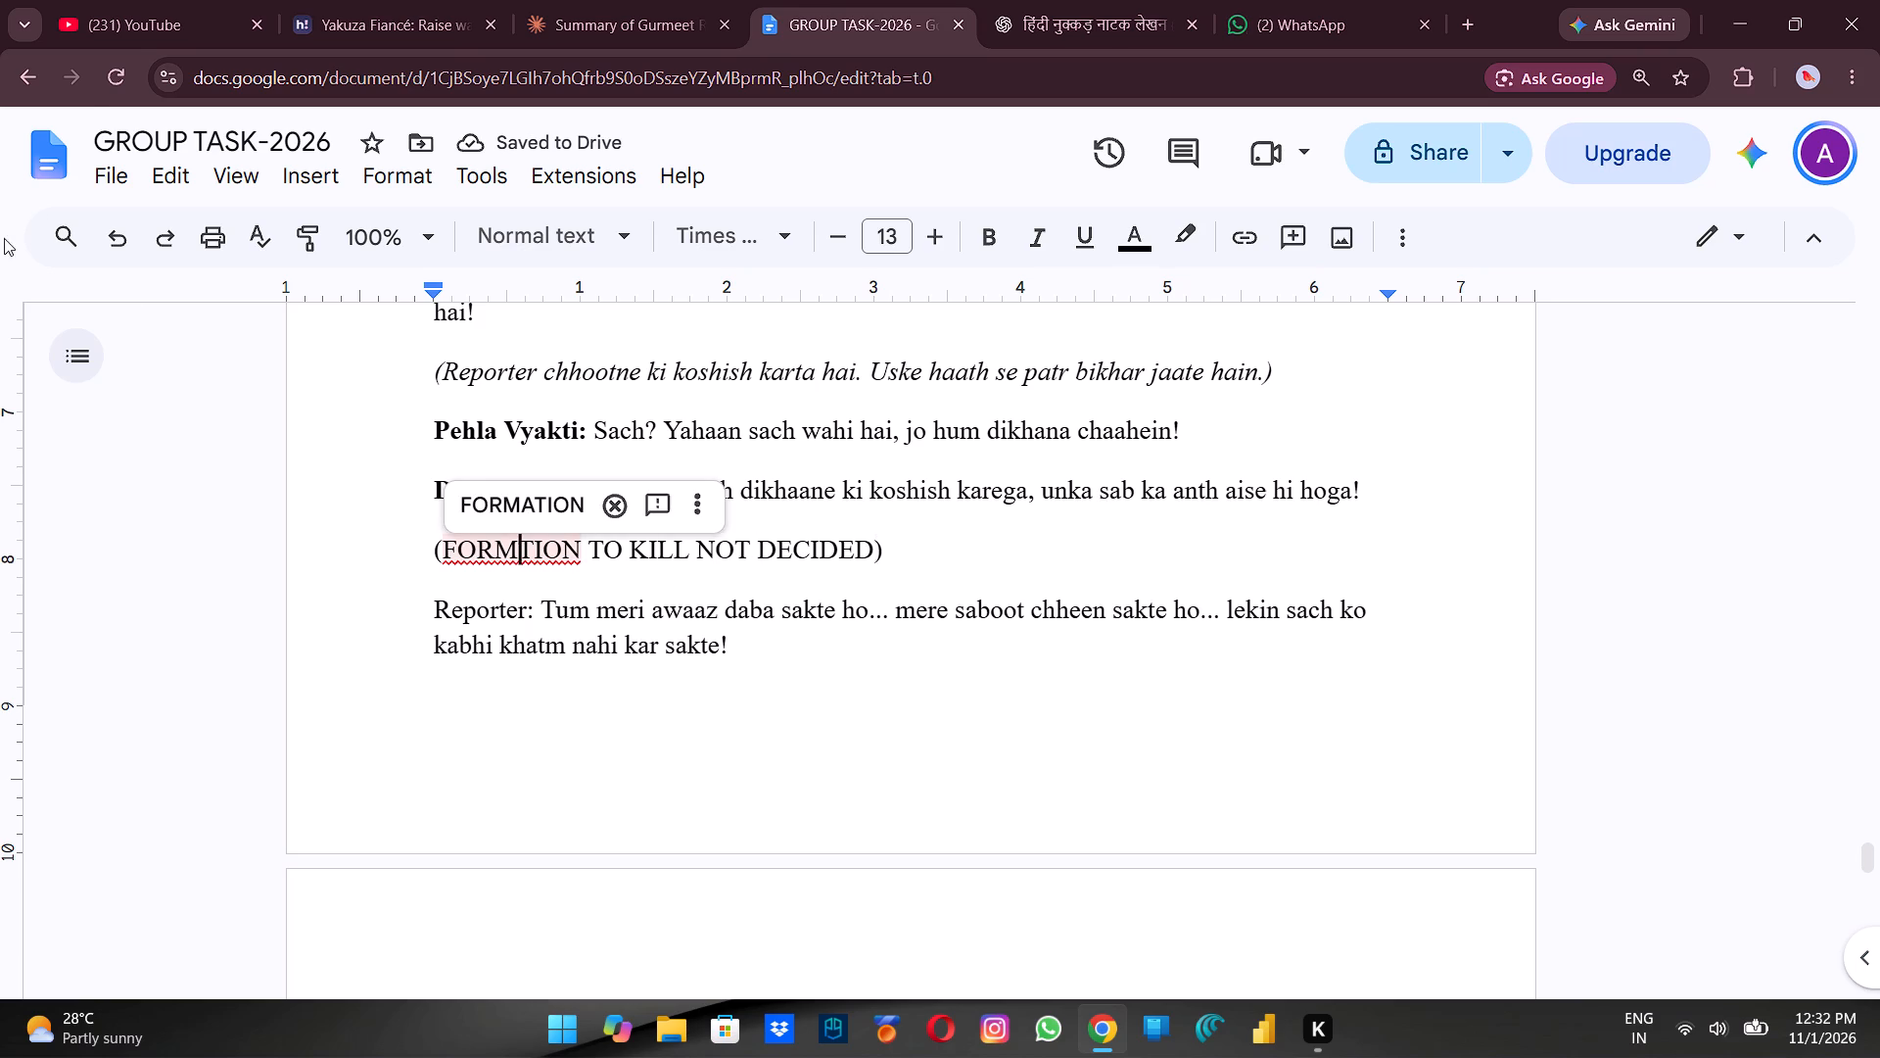
click(454, 311)
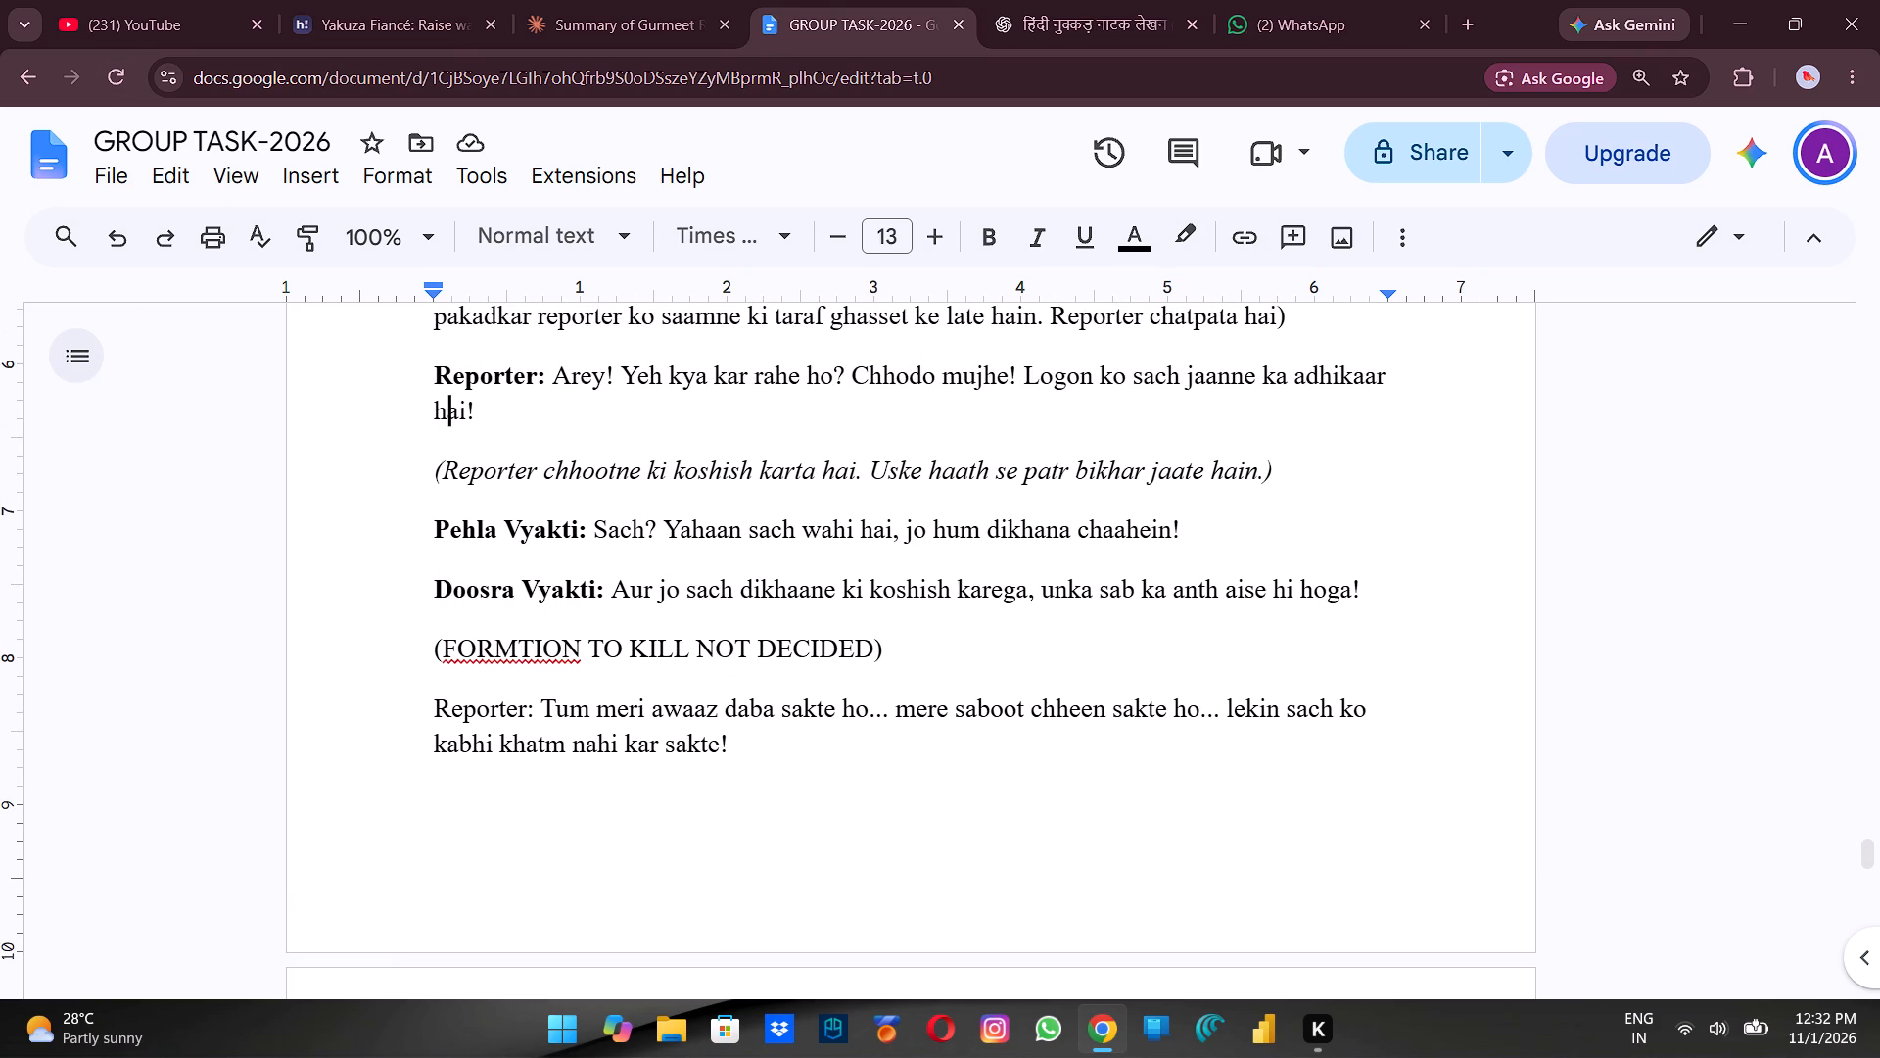
click(588, 780)
click(474, 647)
click(538, 616)
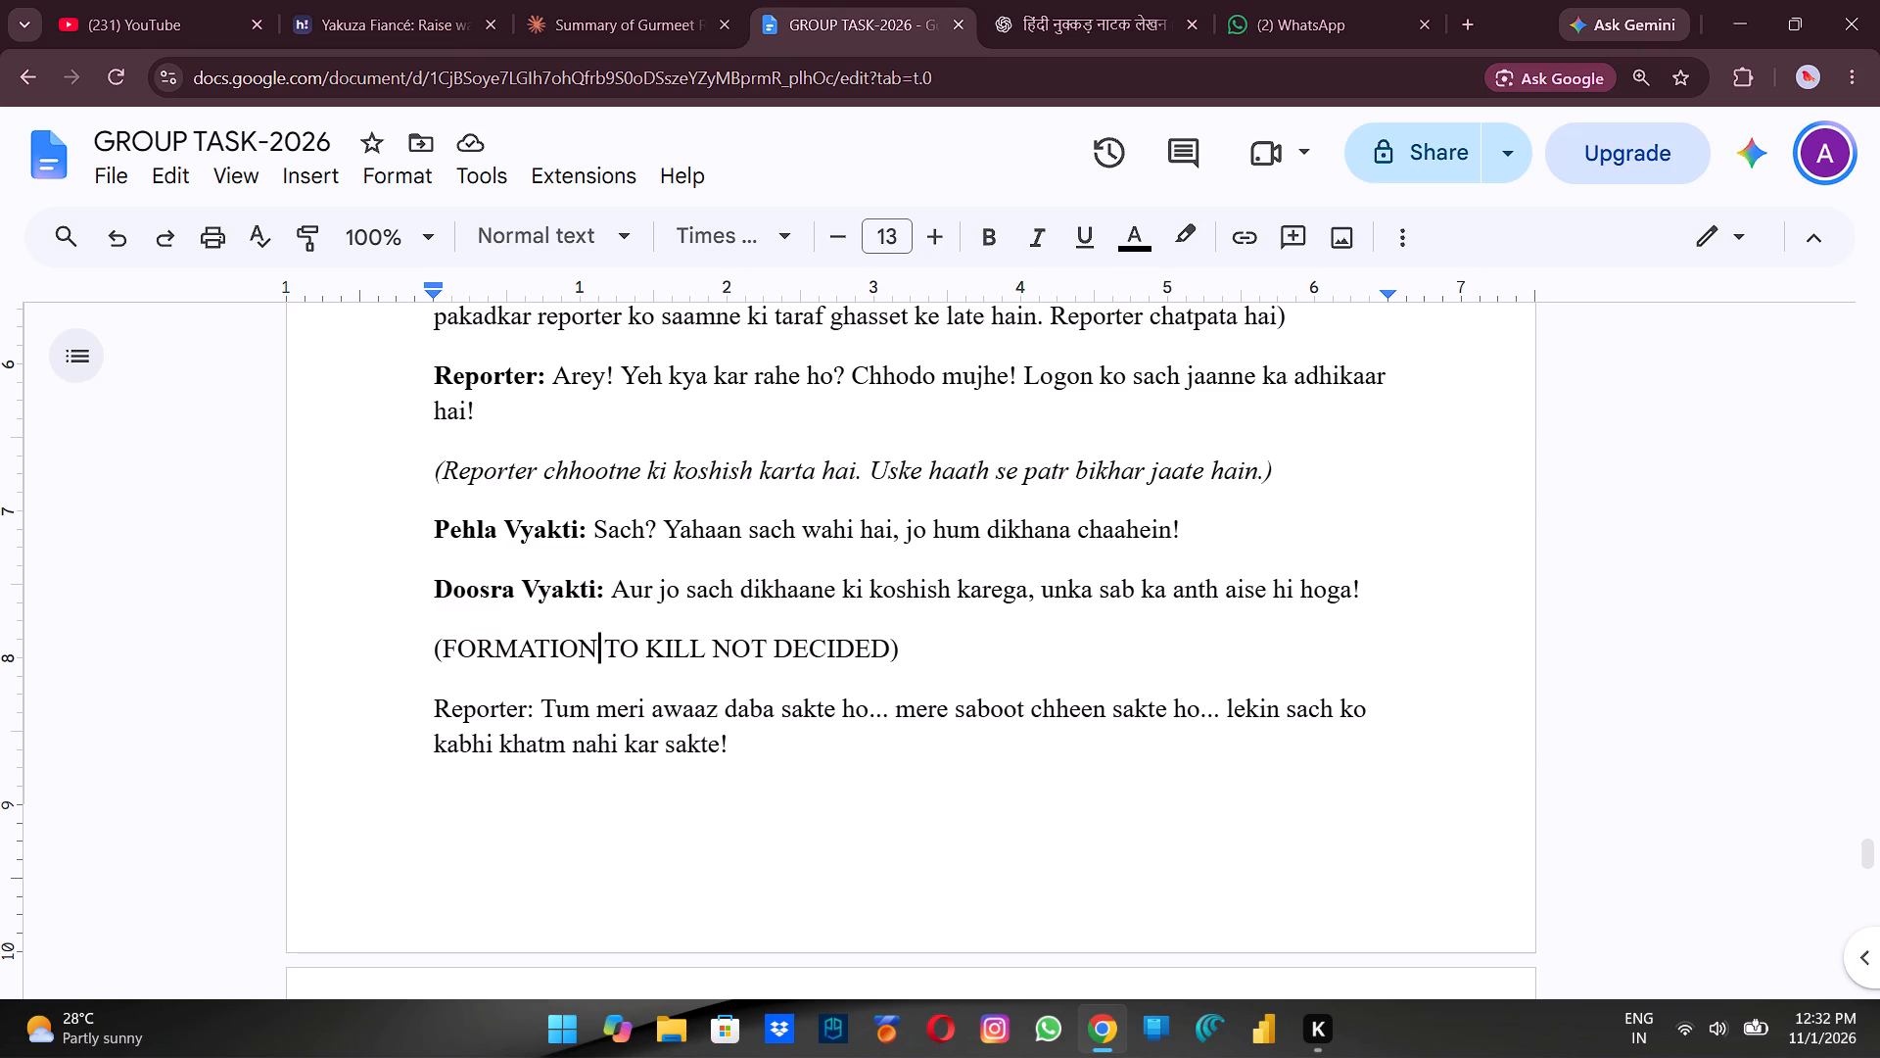
Make the speaker name "Reporter:" bold at the start of the "Tum meri awaaz daba sakte ho" line.
drag(438, 700, 538, 710)
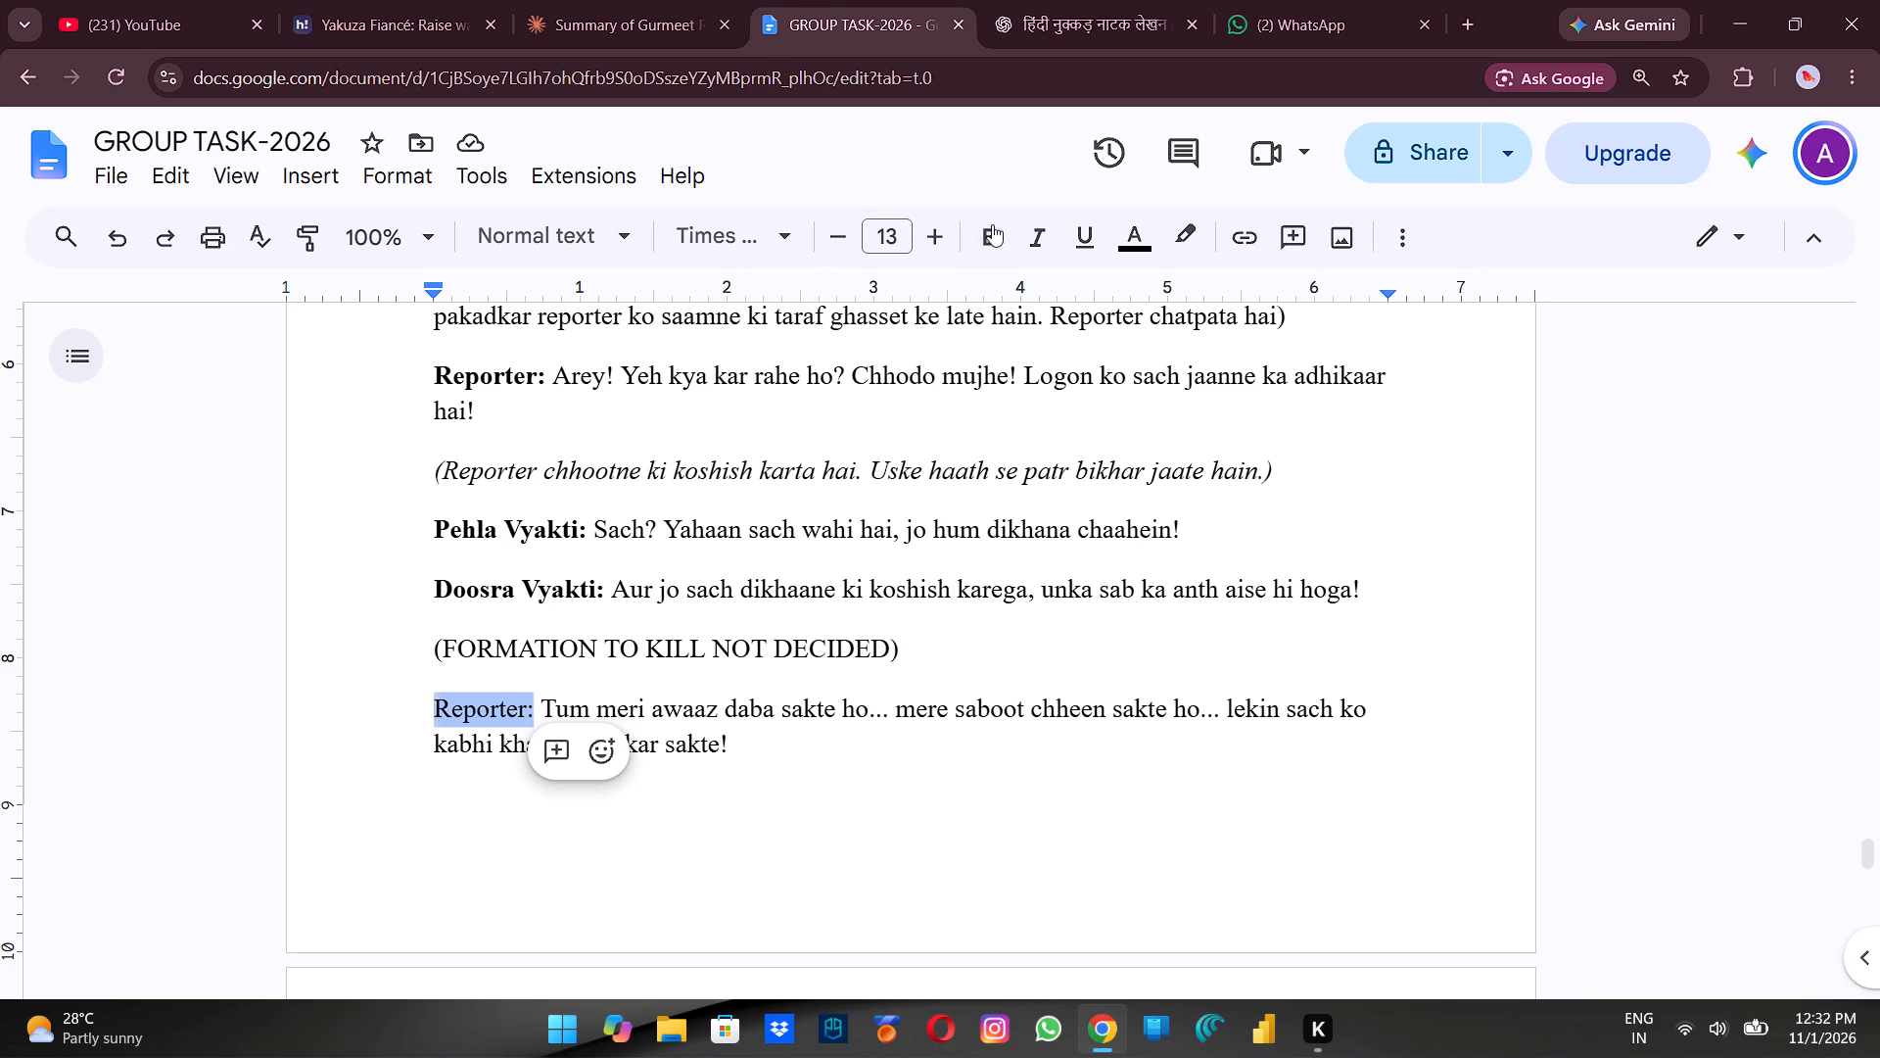
click(992, 224)
Replace the two stage directions before Sutradhar's "Us raat" line with "(MARNE KE BAAT, continuous drum beats fir ek formation)".
scroll(861, 616, down, 5)
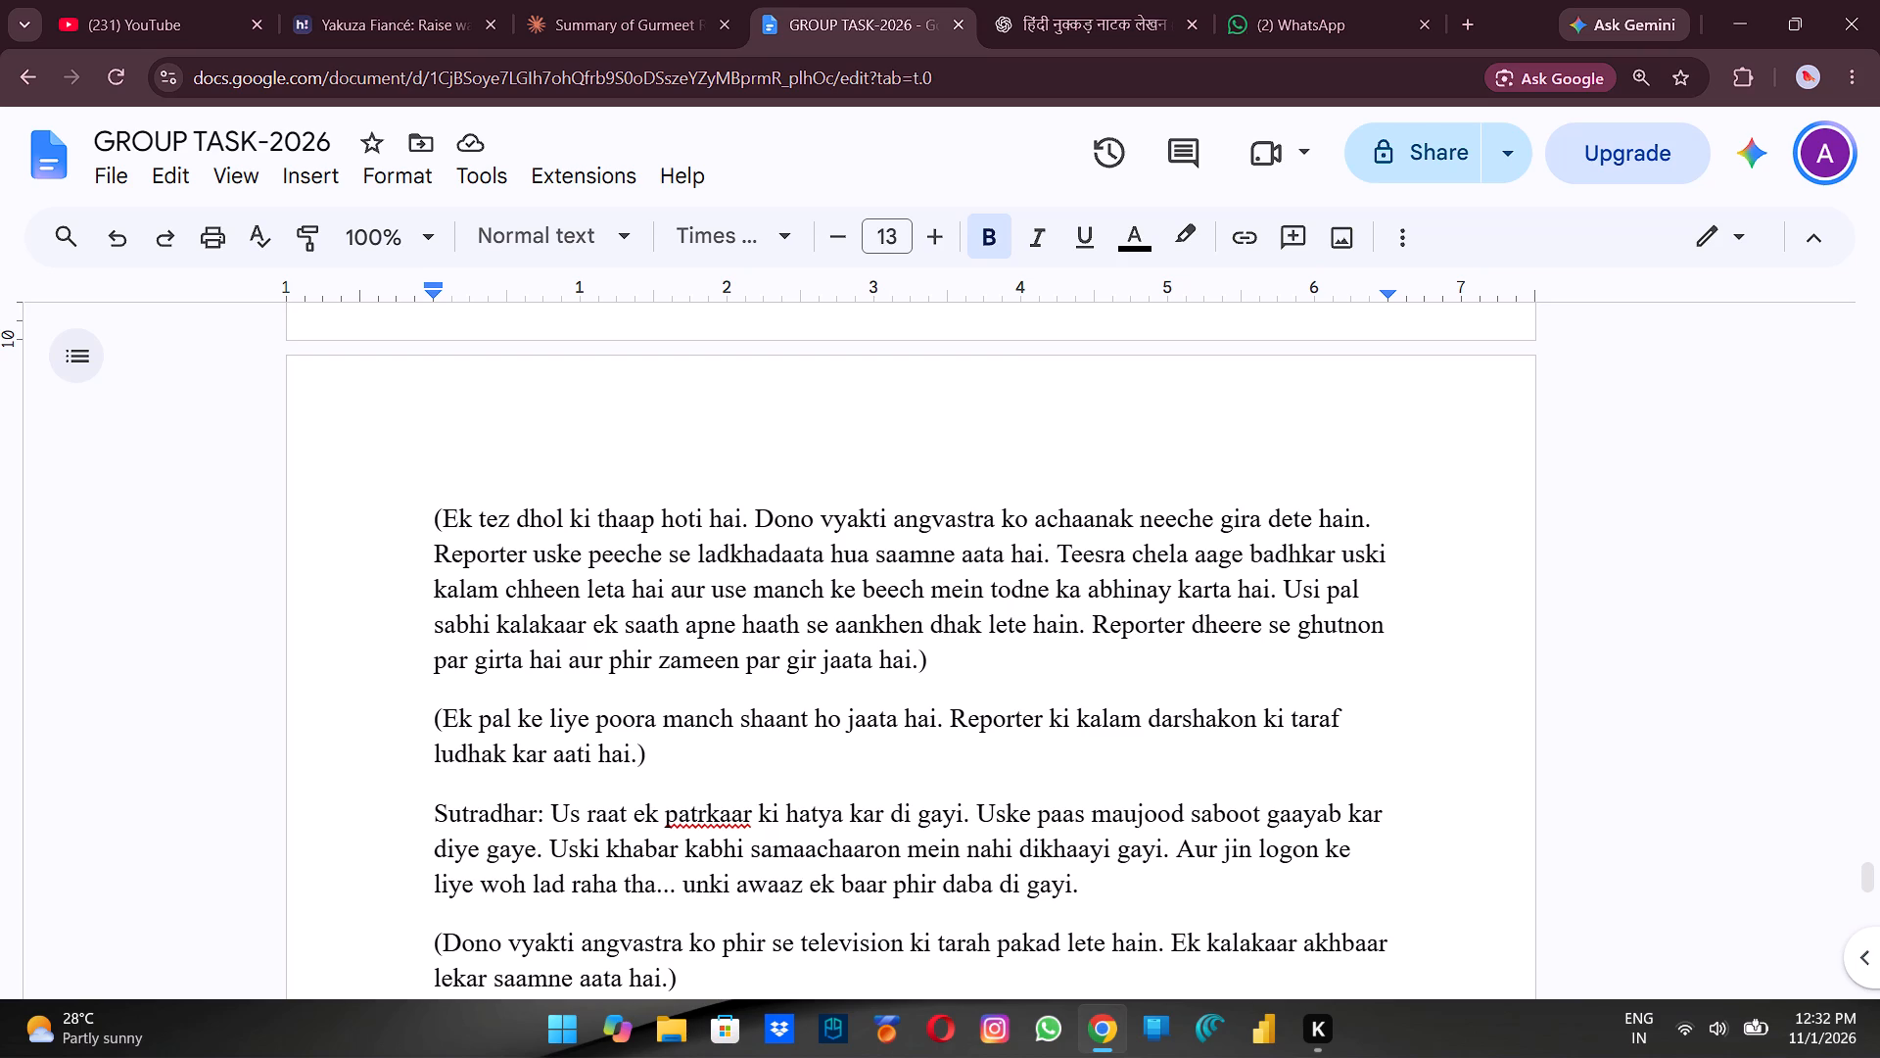
scroll(1384, 810, down, 1)
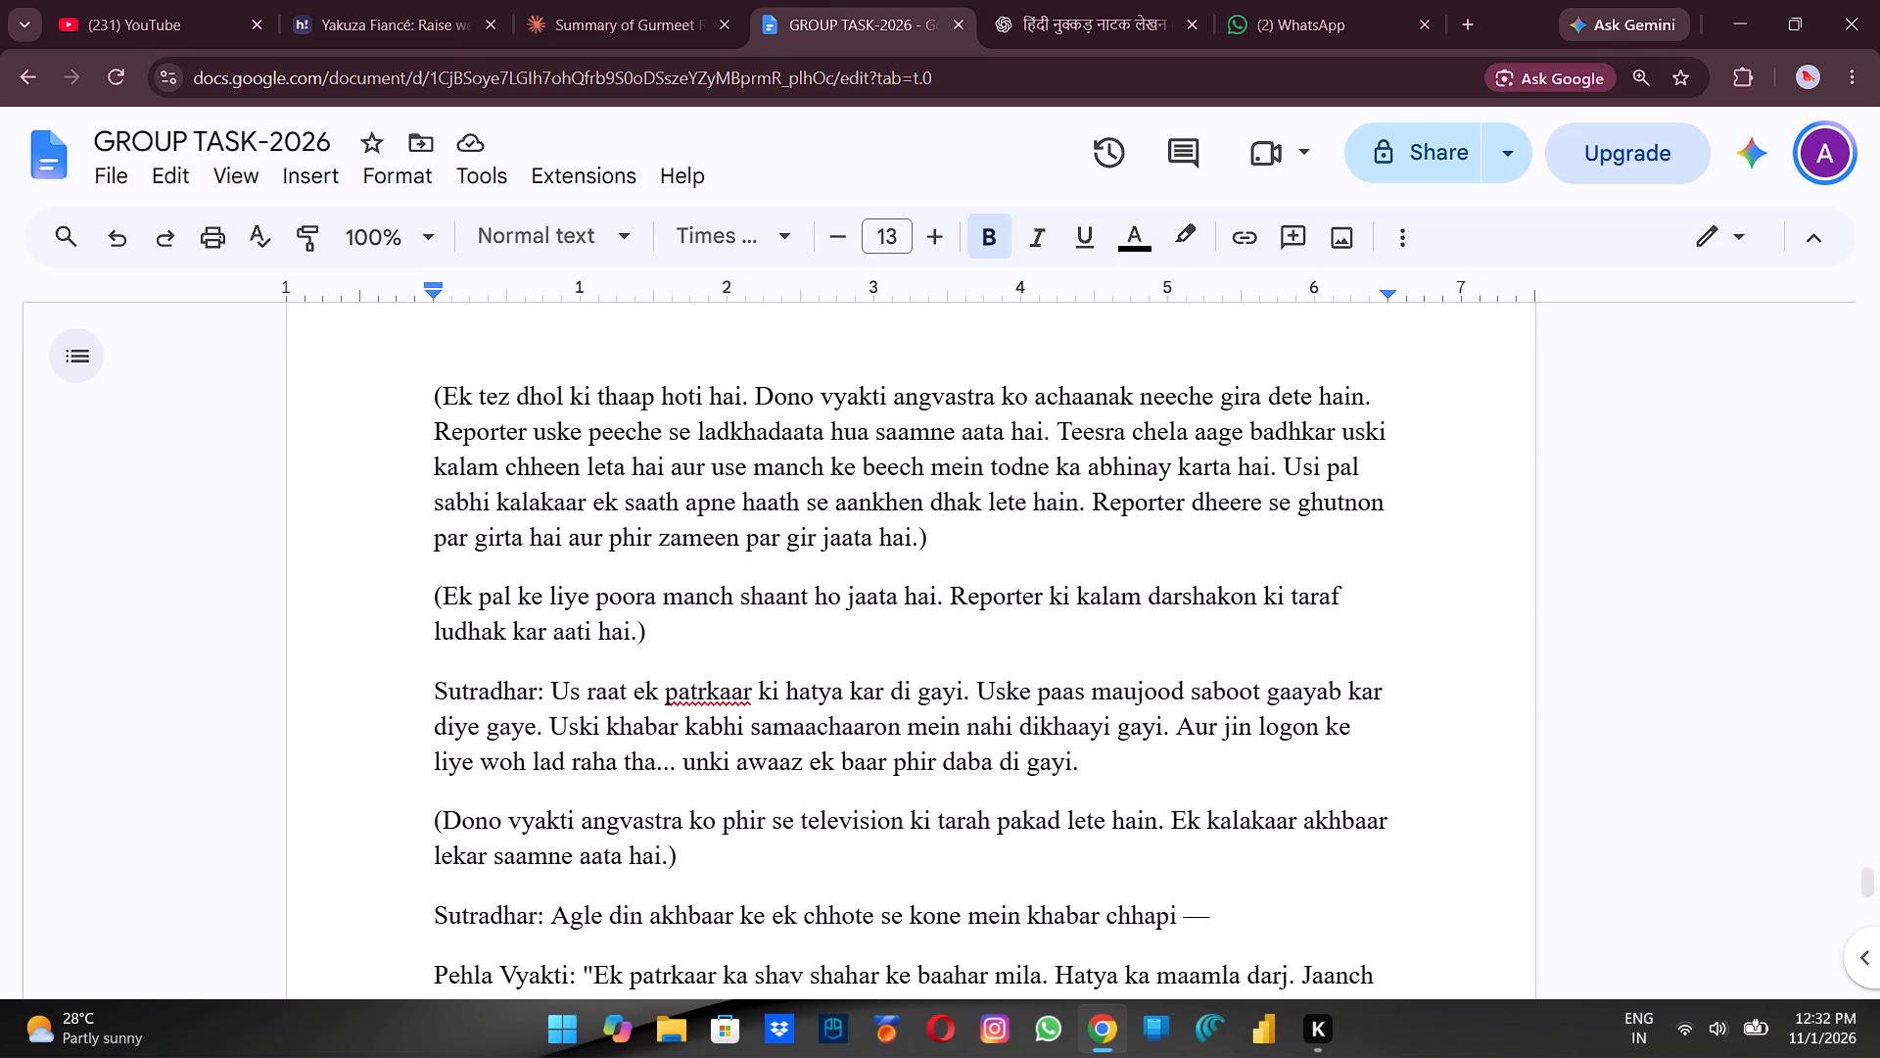
drag(687, 644, 386, 414)
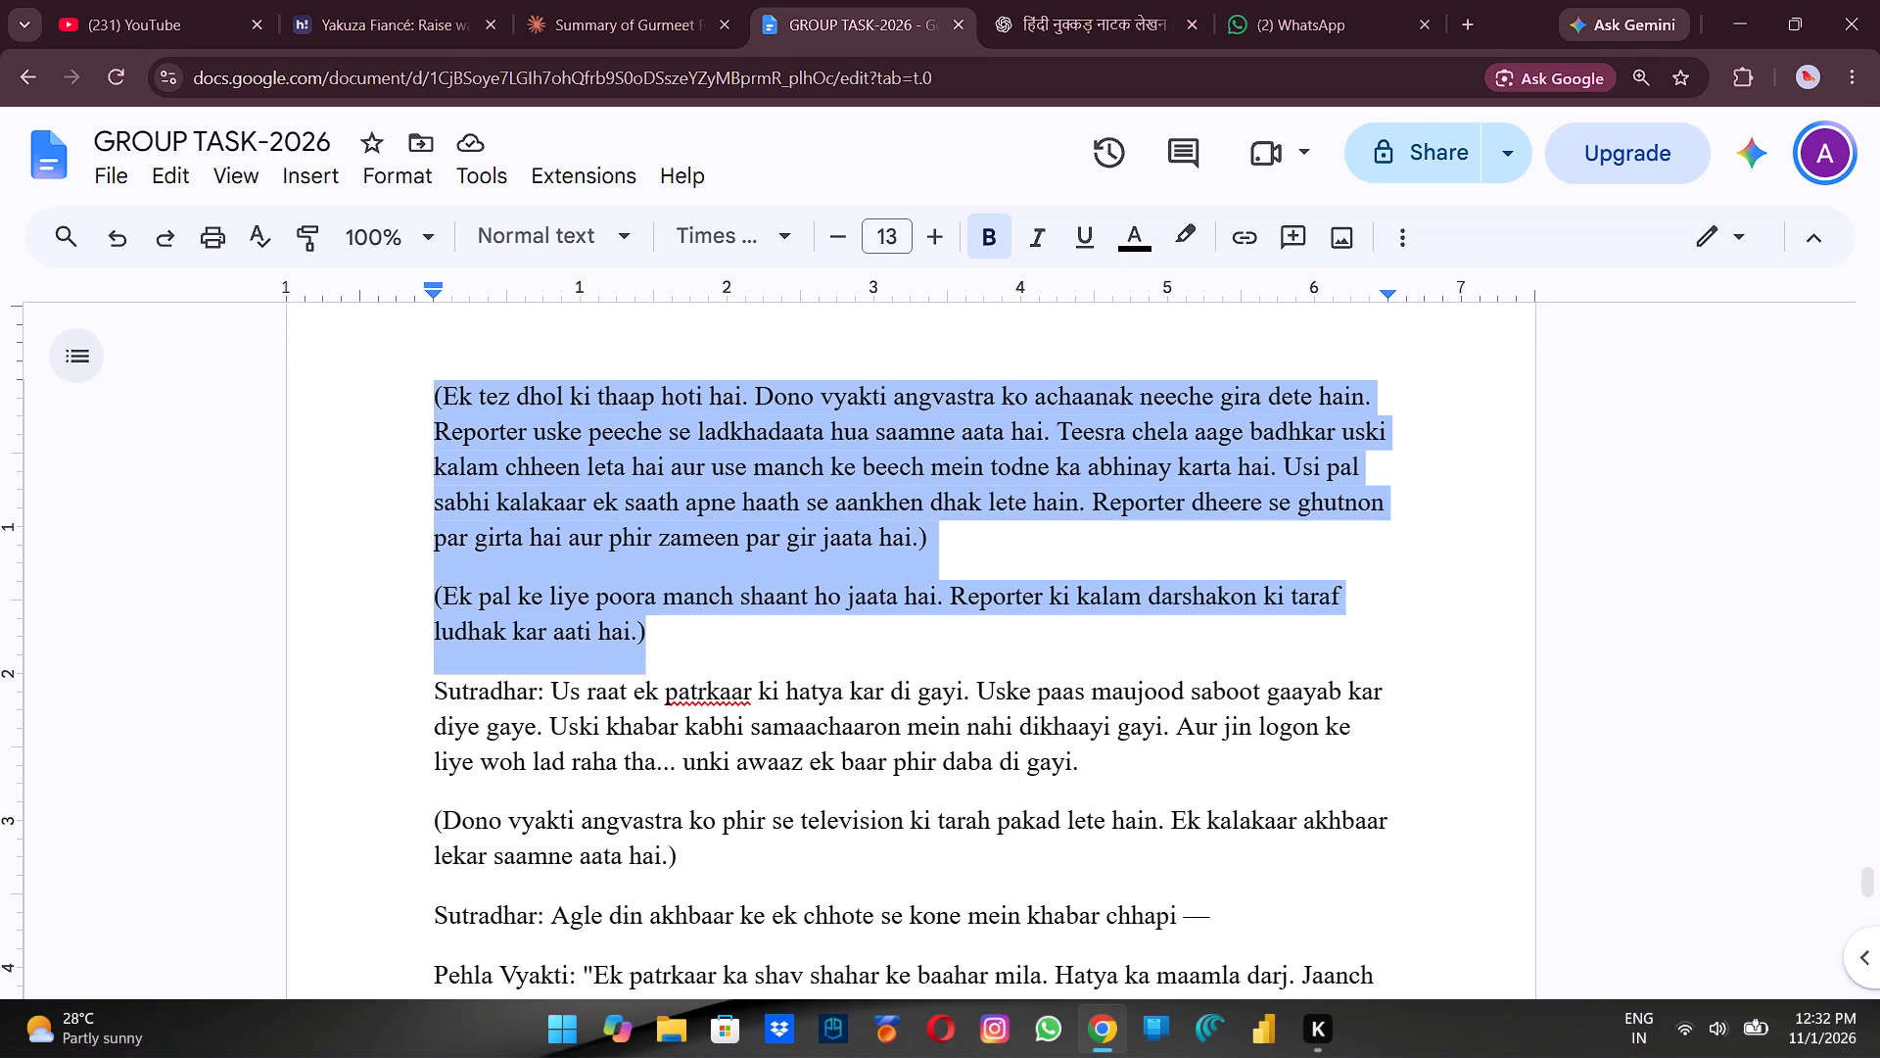
drag(386, 414, 442, 400)
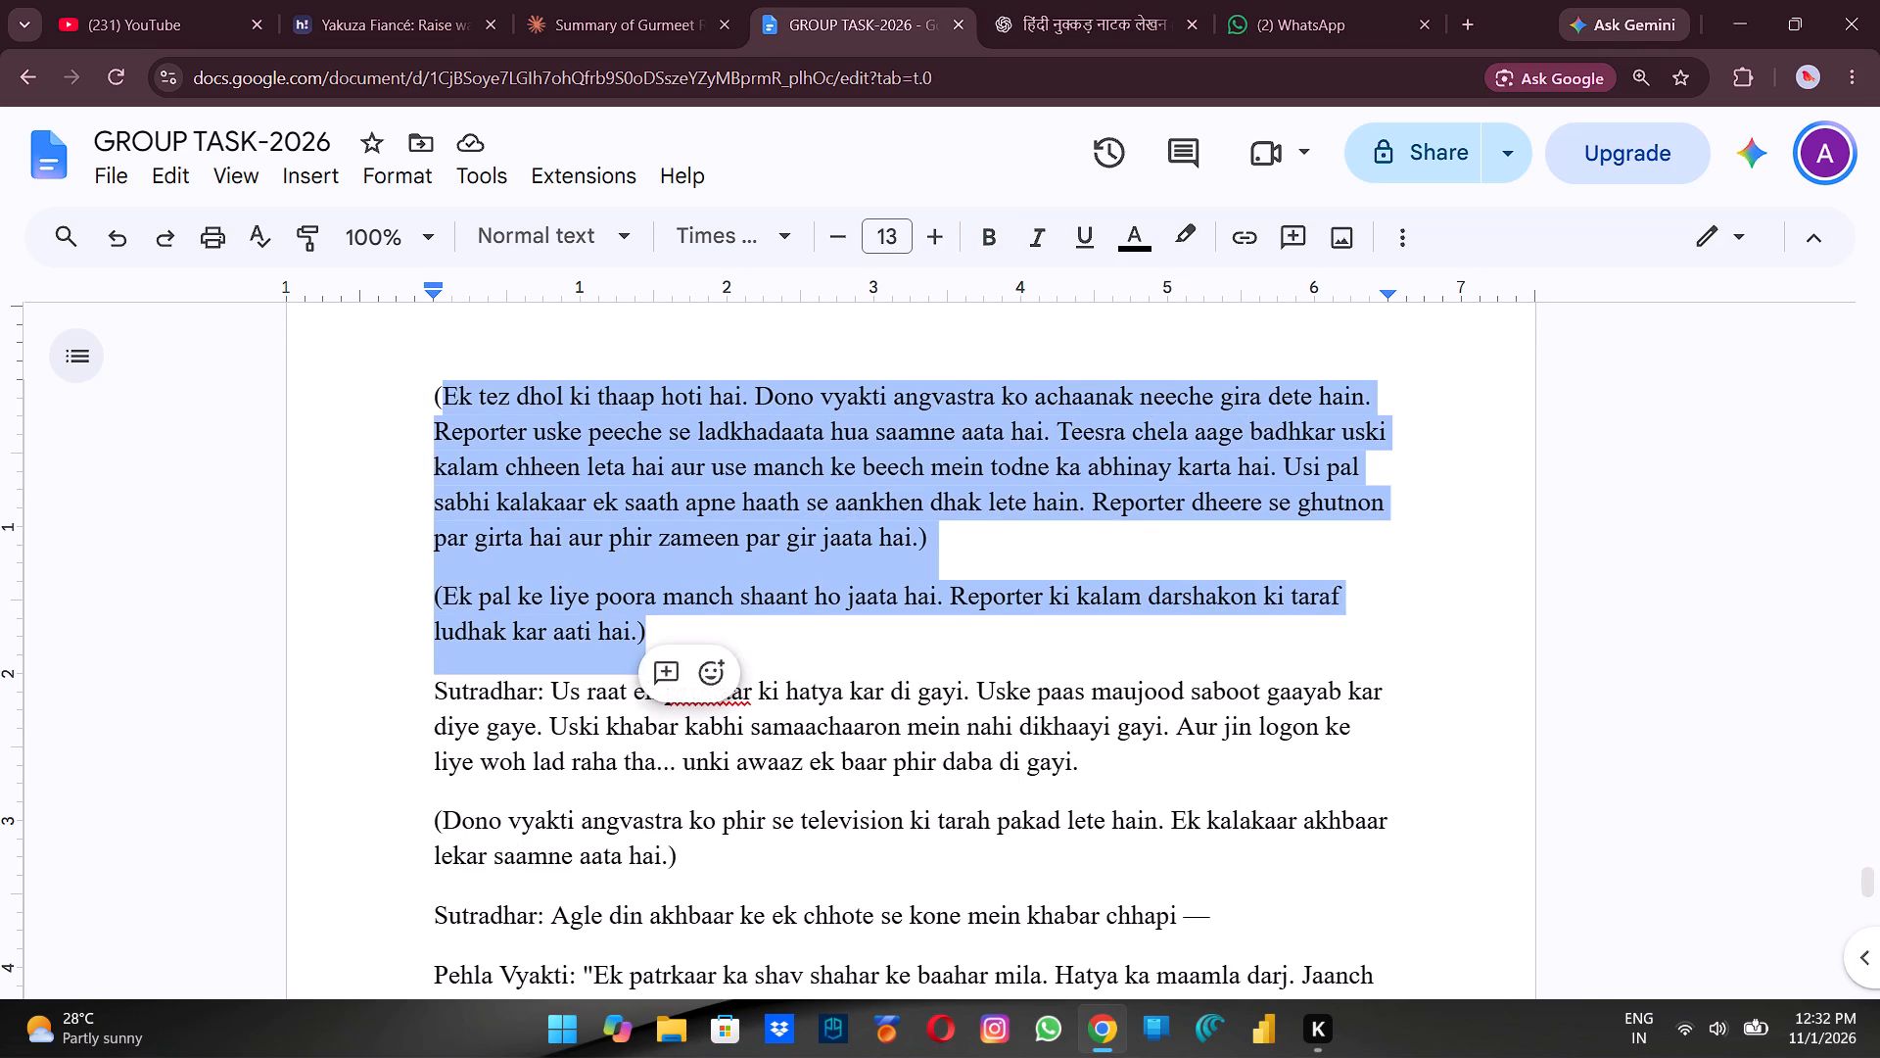
key(BackSpace)
scroll(442, 399, up, 5)
scroll(650, 654, down, 2)
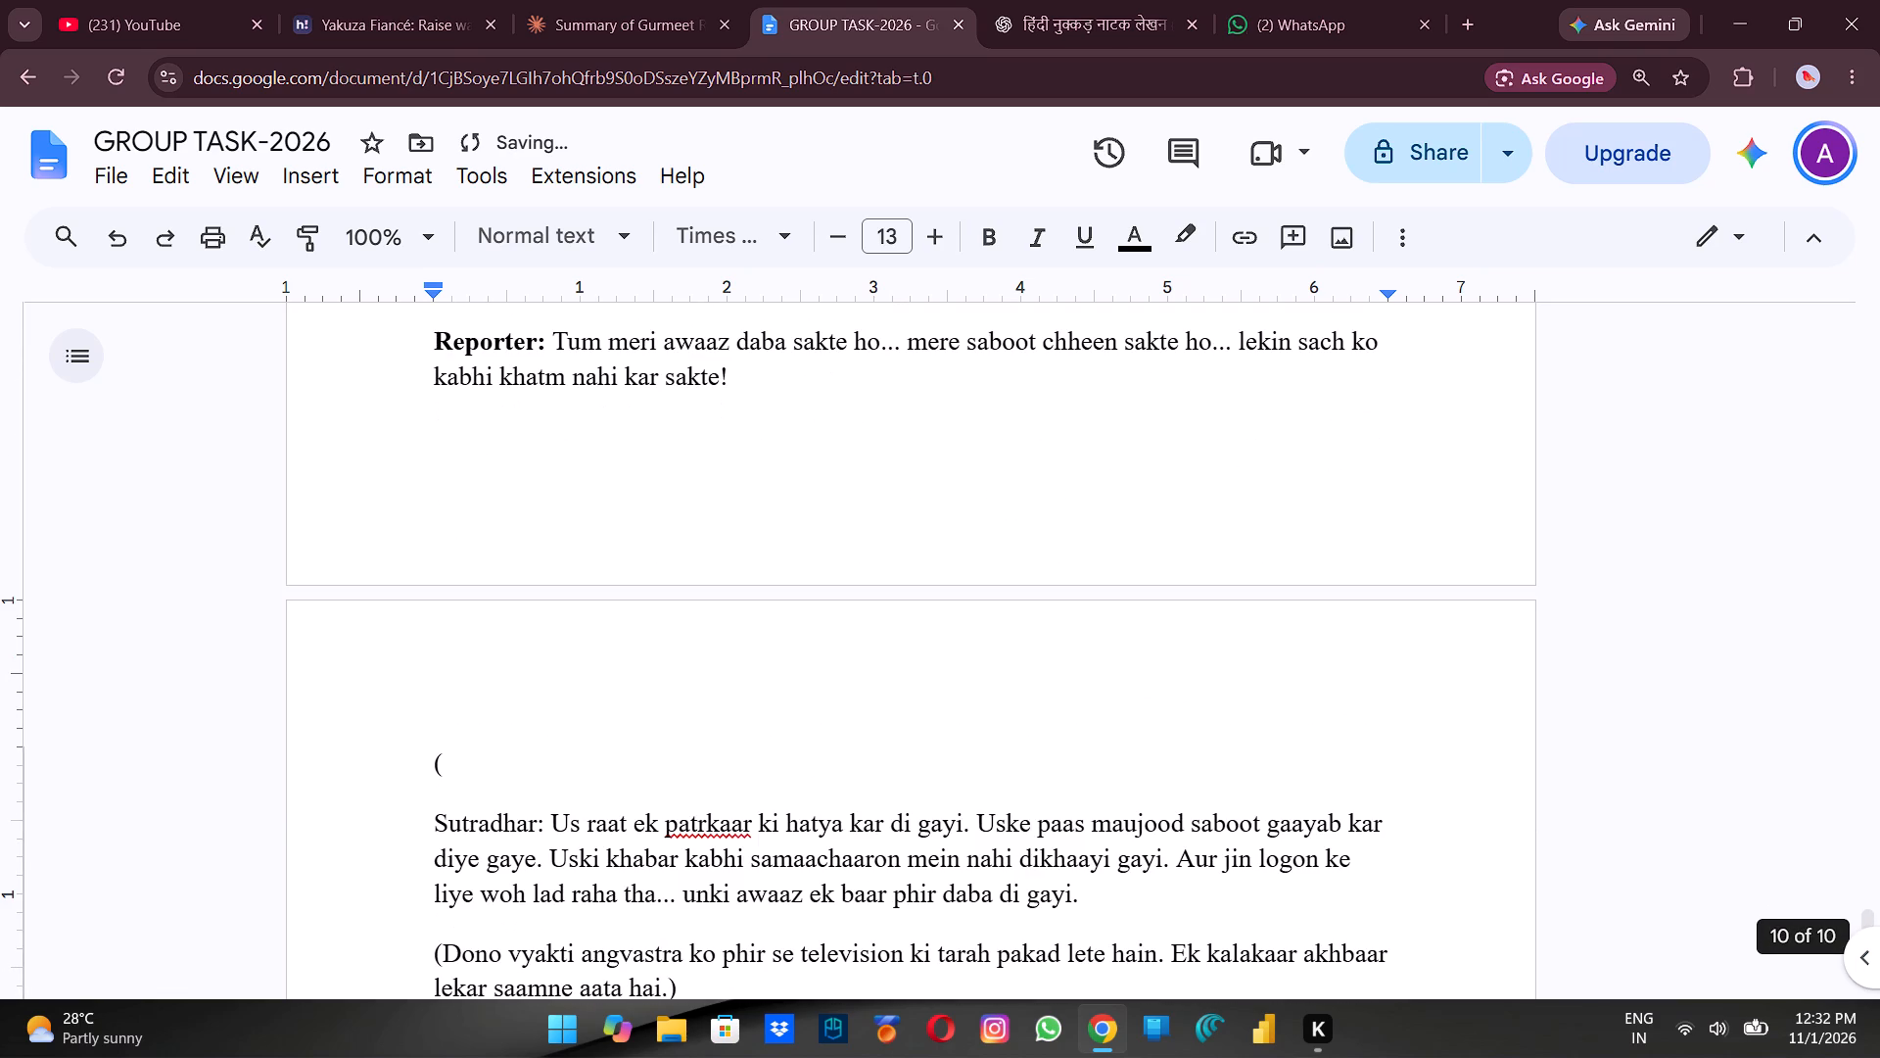
text(MARNE KE BAAT)
key(space)
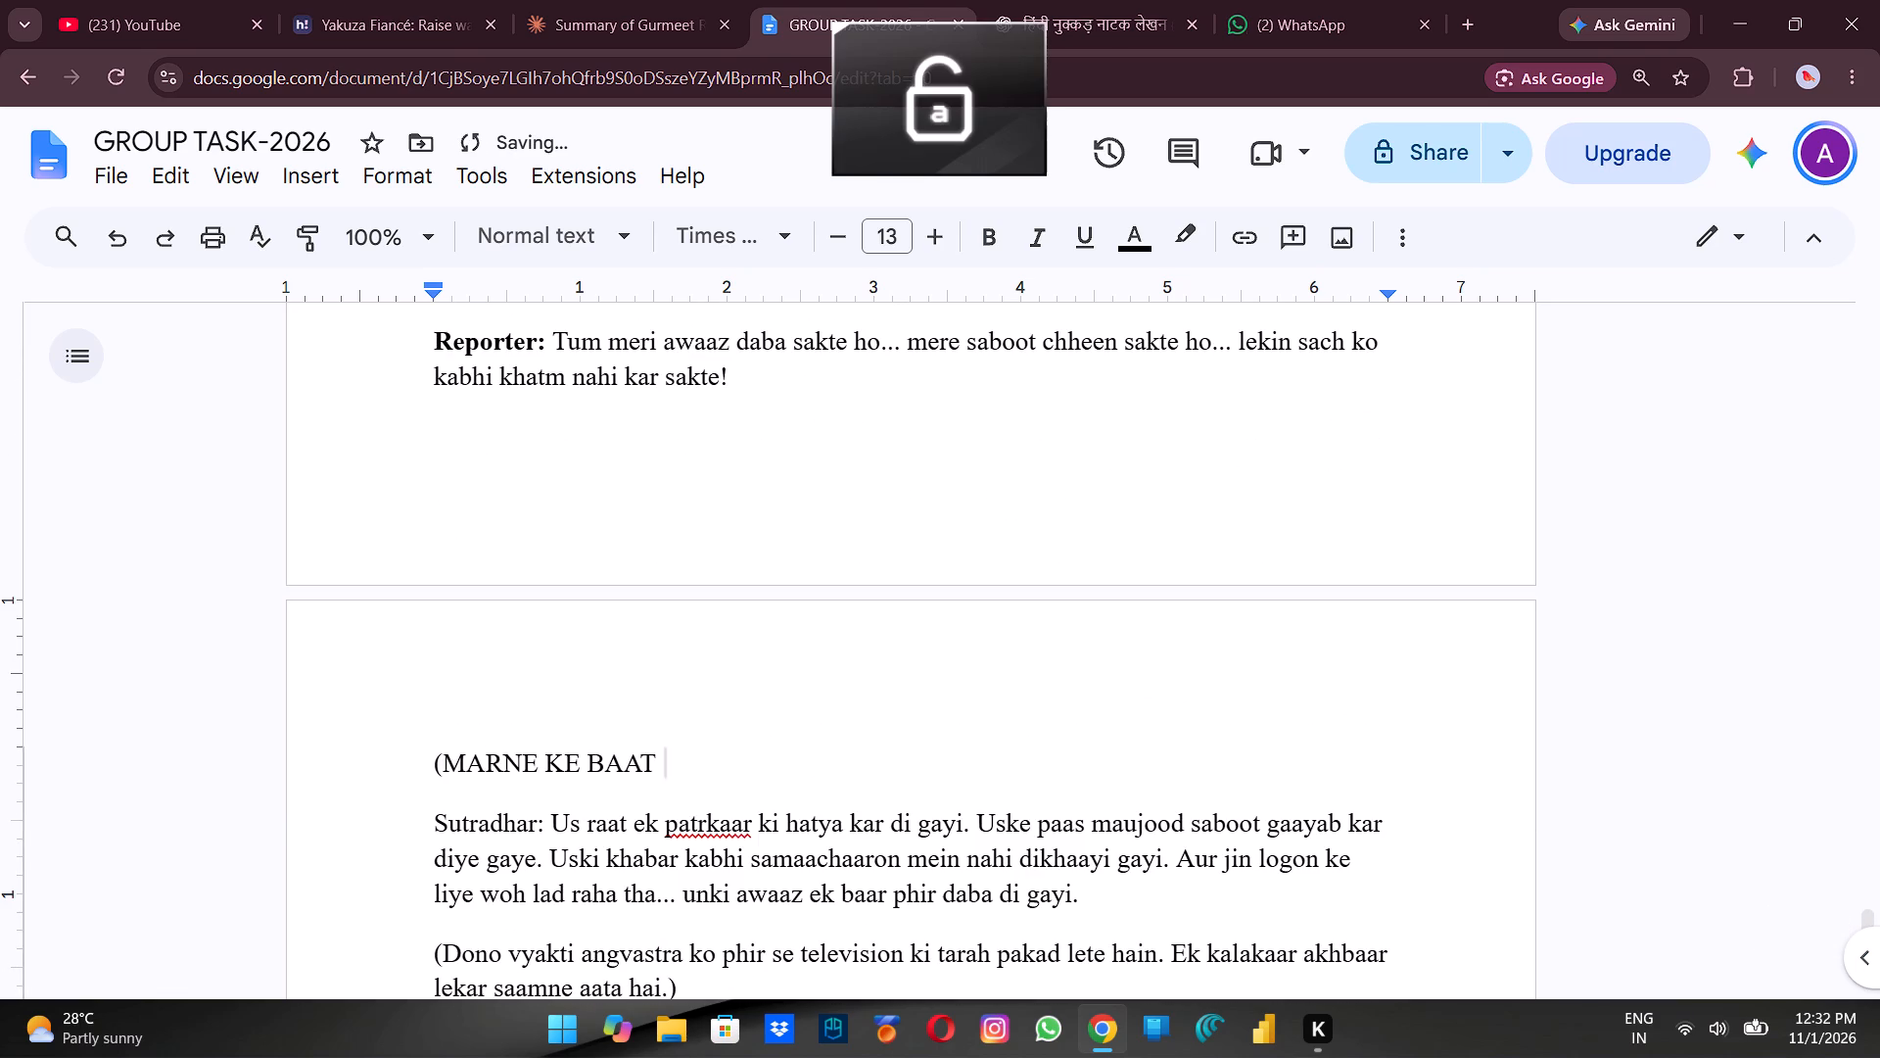
key(BackSpace)
key(period)
key(BackSpace)
text(, continuous drum beats)
key(space)
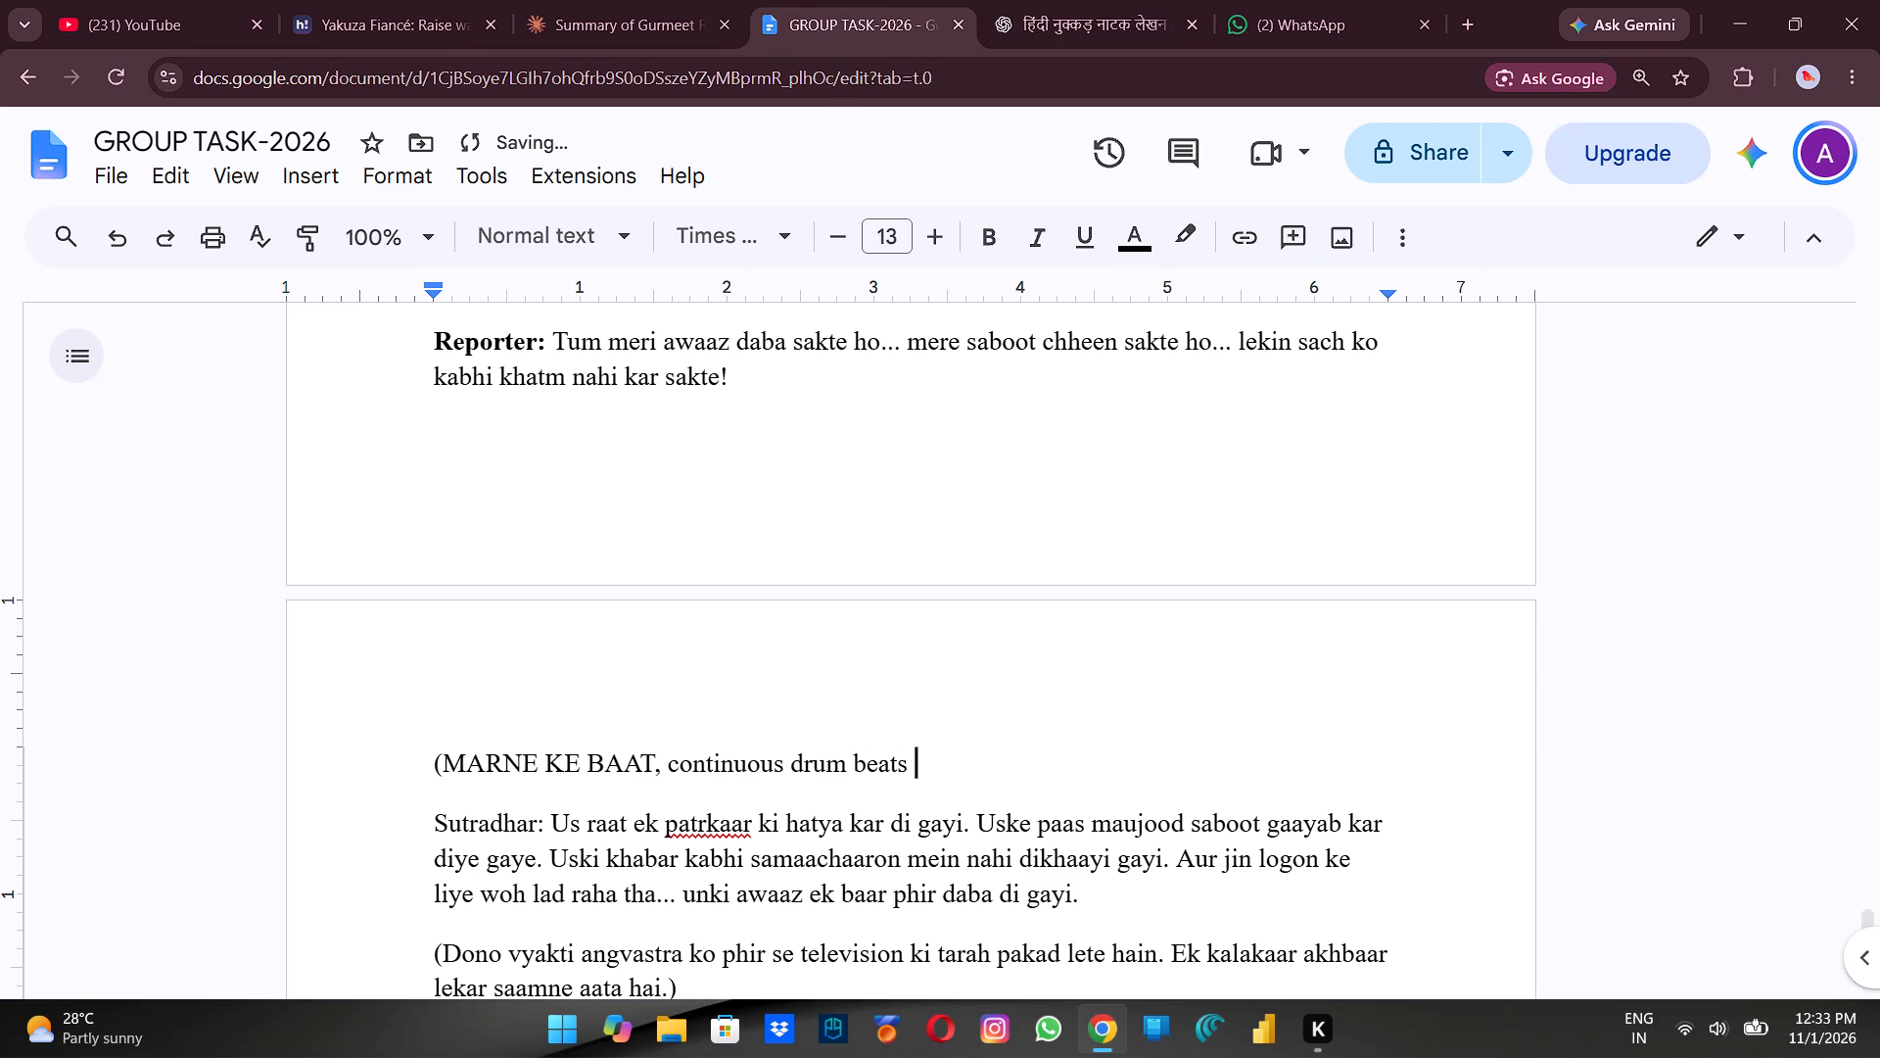
text(fir ek formation)
key(shift+parenright)
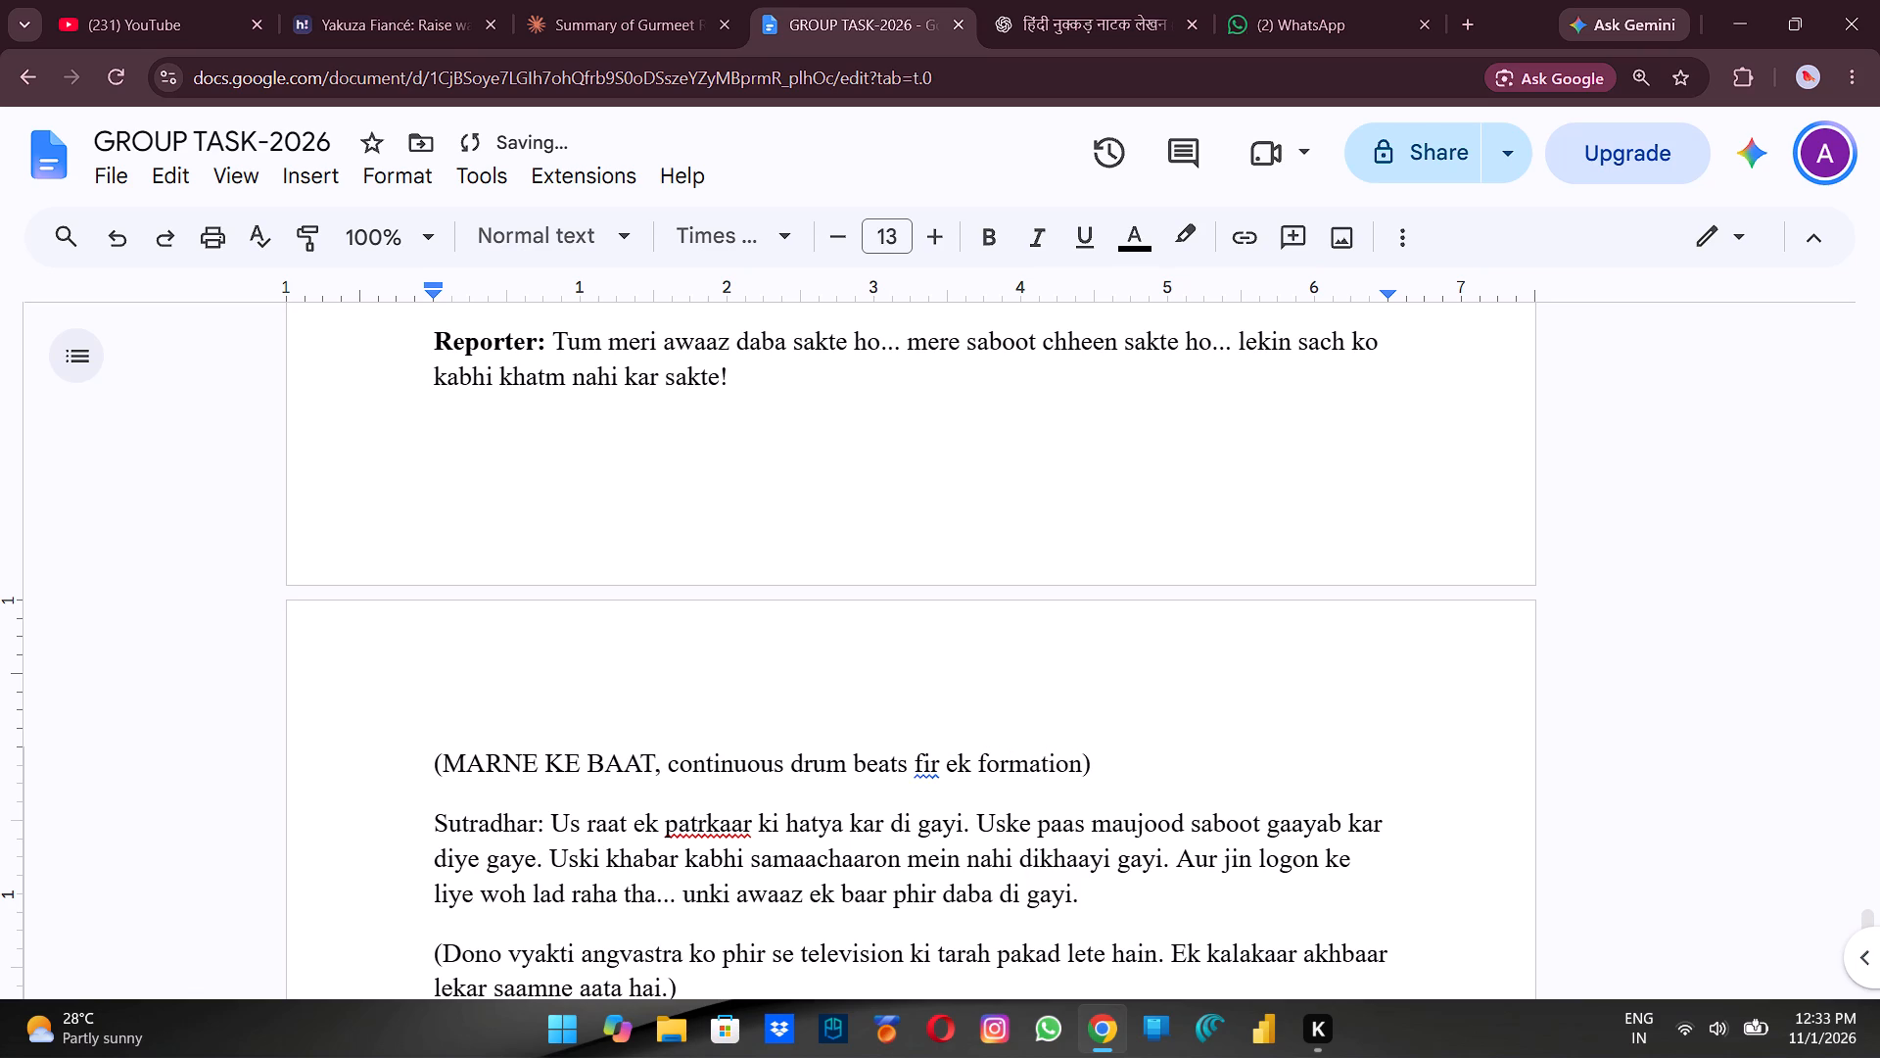
Read Sutradhar's "Us raat ek patrkaar" speech and the lines that follow it.
scroll(610, 866, down, 1)
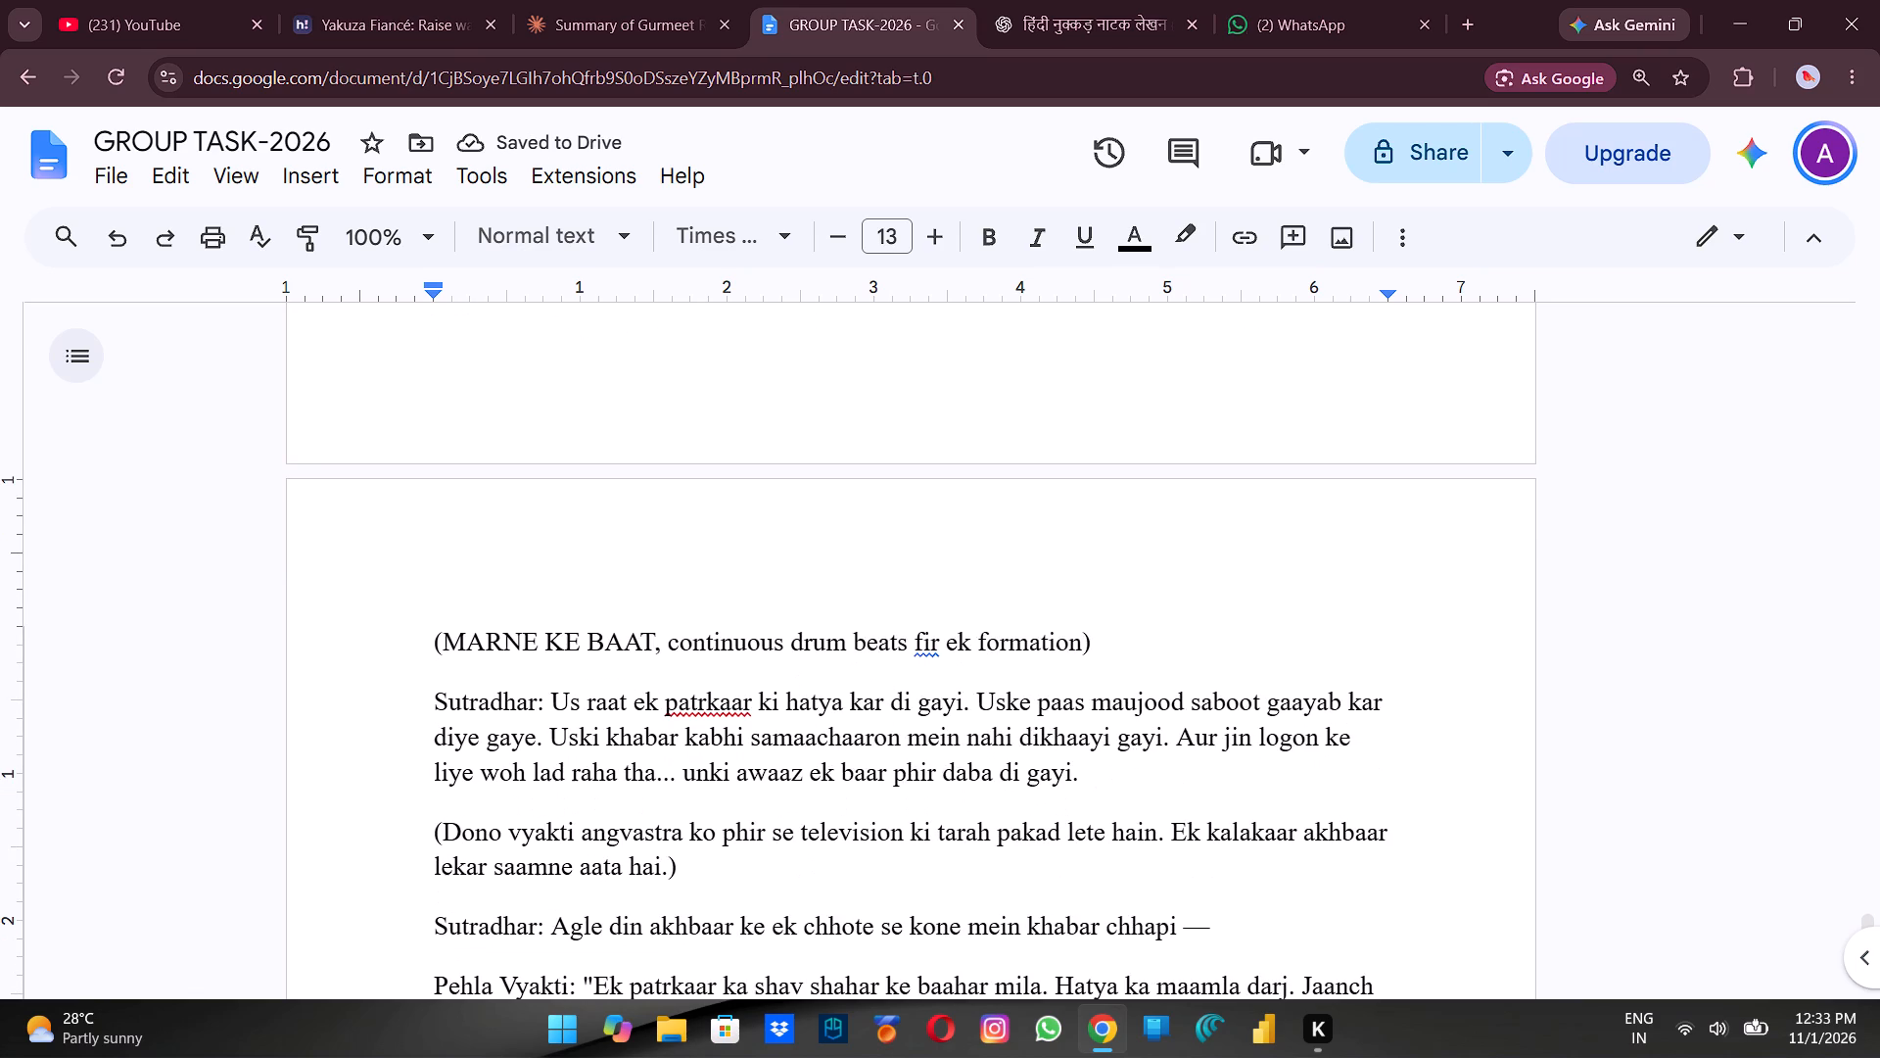
scroll(710, 743, down, 1)
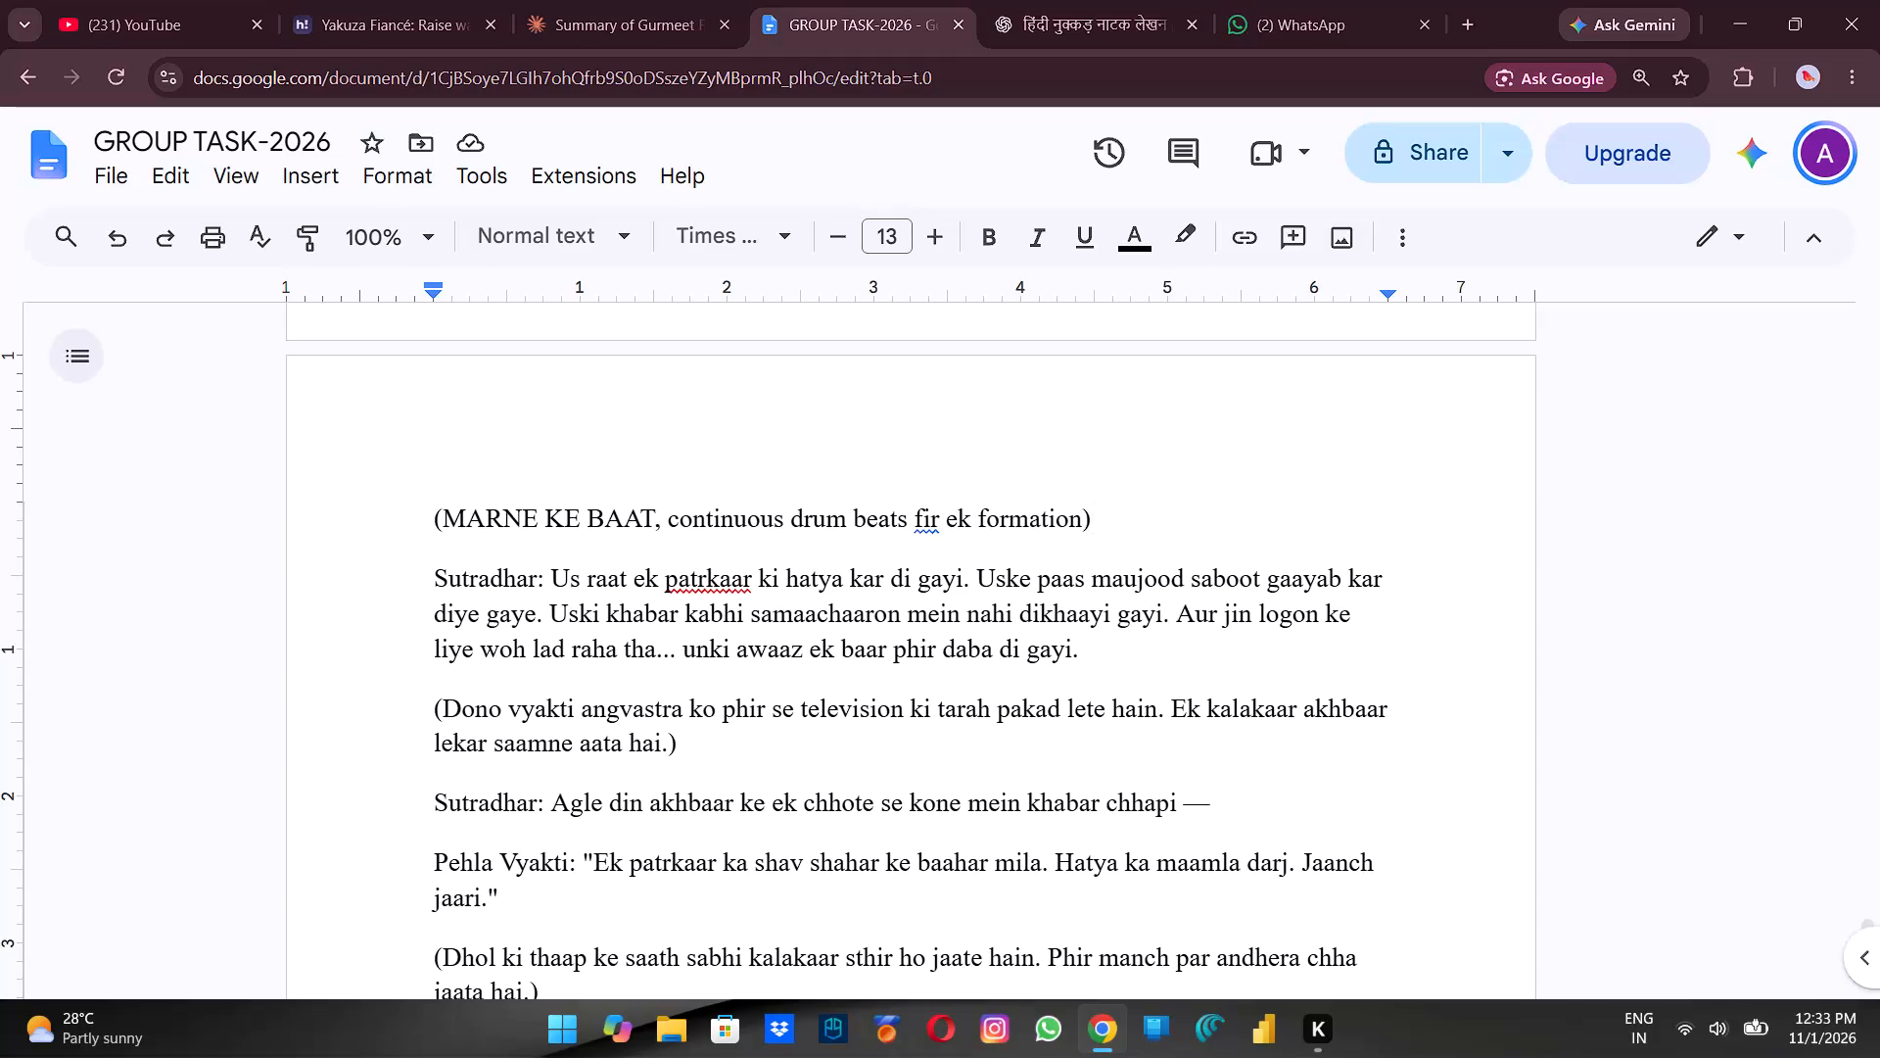
click(801, 558)
click(940, 575)
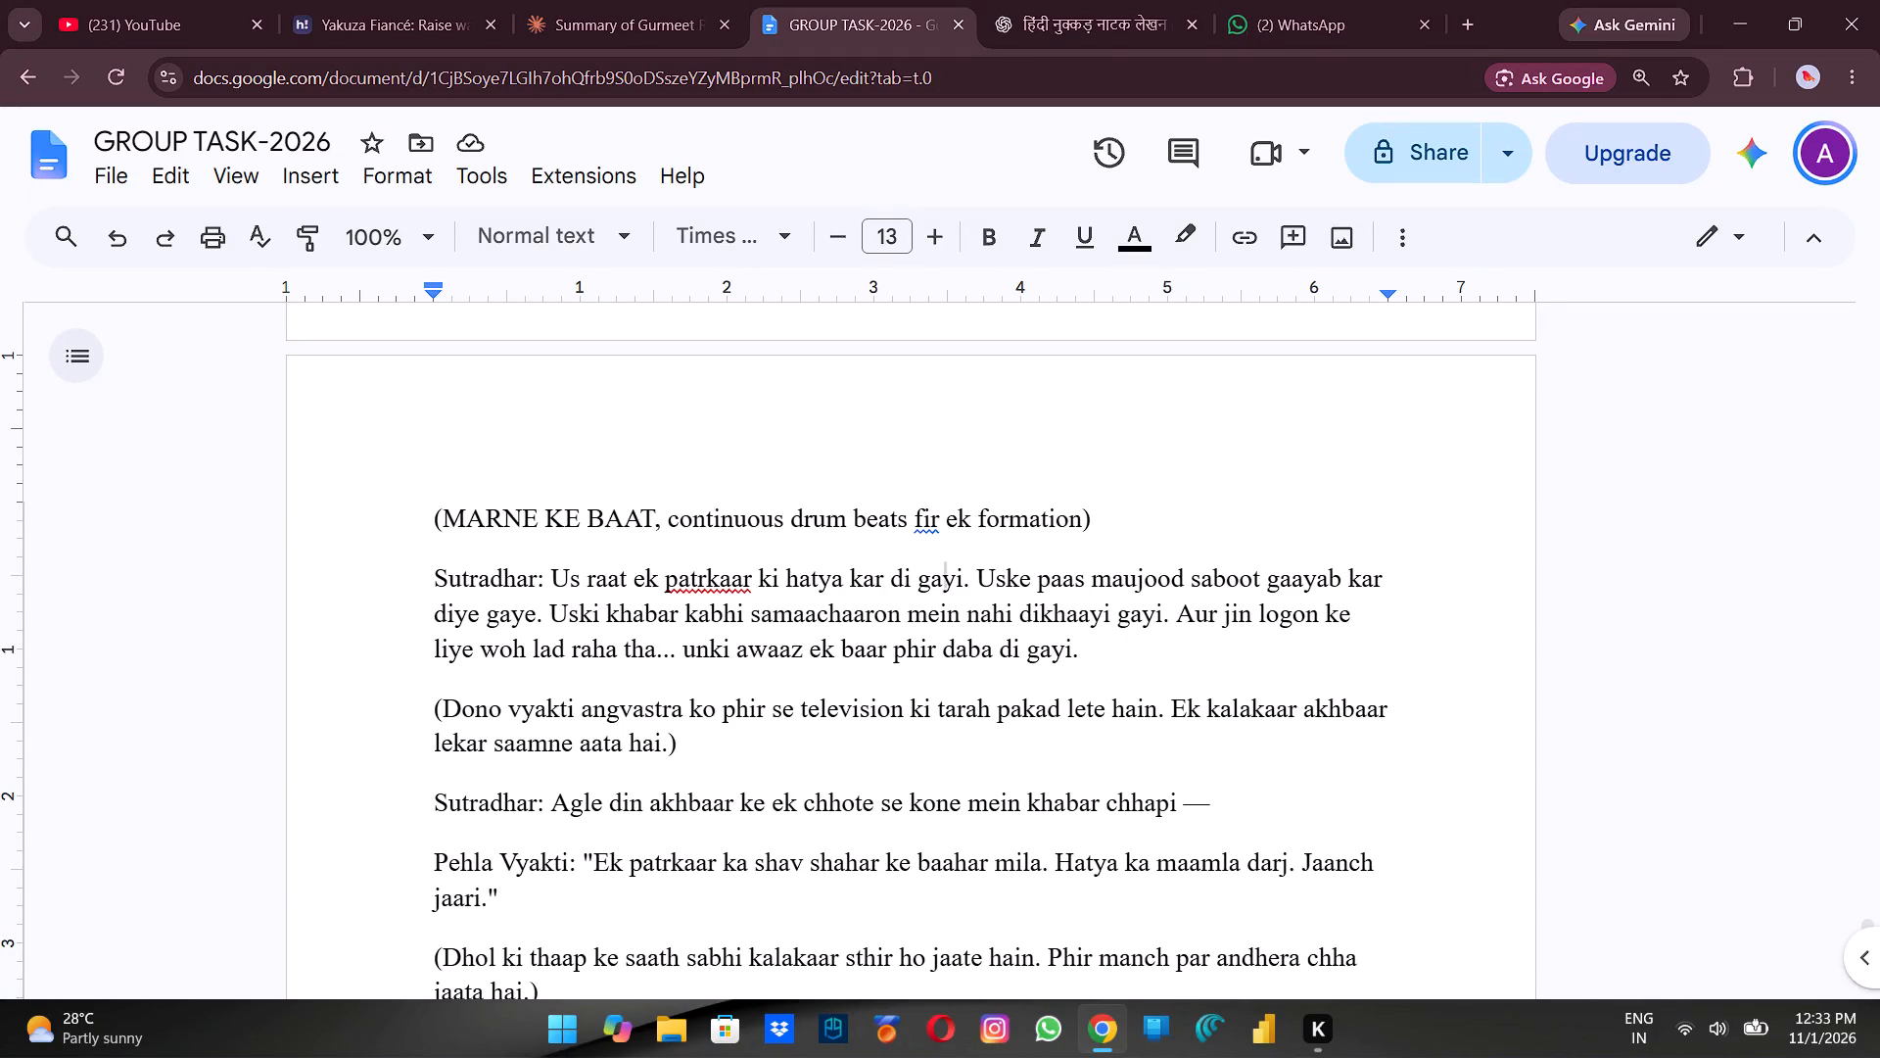
click(579, 574)
click(1568, 466)
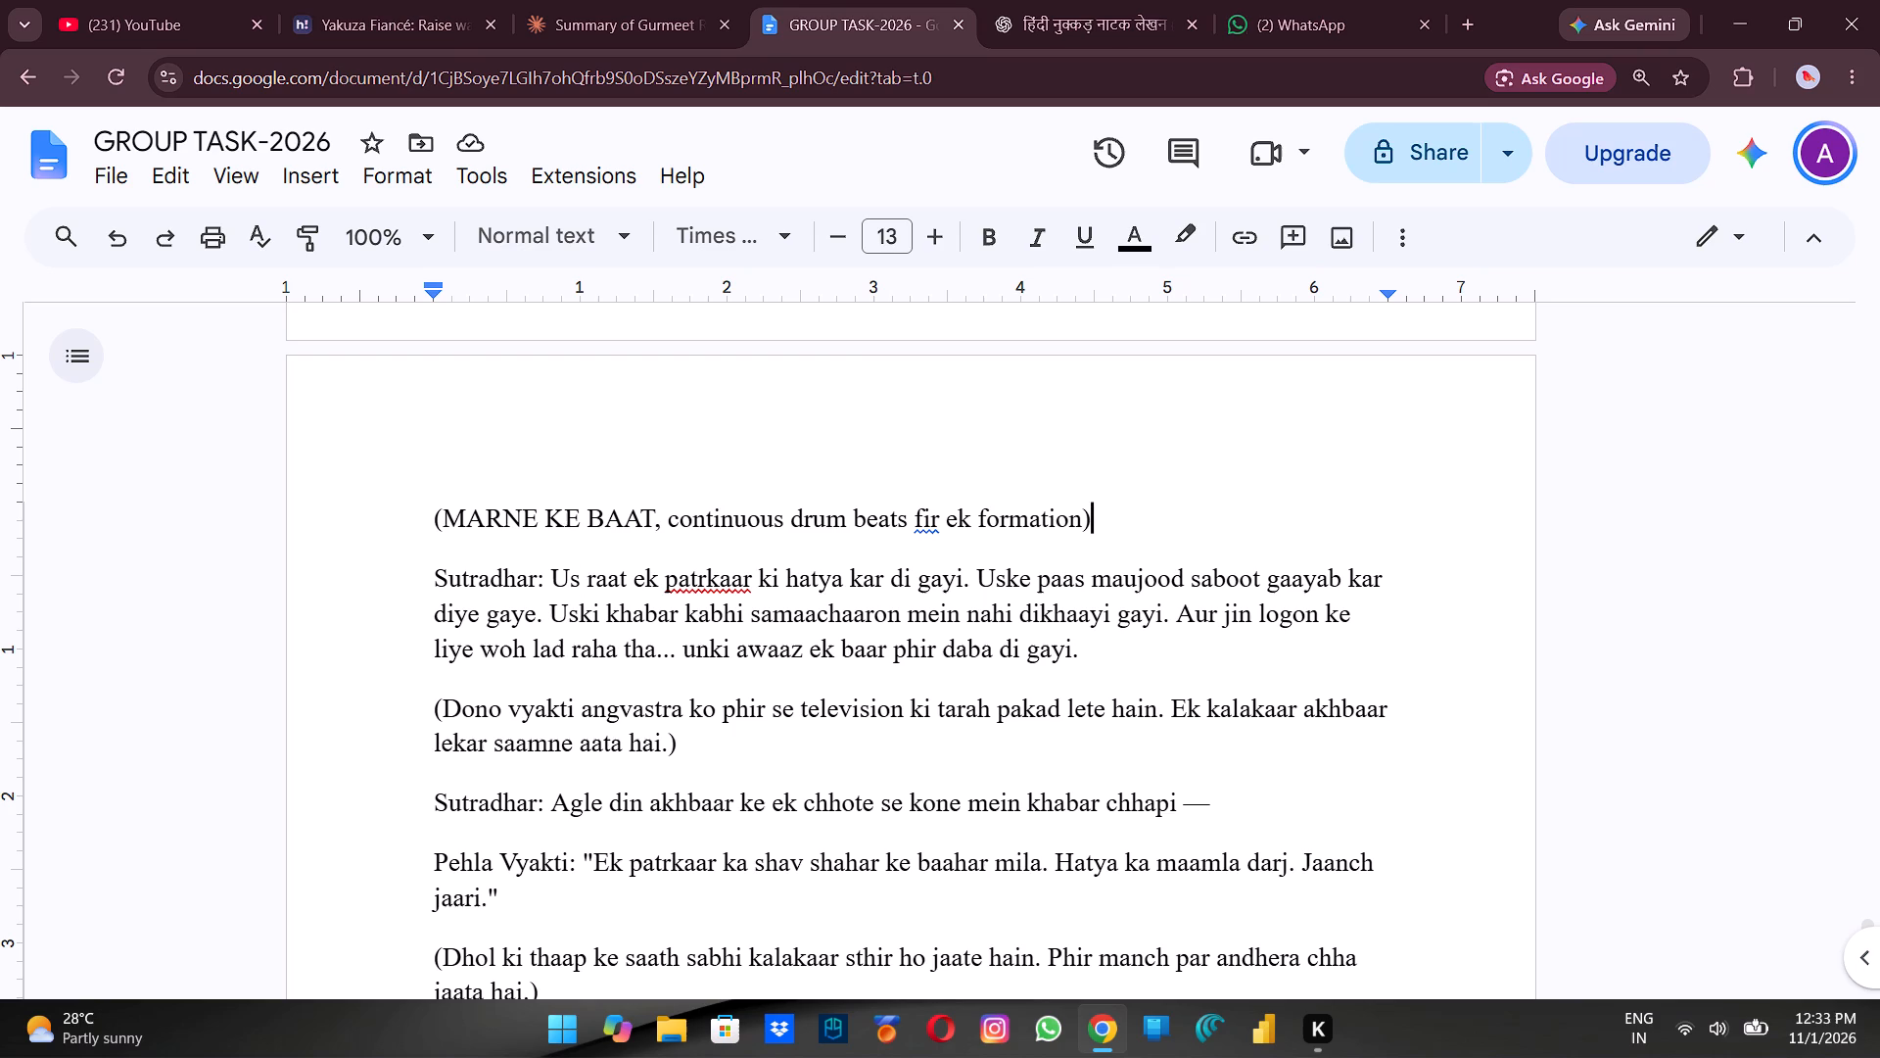
click(344, 643)
click(501, 598)
click(746, 624)
In Sutradhar's "Us raat" speech, replace "samaachaaron mein nahi" with "janta ko" in the sentence starting "Uski khabar kabhi".
drag(751, 615, 897, 620)
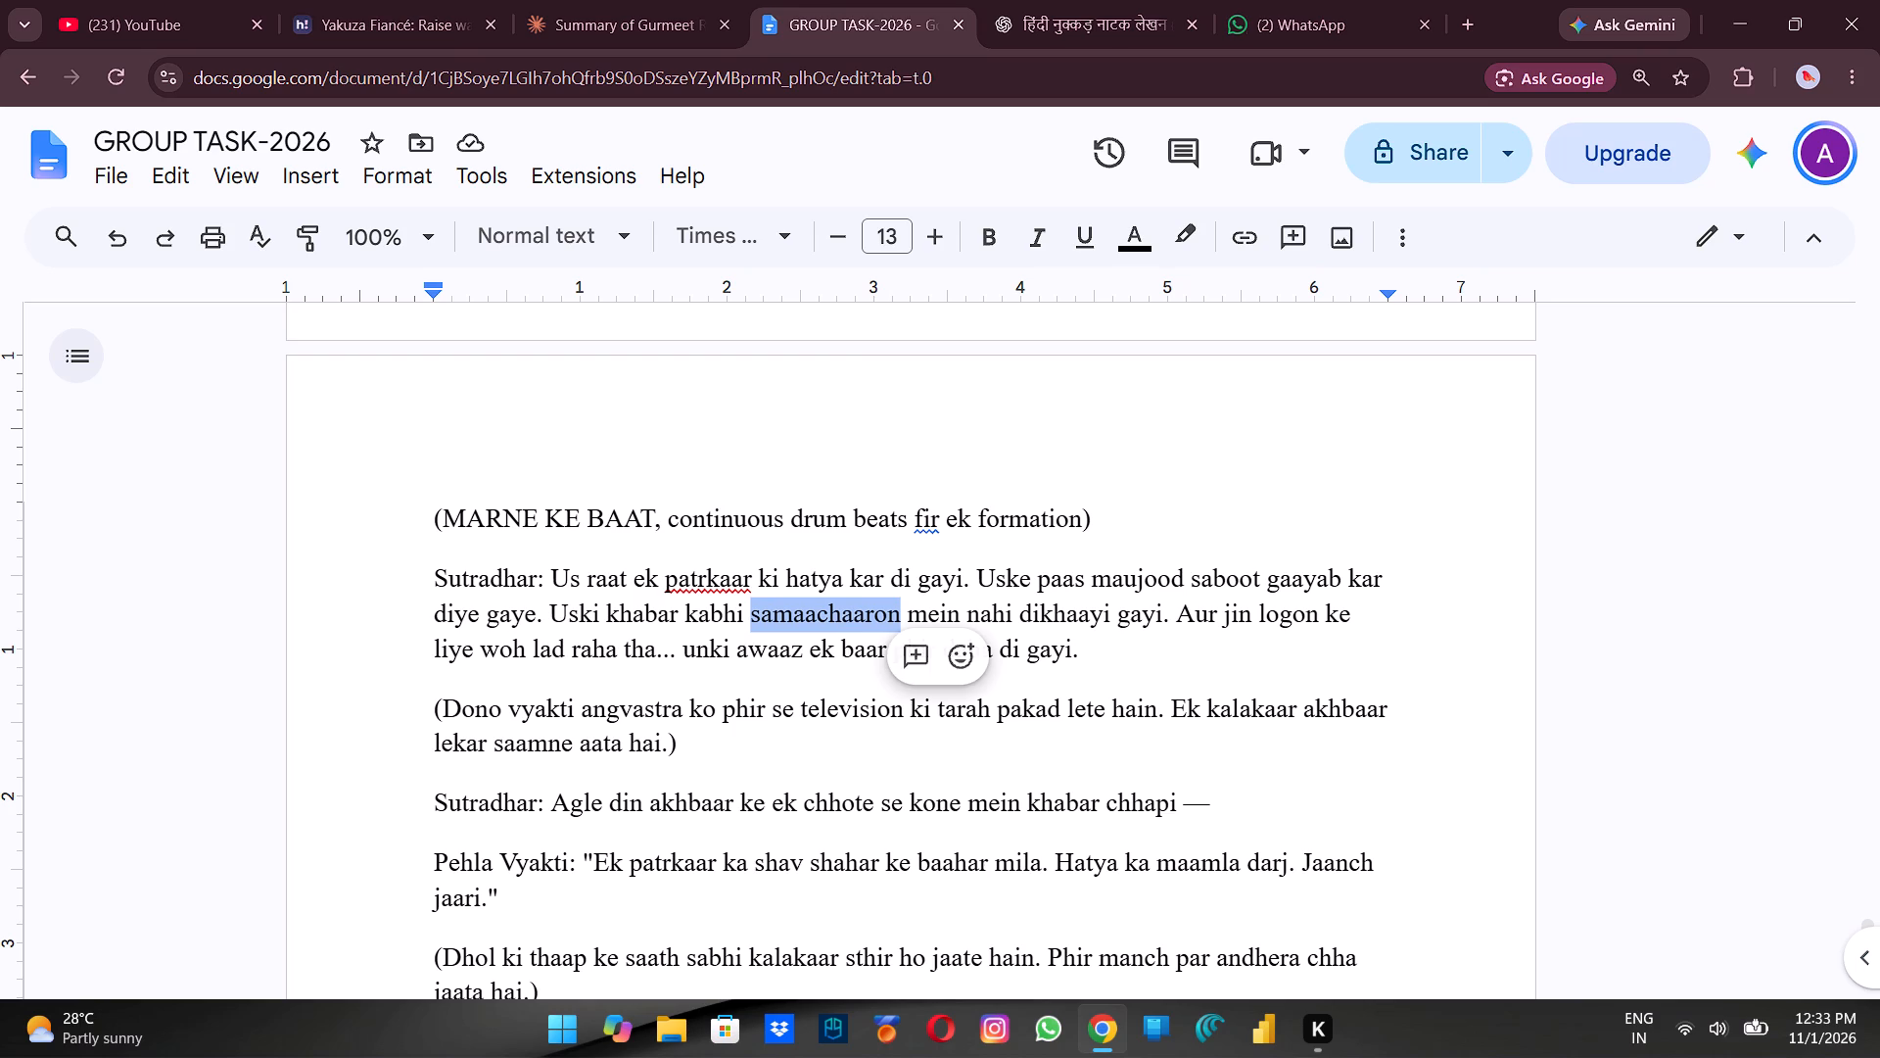
text(janta)
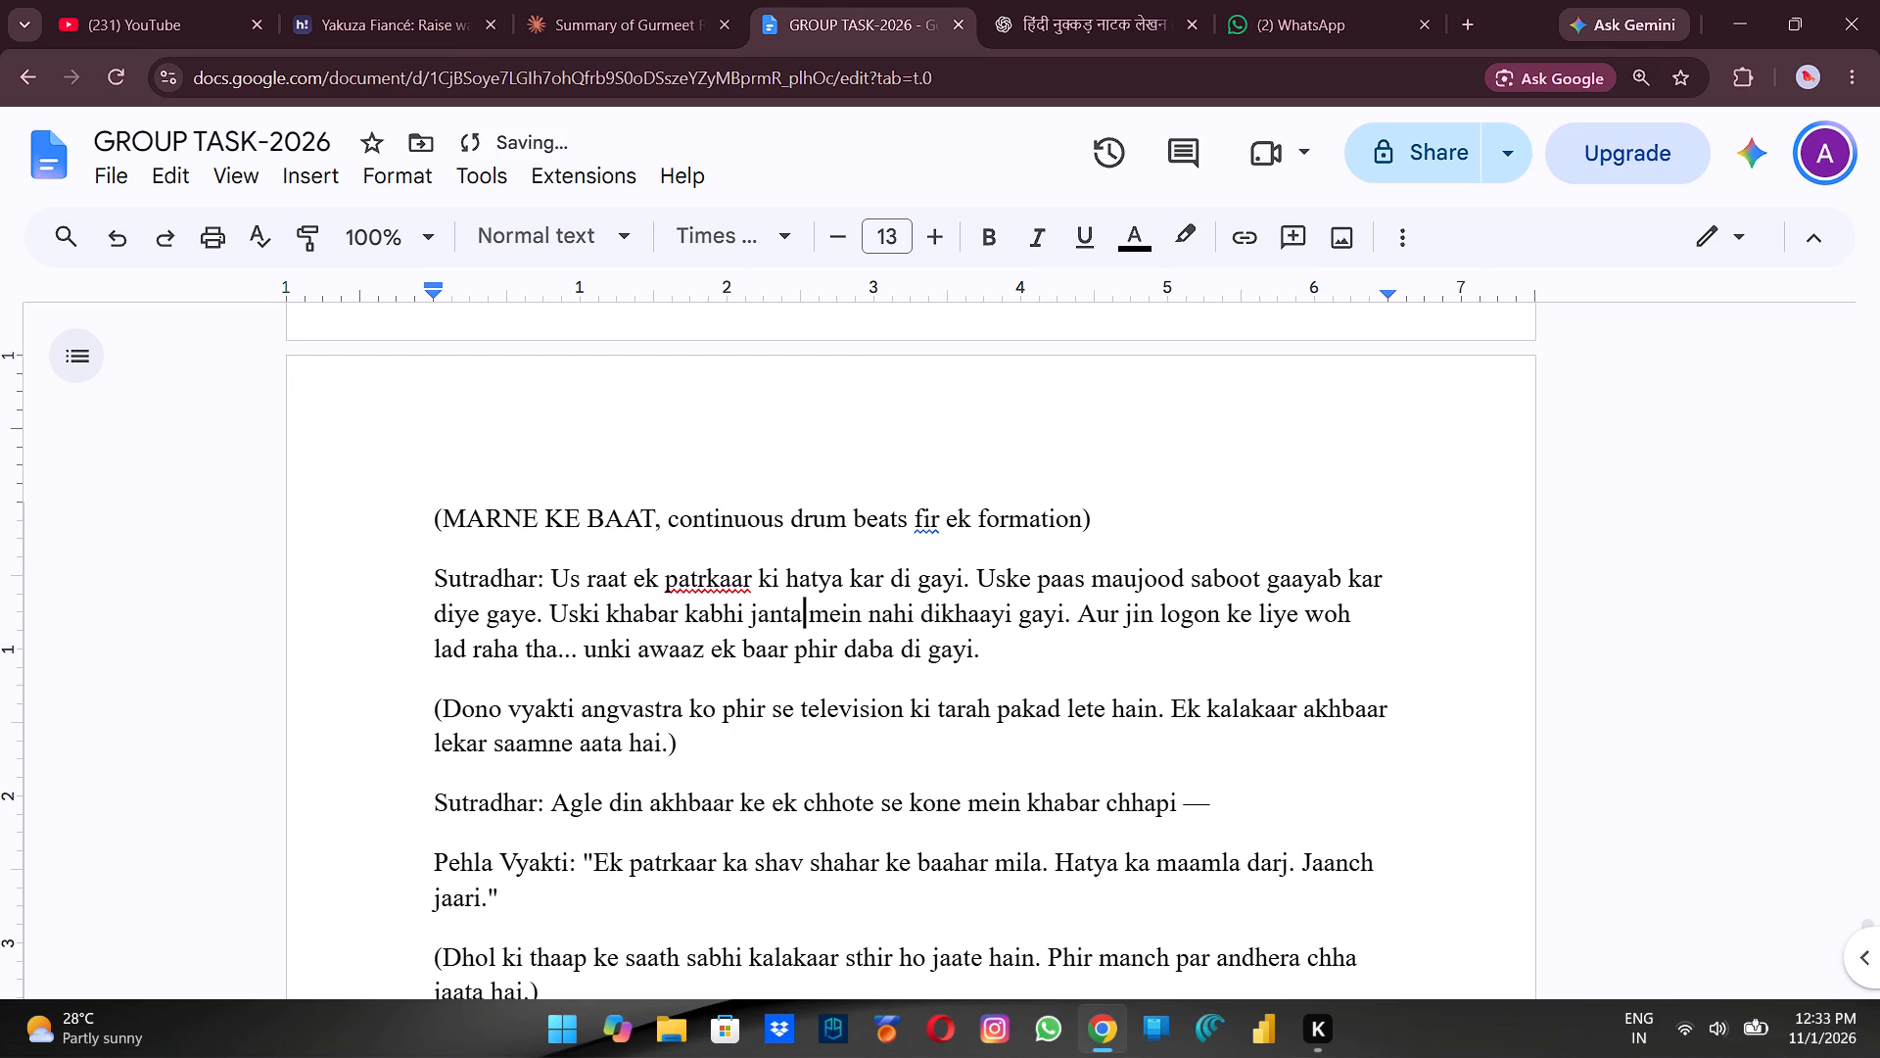
key(space)
text(ko)
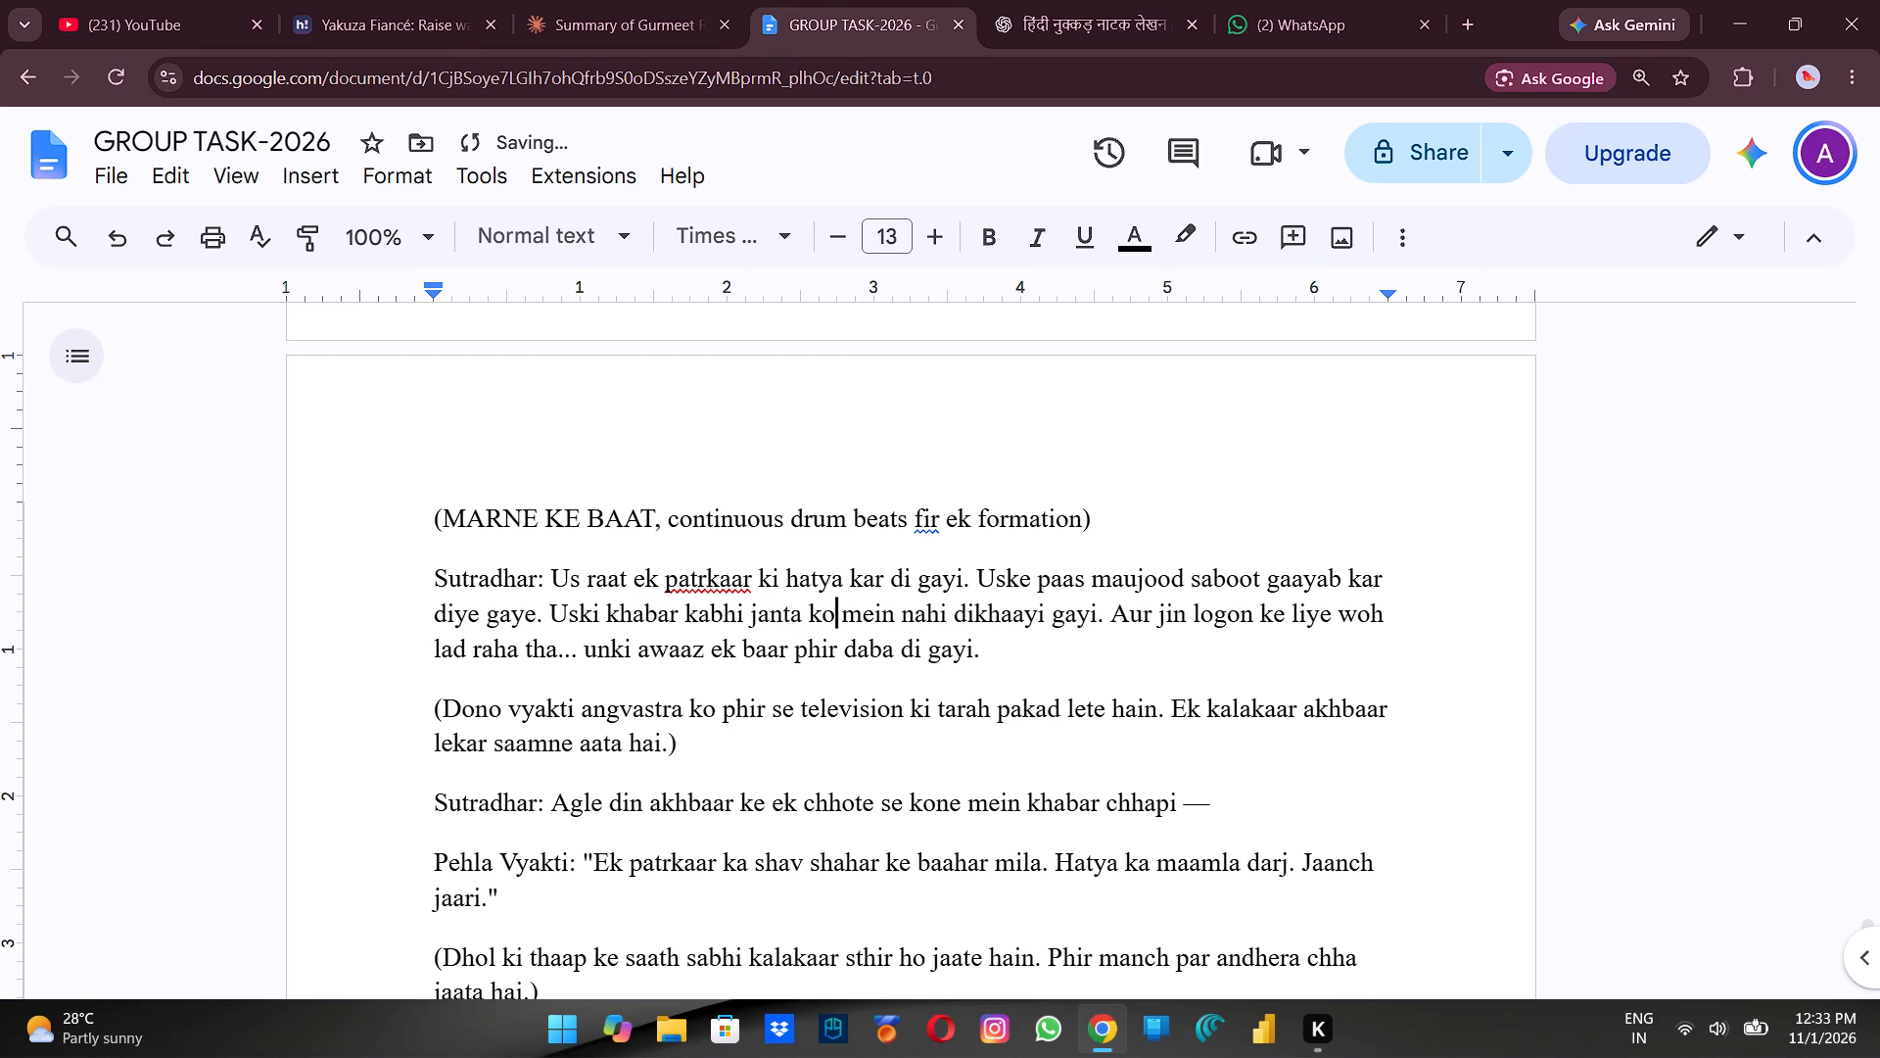
key(Right)
key(Right)
key(Right)
key(Right)
key(Right)
key(Right)
key(Right)
key(Right)
key(Right)
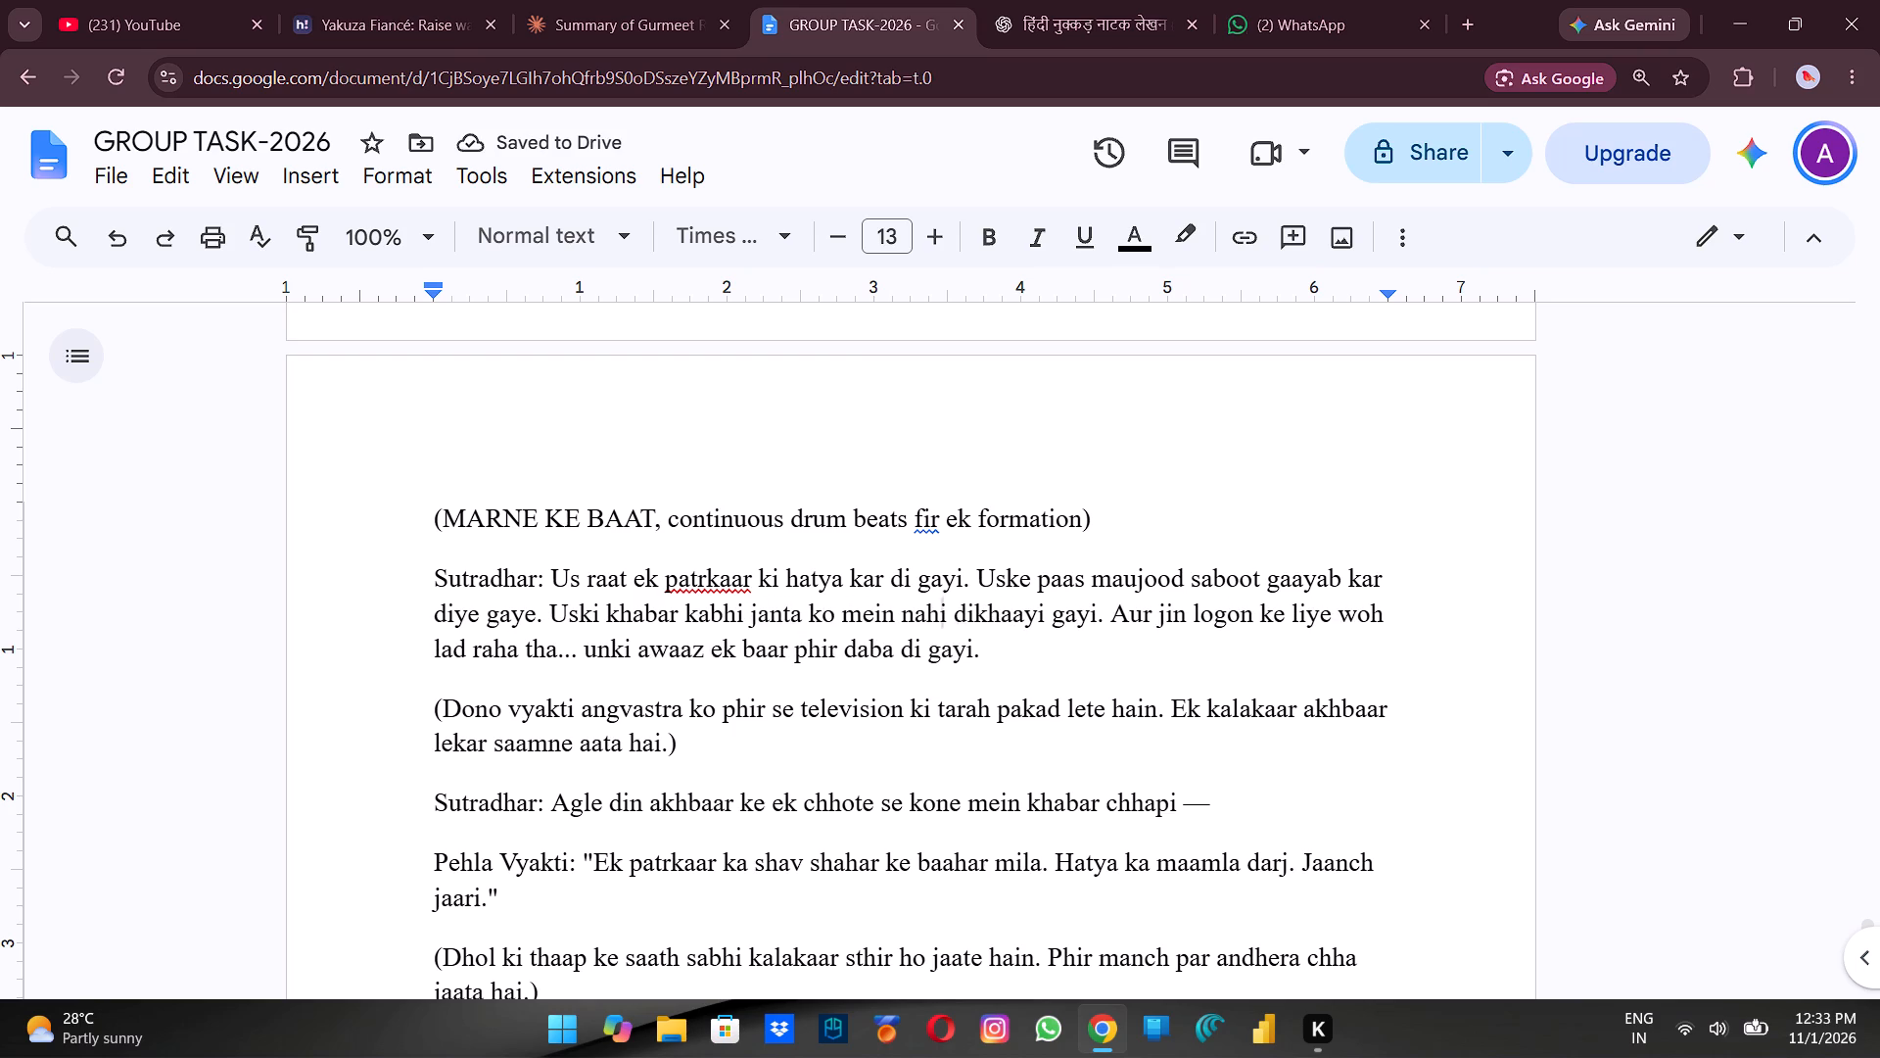
key(Right)
key(BackSpace)
key(BackSpace)
key(BackSpace)
key(BackSpace)
key(BackSpace)
key(BackSpace)
key(BackSpace)
key(BackSpace)
key(BackSpace)
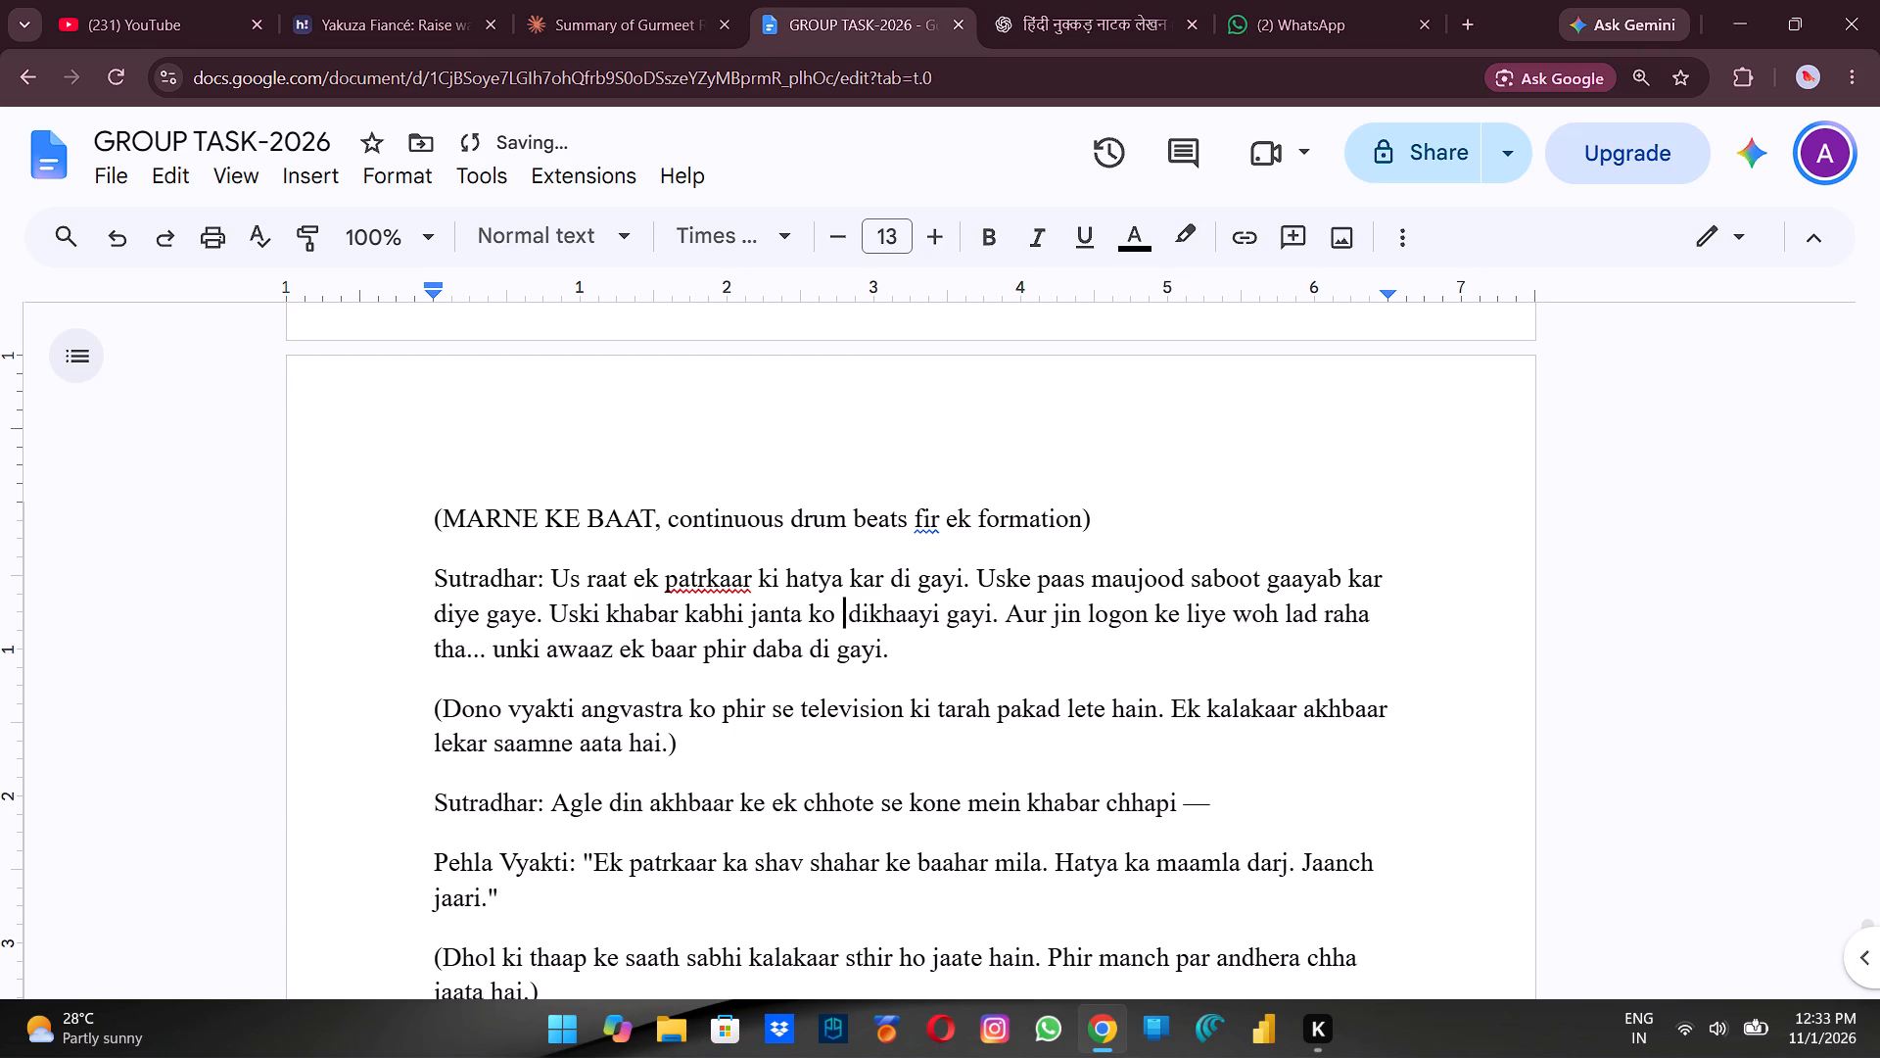
key(BackSpace)
Insert "hi nahi" between "dikhaayi" and "gayi" in the same "Uski khabar" sentence.
key(Right)
key(Right)
key(Right)
key(Right)
key(Right)
key(Right)
key(Right)
key(Right)
key(Right)
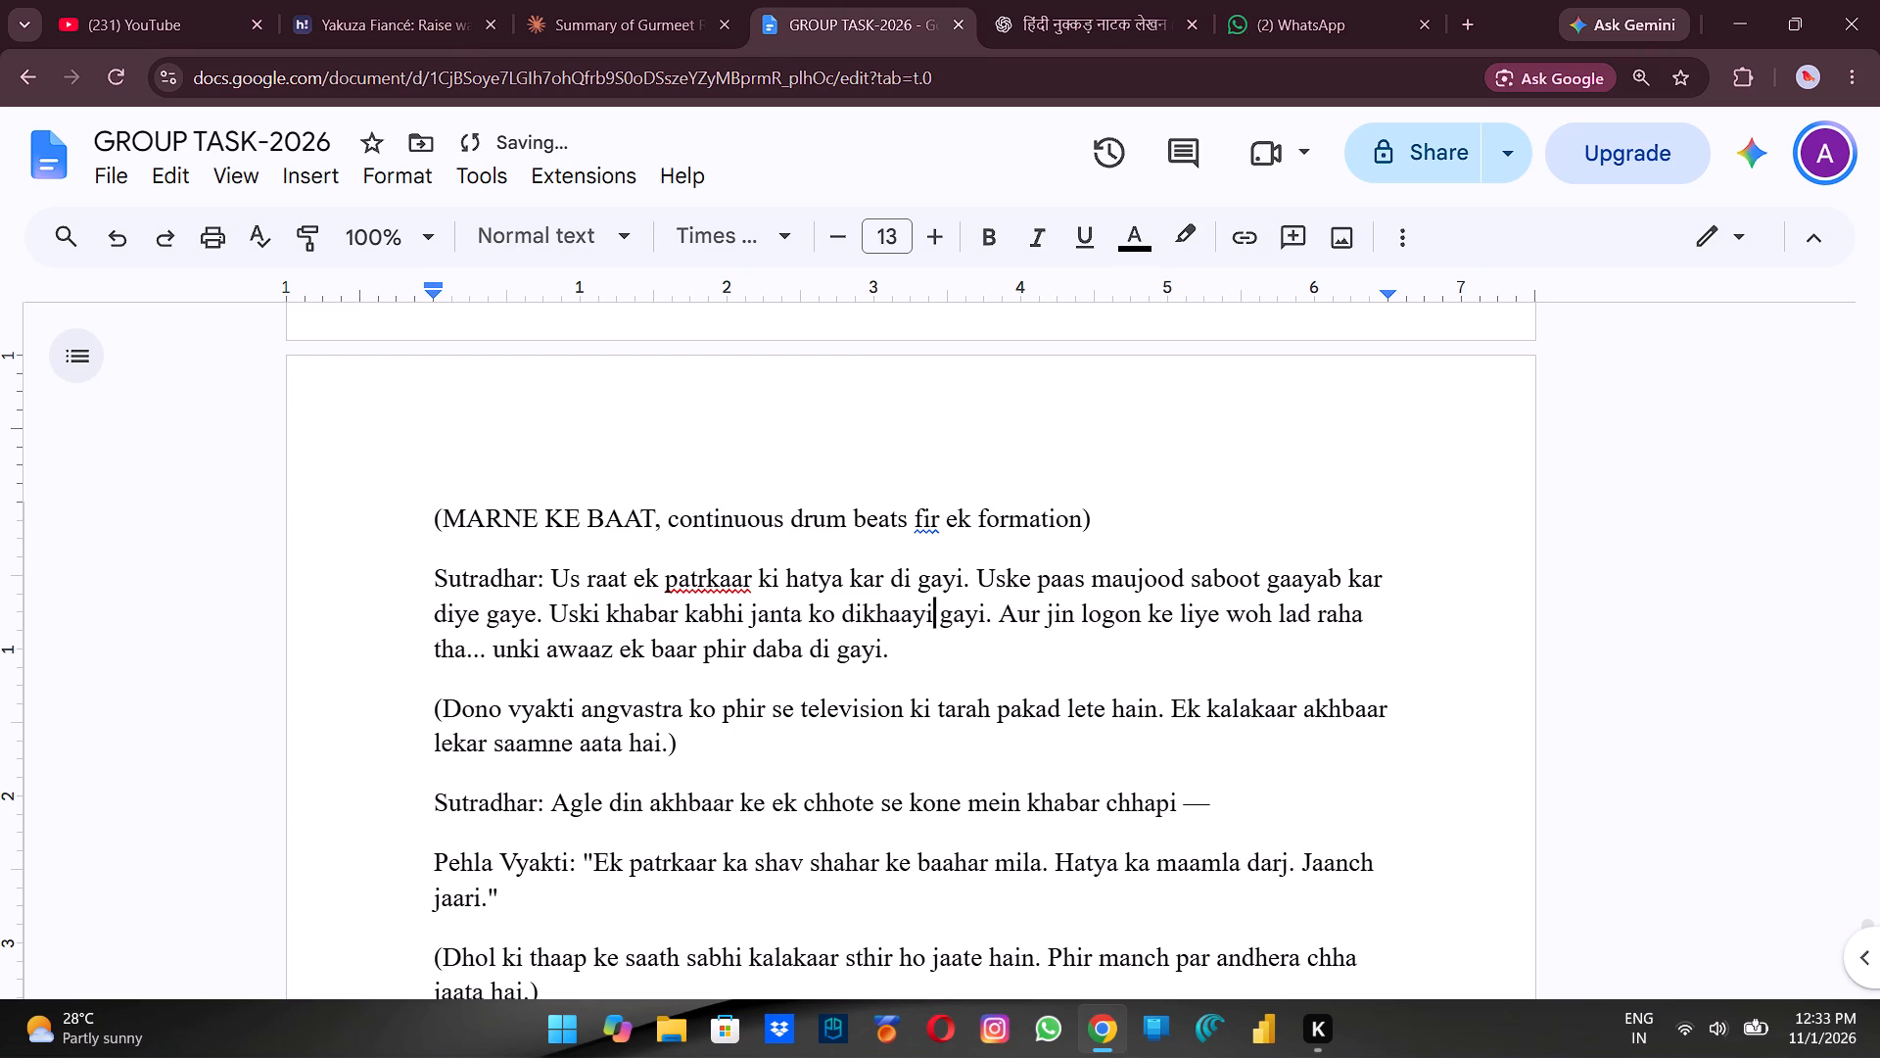
key(space)
text(hi nahi)
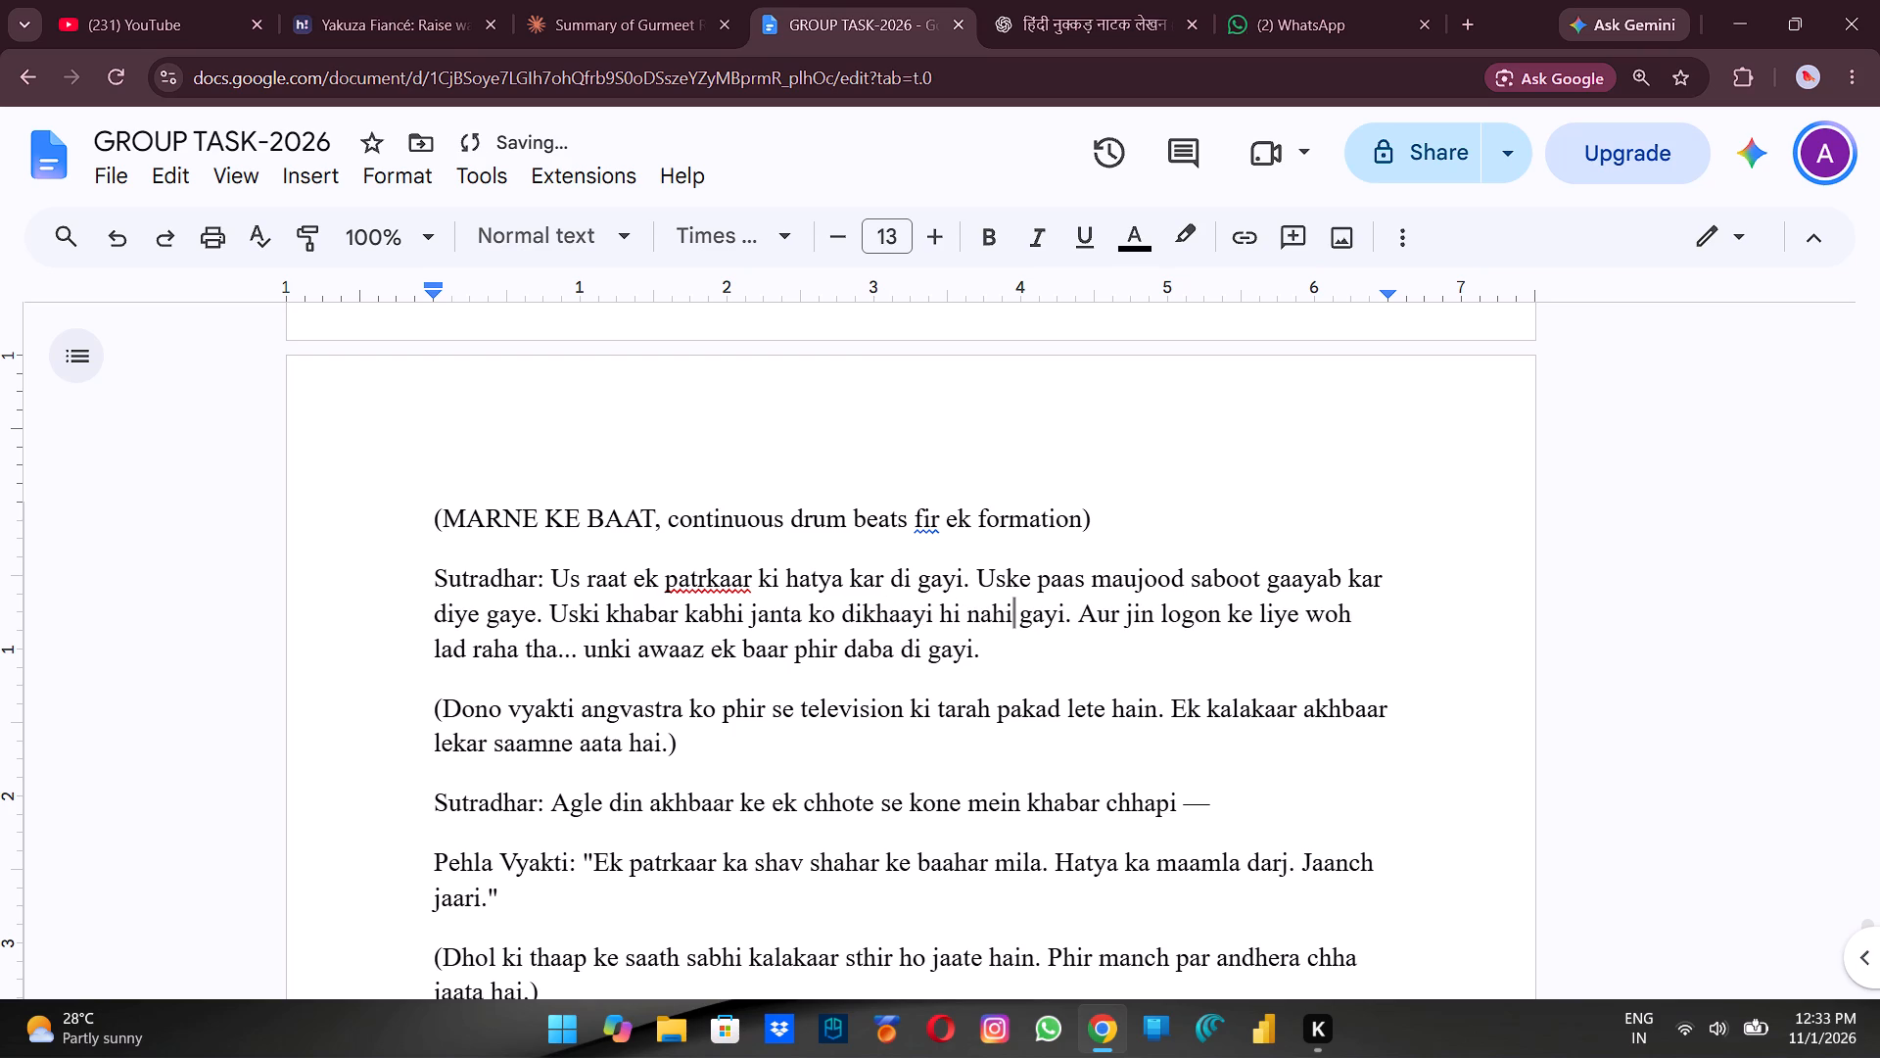
Delete the stage direction beginning "(Dono vyakti angvastra ko" below the "Us raat" speech, along with its empty line.
scroll(795, 673, down, 1)
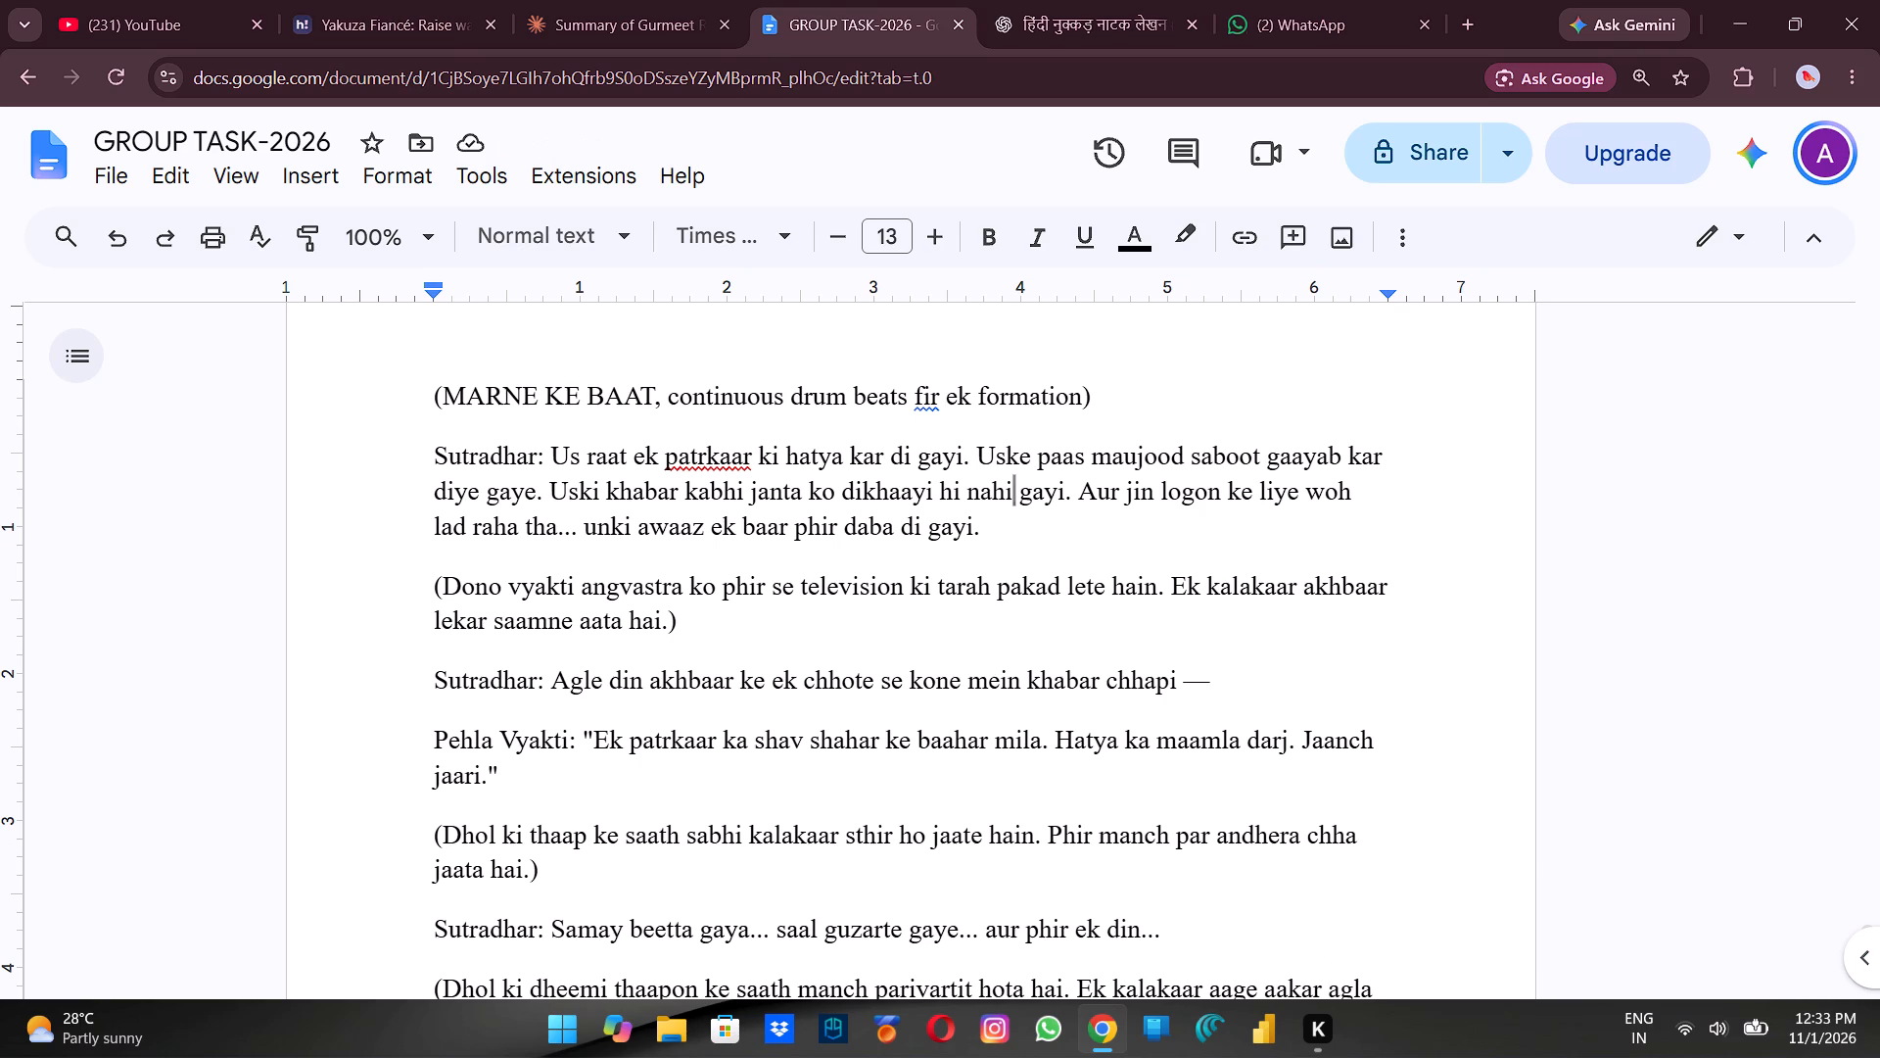
click(853, 602)
drag(802, 617, 744, 611)
drag(744, 611, 389, 590)
key(BackSpace)
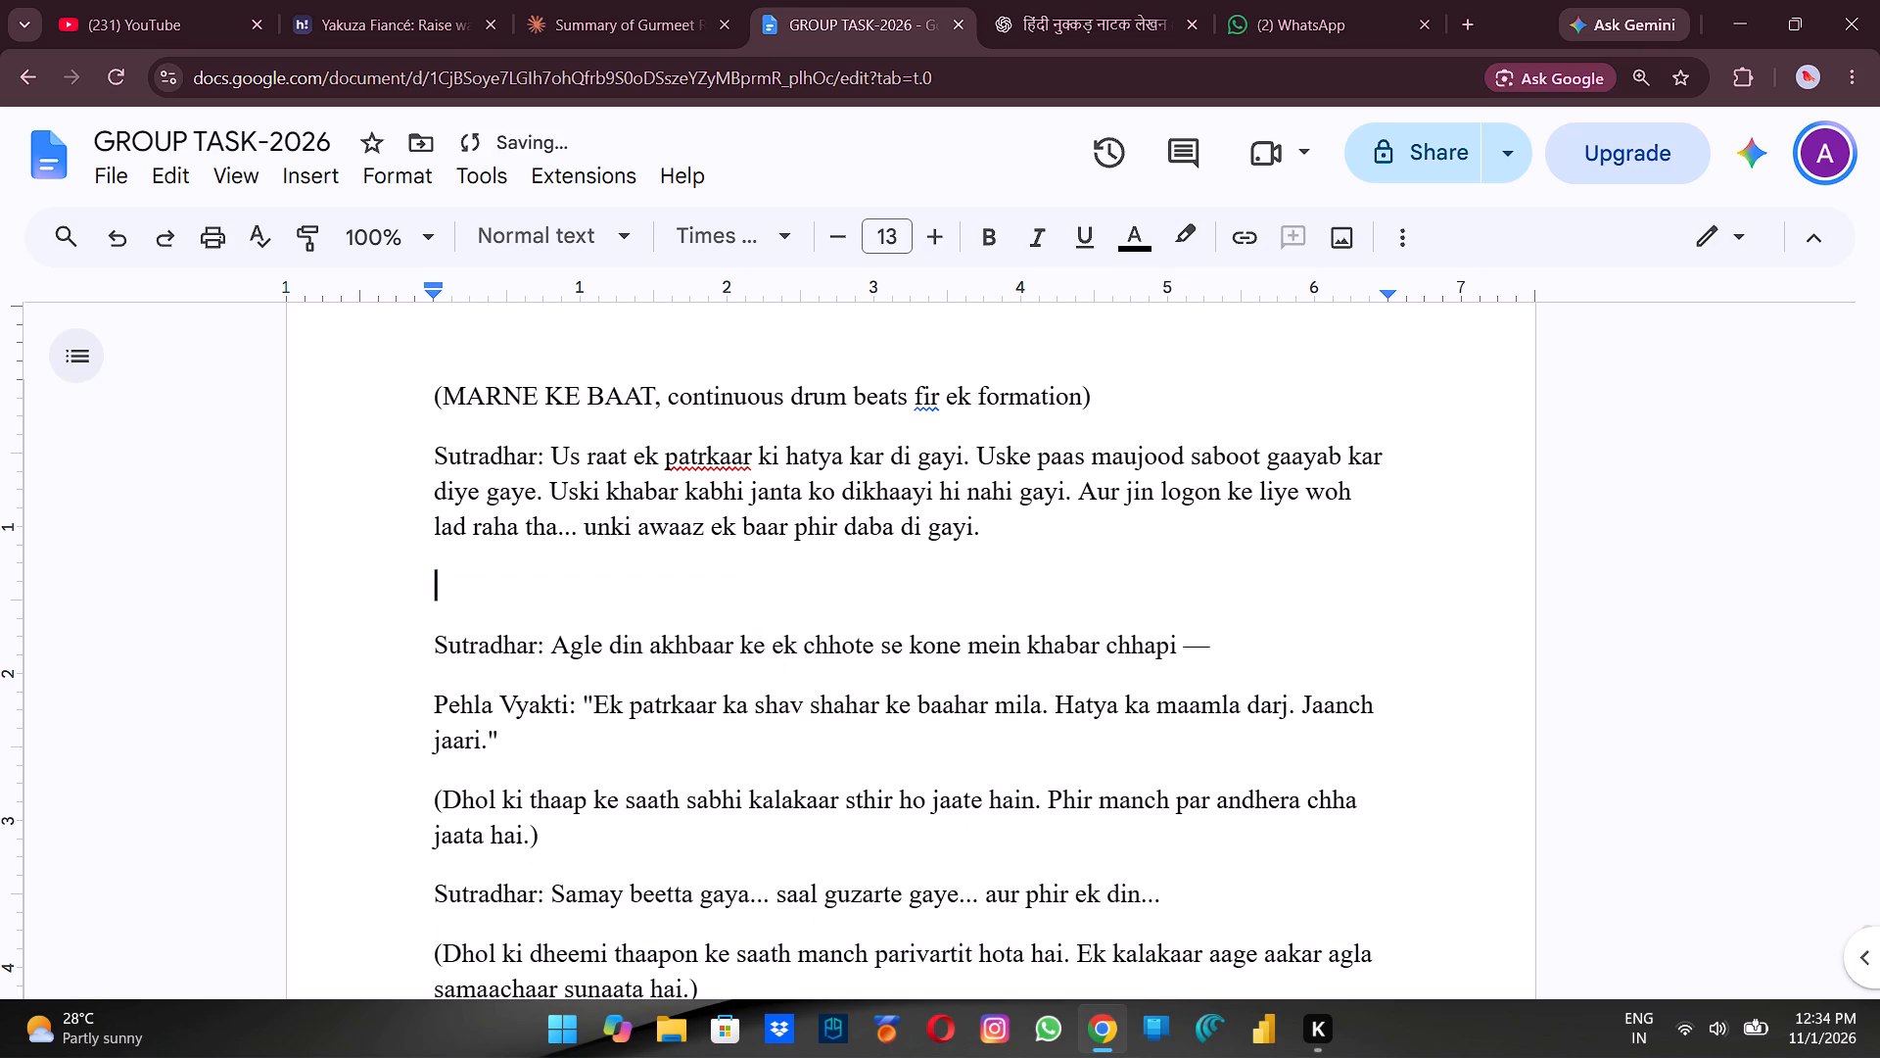
key(BackSpace)
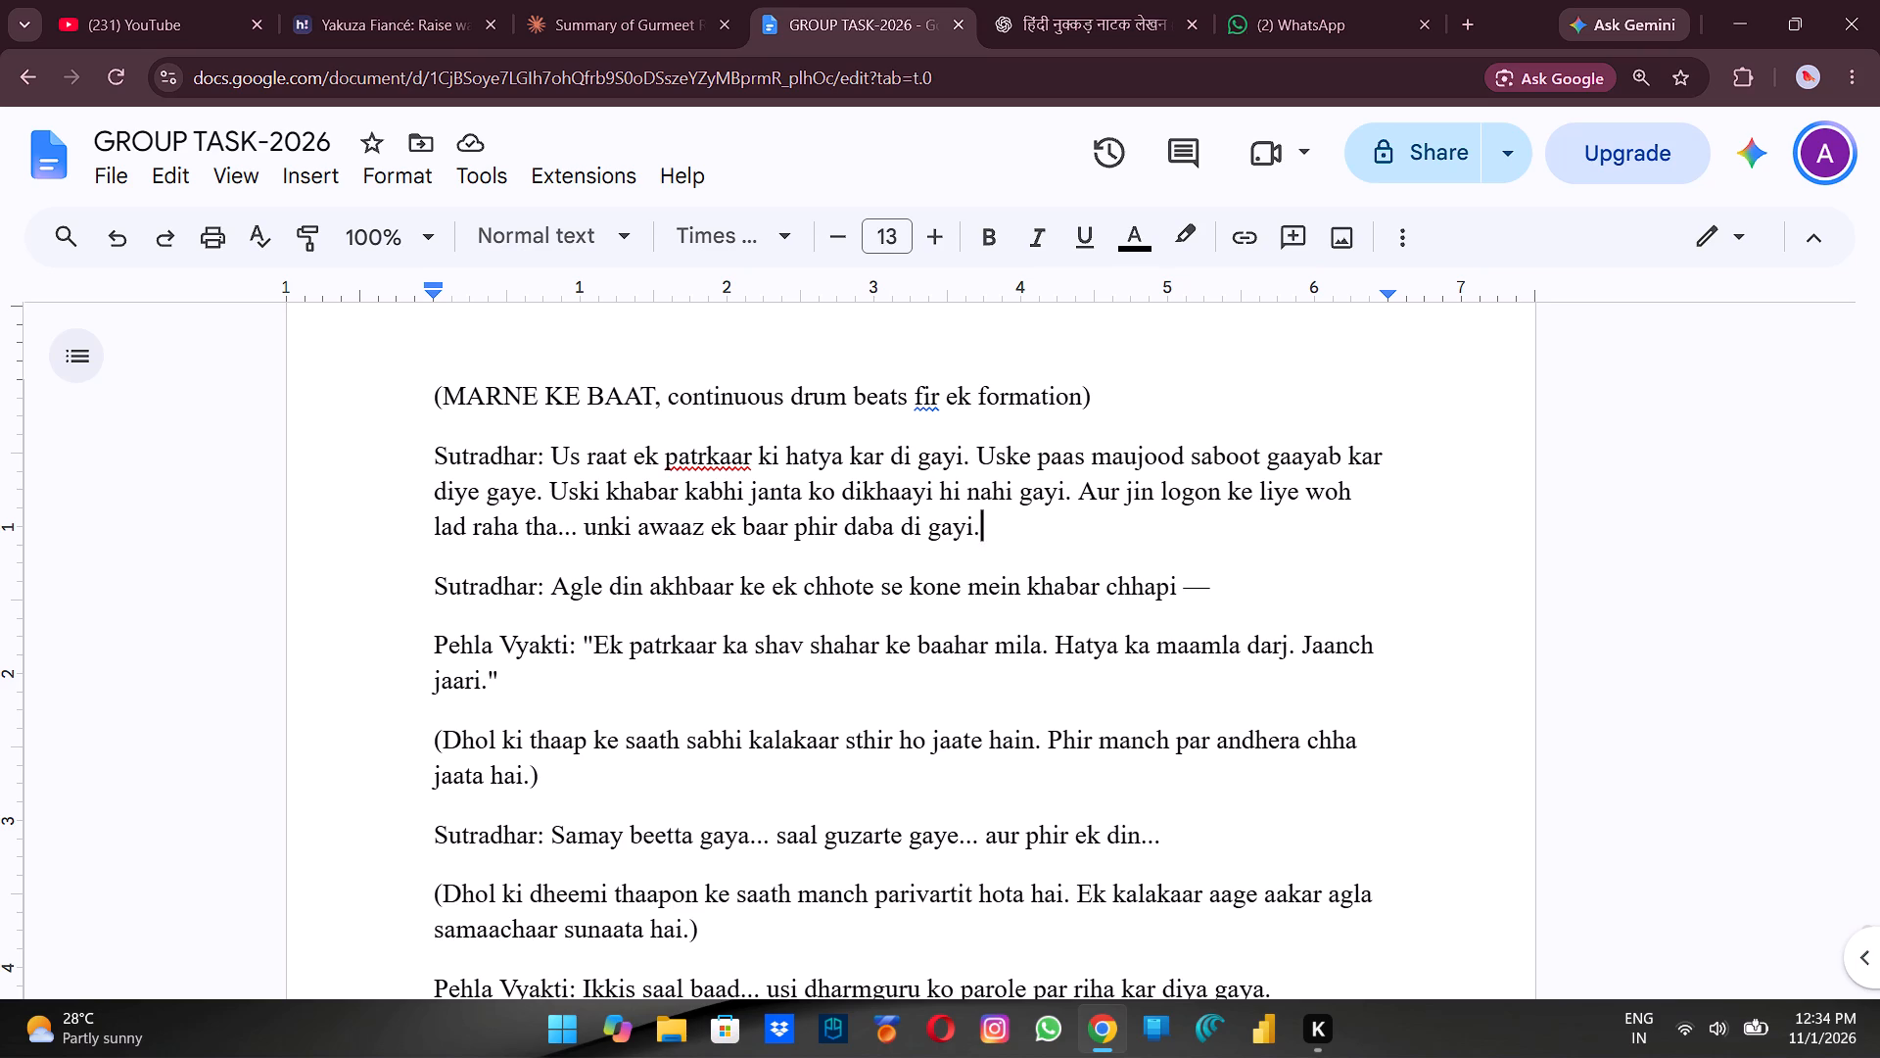
Delete Sutradhar's "Agle din akhbaar" line, keeping Pehla Vyakti's line as its own paragraph.
click(693, 533)
click(830, 621)
triple_click(641, 593)
key(BackSpace)
key(BackSpace)
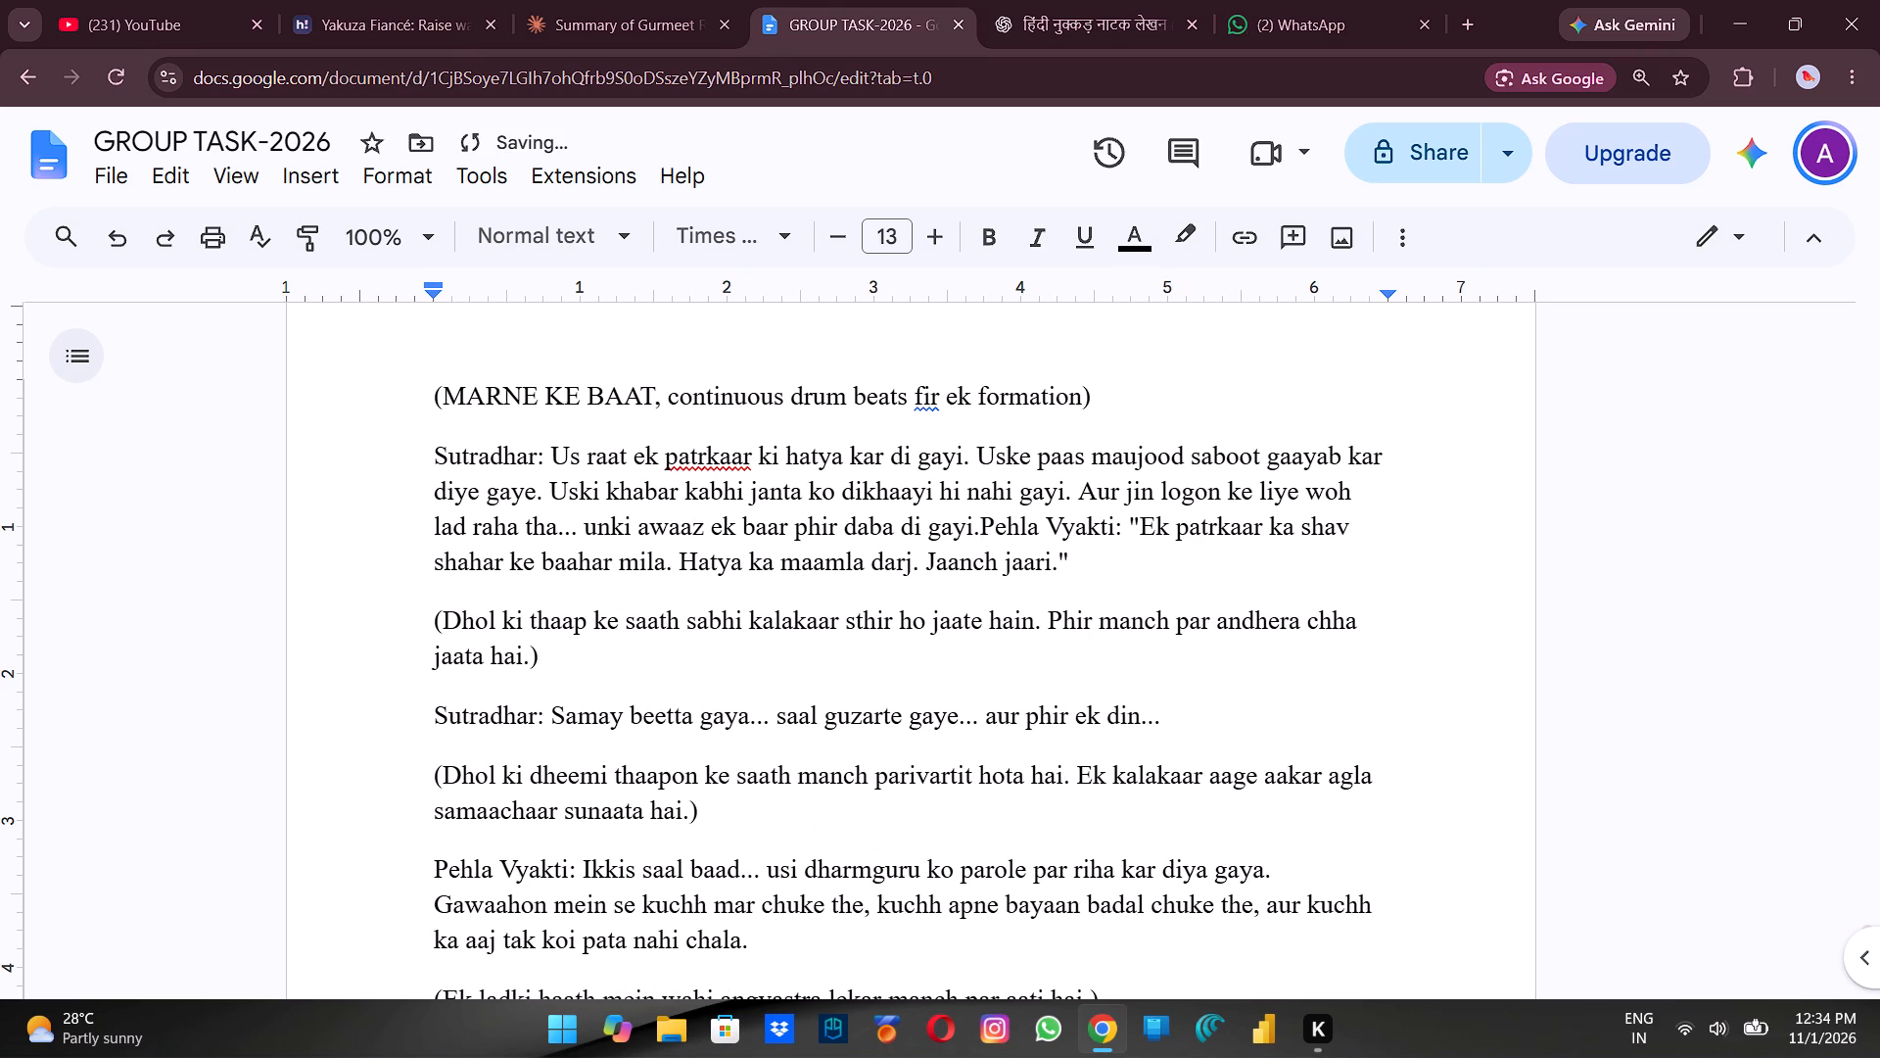
key(Return)
Make the speaker name "Sutradhar:" bold at the start of the "Us raat" speech.
click(552, 375)
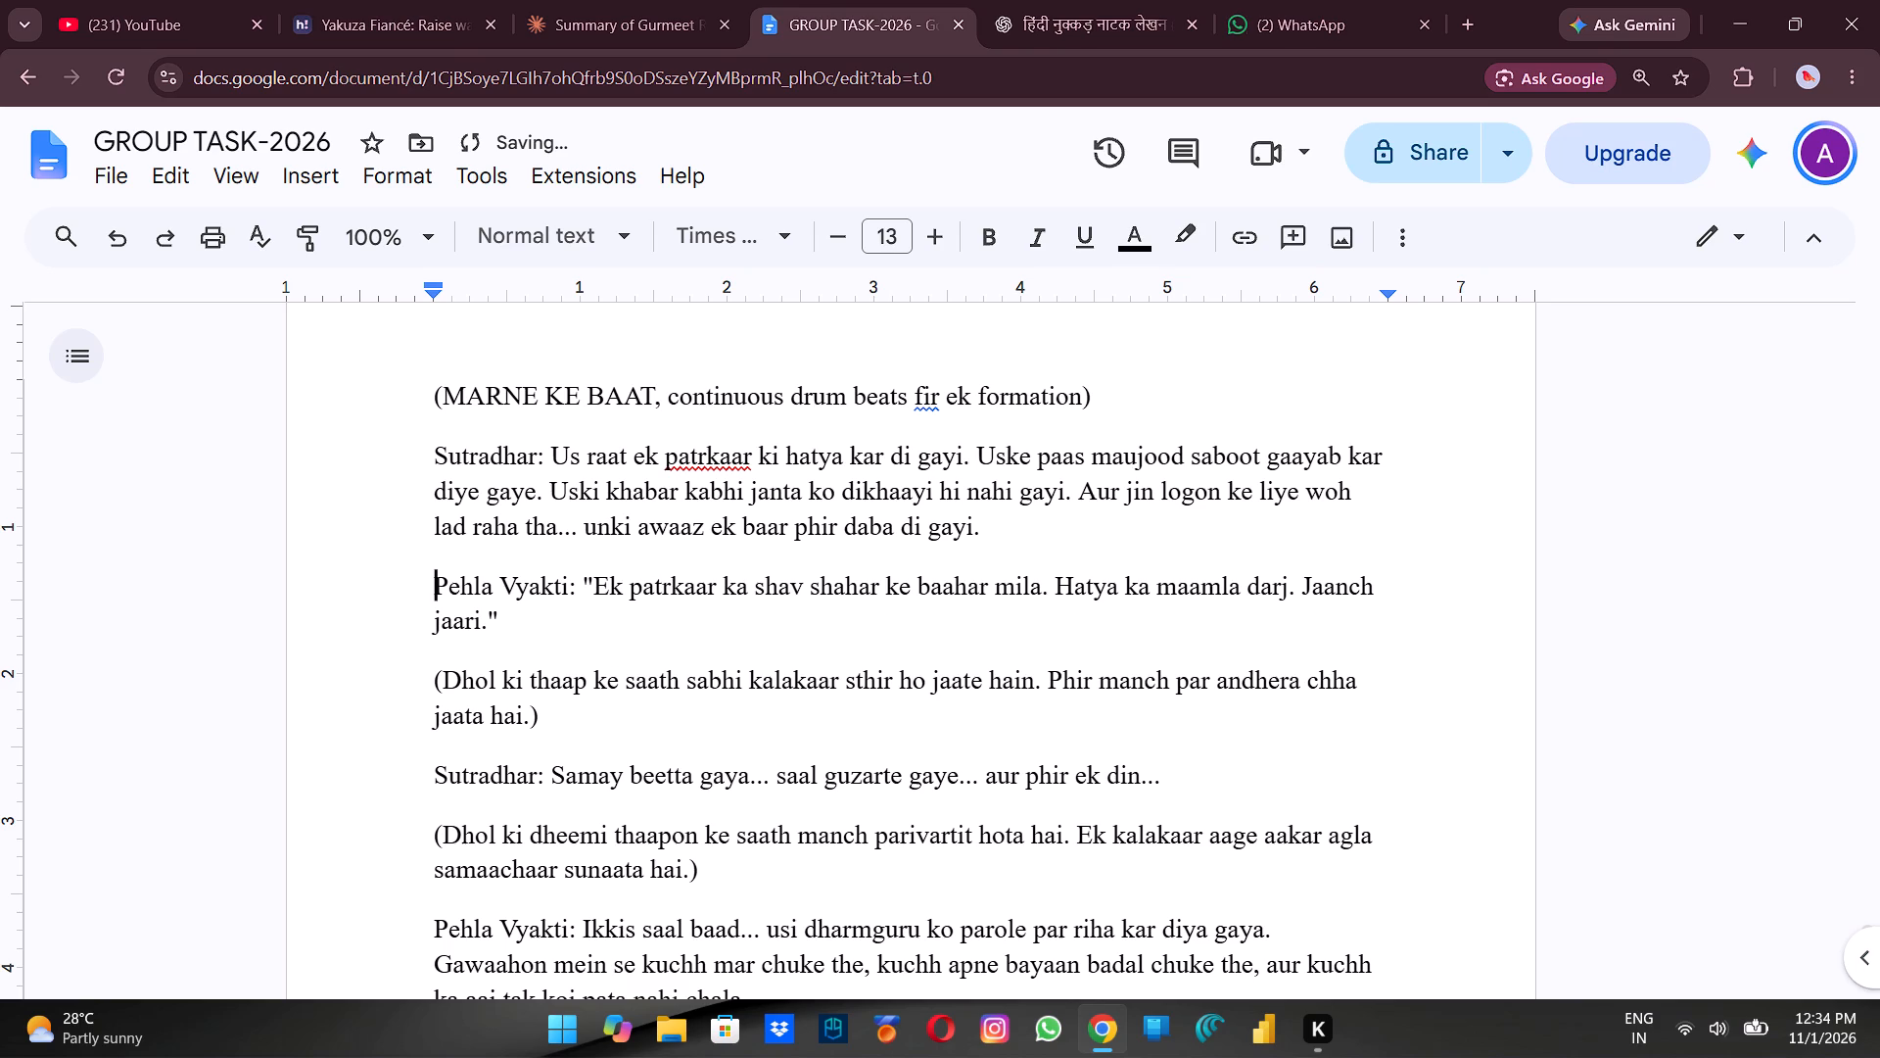
drag(432, 463, 550, 450)
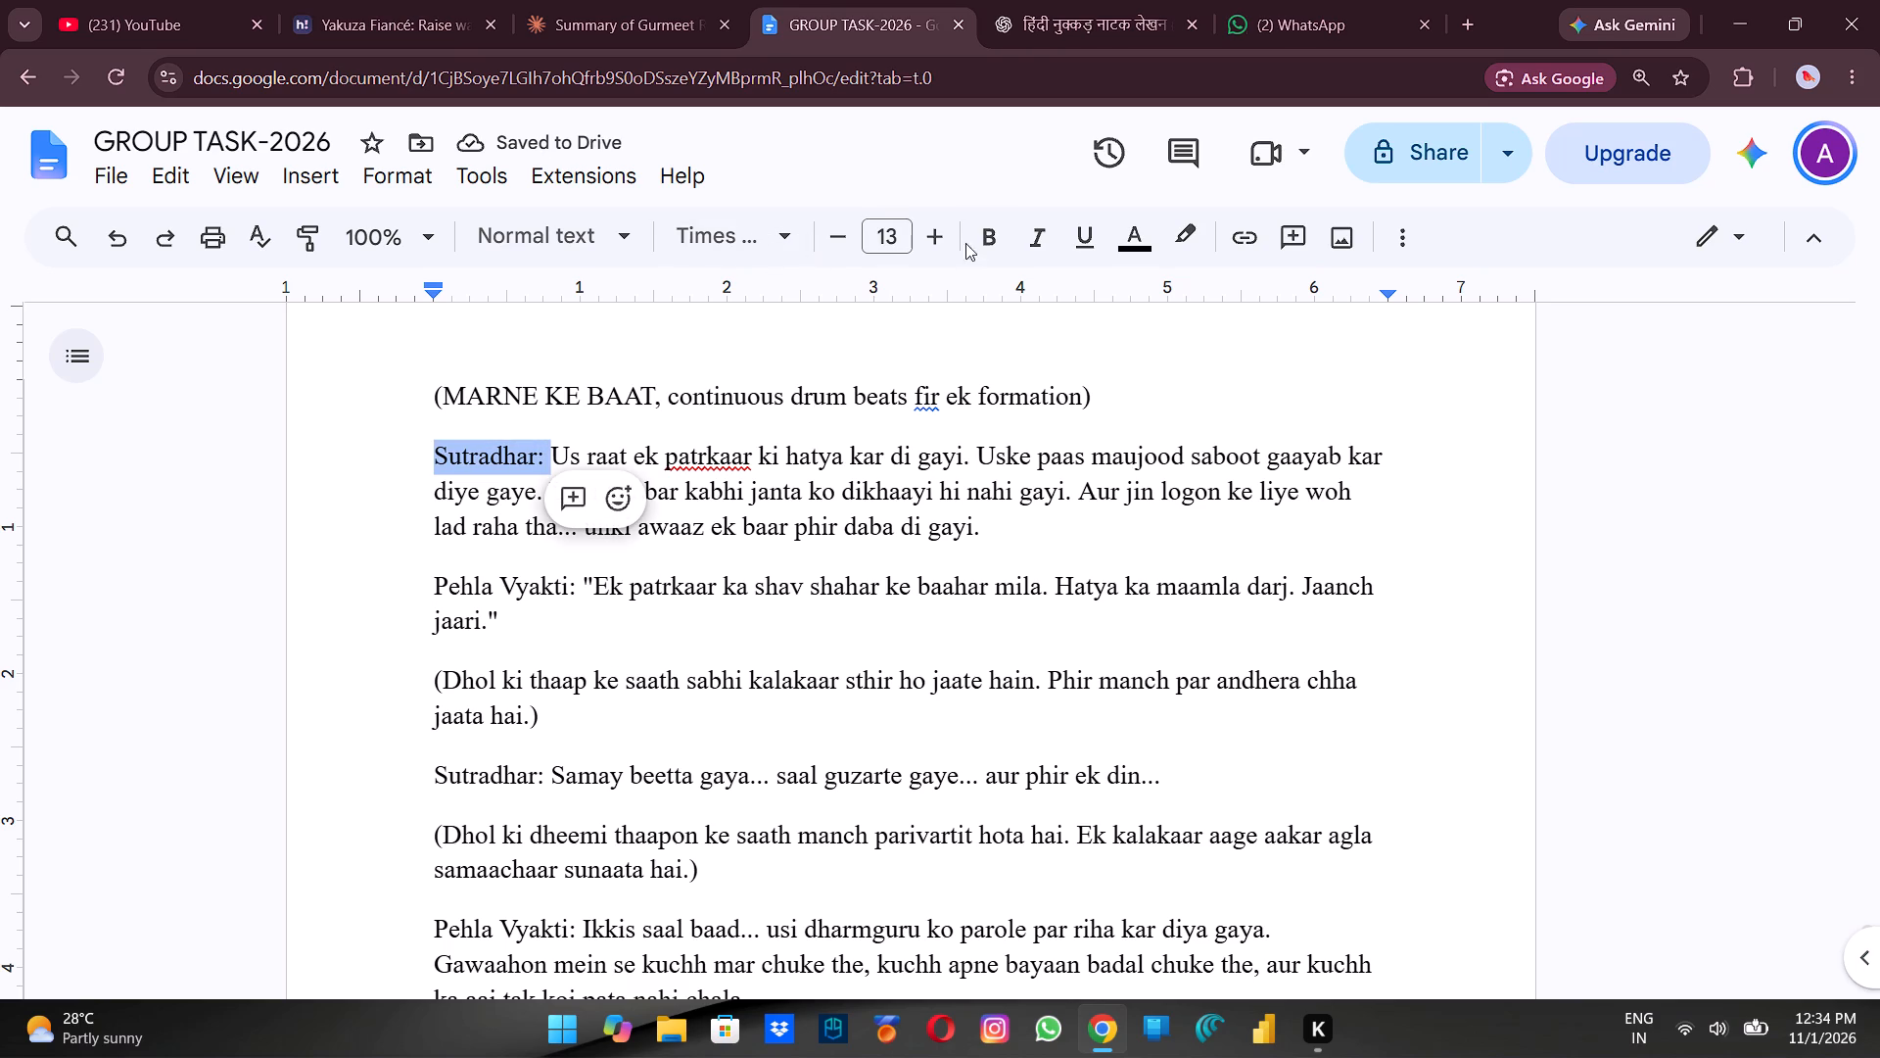
click(991, 235)
Make the speaker name "Pehla Vyakti:" bold before the "Ek patrkaar ka shav" line.
click(358, 686)
click(356, 640)
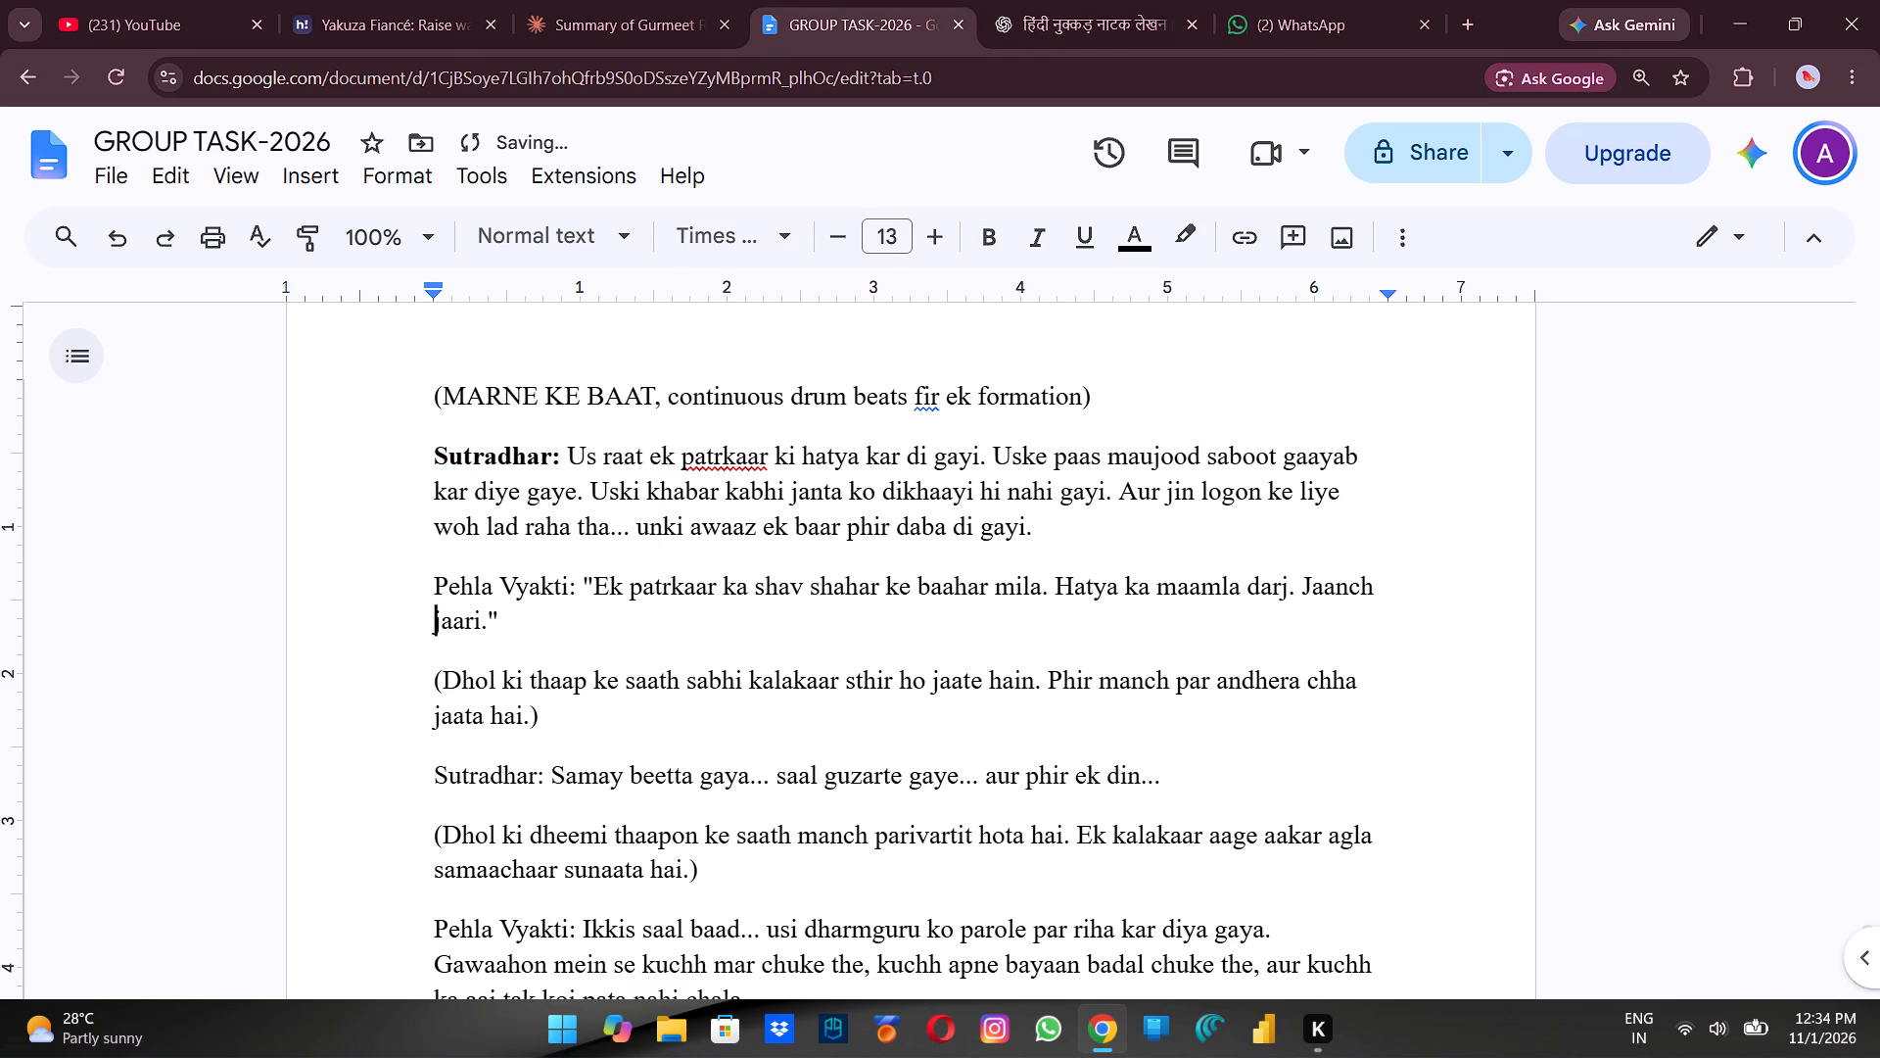
click(356, 614)
drag(439, 581, 571, 581)
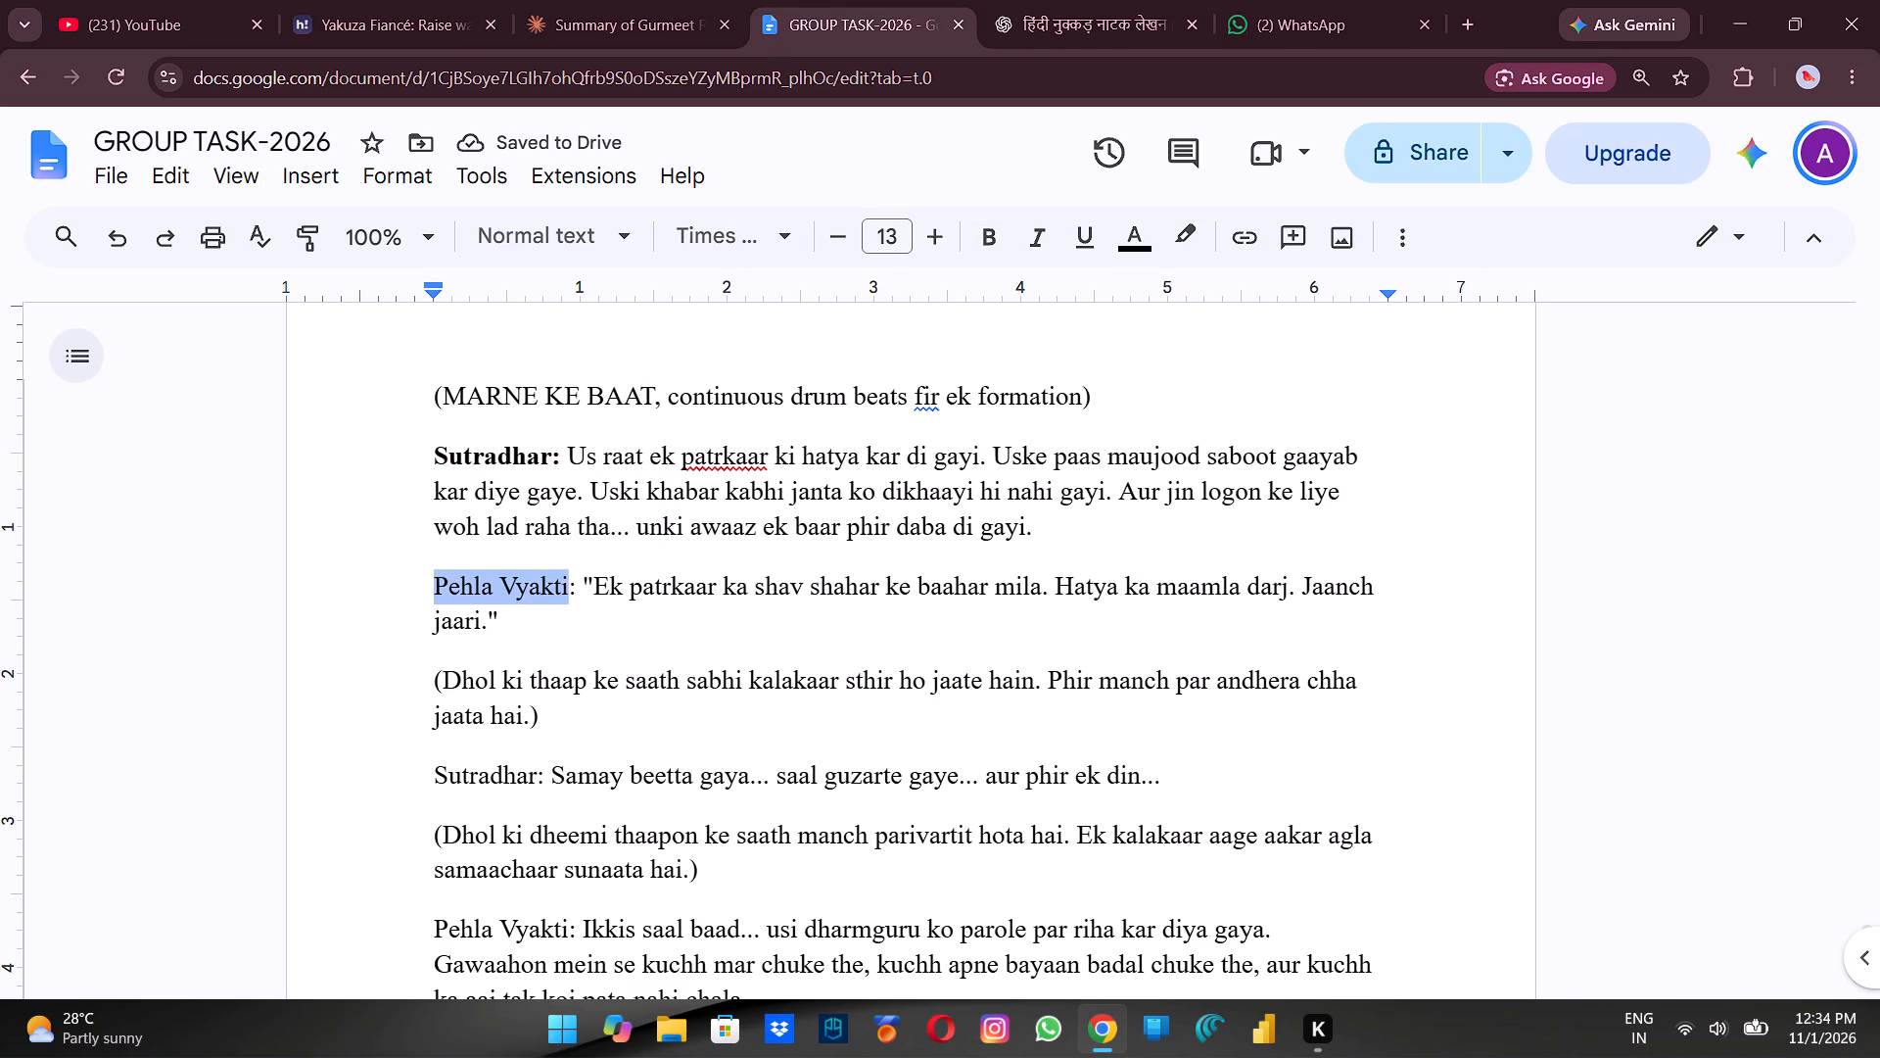
drag(571, 581, 575, 581)
click(980, 228)
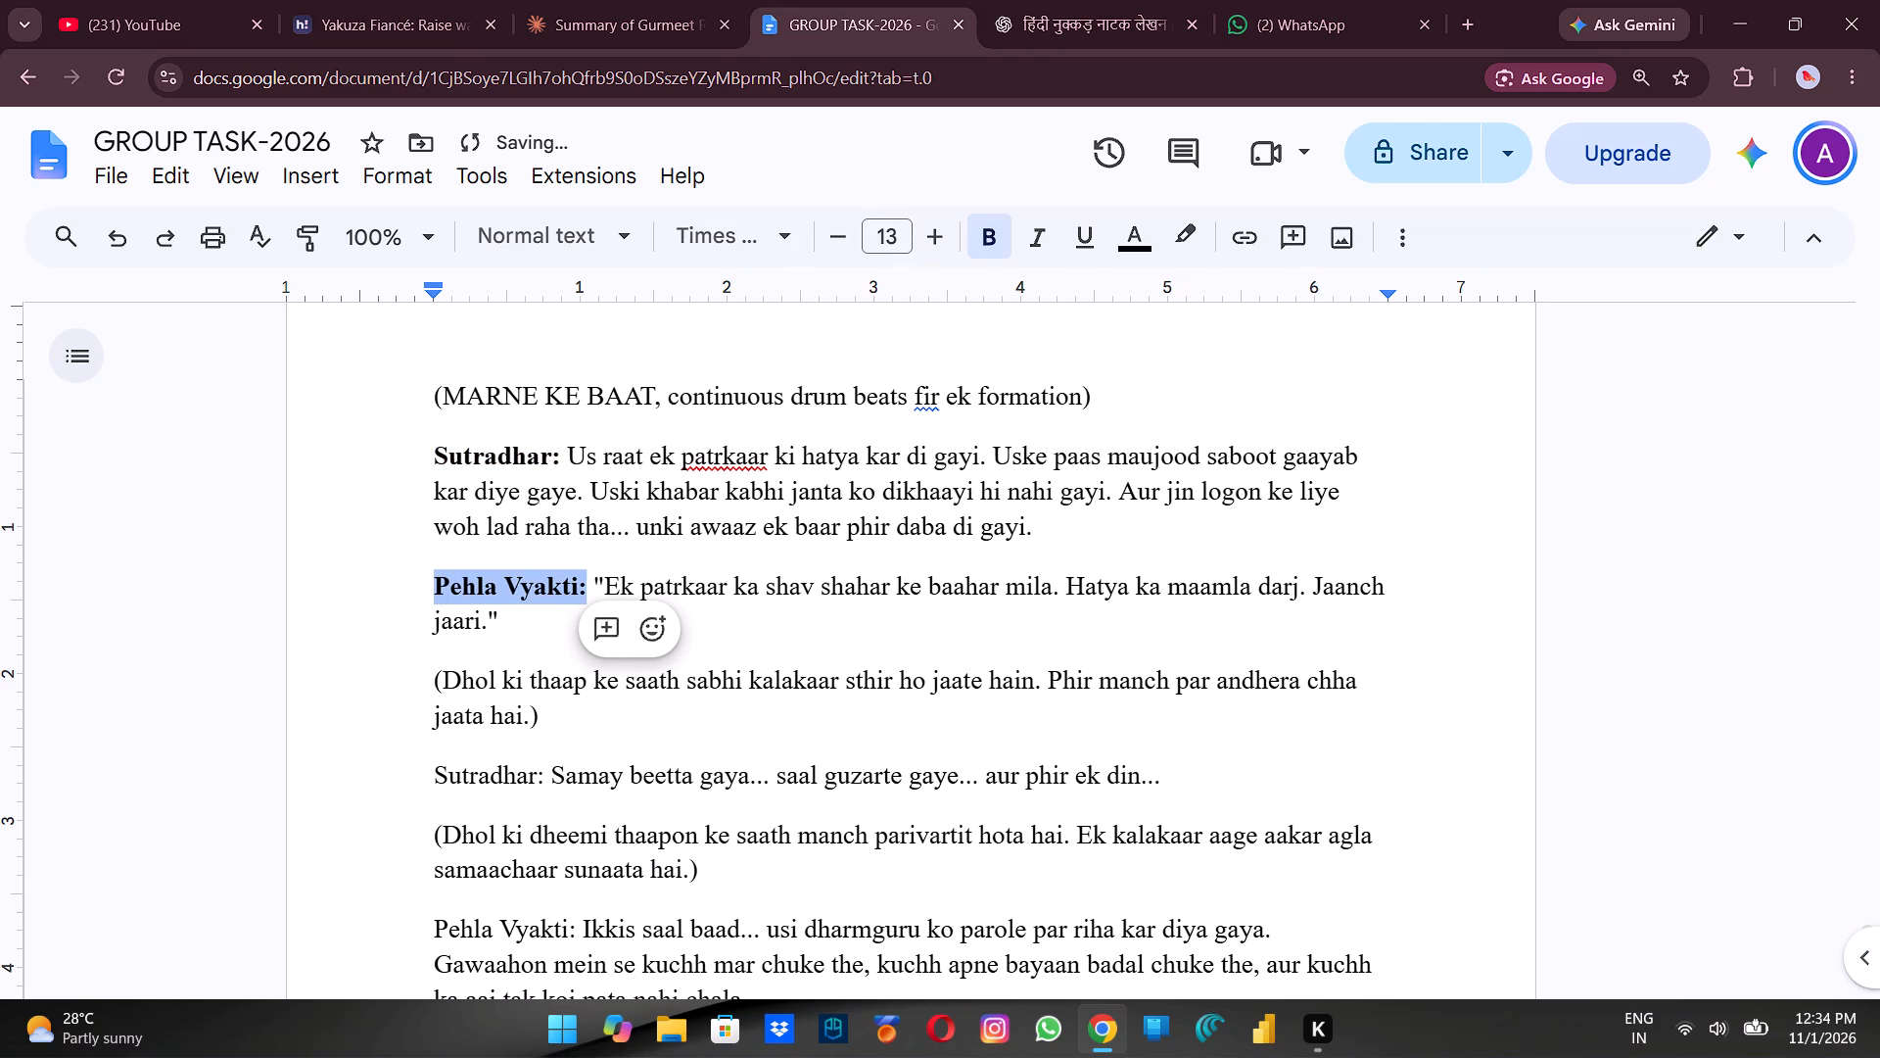
click(947, 695)
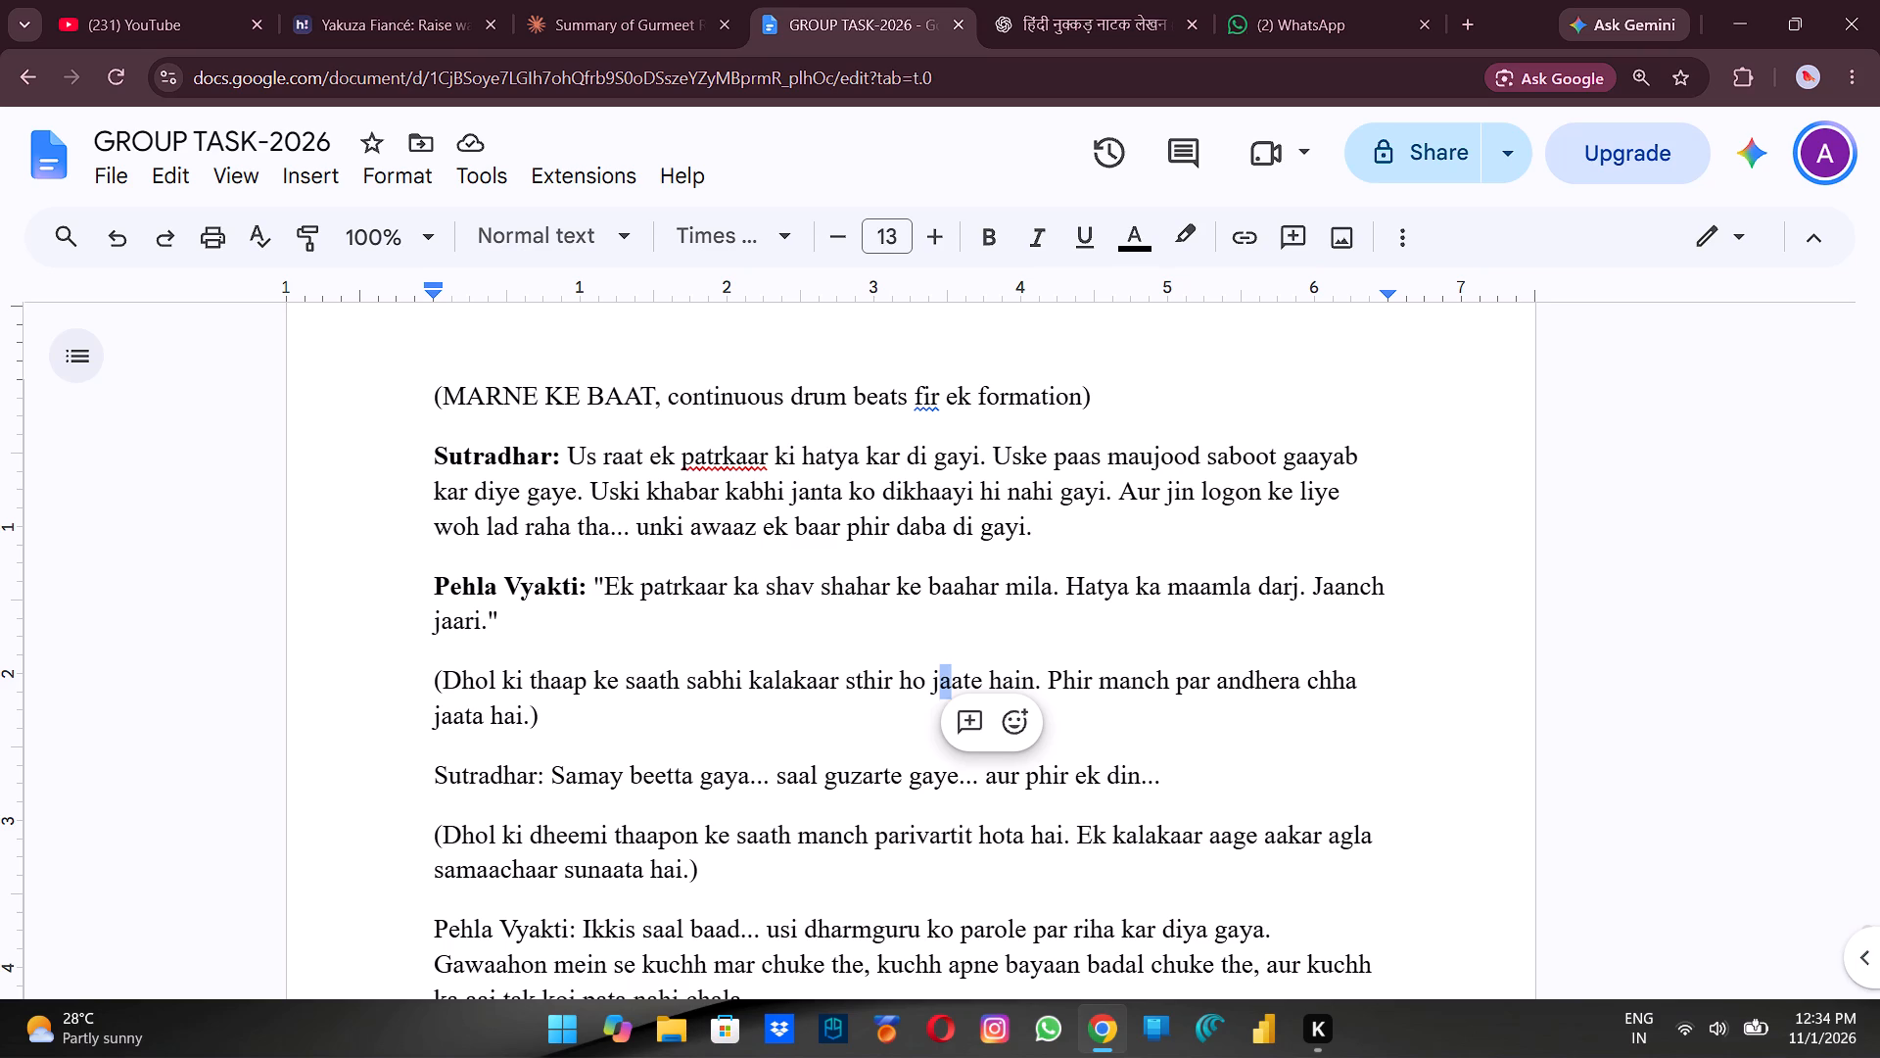
Split "beetta" into "beet ta" in Sutradhar's "Samay" line.
click(674, 772)
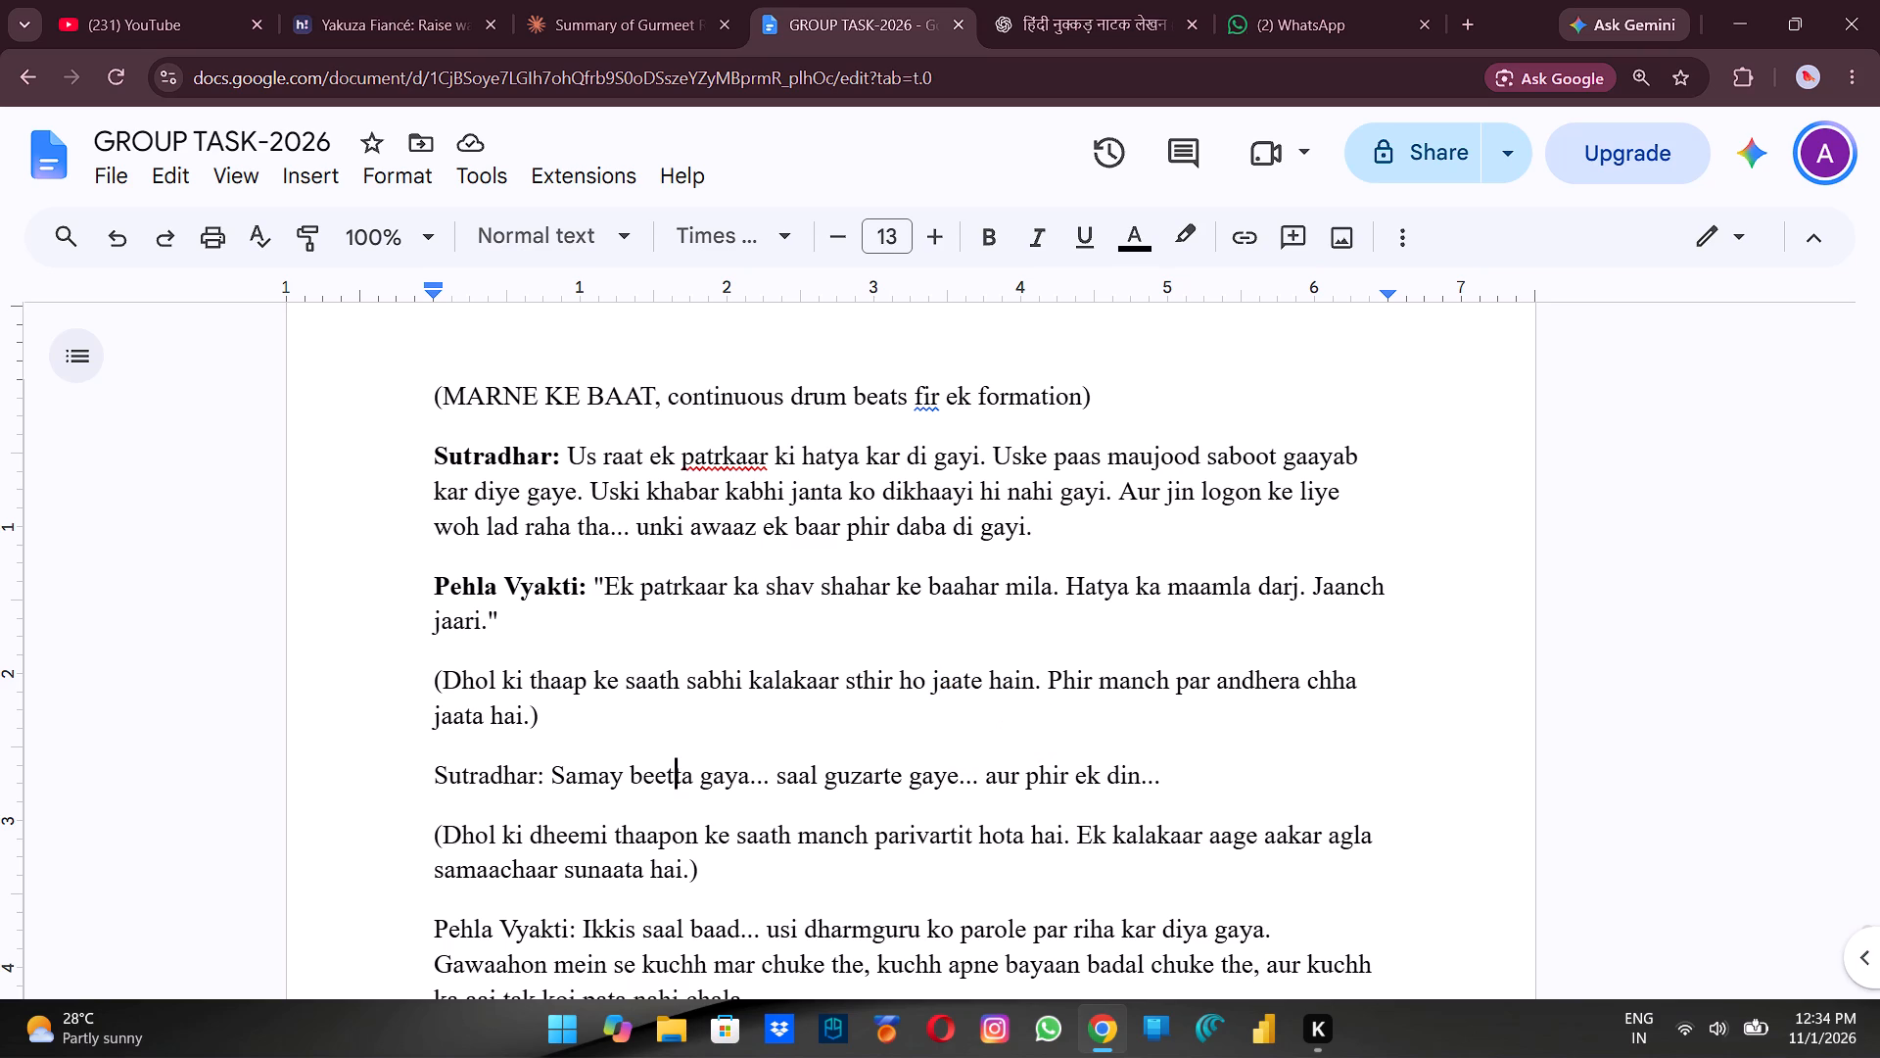
key(space)
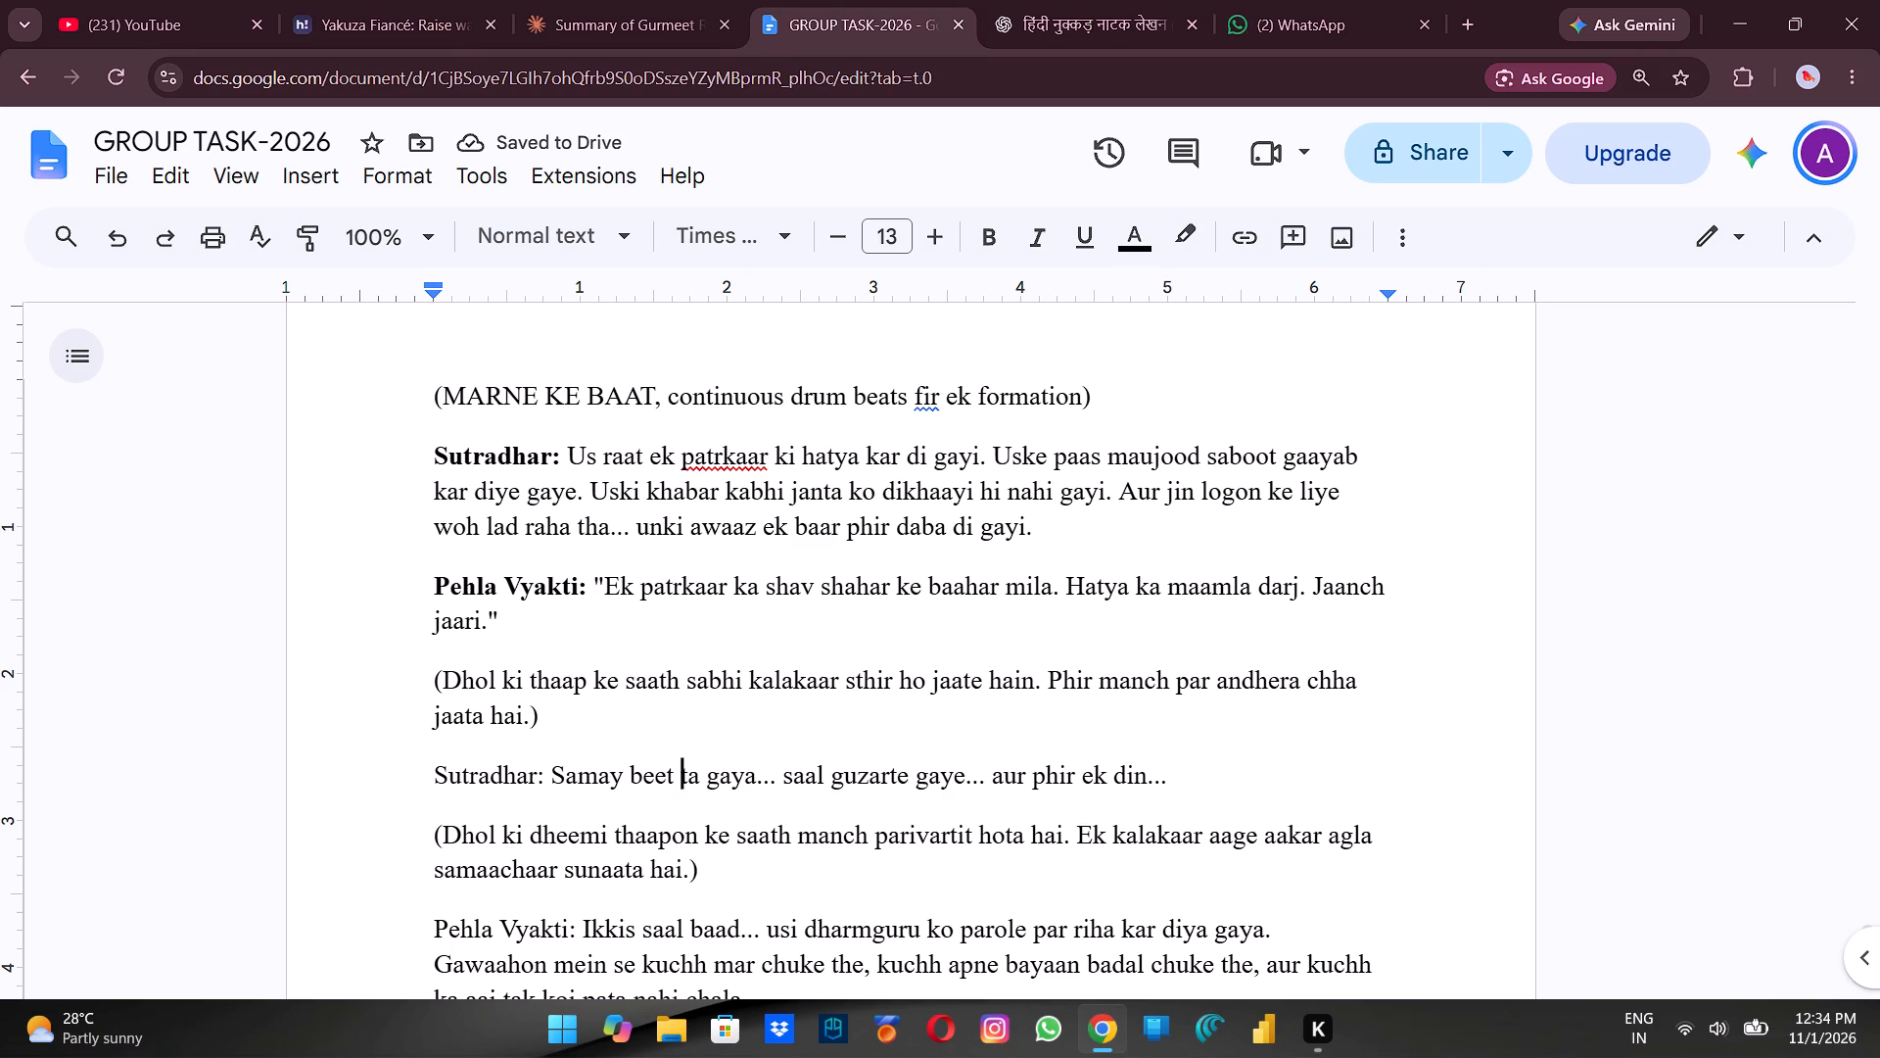
Replace the "Dhol ki thaap ke saath sabhi kalakaar" stage direction with "(Apna line bolke statue banjata hai)".
scroll(1041, 749, down, 1)
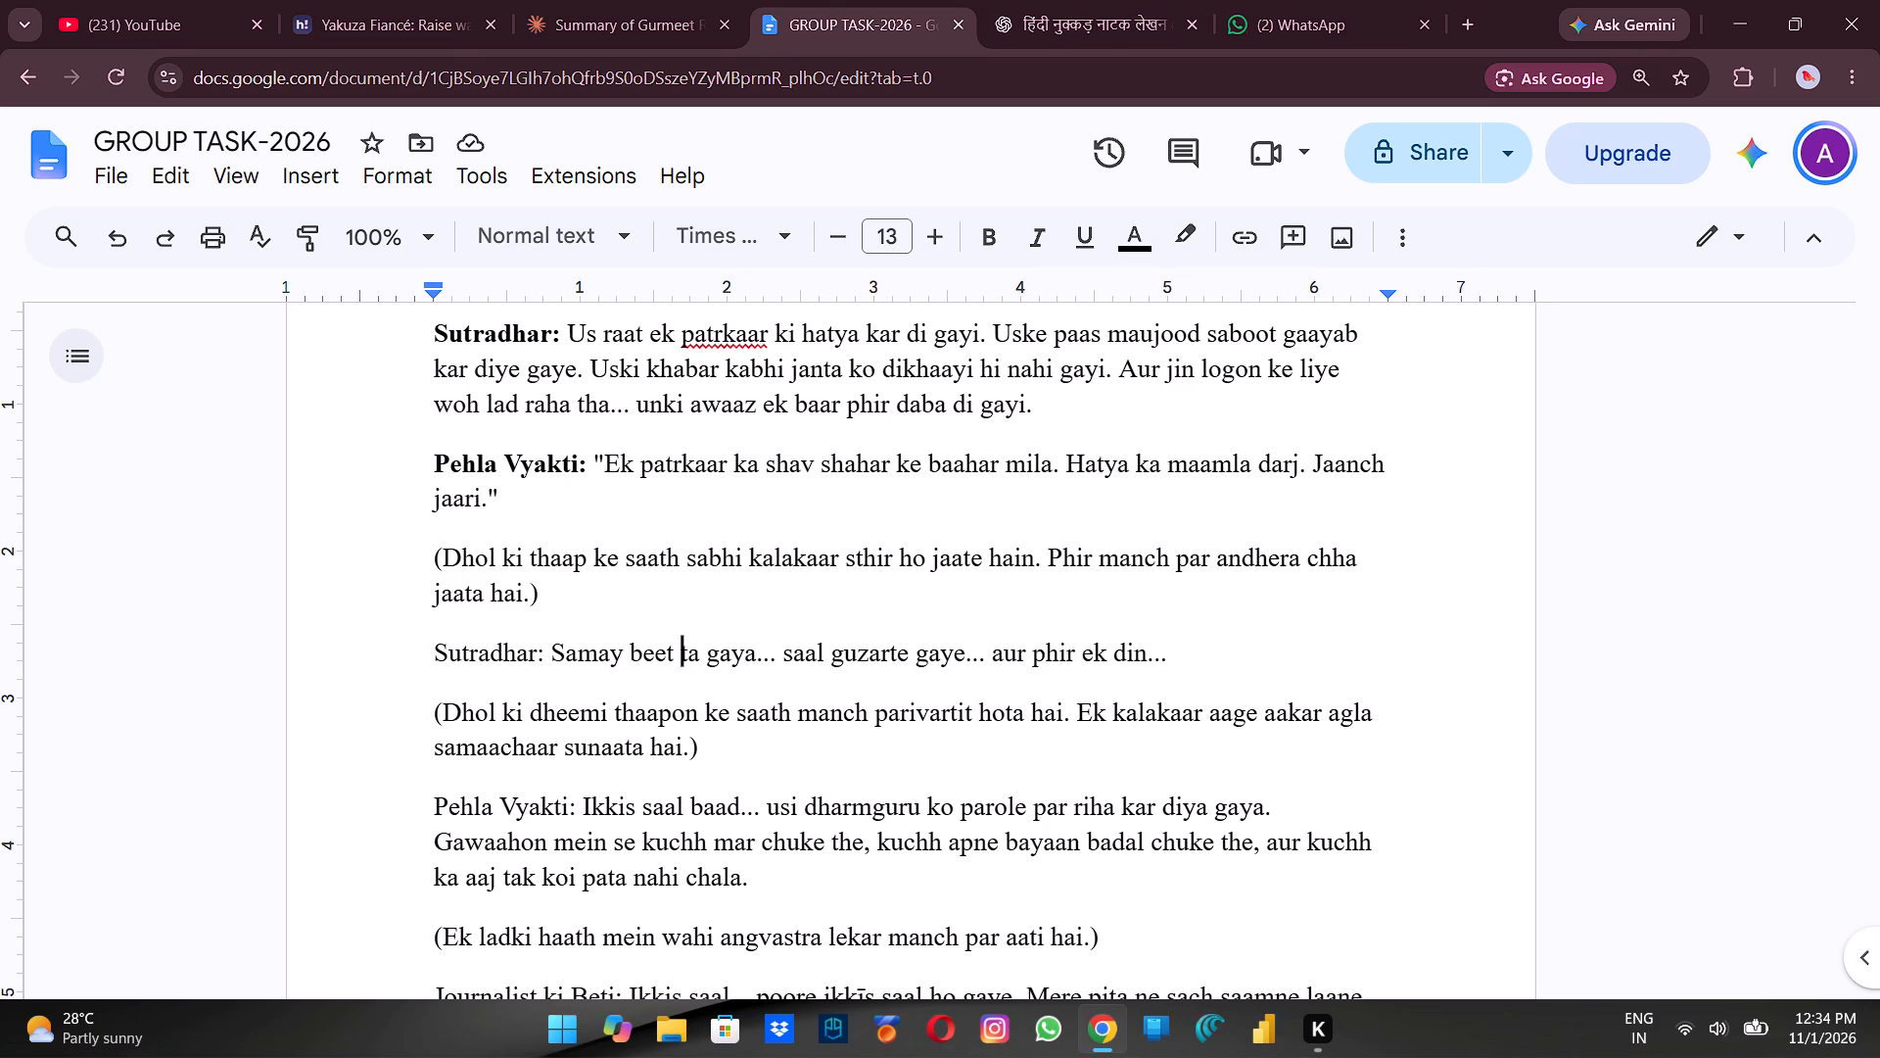
click(304, 481)
click(412, 607)
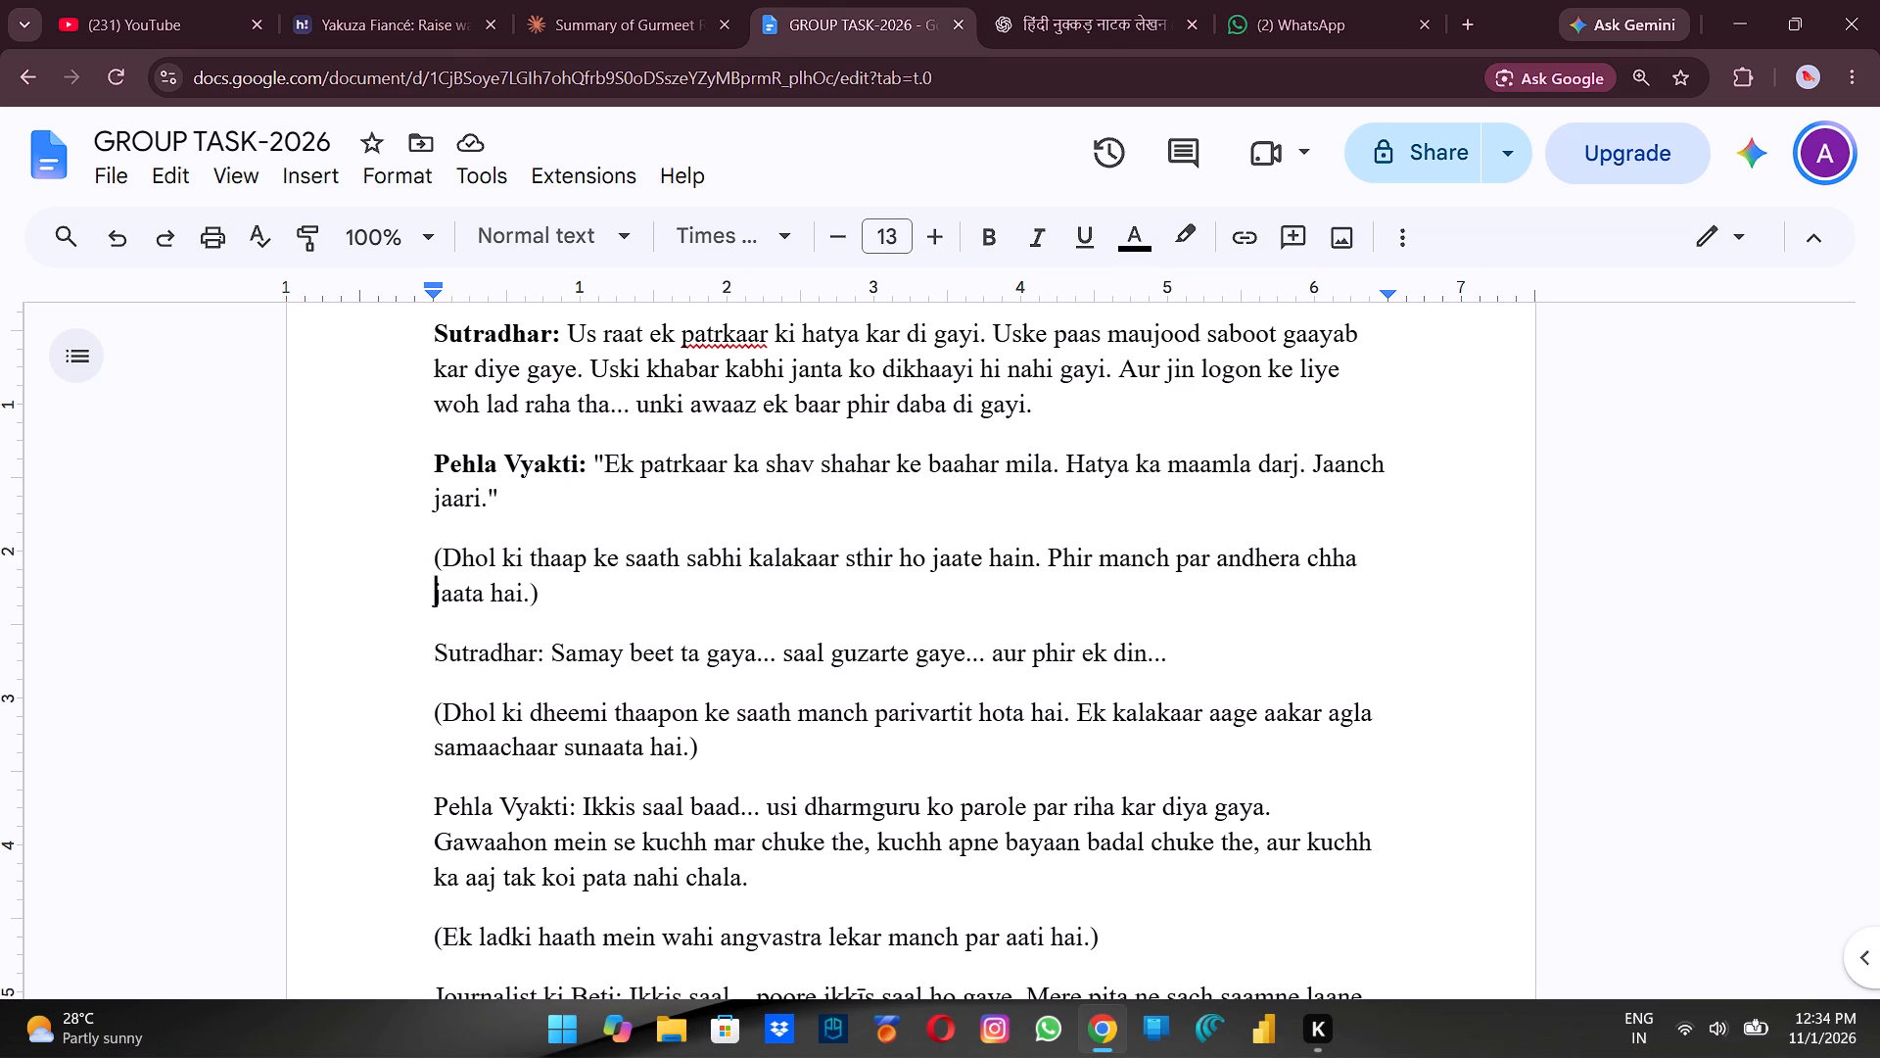
click(461, 601)
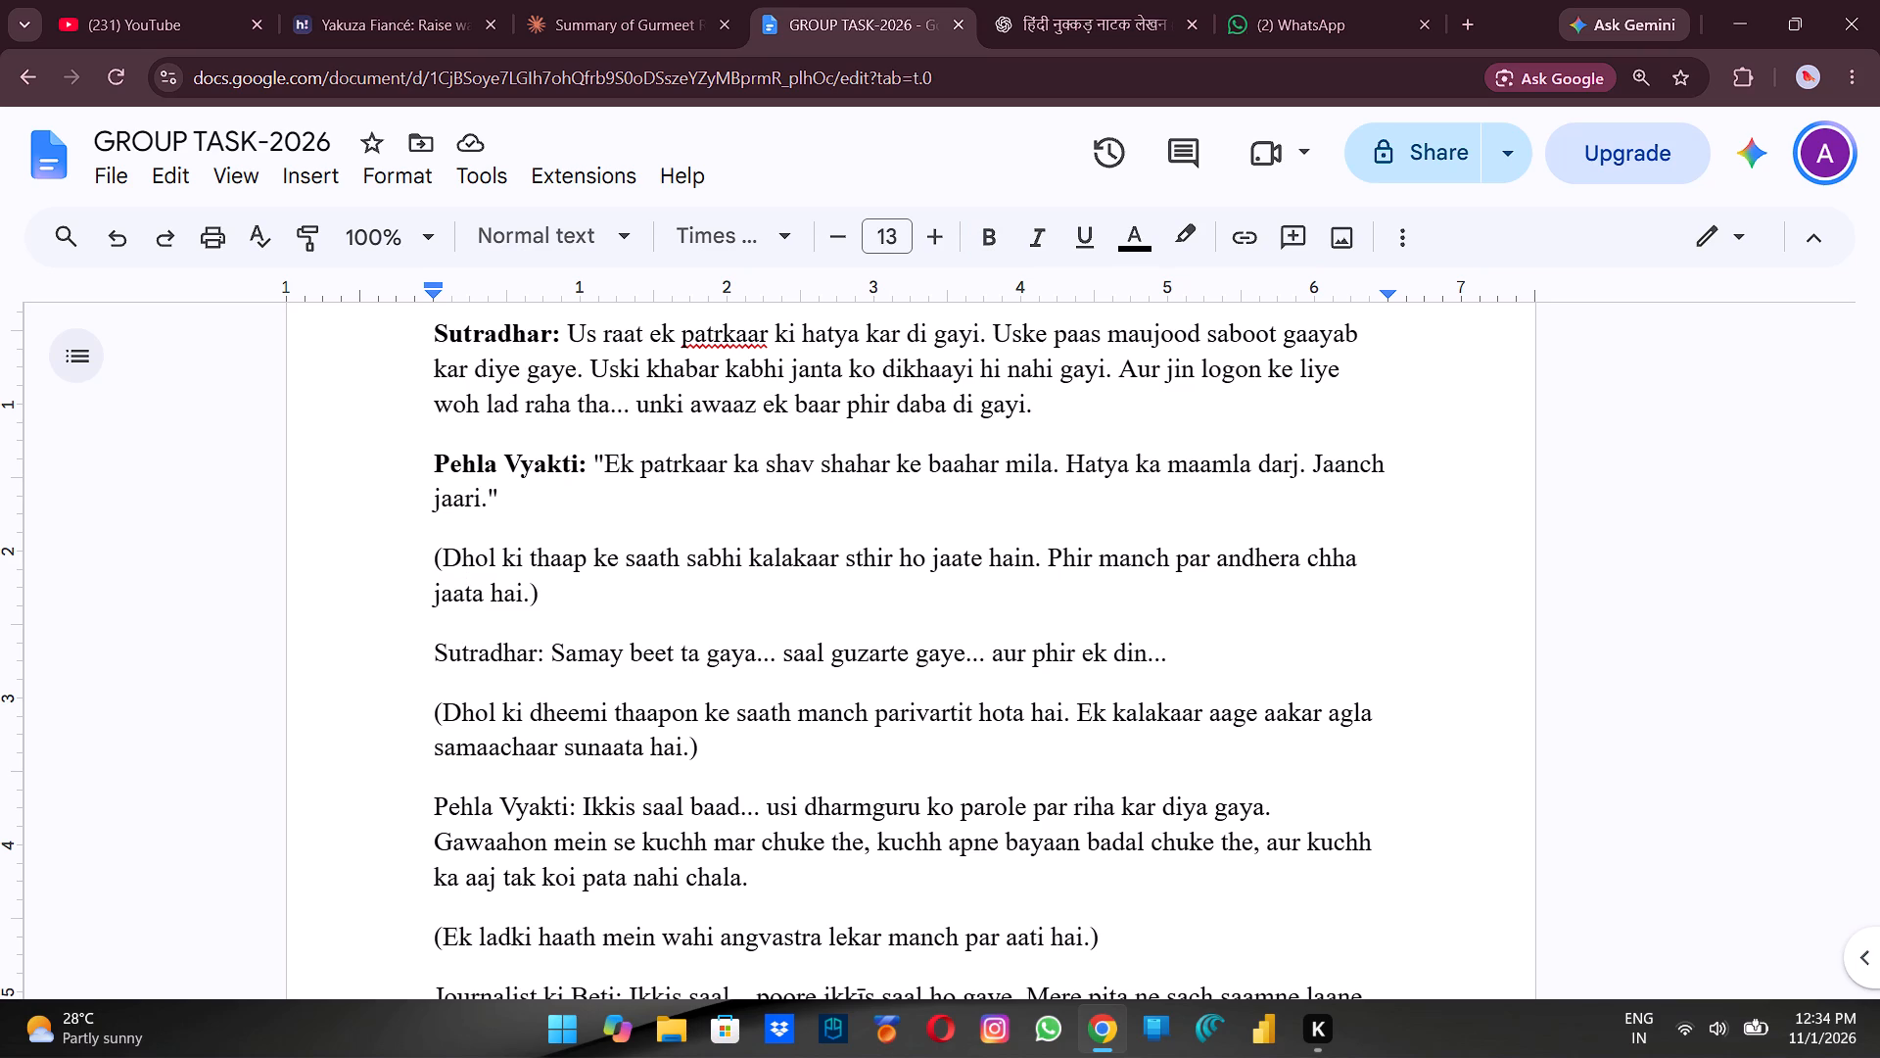
drag(540, 600, 496, 579)
click(524, 590)
click(526, 590)
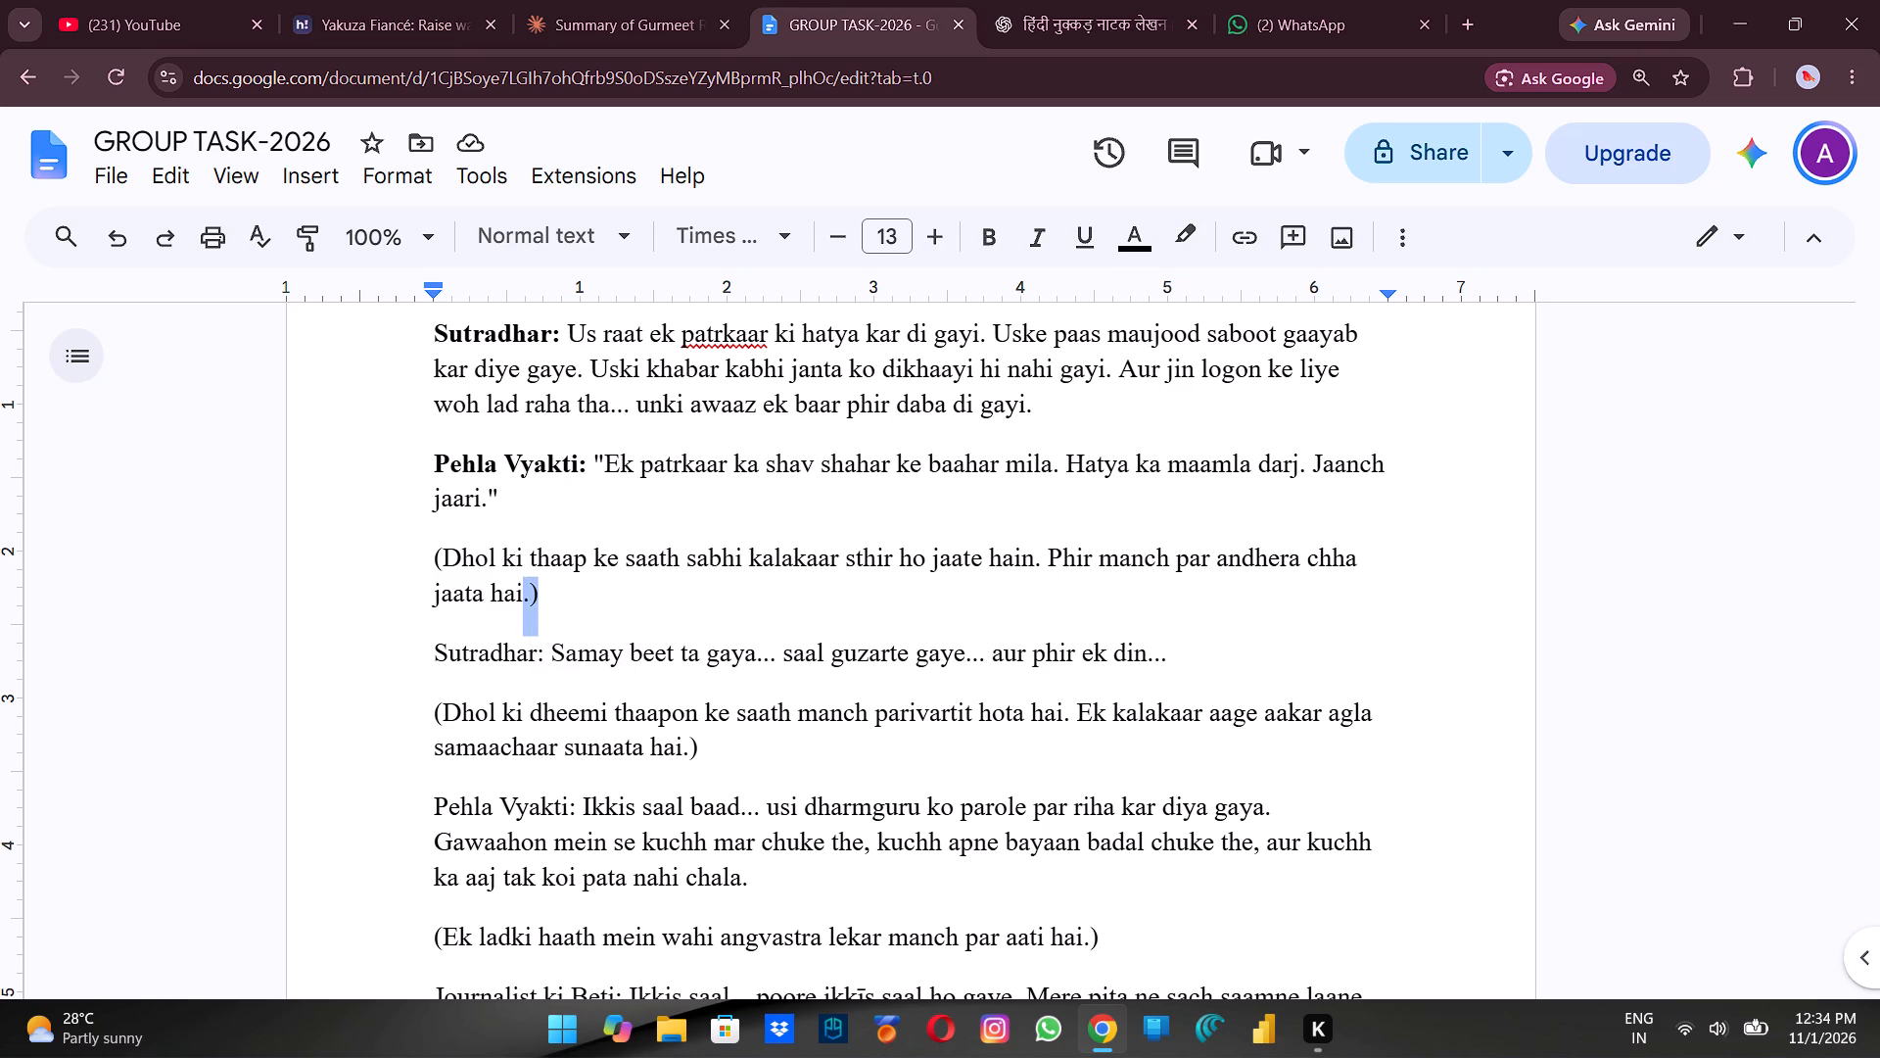
click(531, 593)
drag(530, 593, 452, 556)
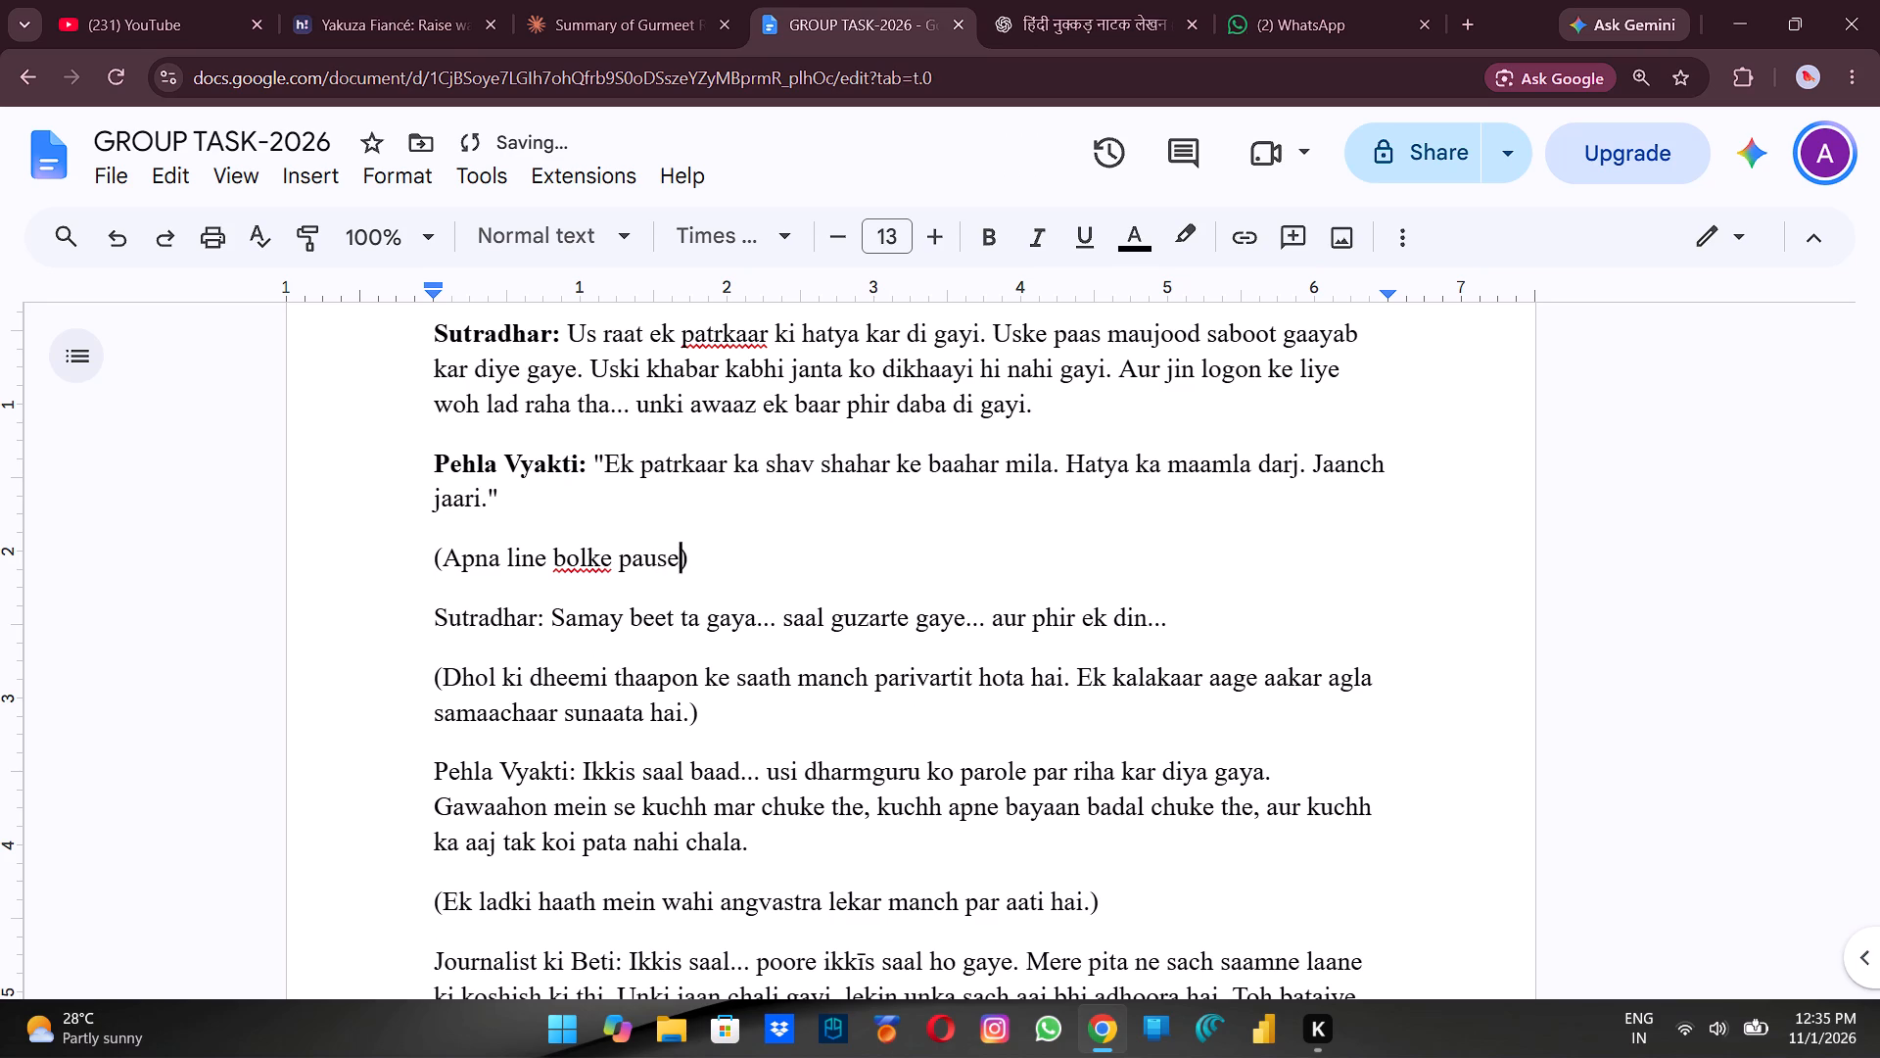
key(BackSpace)
key(BackSpace)
key(BackSpace)
key(BackSpace)
key(BackSpace)
text(sa)
key(BackSpace)
text(tatue banjata hai)
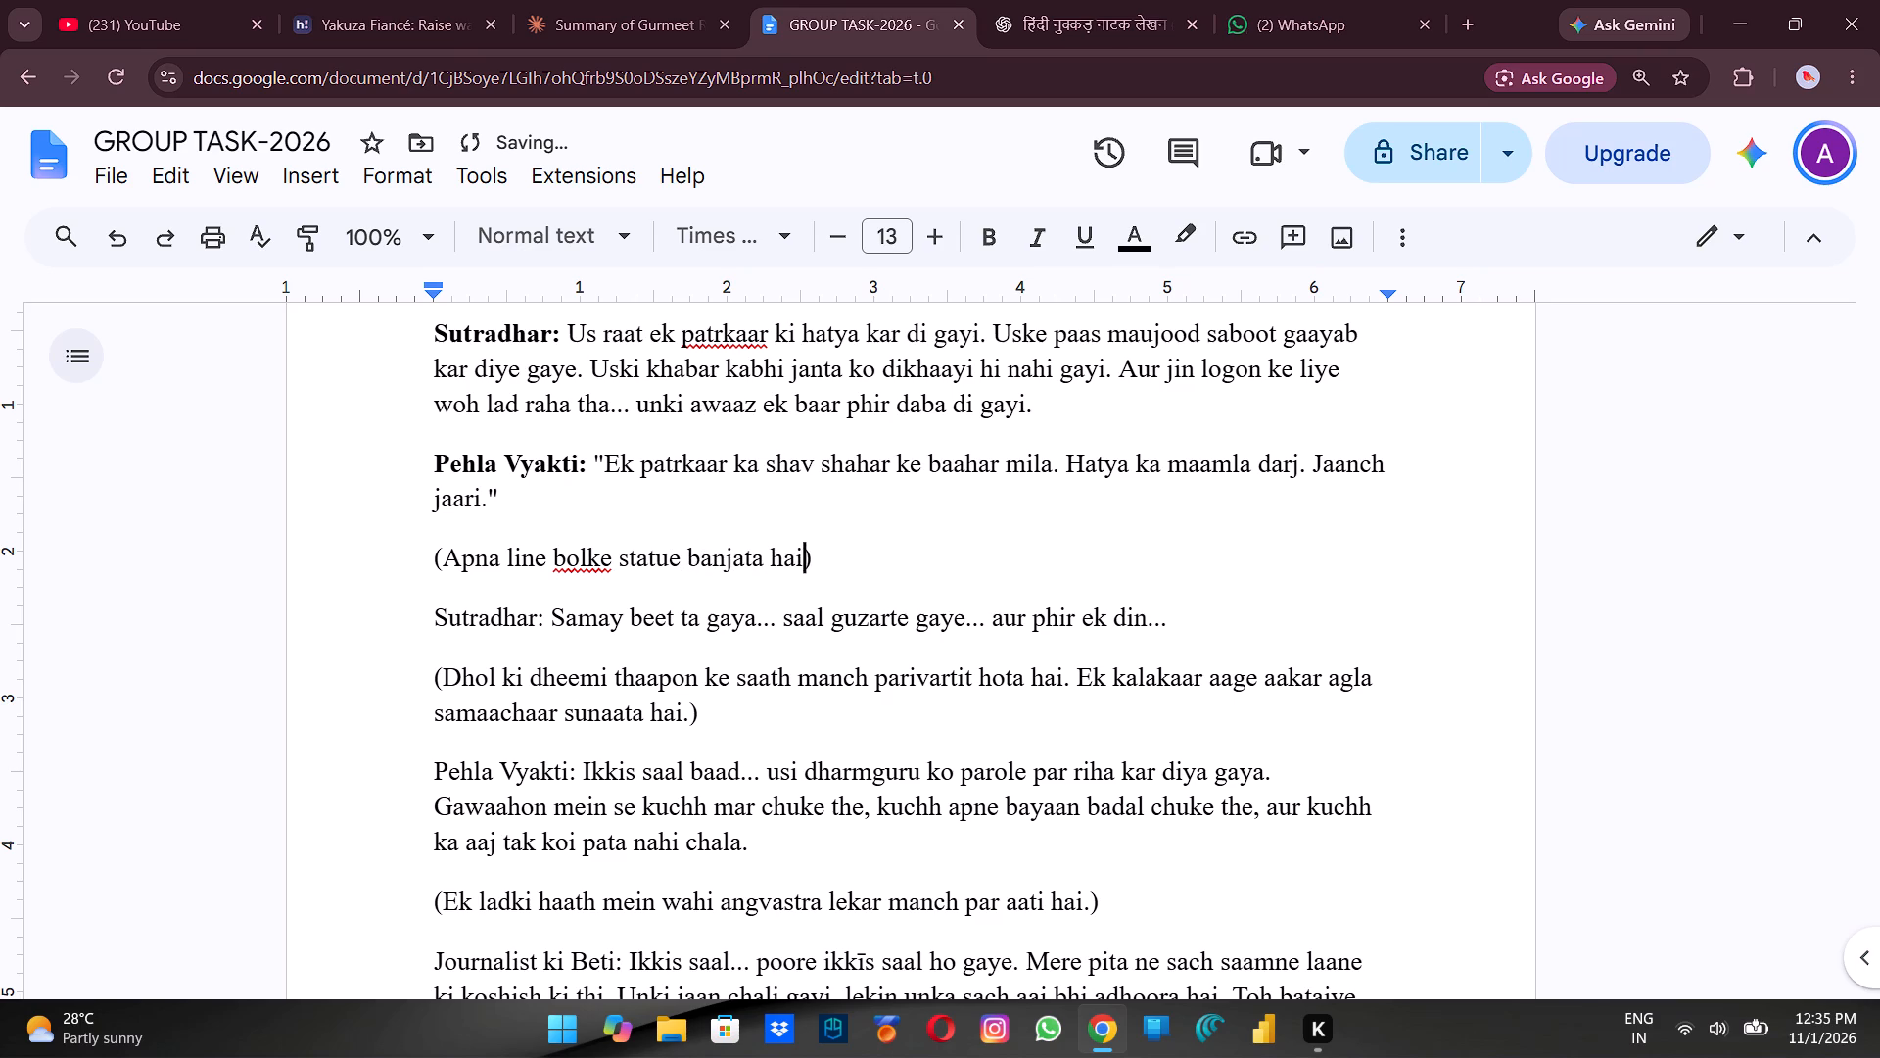
Insert the stage direction "(formation ya arc se ek ek karke uth te hai)" as a new paragraph above Pehla Vyakti's "Ek patrkaar ka shav" line.
click(696, 447)
click(604, 447)
click(504, 447)
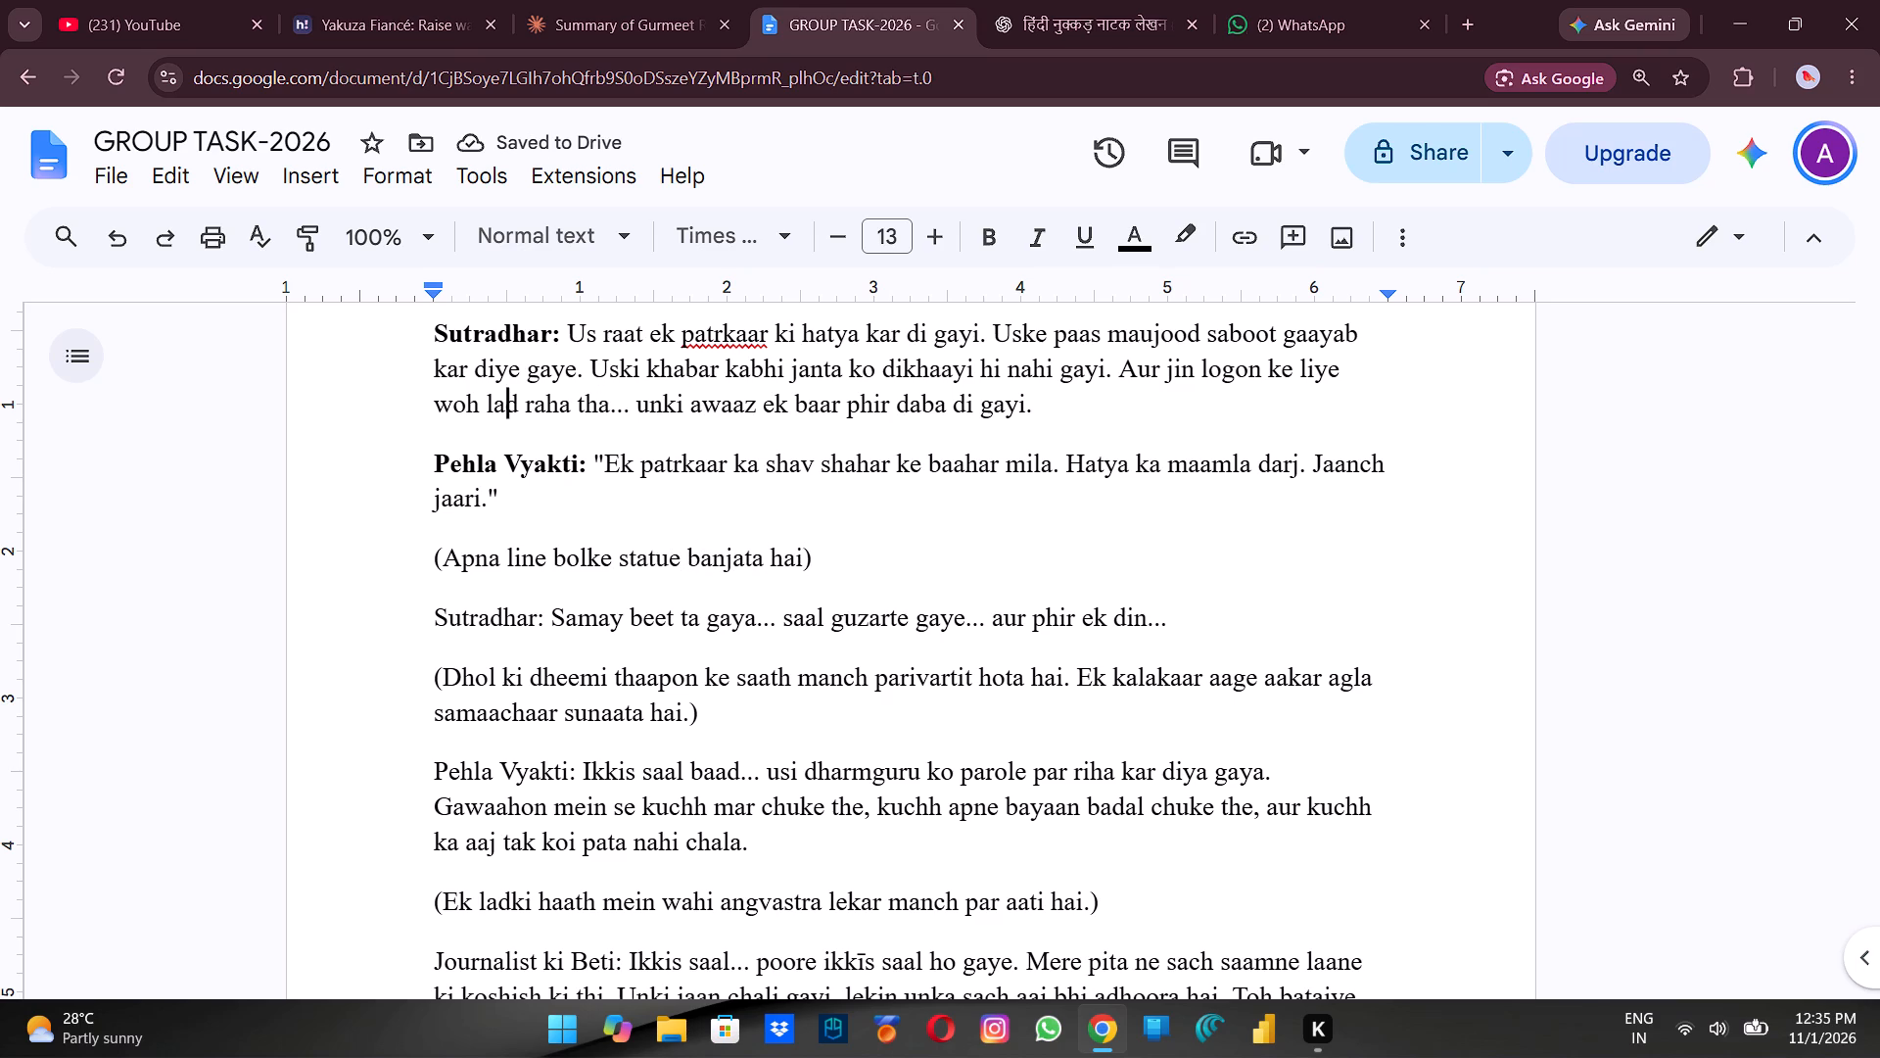
click(461, 444)
click(432, 439)
click(1172, 396)
click(1119, 445)
click(573, 509)
click(453, 466)
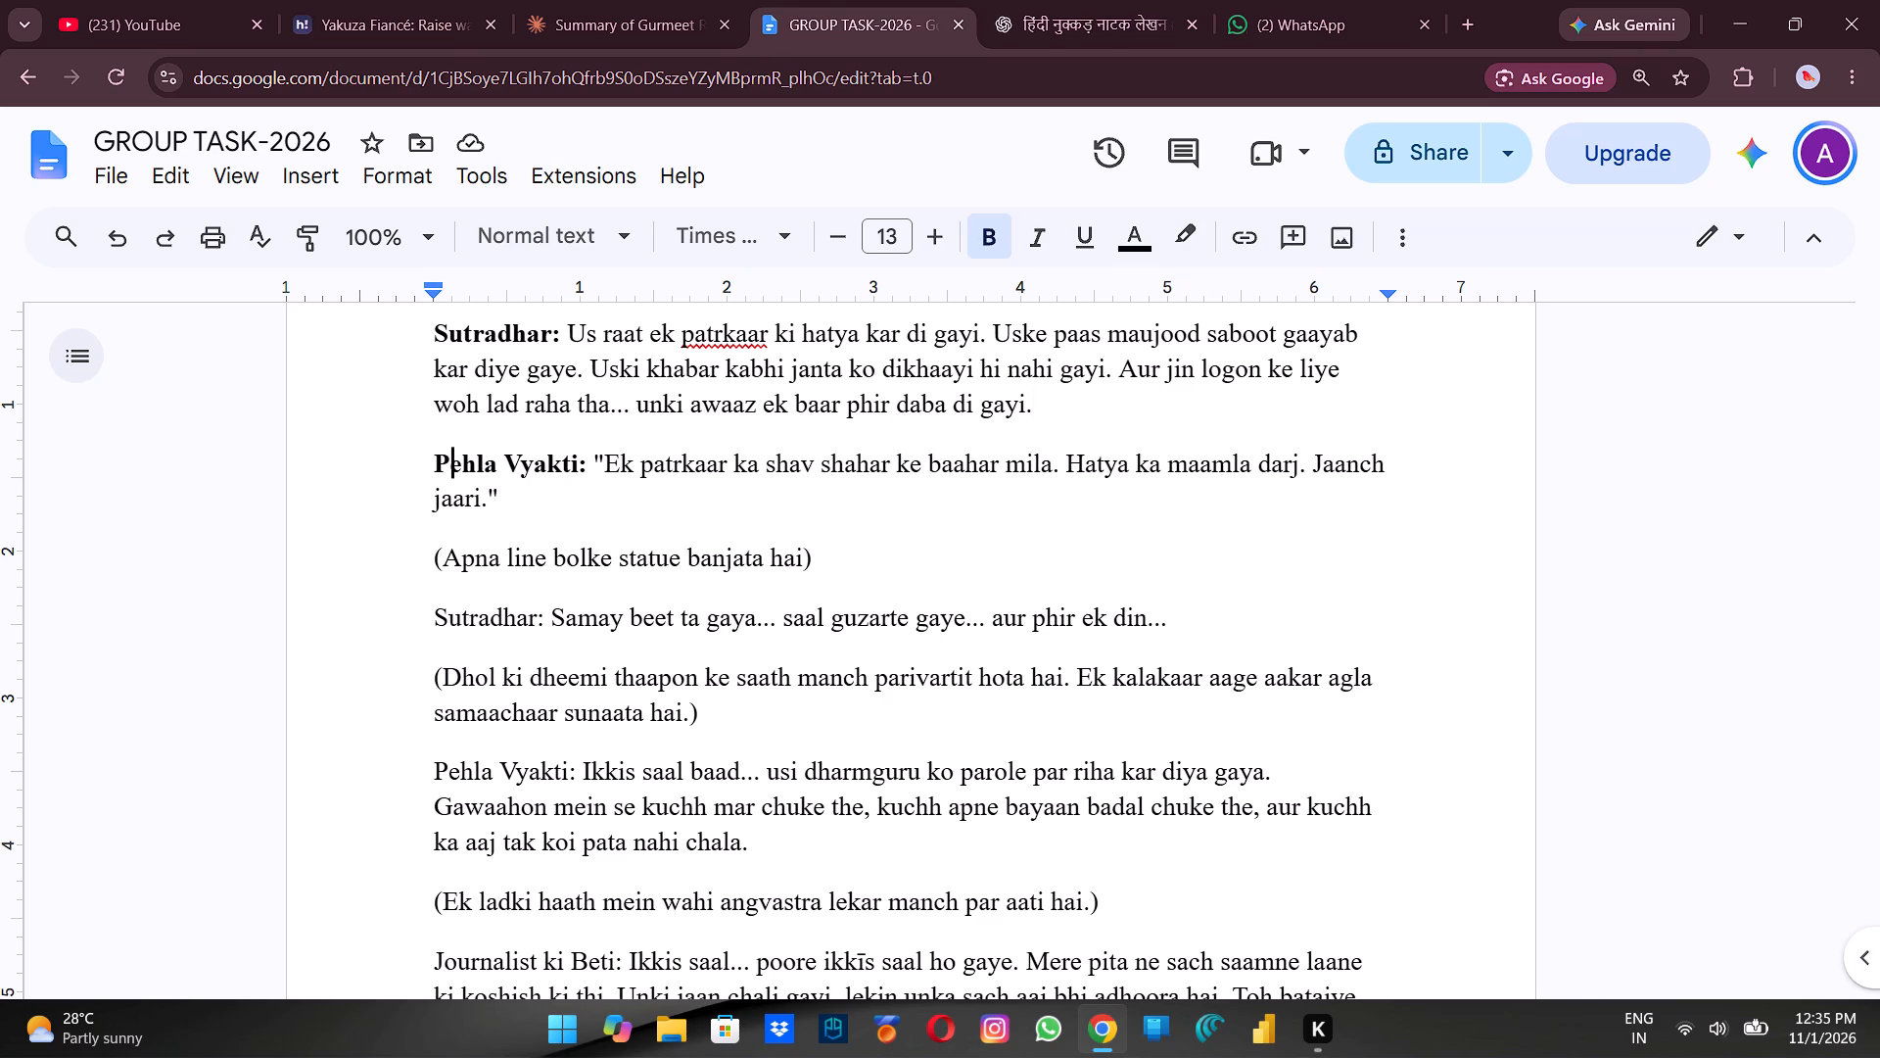
click(425, 465)
key(Return)
key(Up)
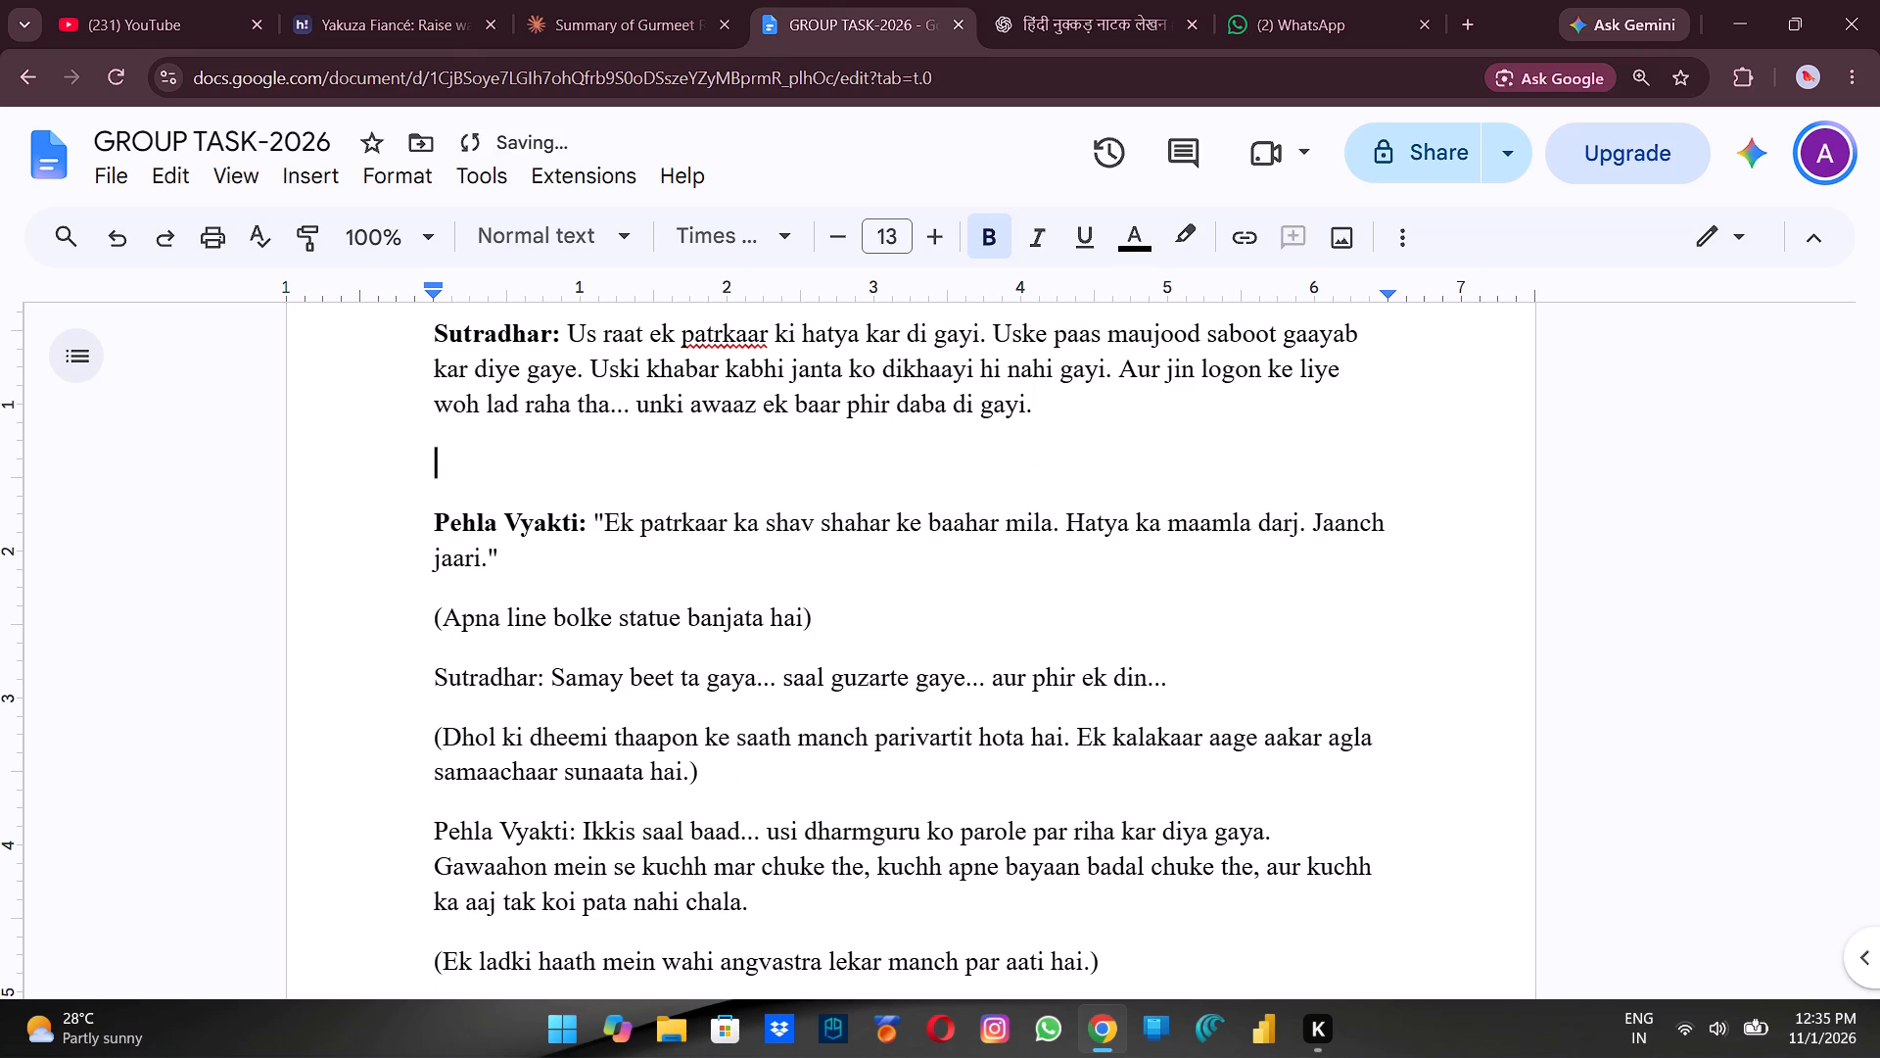
text((formation ya arc)
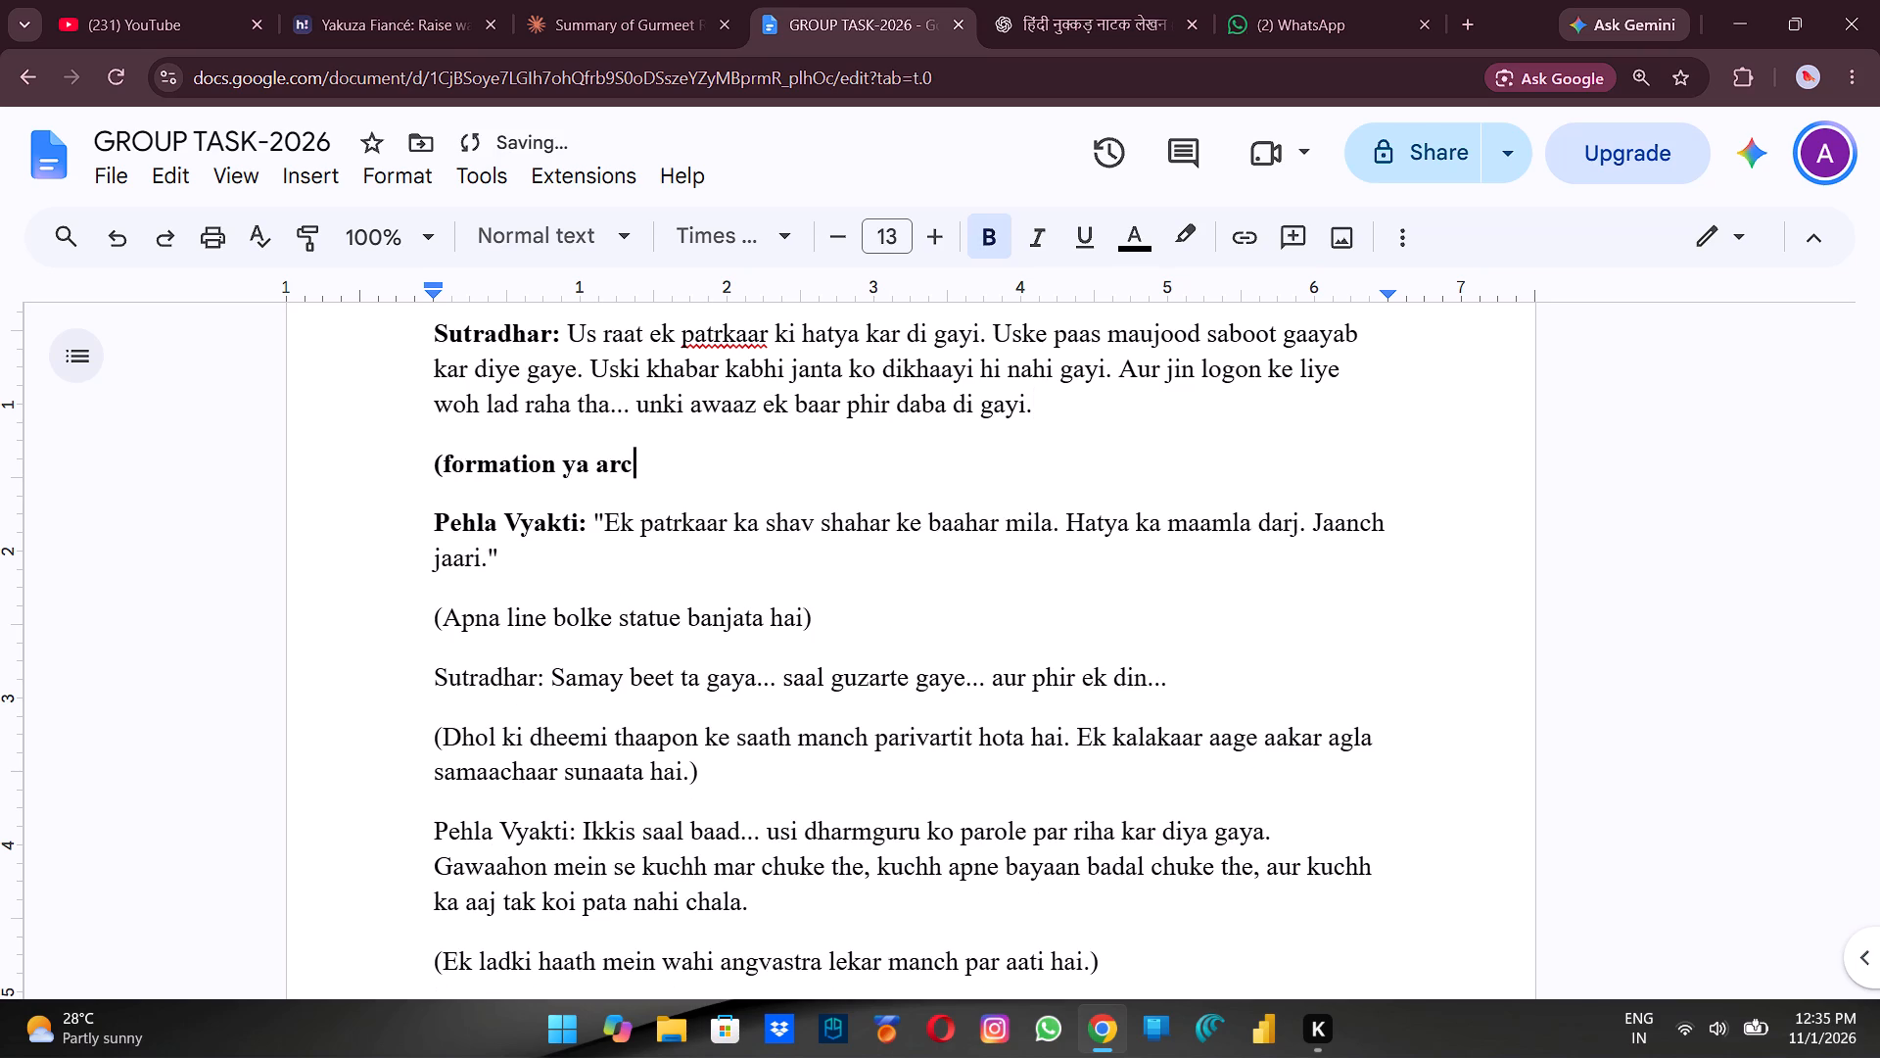
key(space)
text(se uth)
key(BackSpace)
key(BackSpace)
key(BackSpace)
text(ek ek karke uth te hai))
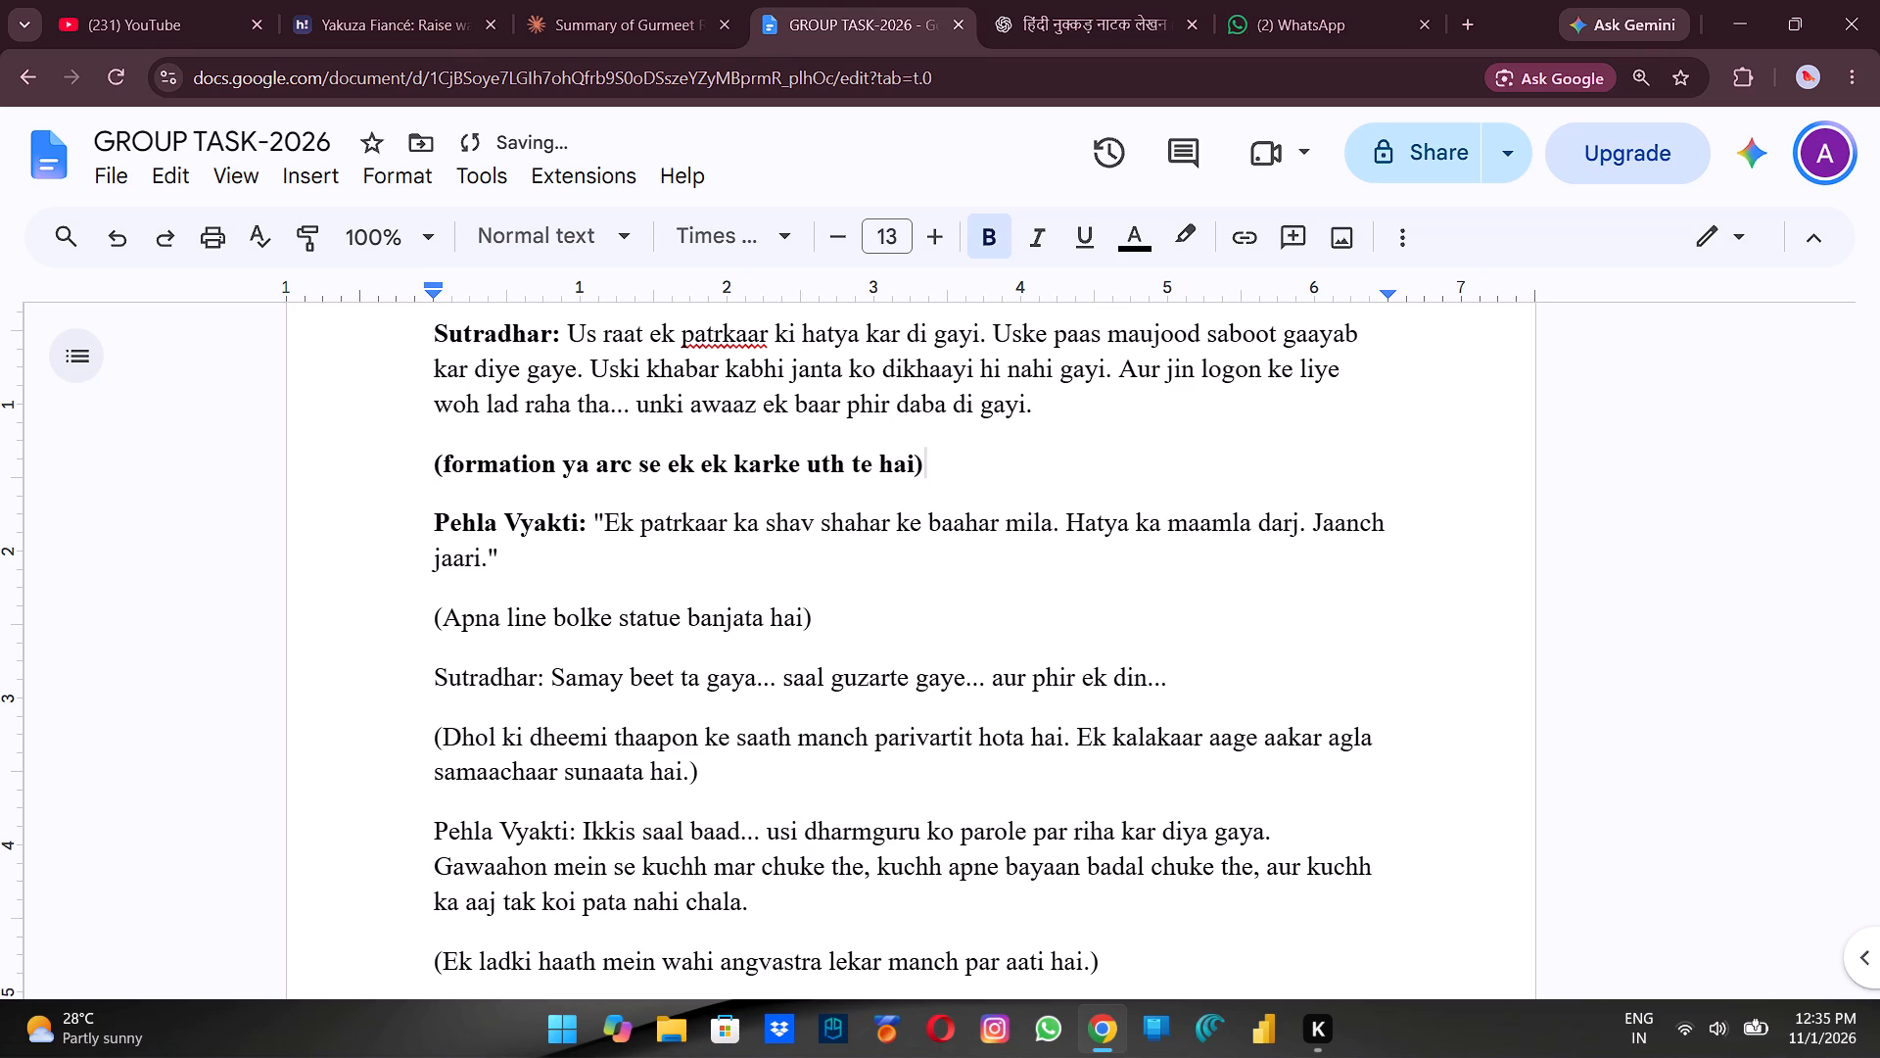
Remove the bold from the "(formation ya arc se ek ek karke uth te hai)" direction and make it italic.
drag(433, 470, 922, 468)
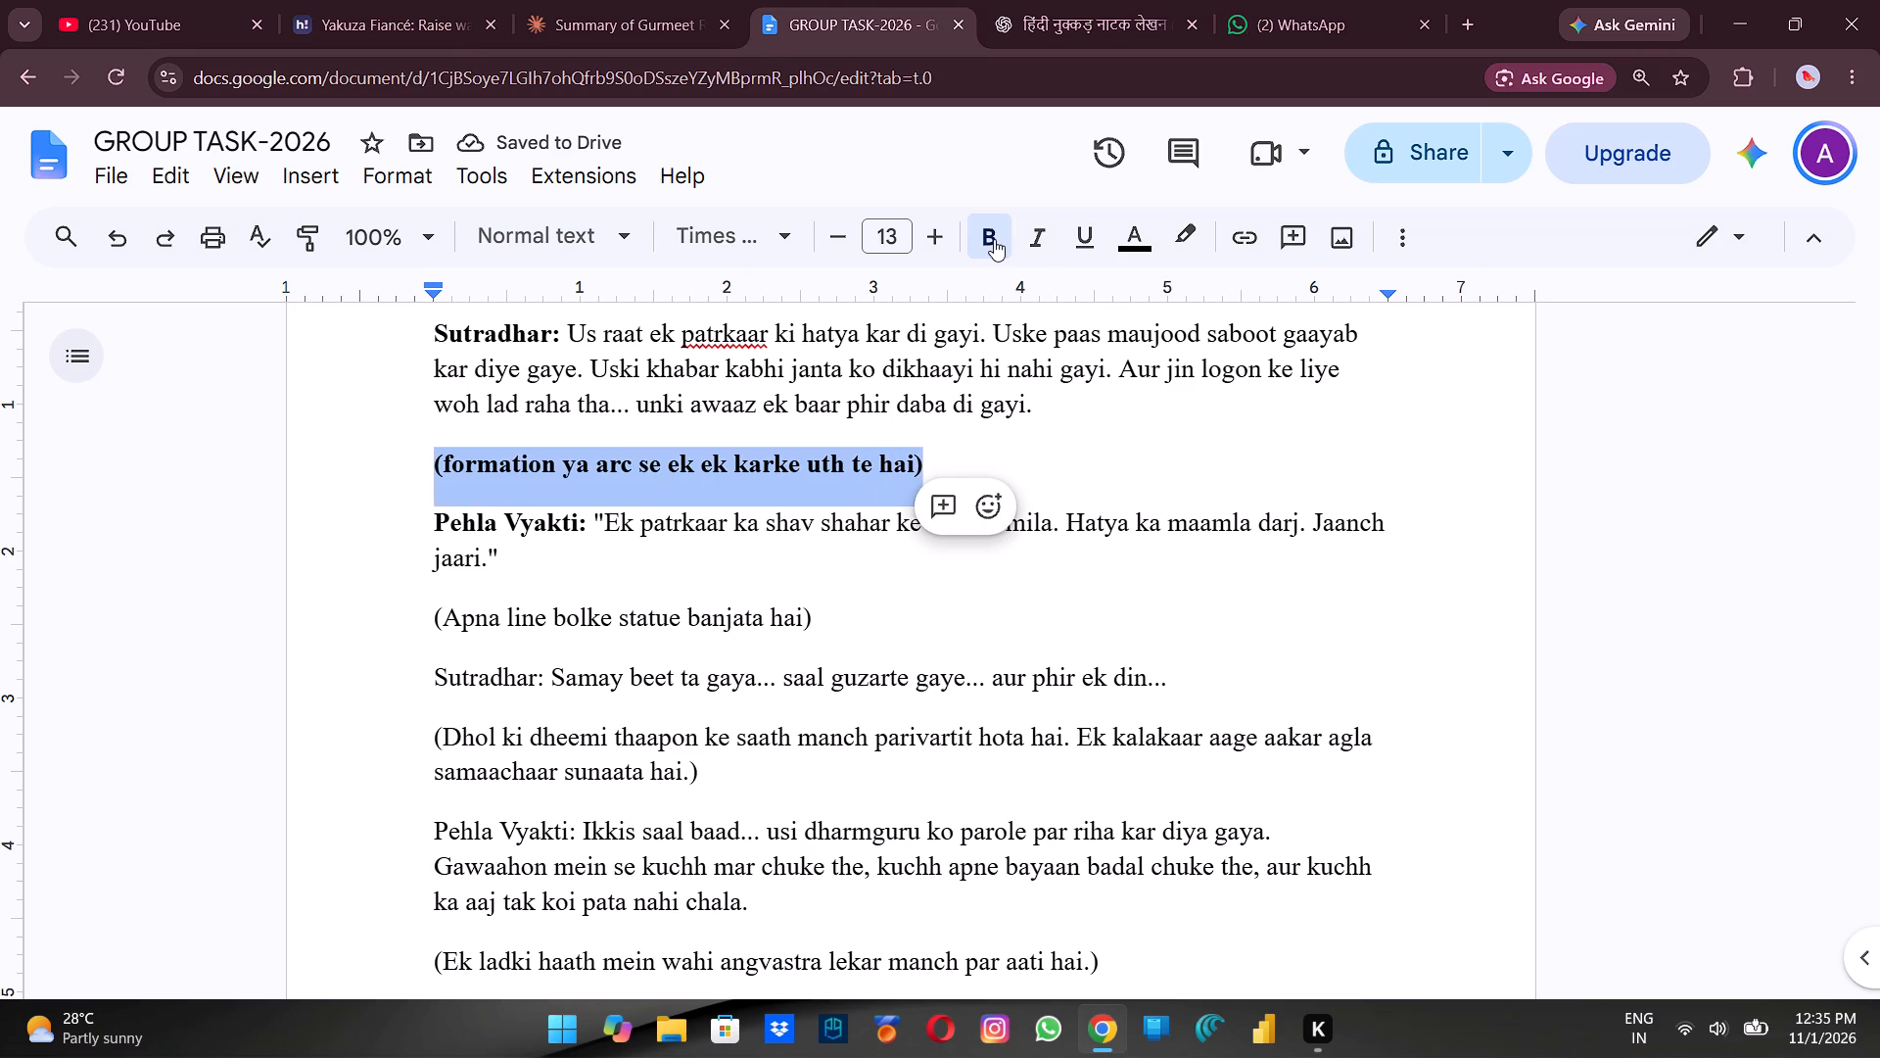
click(994, 239)
click(1029, 238)
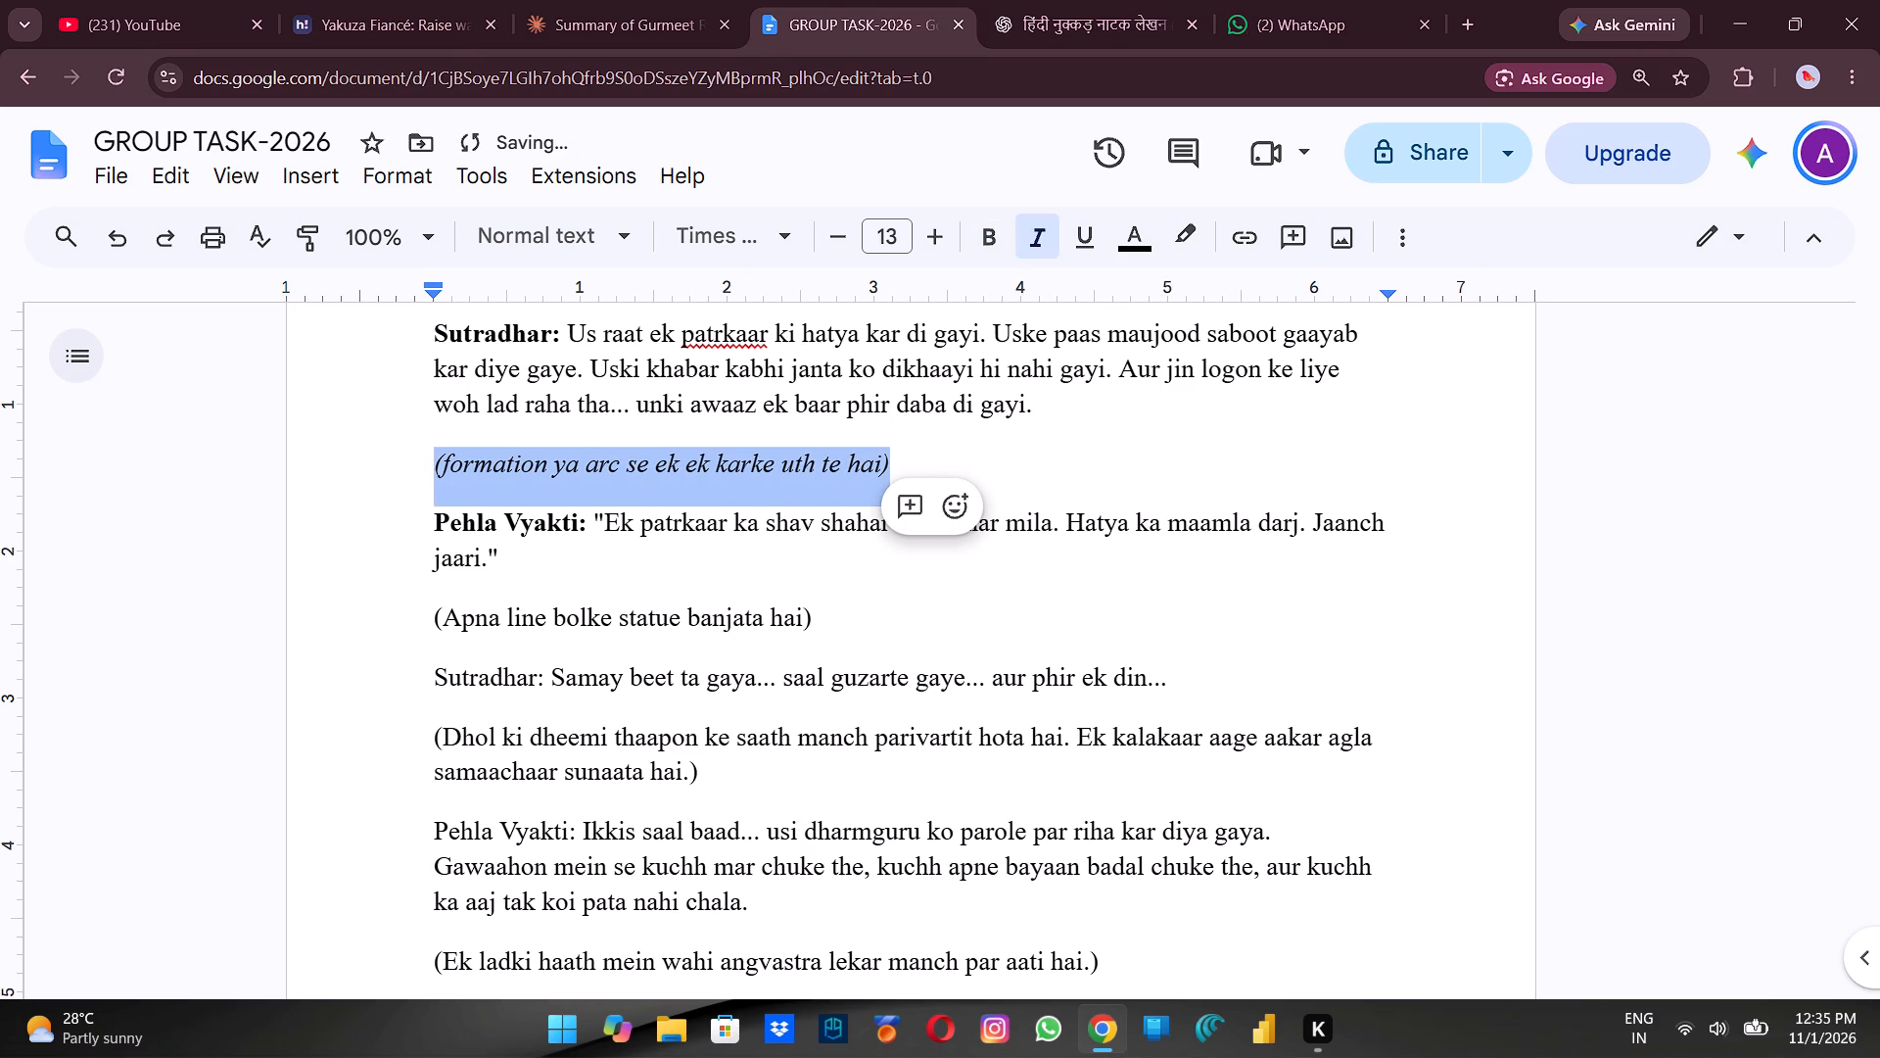
Change "banjata" to "banjate" in the "Apna line bolke statue" stage direction.
scroll(833, 630, down, 1)
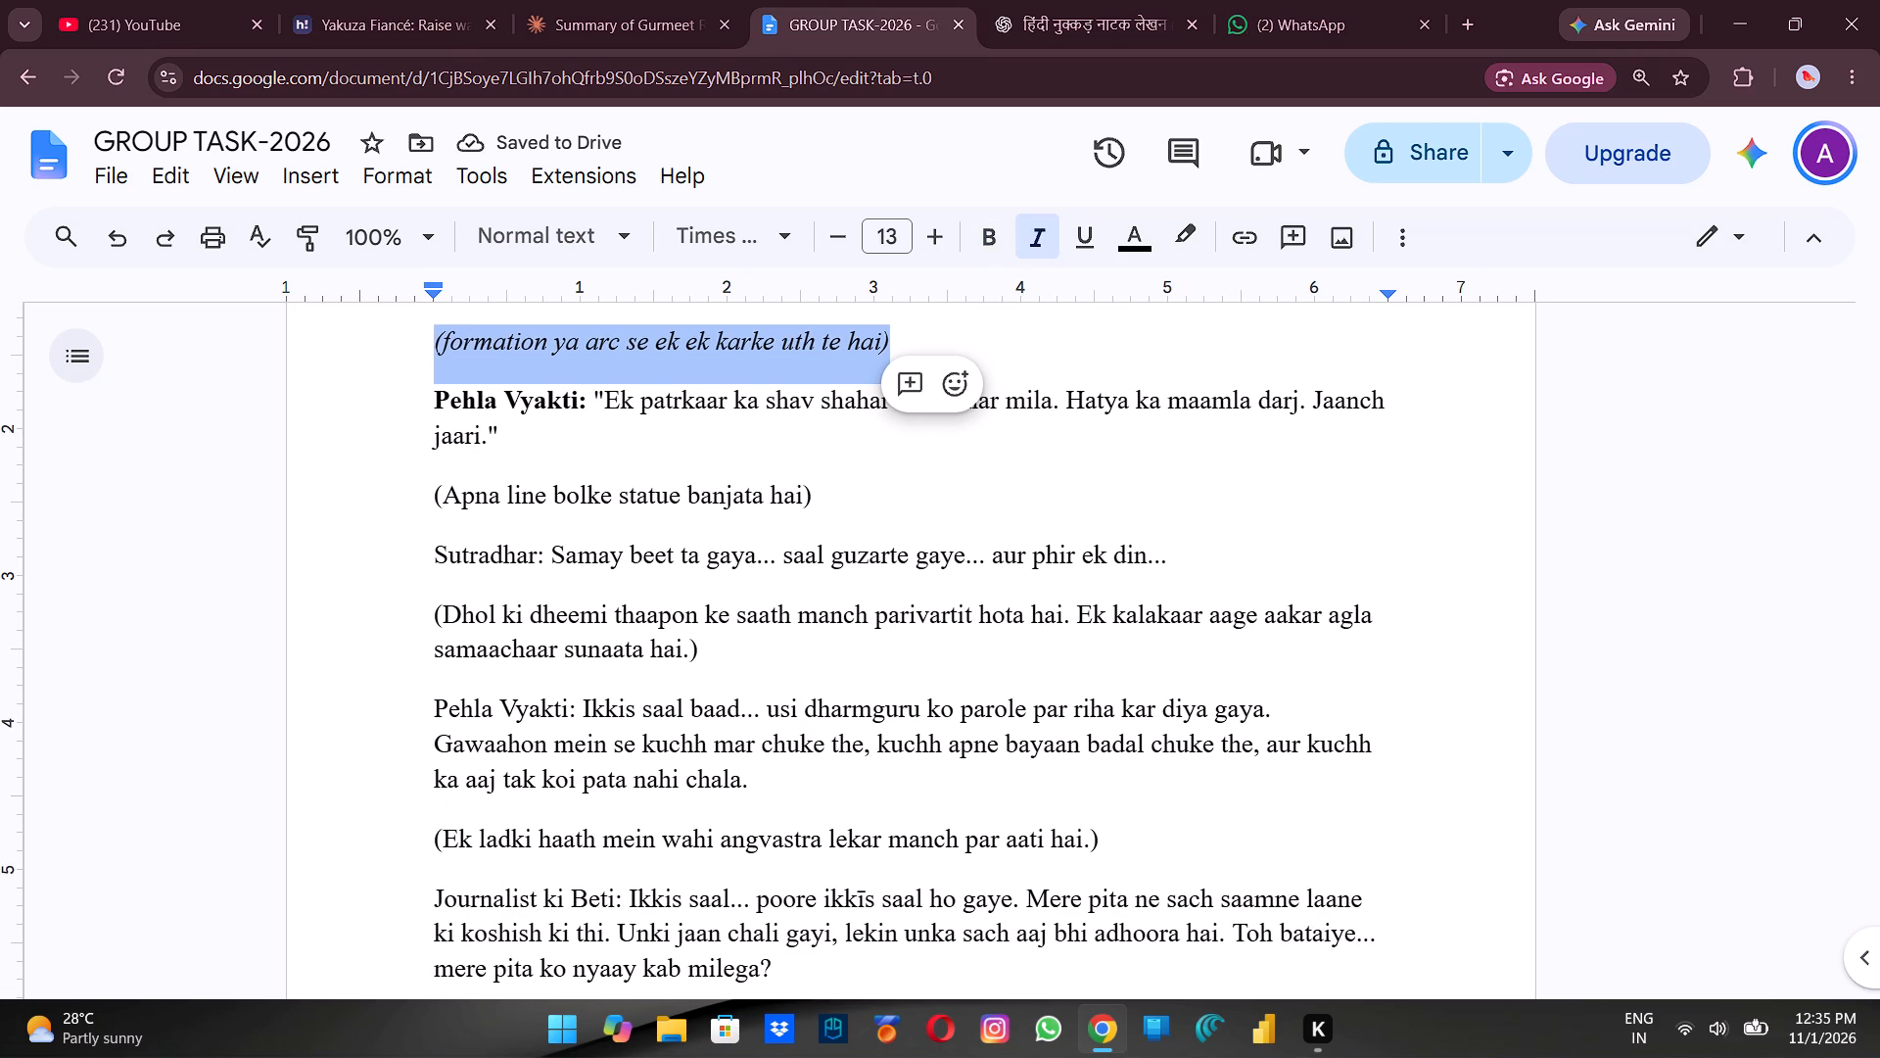
click(713, 512)
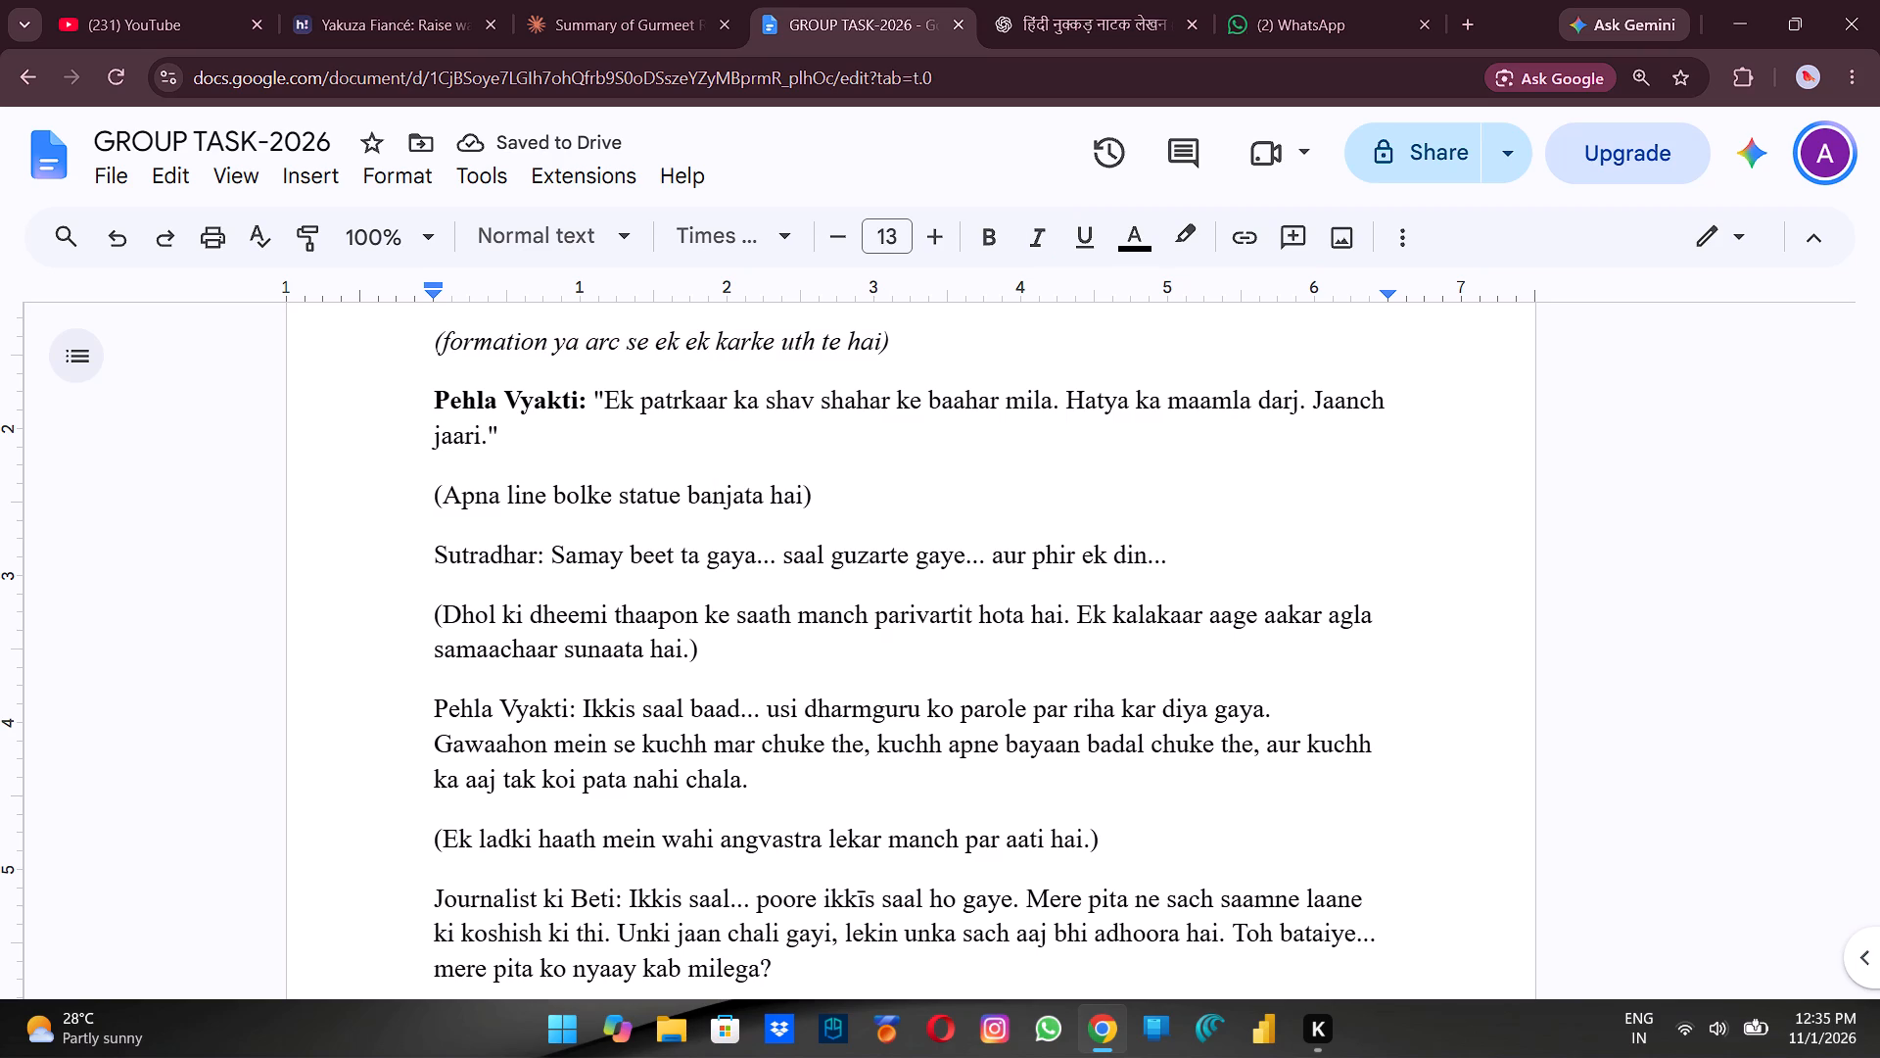
click(760, 493)
key(BackSpace)
key(e)
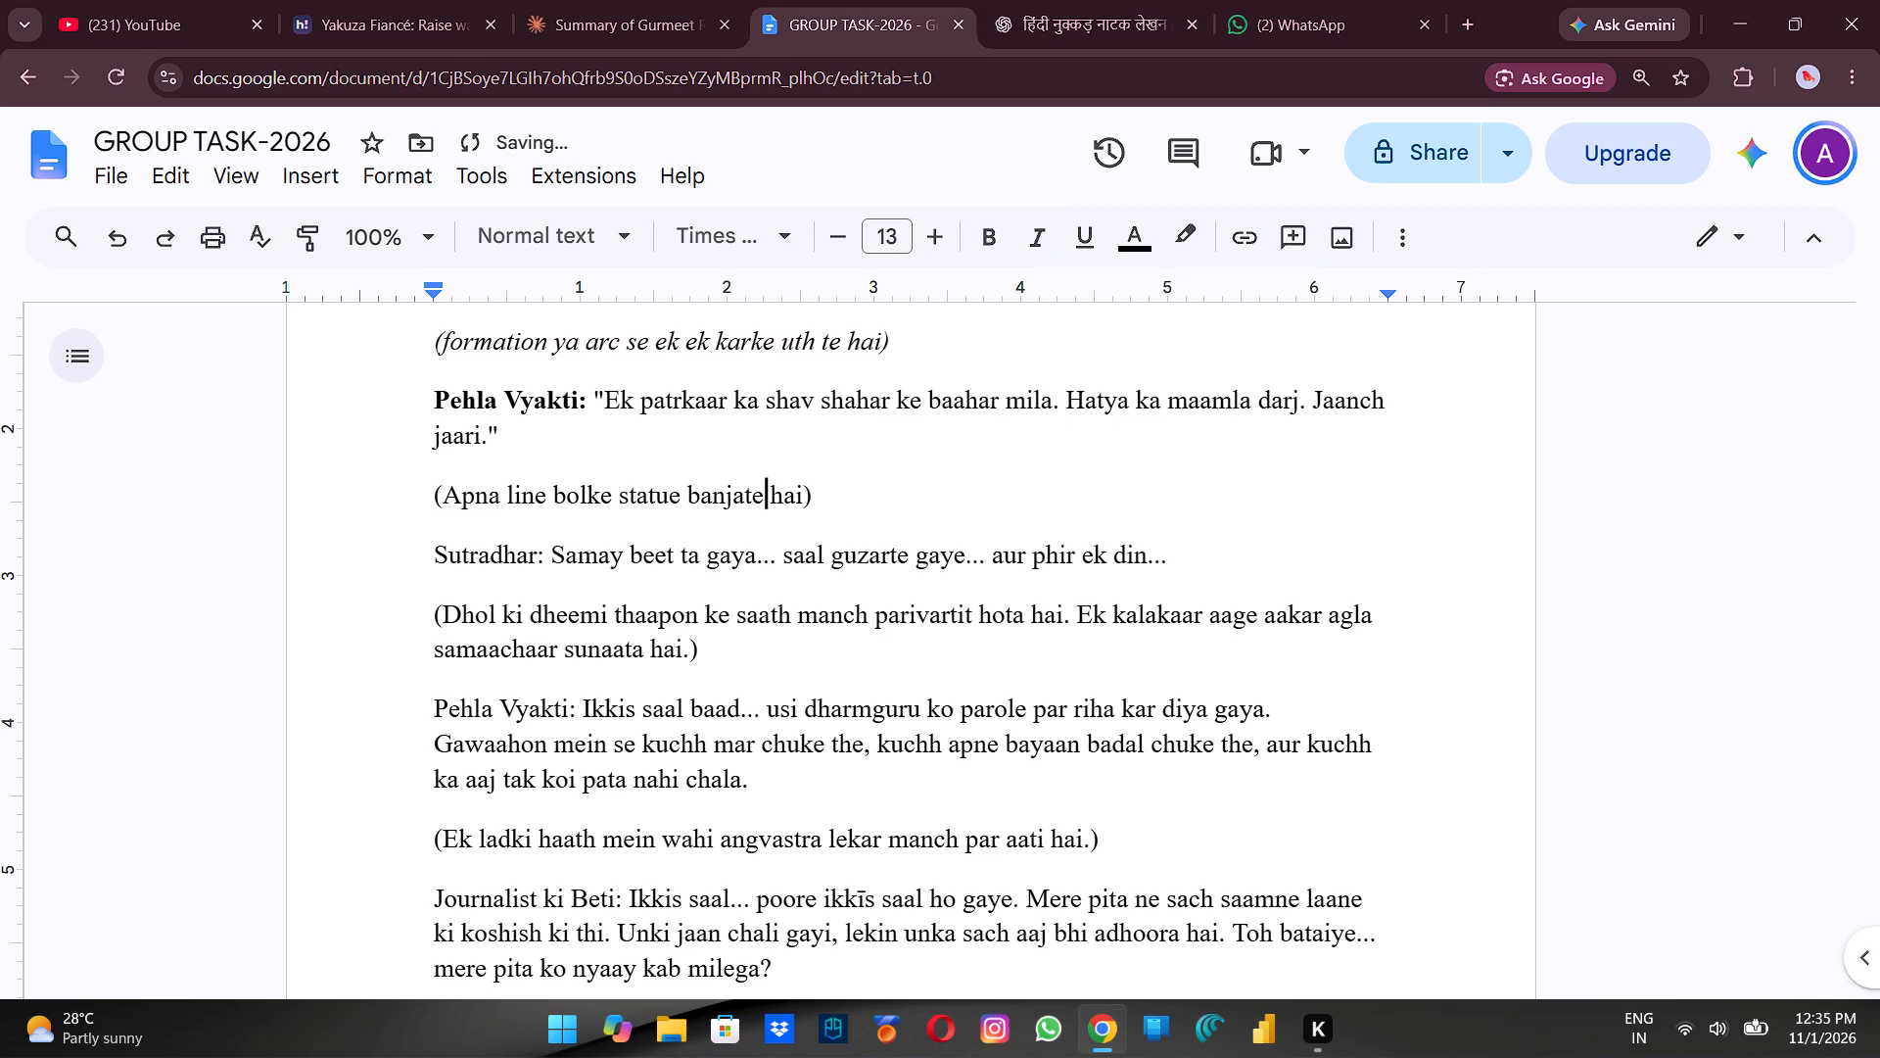
Make the speaker name "Sutradhar:" bold before the "Samay beet ta gaya" line.
drag(431, 549, 545, 545)
click(973, 241)
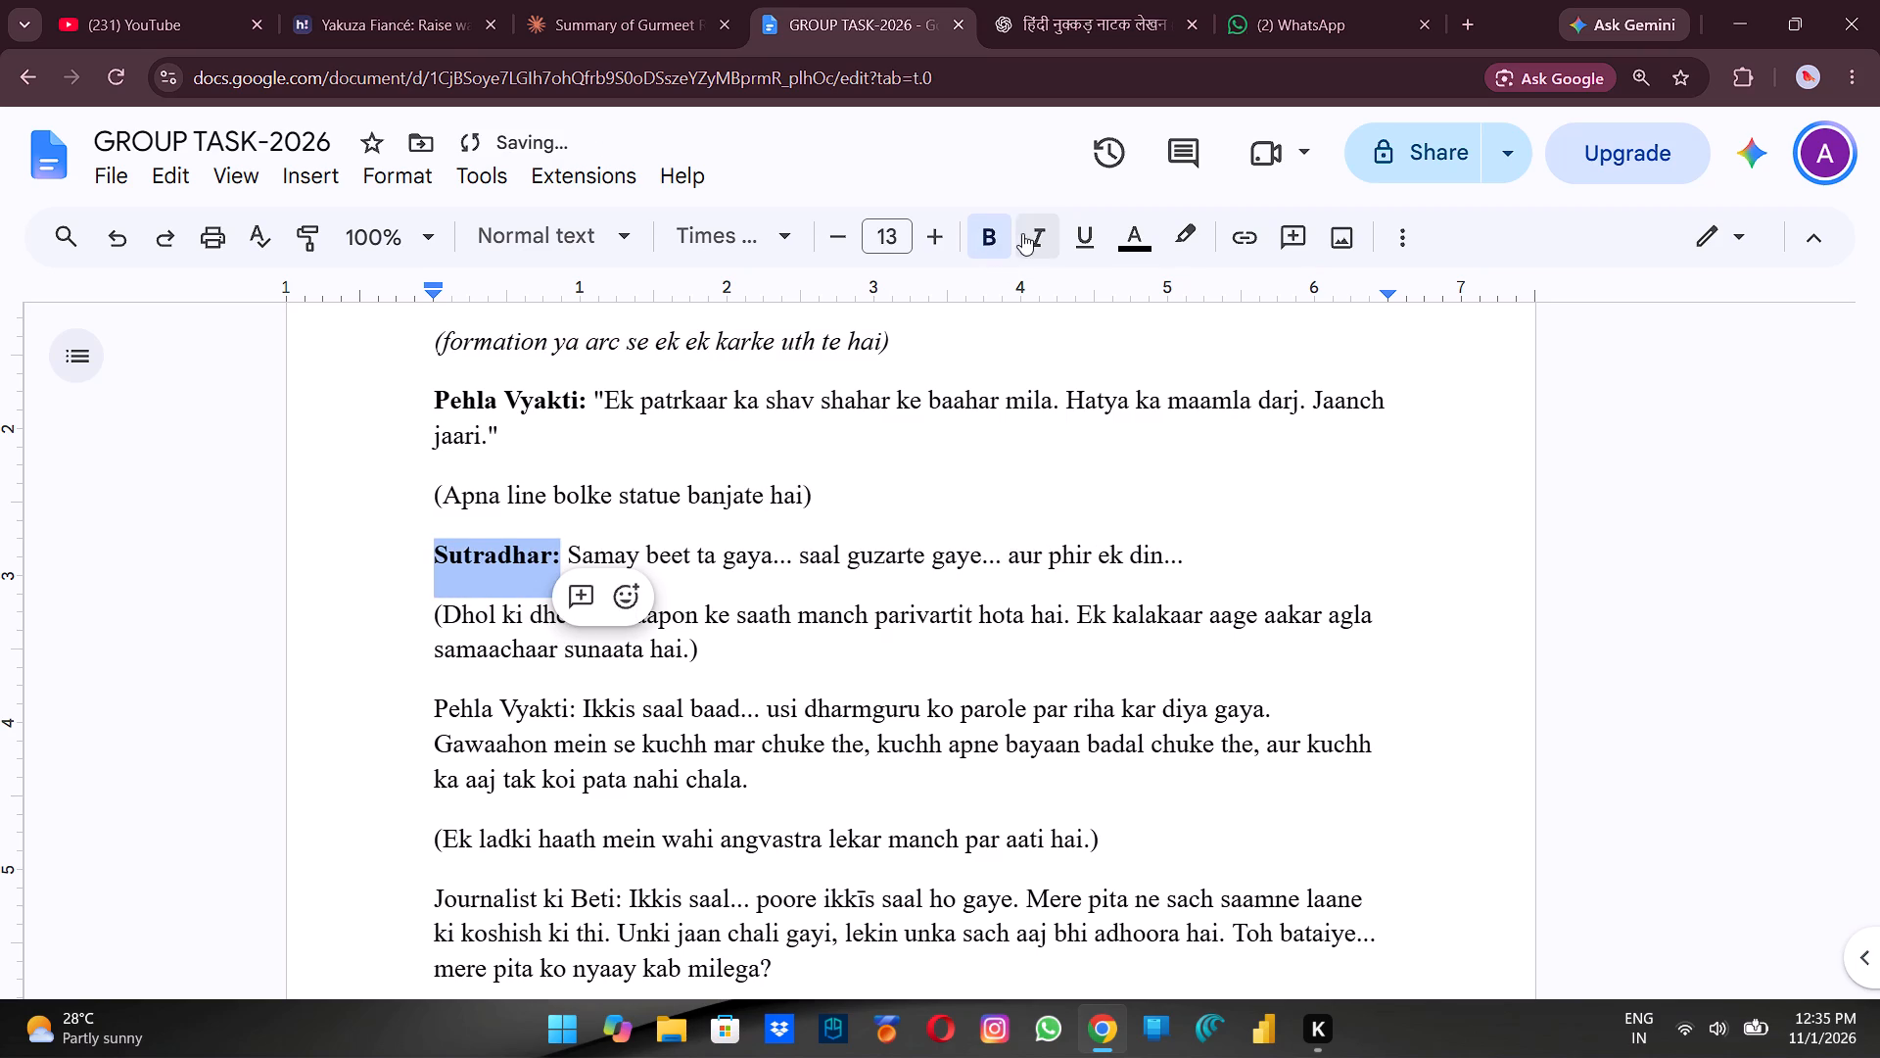
Replace the text of the "Dhol ki dheemi thaapon ke saath" stage direction with "one beat", keeping the parentheses.
click(881, 616)
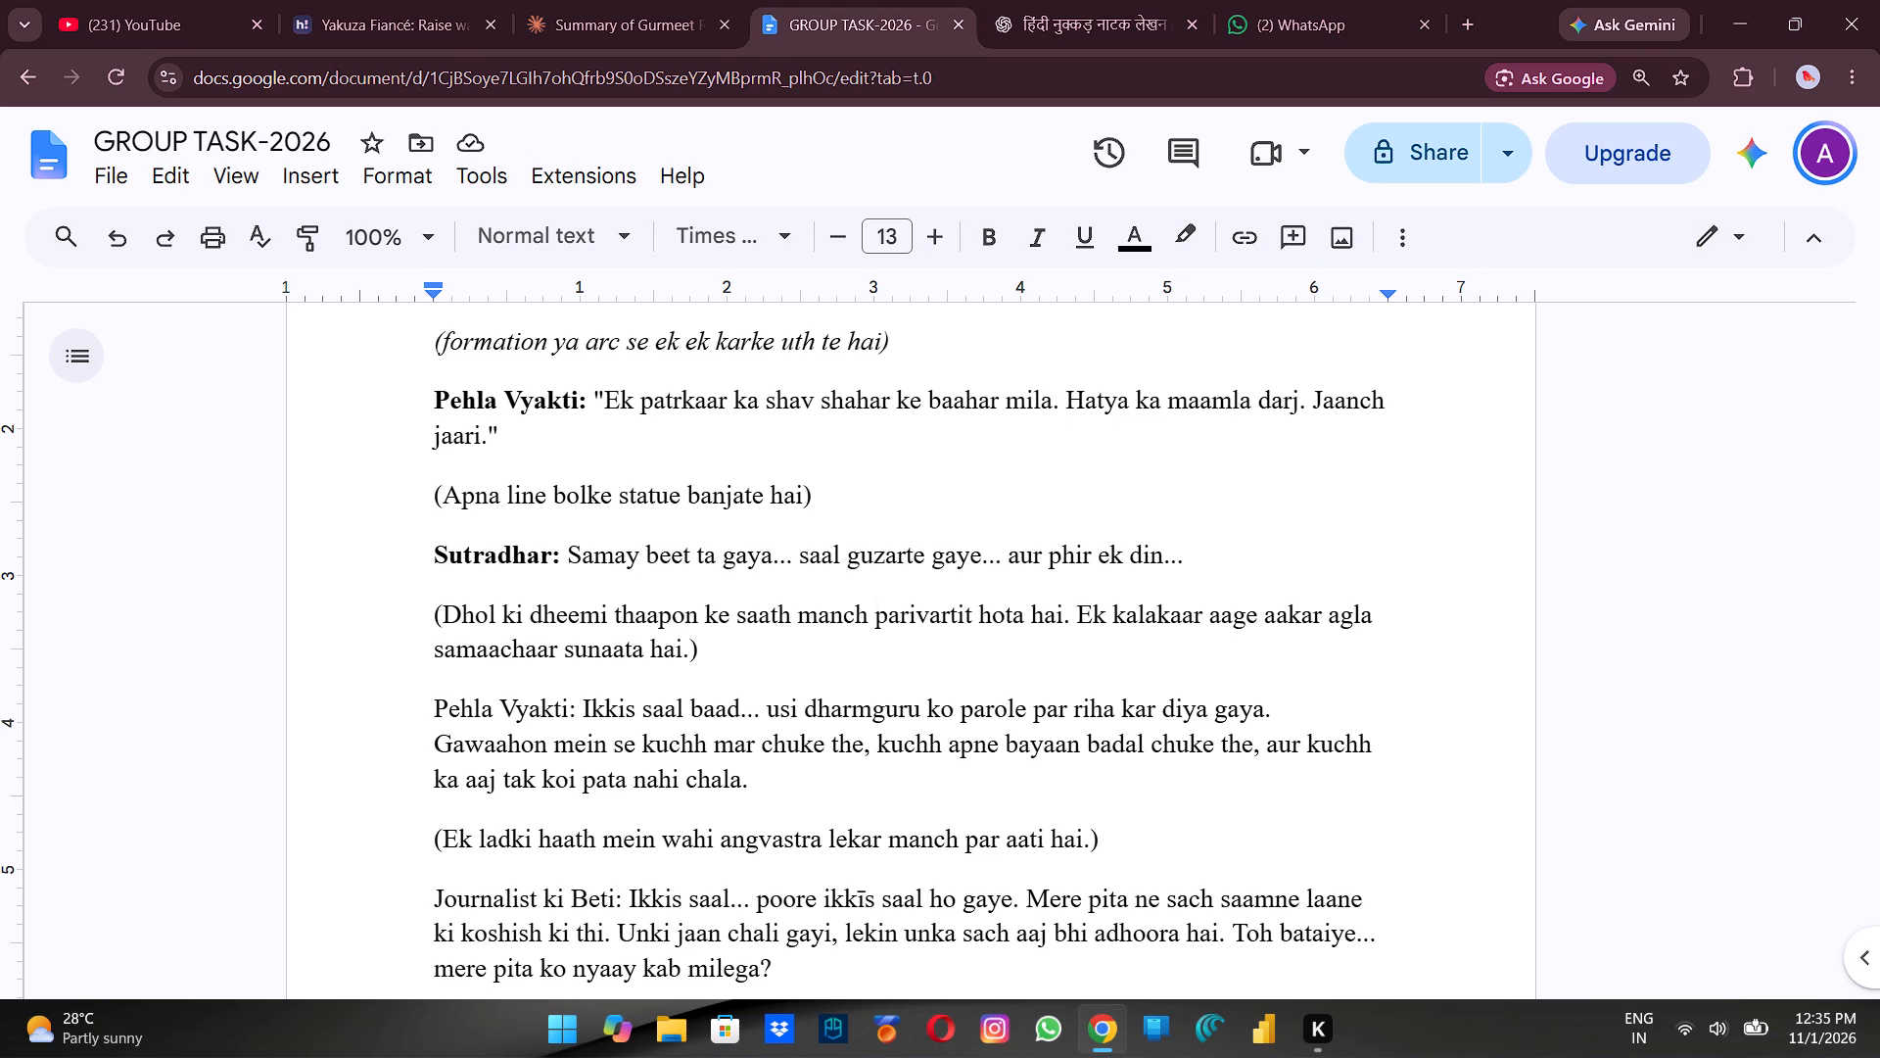
drag(439, 612, 509, 626)
click(438, 622)
scroll(624, 629, down, 1)
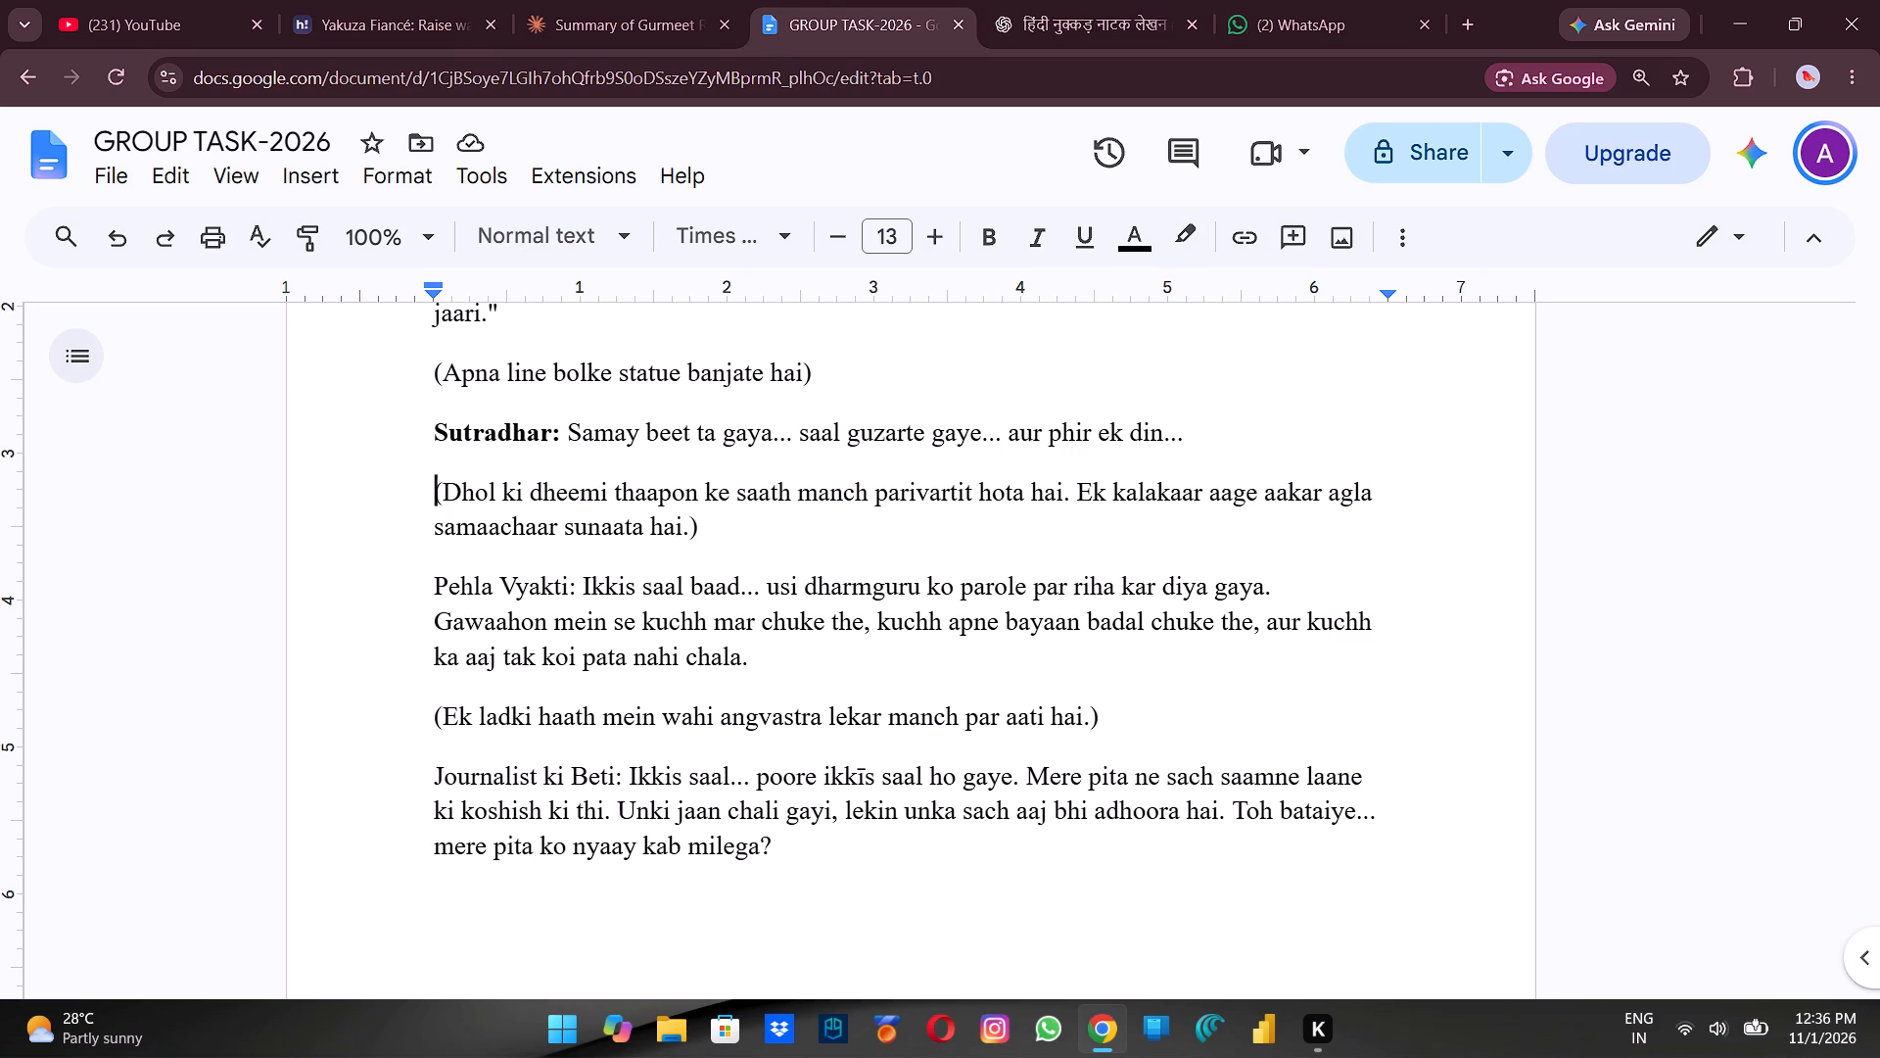
click(857, 691)
click(654, 495)
drag(443, 490, 687, 531)
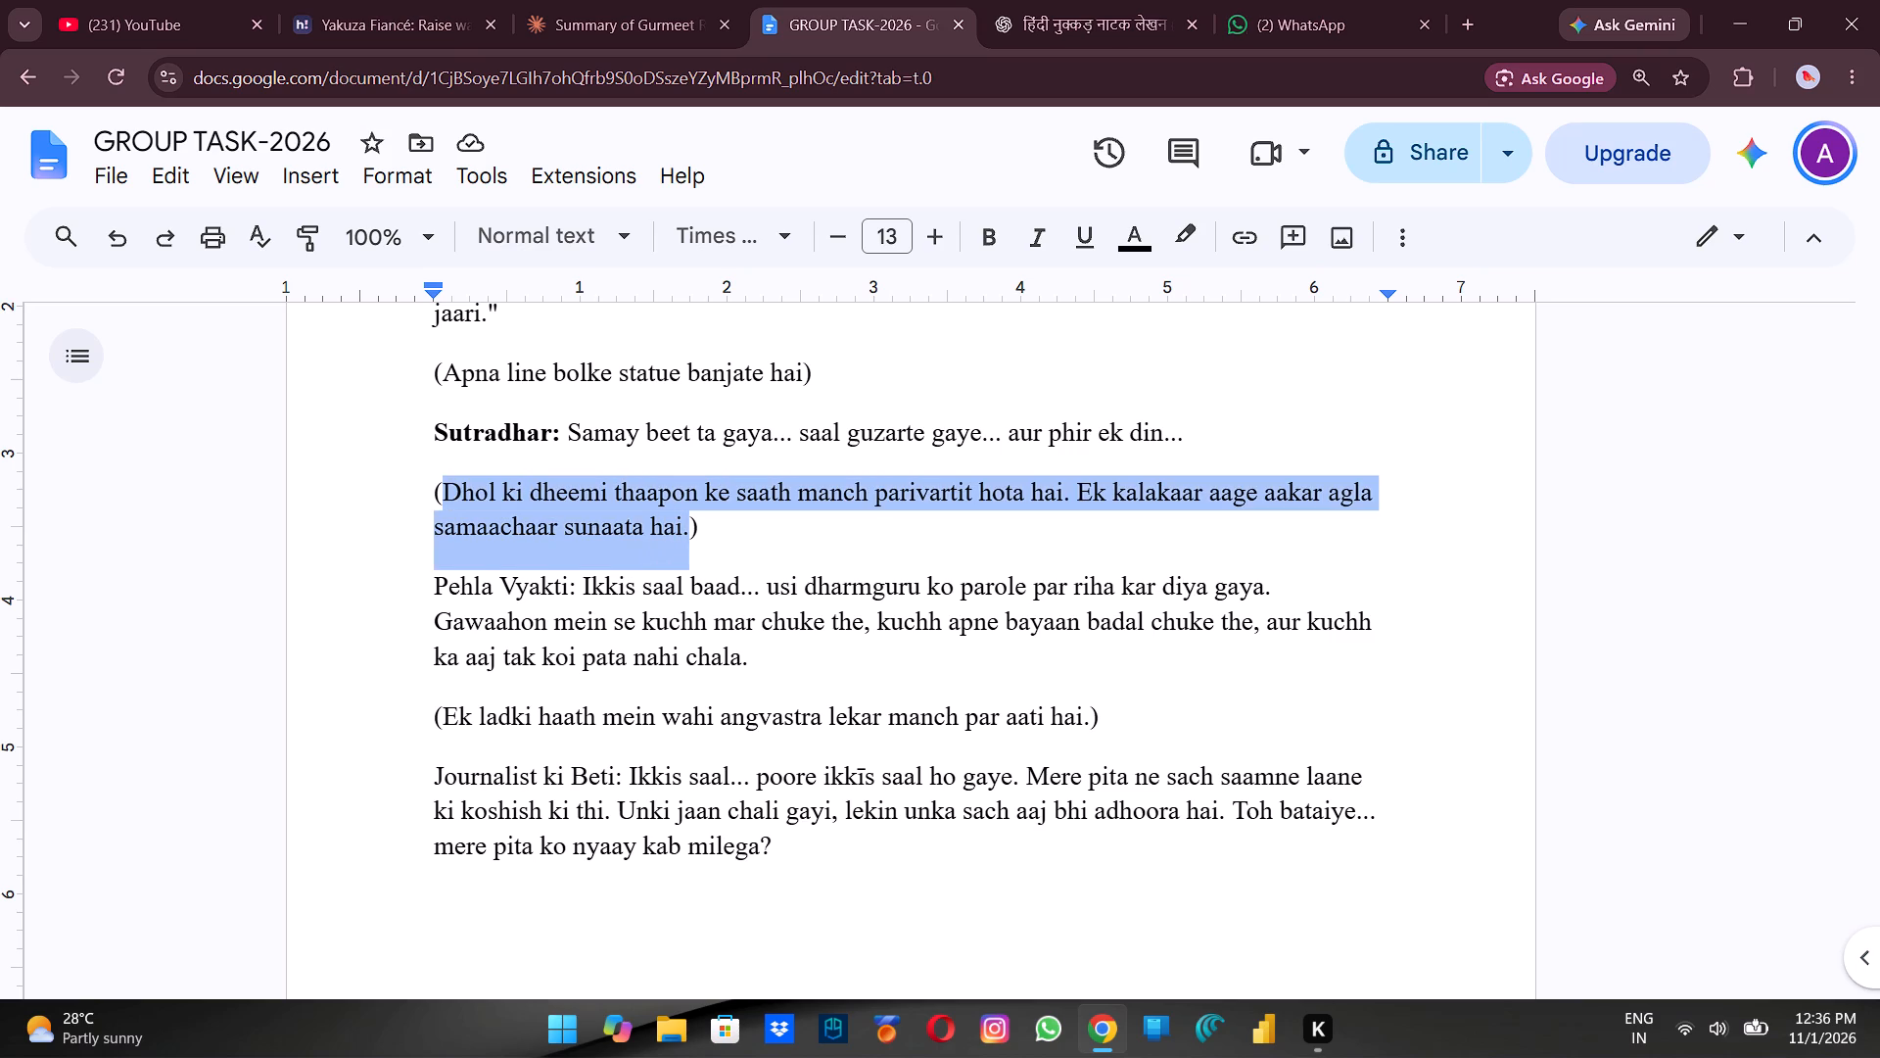
drag(687, 531, 690, 531)
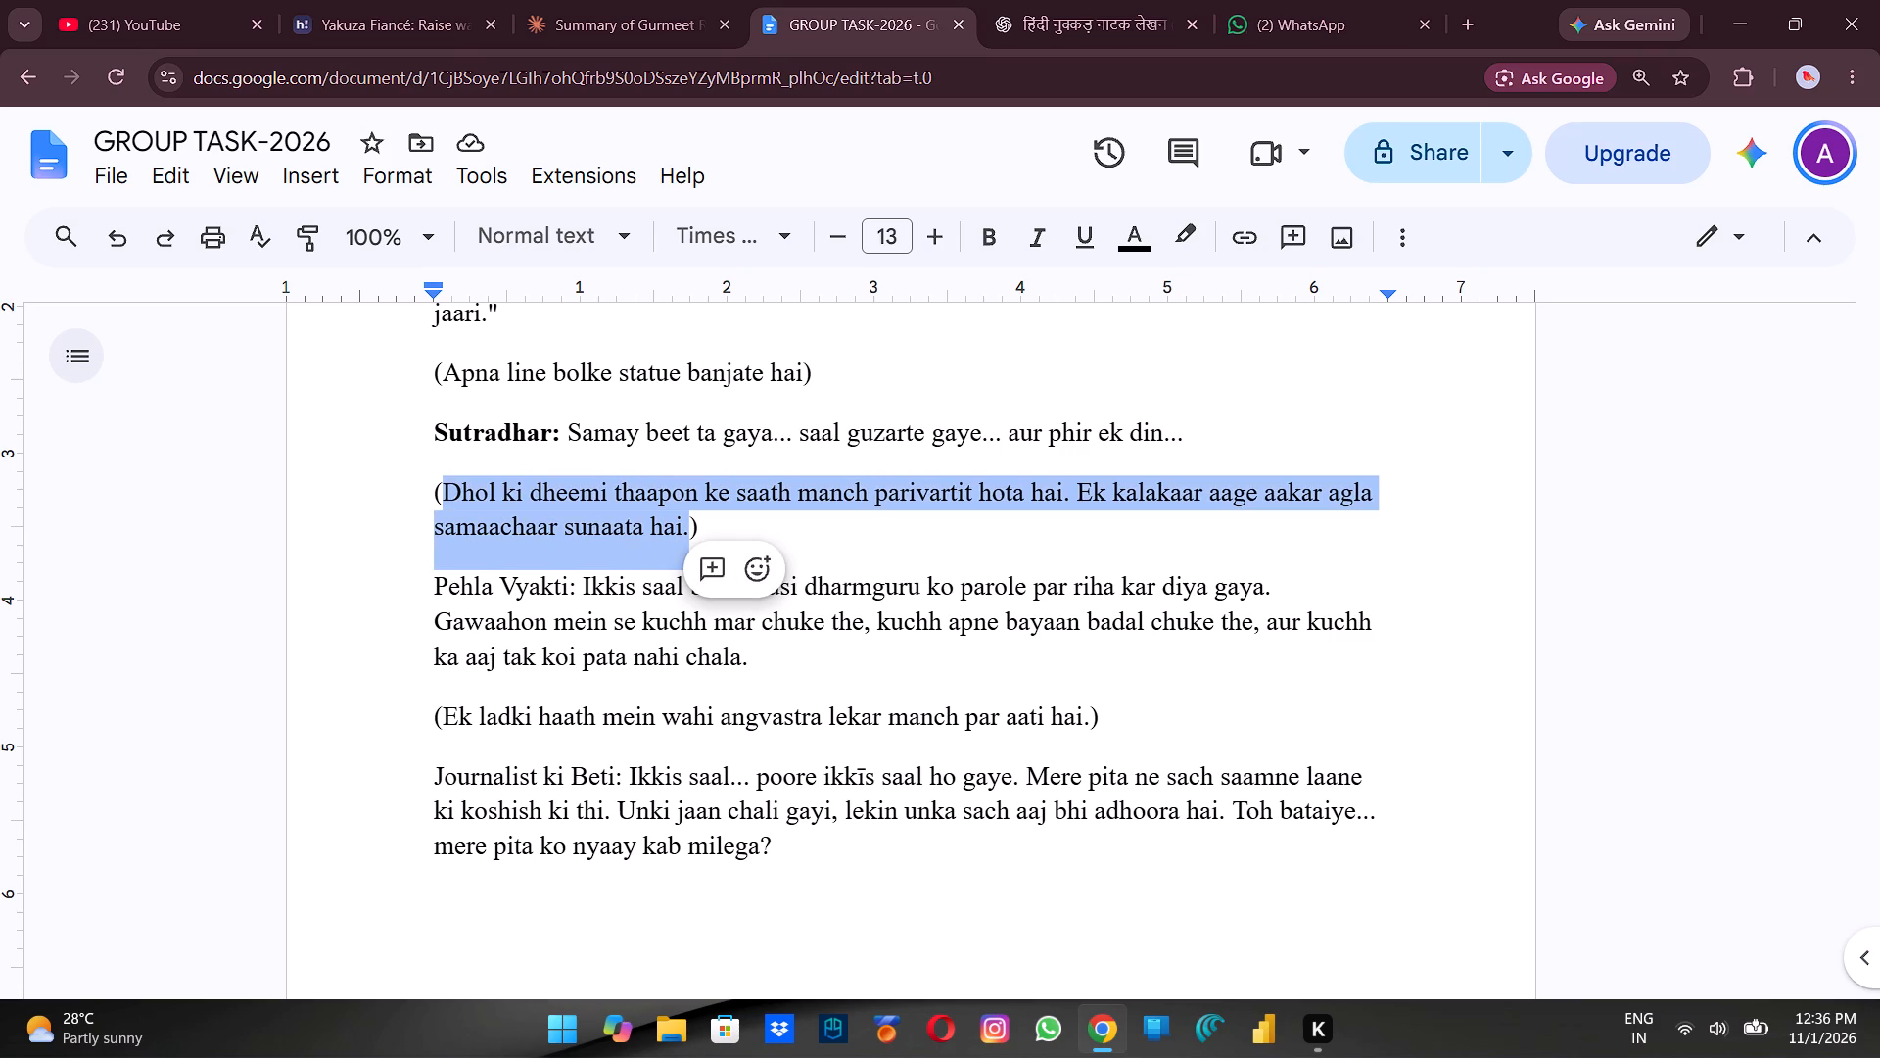
text(one beat)
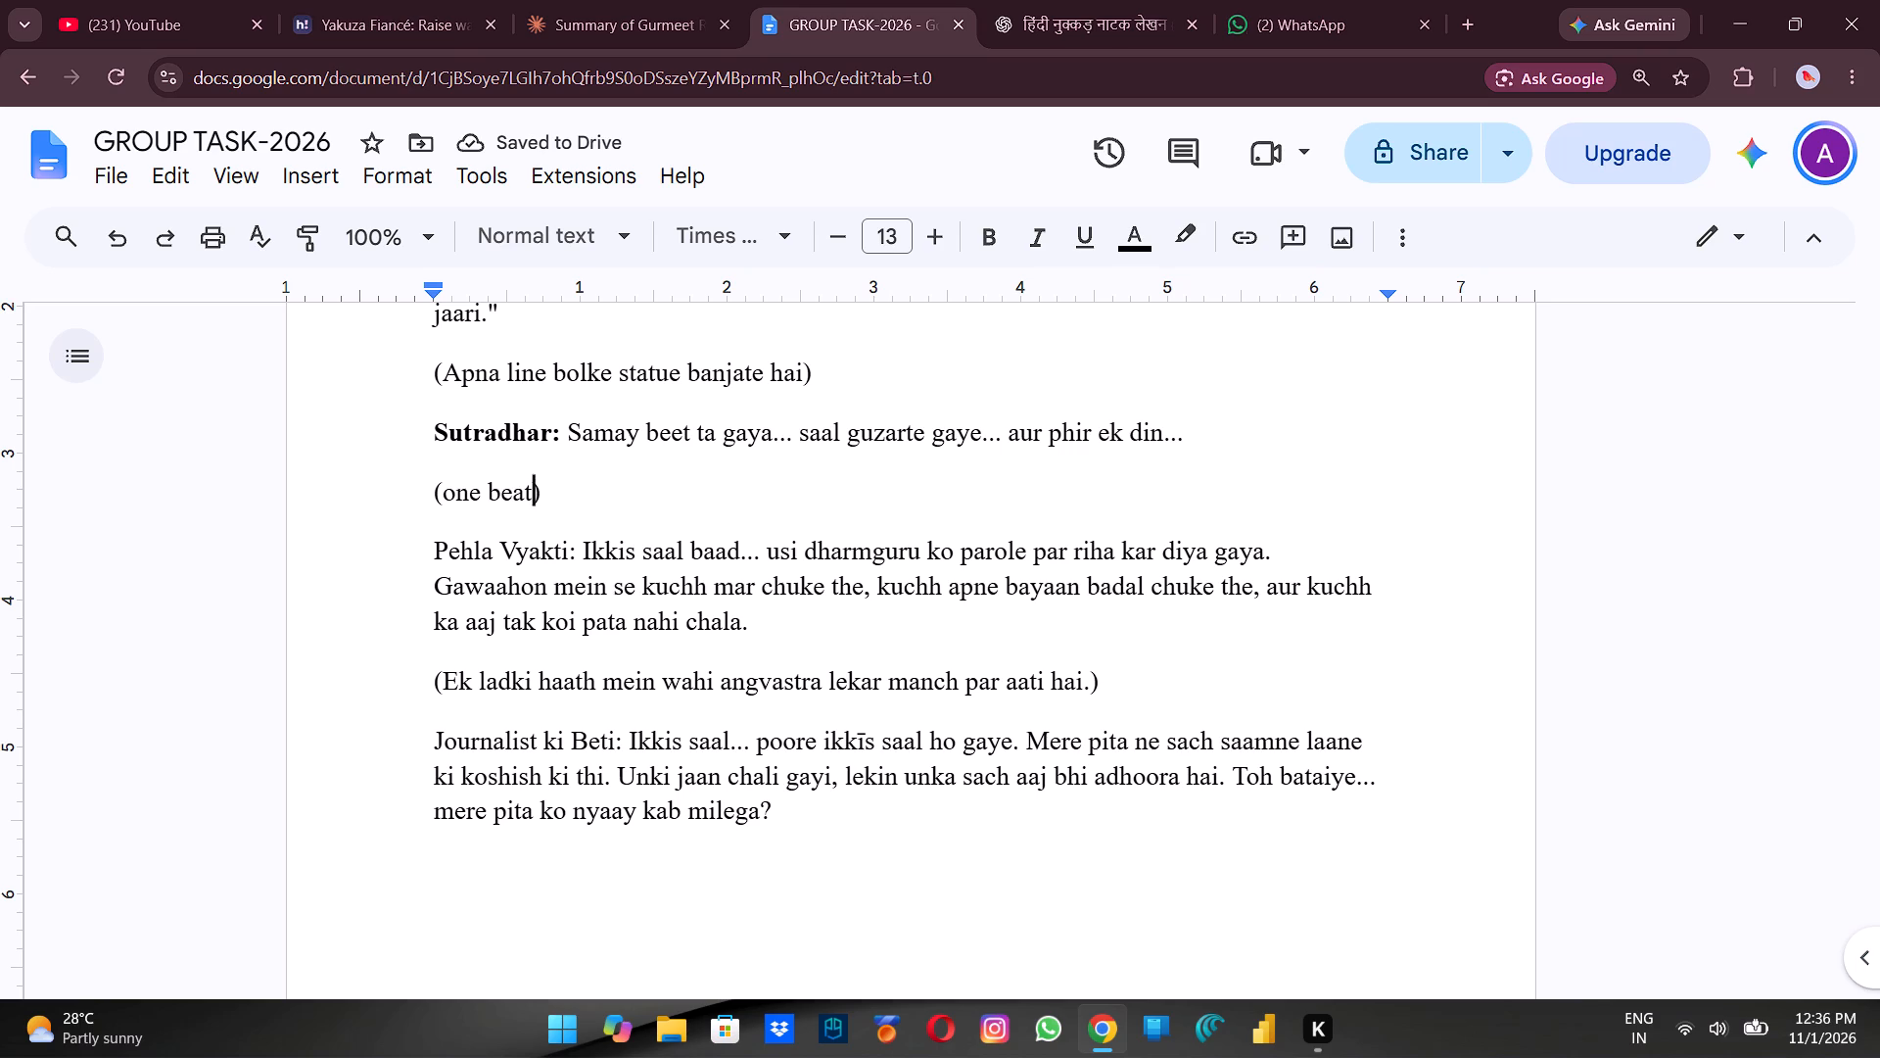
Make the speaker name "Pehla Vyakti:" bold before the "Ikkis saal baad" speech.
drag(439, 550, 575, 549)
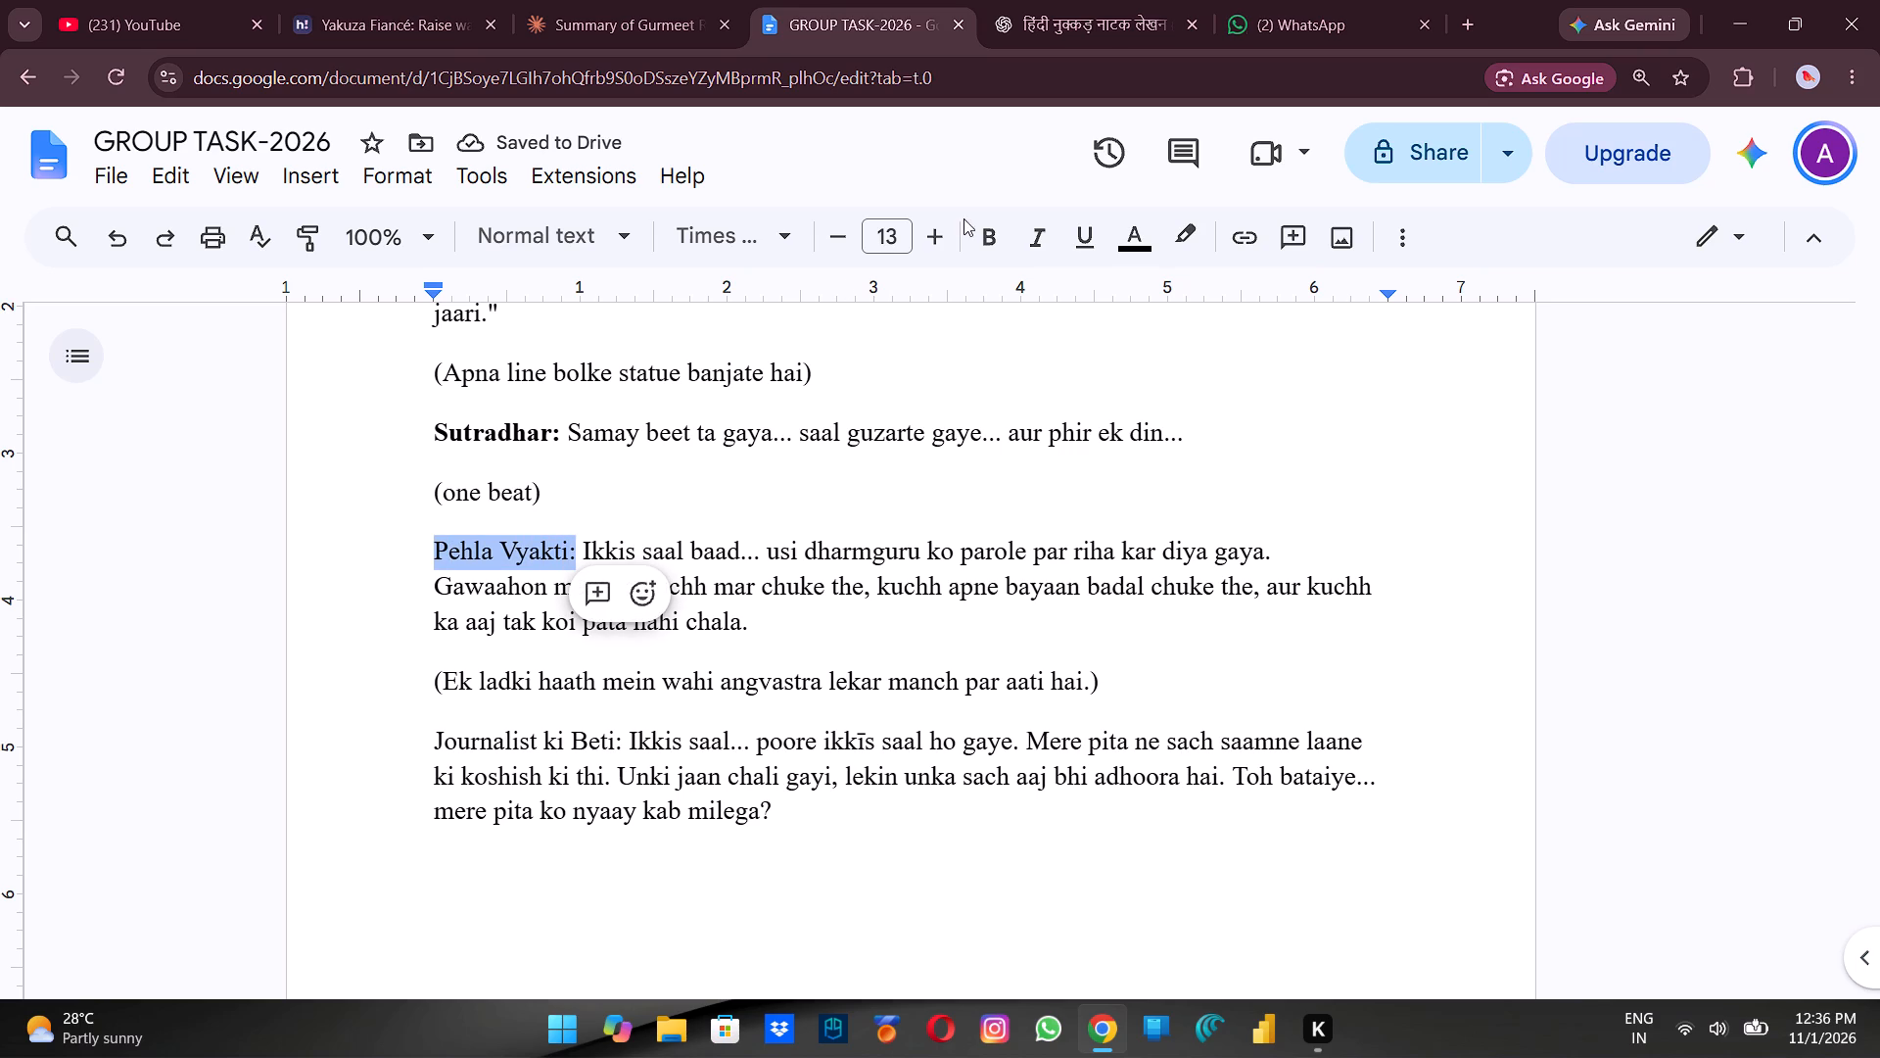
click(990, 236)
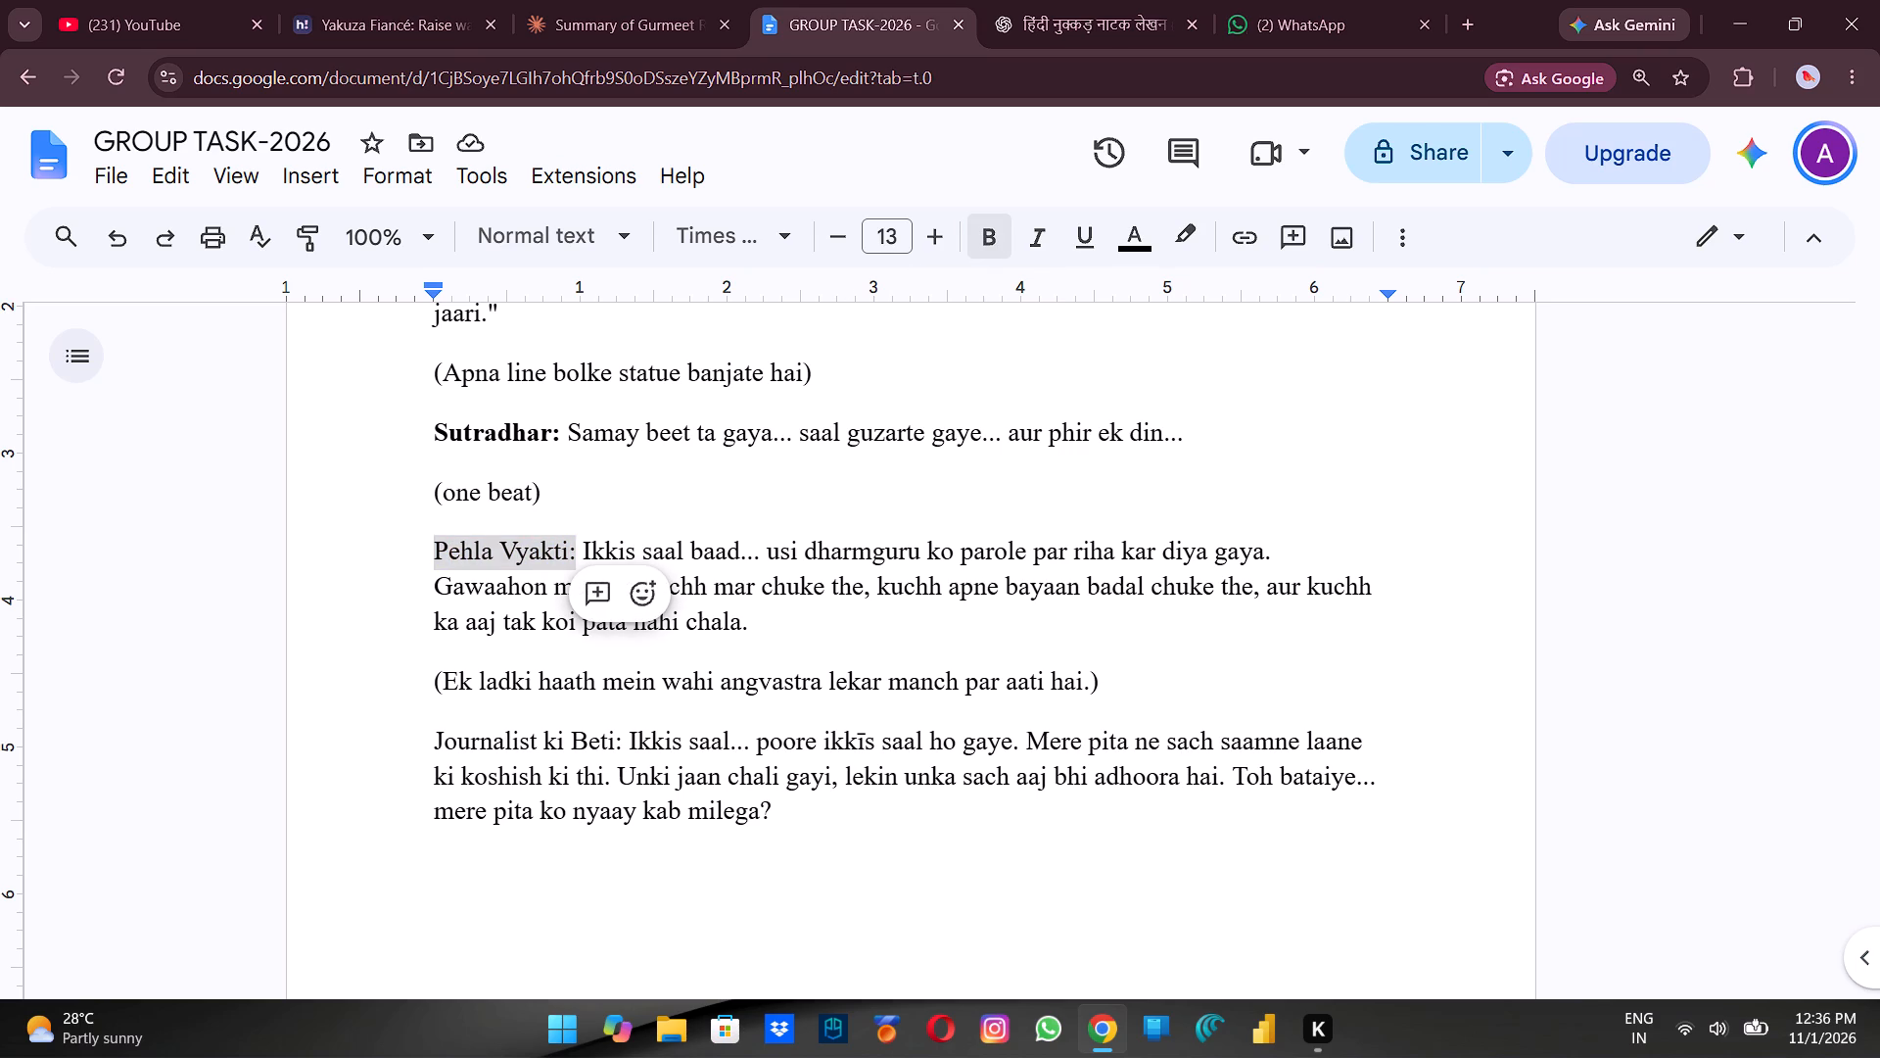
Change the speaker of the "Ikkis saal baad" speech from Pehla to "Teesra" Vyakti.
click(436, 660)
click(471, 593)
click(520, 537)
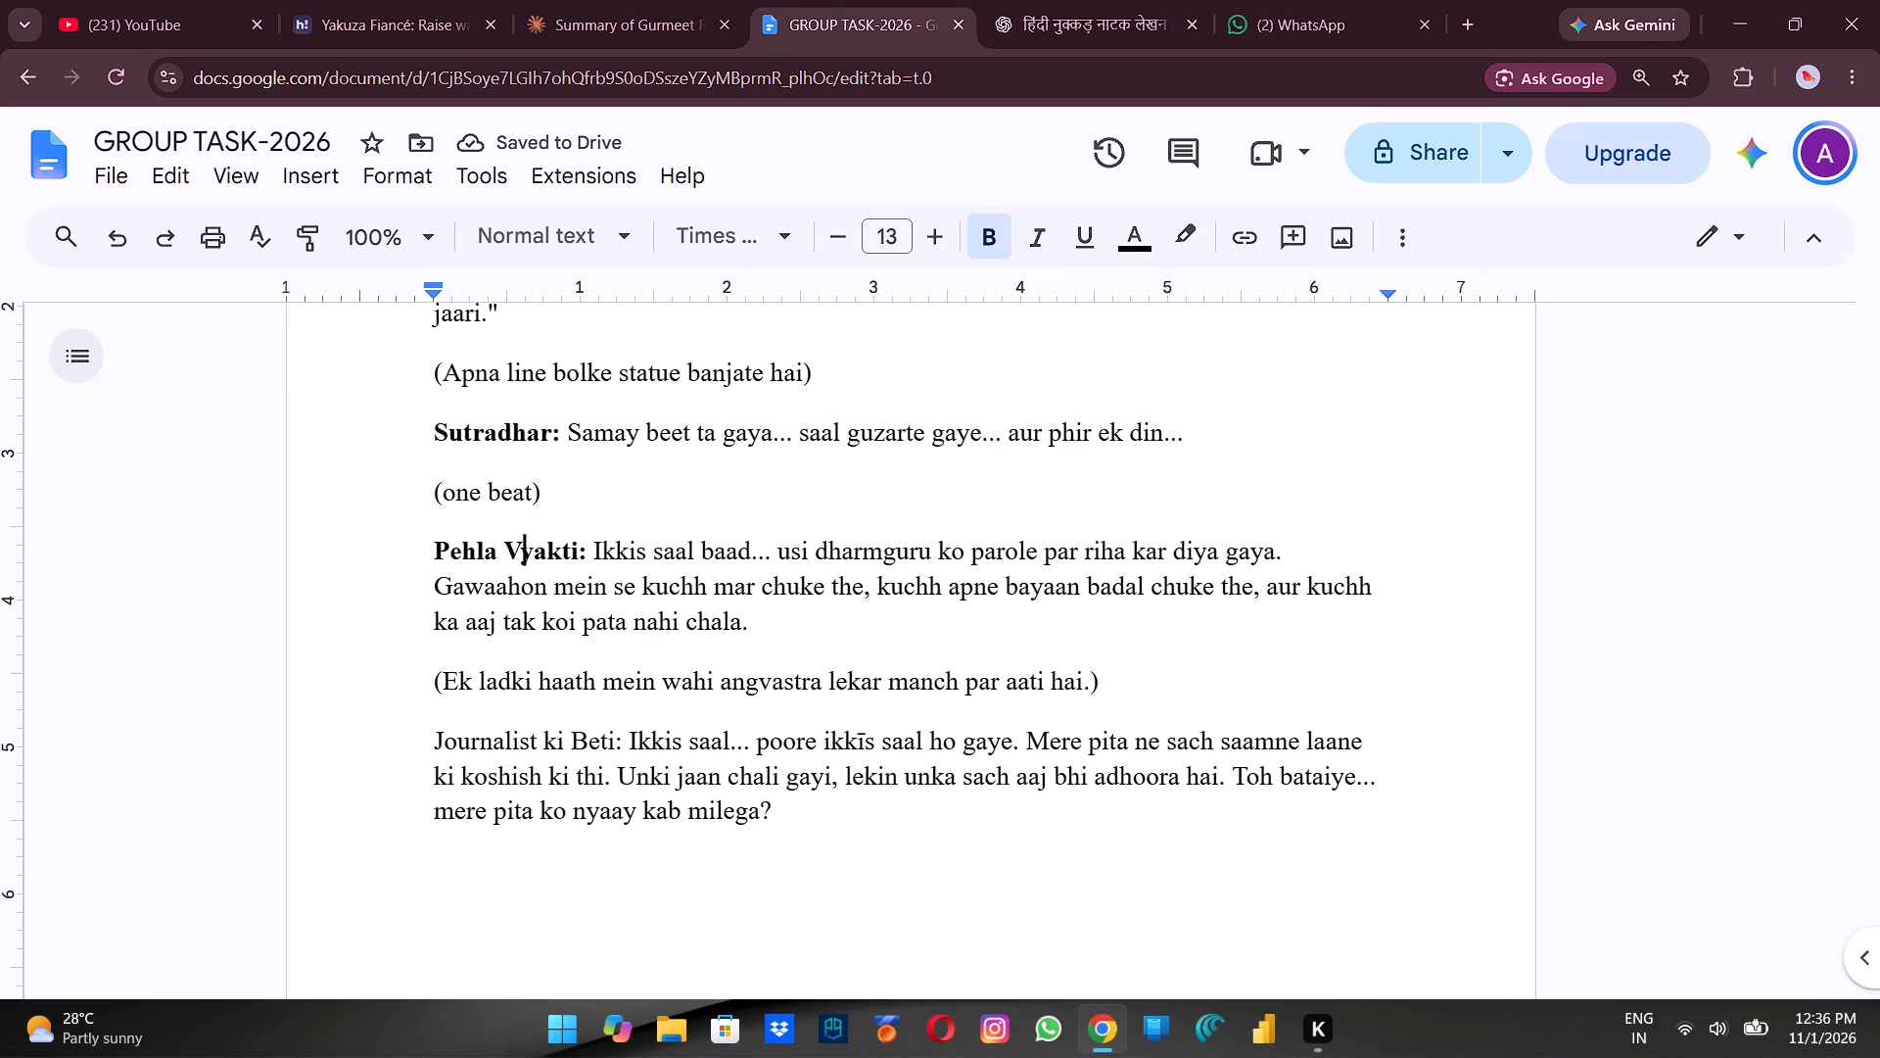
click(492, 536)
click(498, 538)
key(BackSpace)
key(BackSpace)
key(BackSpace)
key(BackSpace)
key(BackSpace)
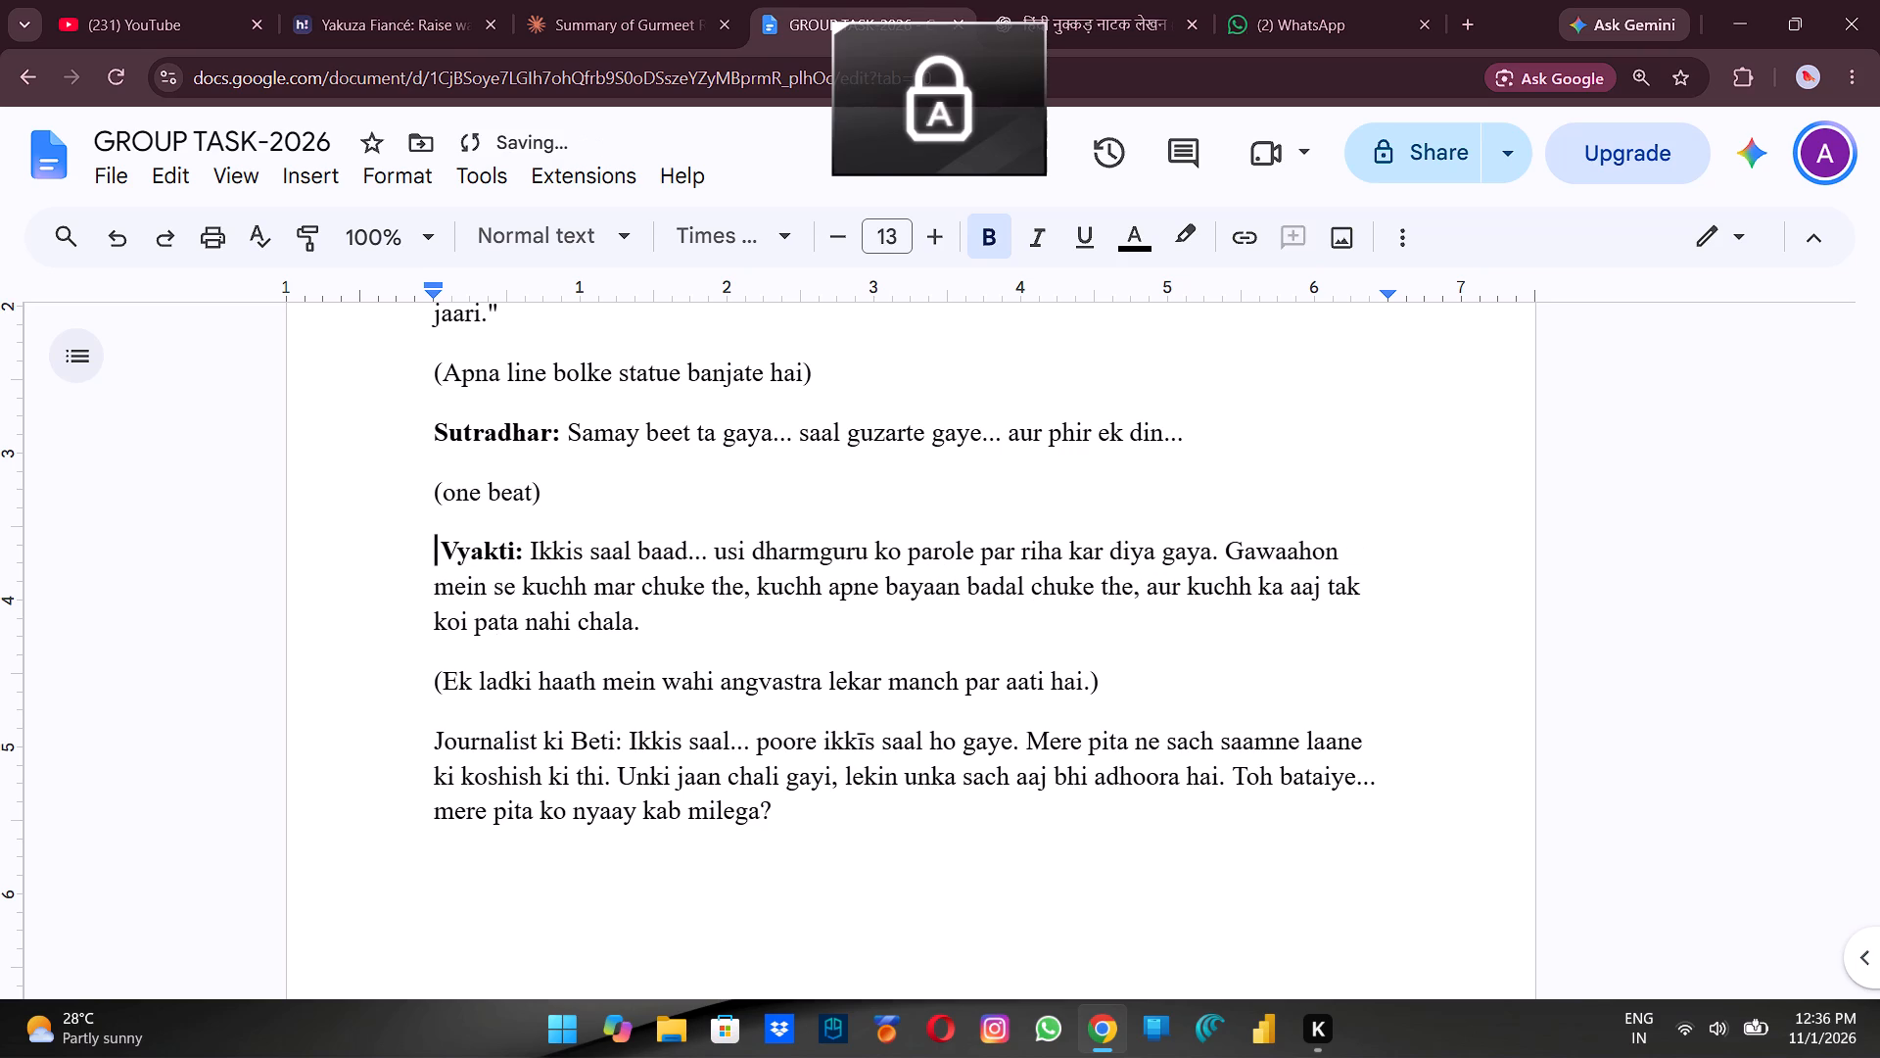
text(eesra)
key(space)
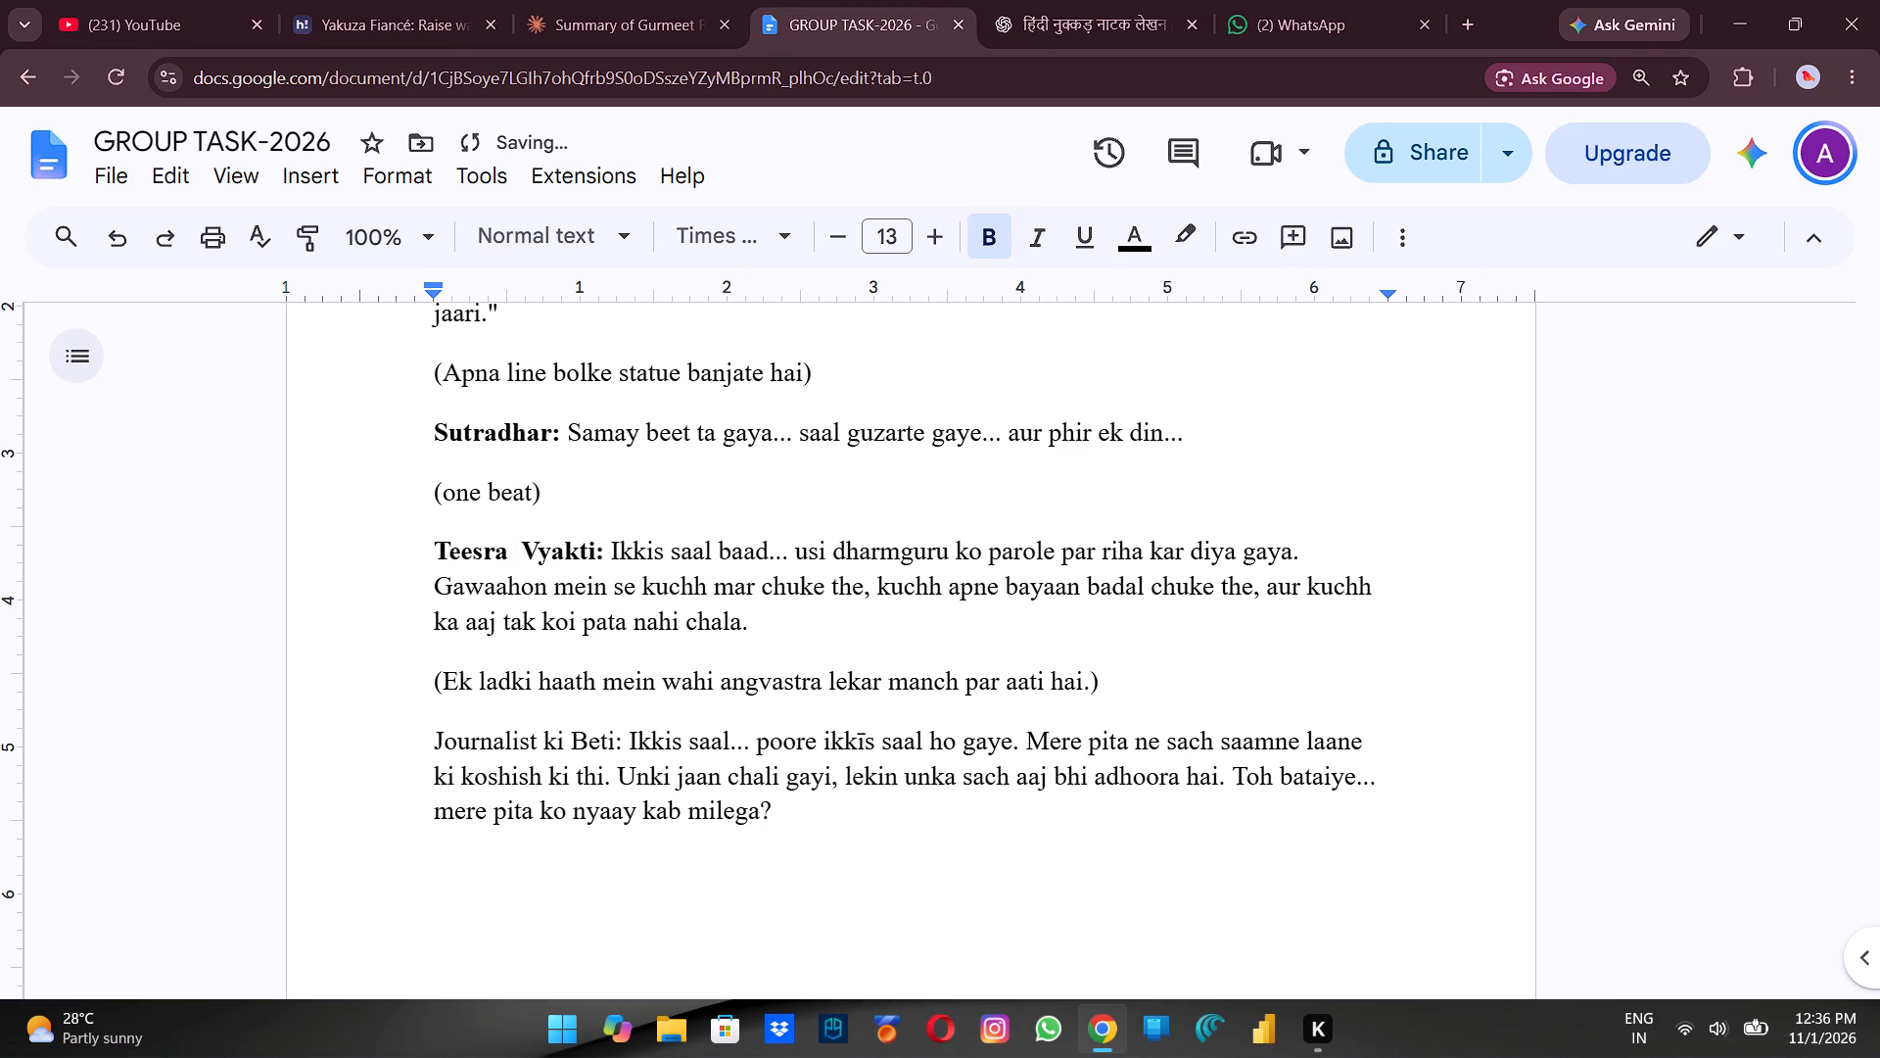
Review the Reporter's killing scene on the preceding page and the revised lines that follow it.
scroll(510, 550, up, 4)
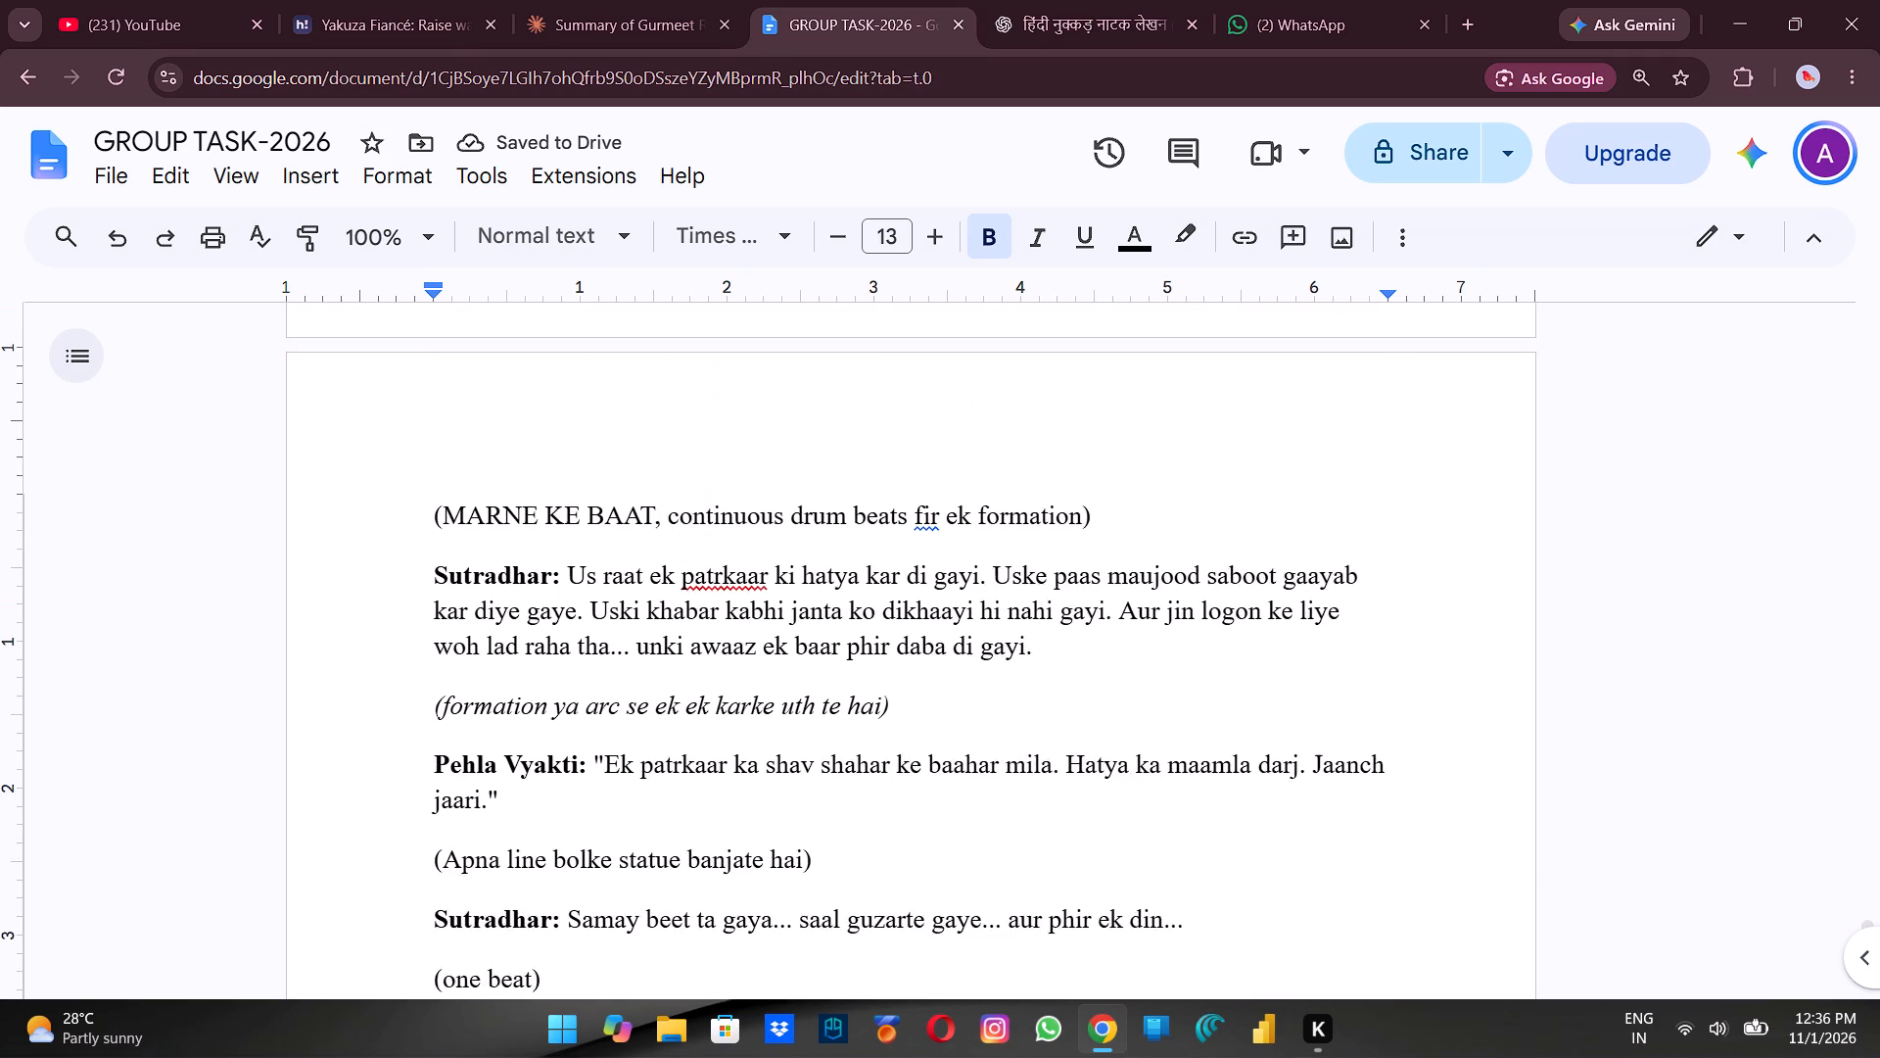
scroll(510, 550, down, 1)
scroll(604, 643, up, 8)
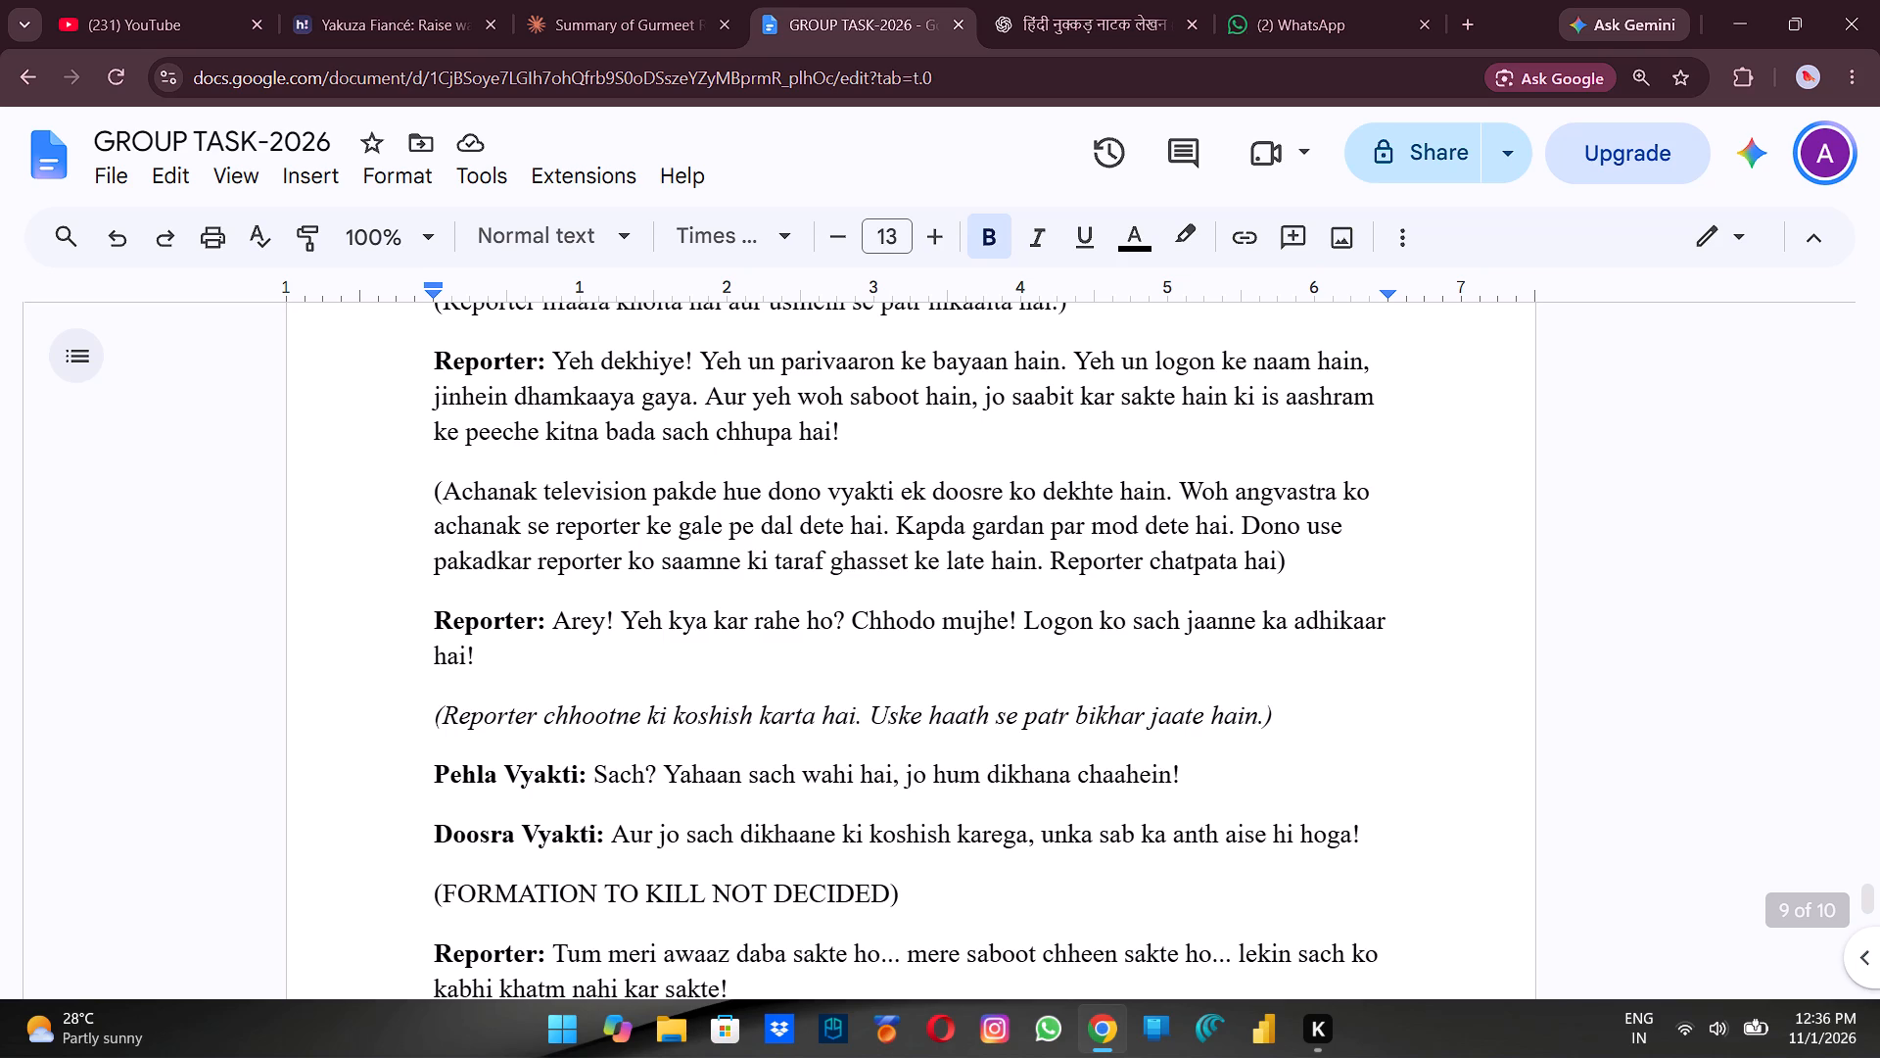
scroll(605, 642, down, 2)
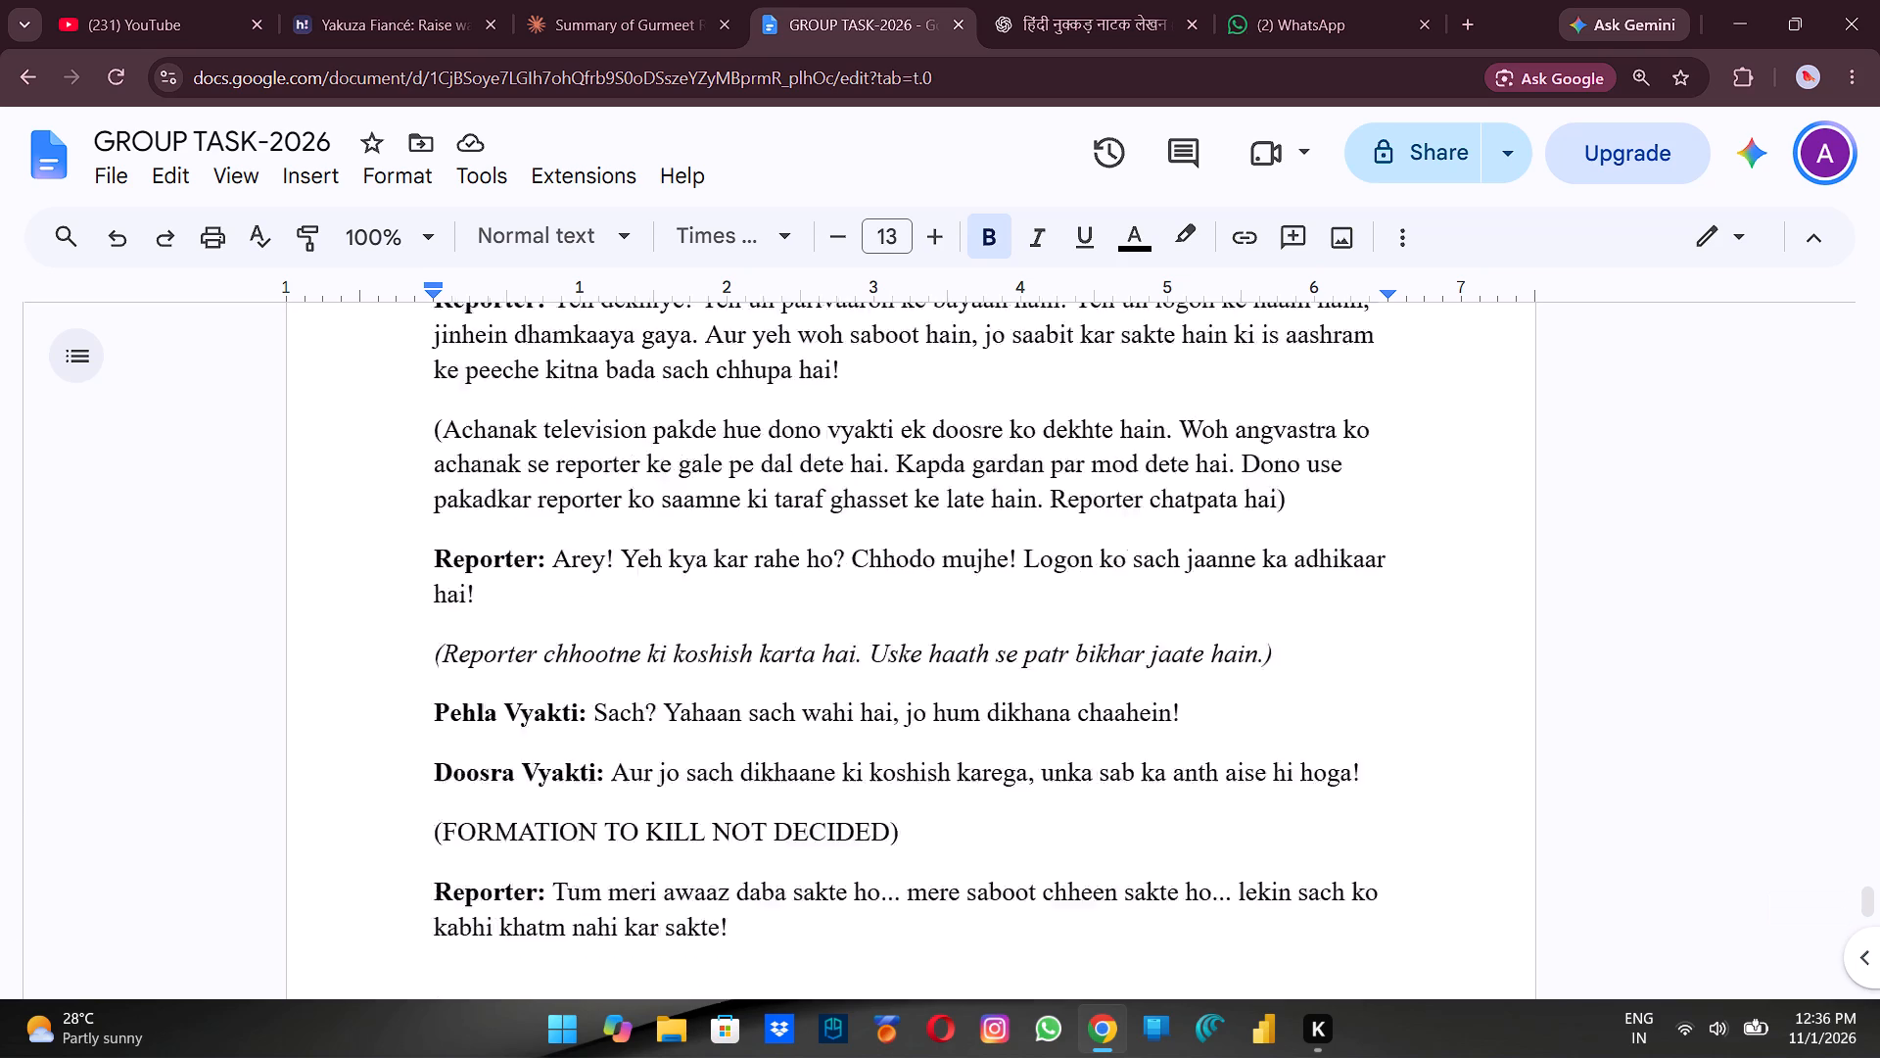
scroll(605, 642, down, 9)
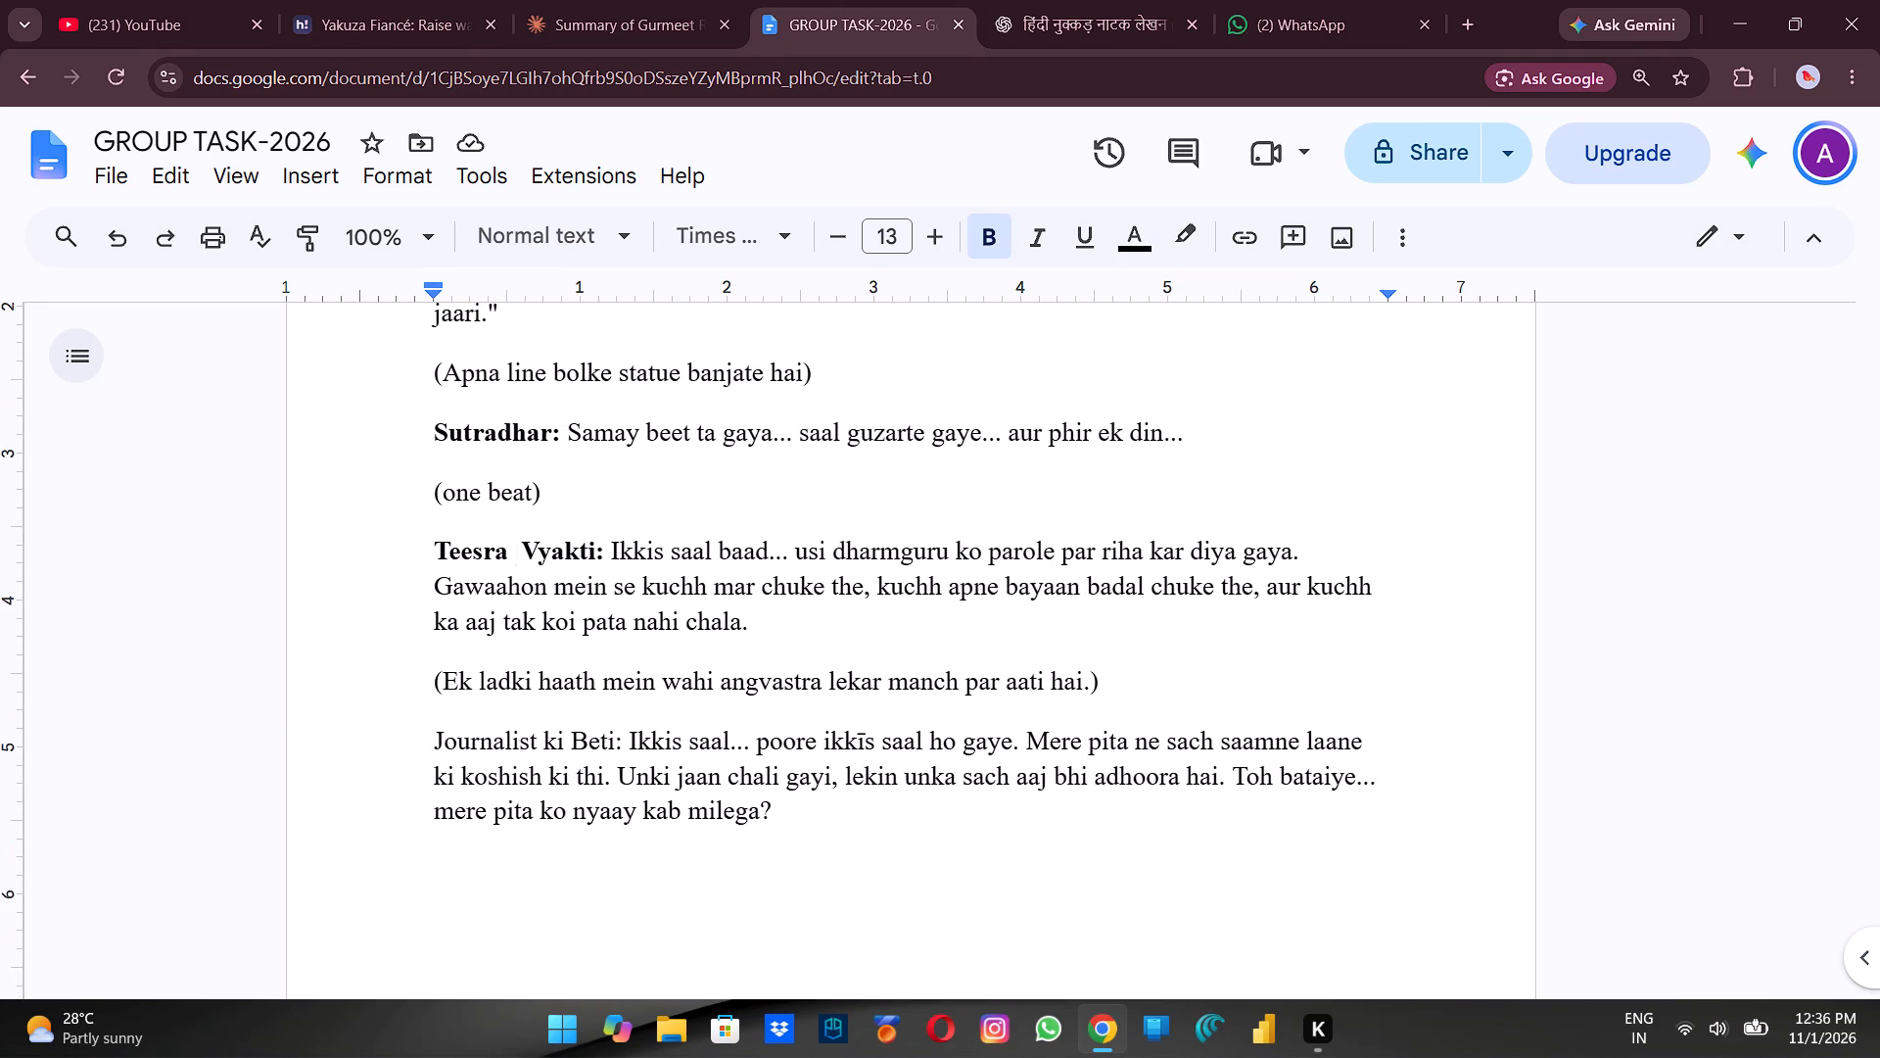
Delete the extra space between "Teesra" and "Vyakti:" in the speaker name.
key(BackSpace)
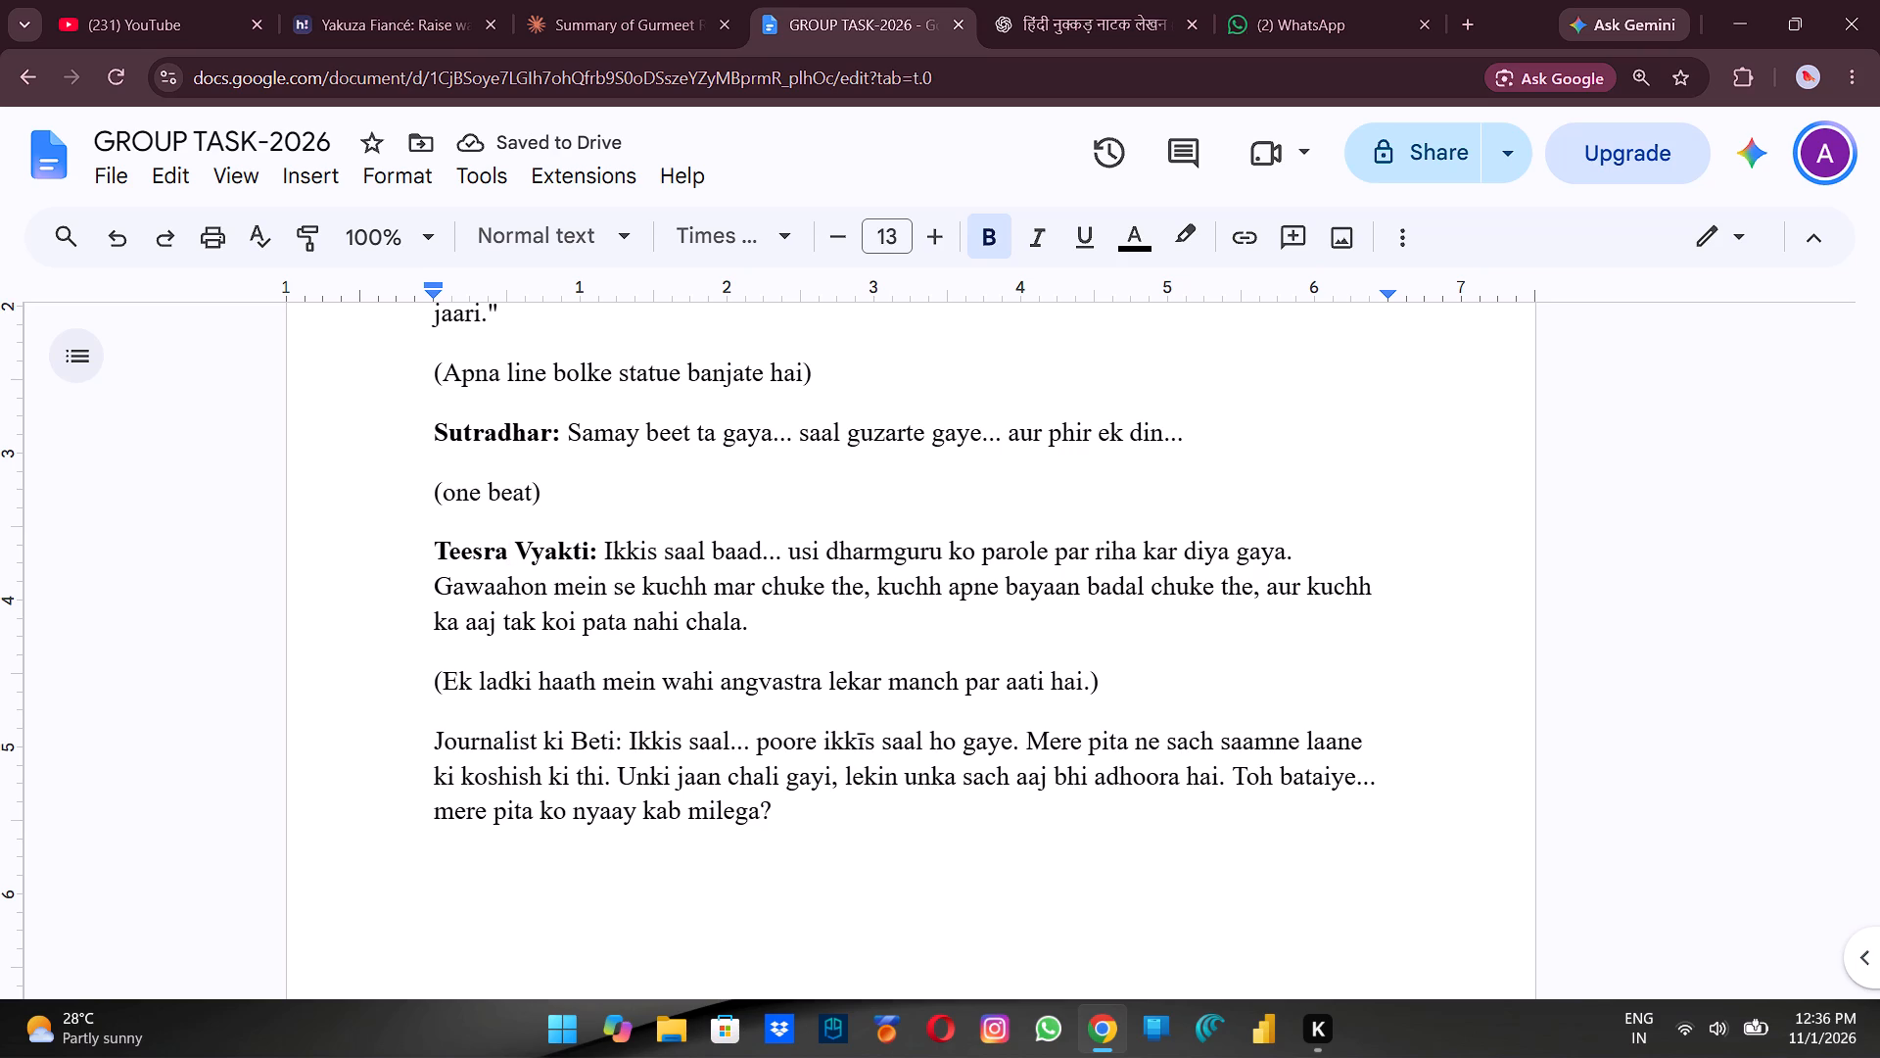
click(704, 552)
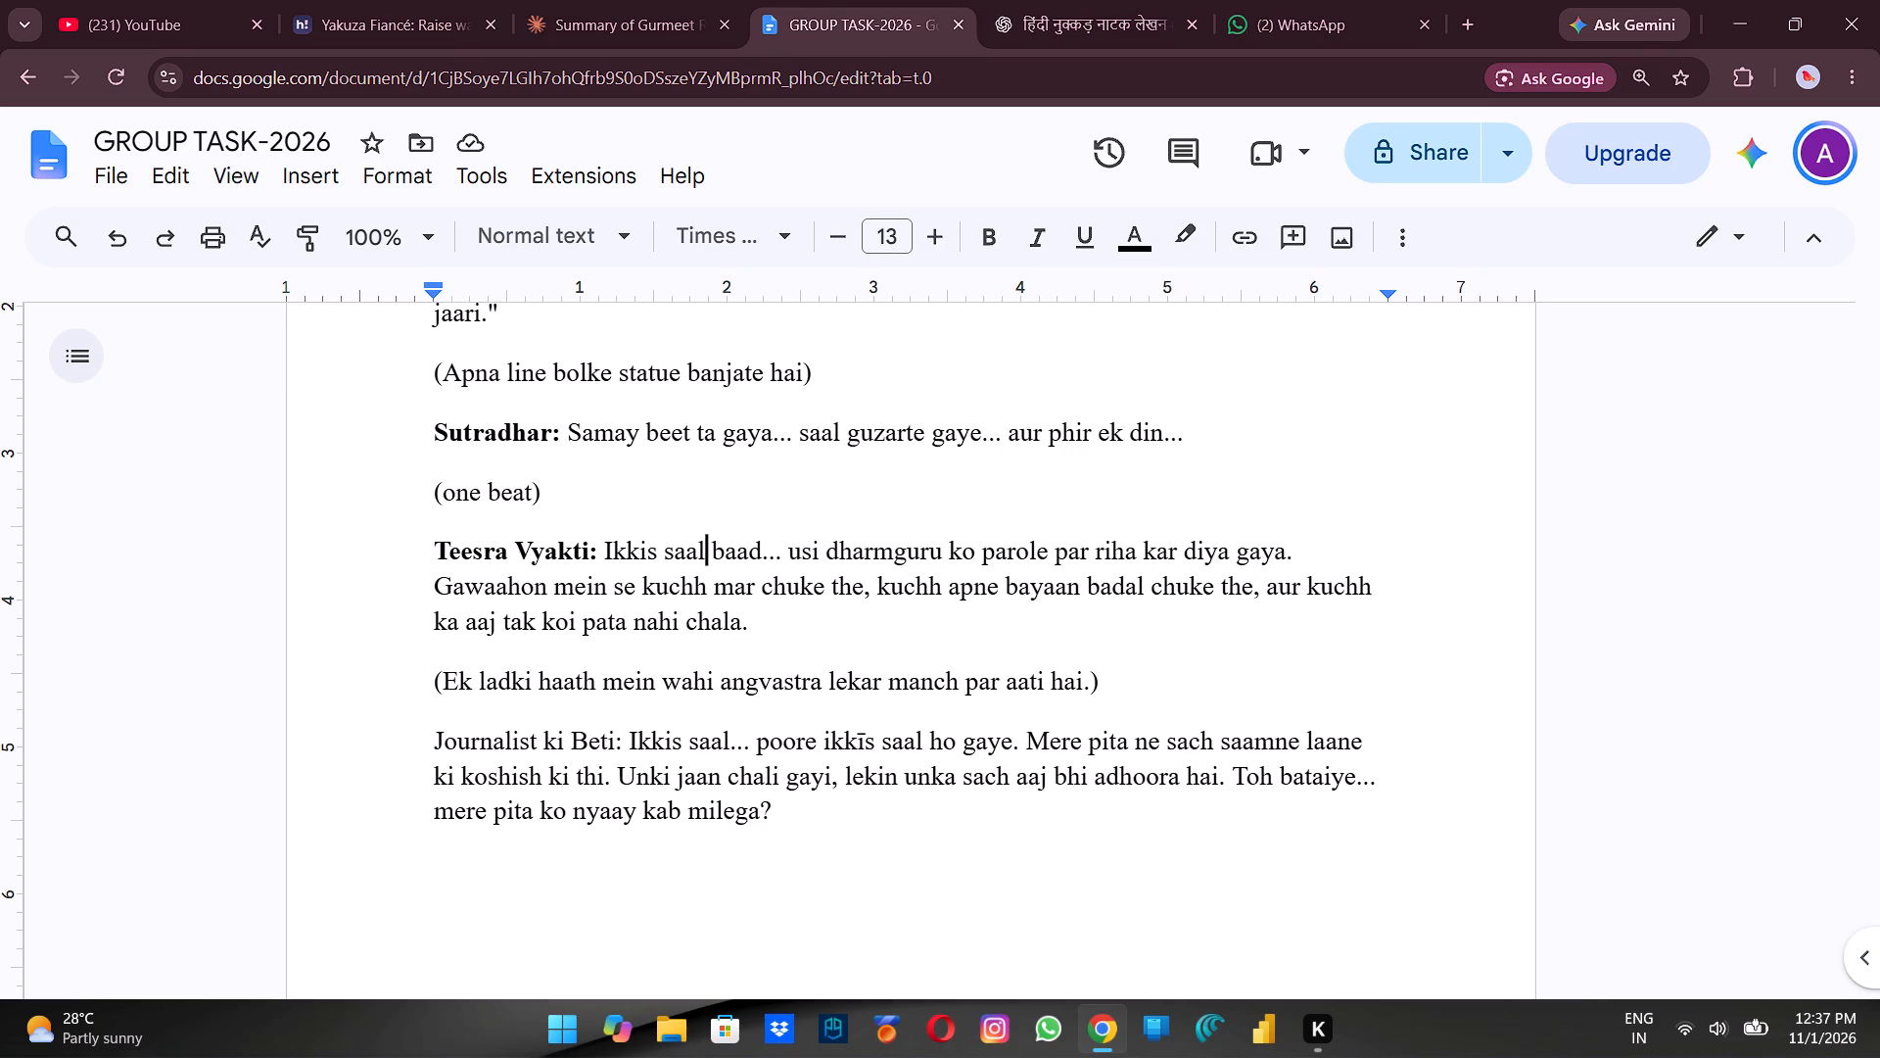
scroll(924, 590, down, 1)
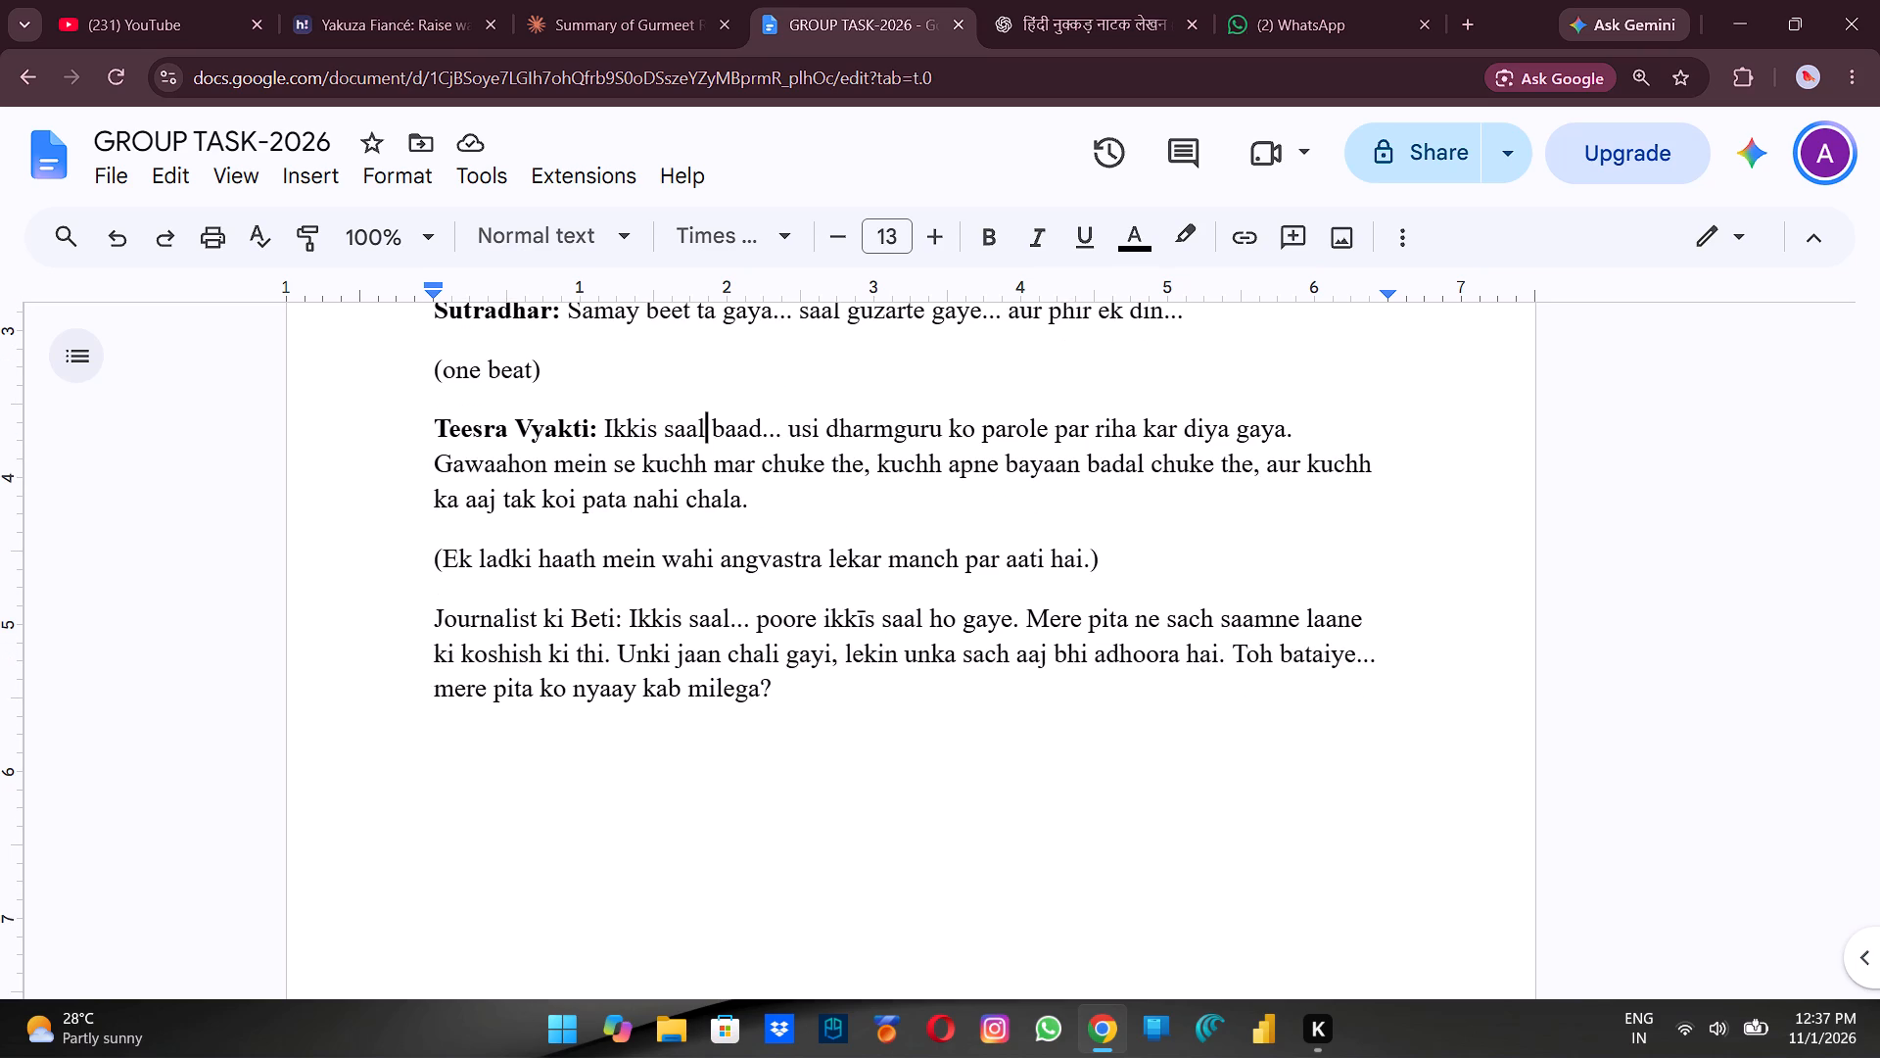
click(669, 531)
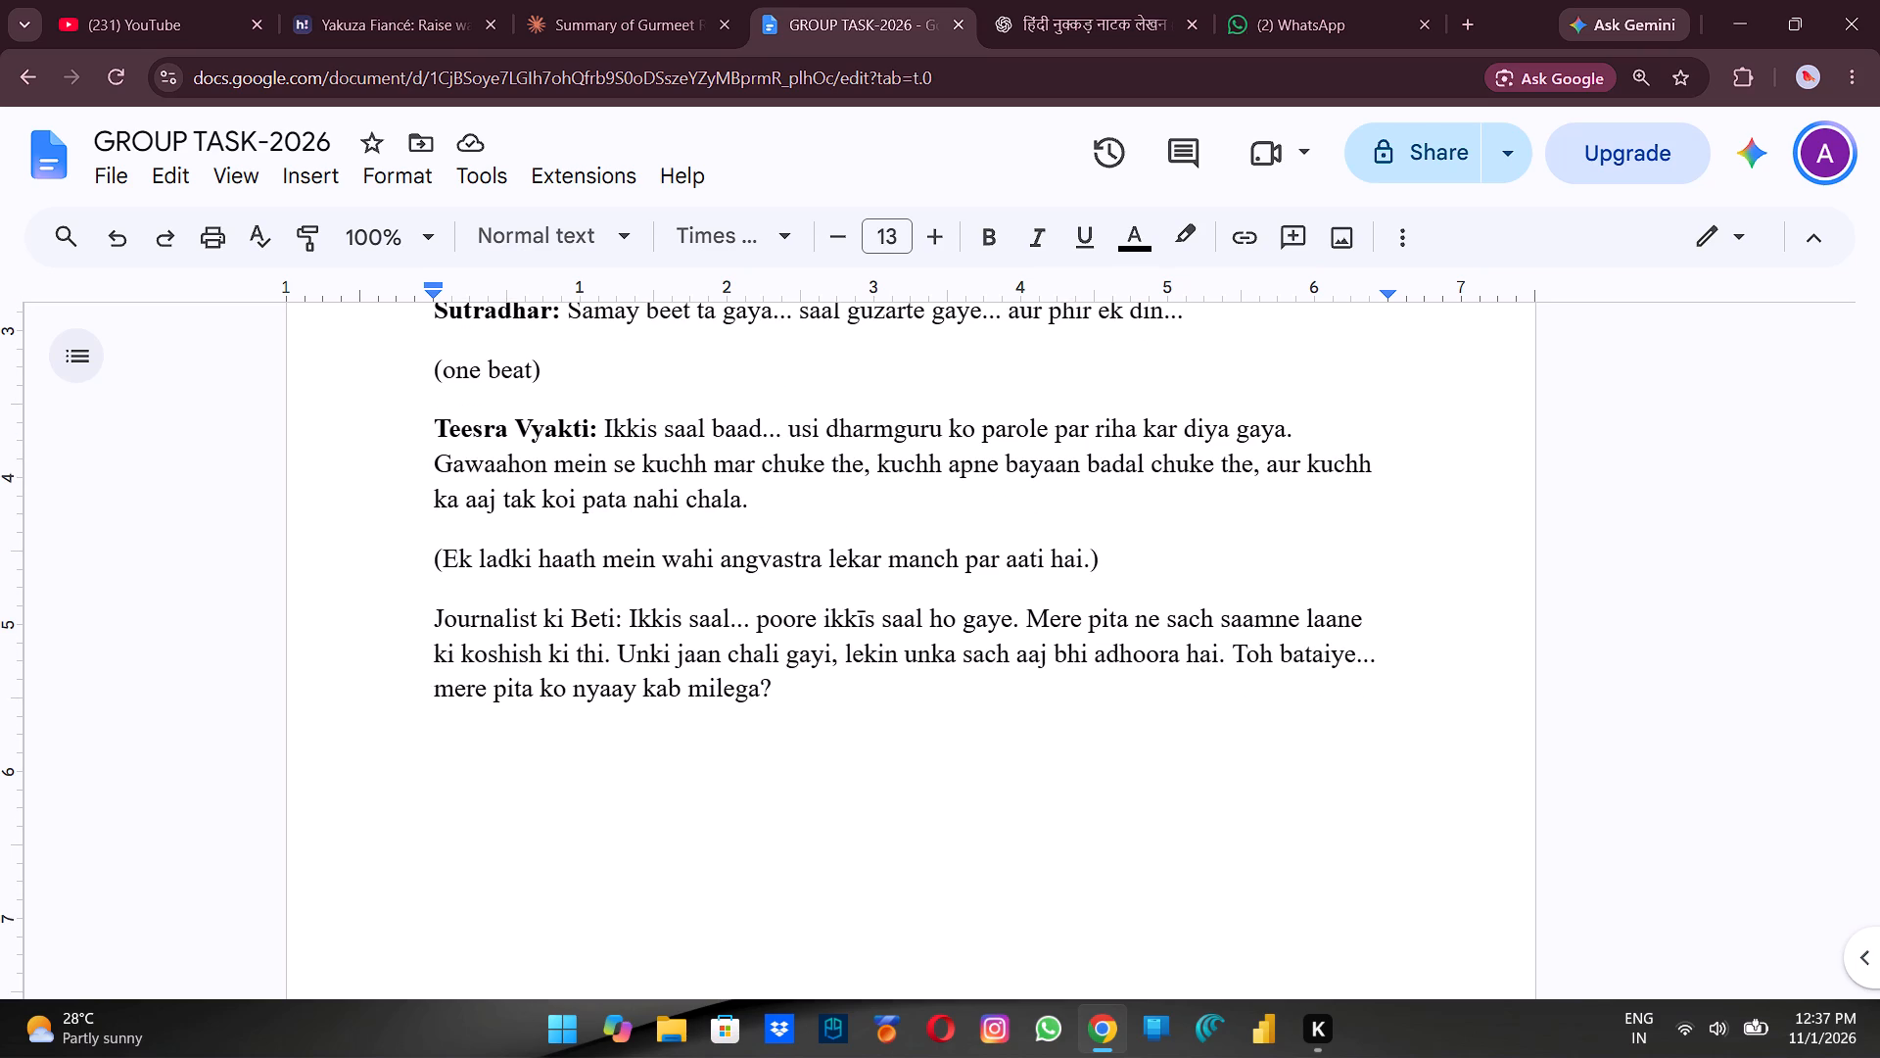
Replace "chala" with "hai" at the end of Teesra Vyakti's "Ikkis saal baad" speech.
click(666, 526)
key(Right)
key(Right)
key(Right)
key(Right)
key(Right)
key(Right)
key(Right)
key(Right)
key(BackSpace)
key(BackSpace)
key(BackSpace)
key(BackSpace)
key(BackSpace)
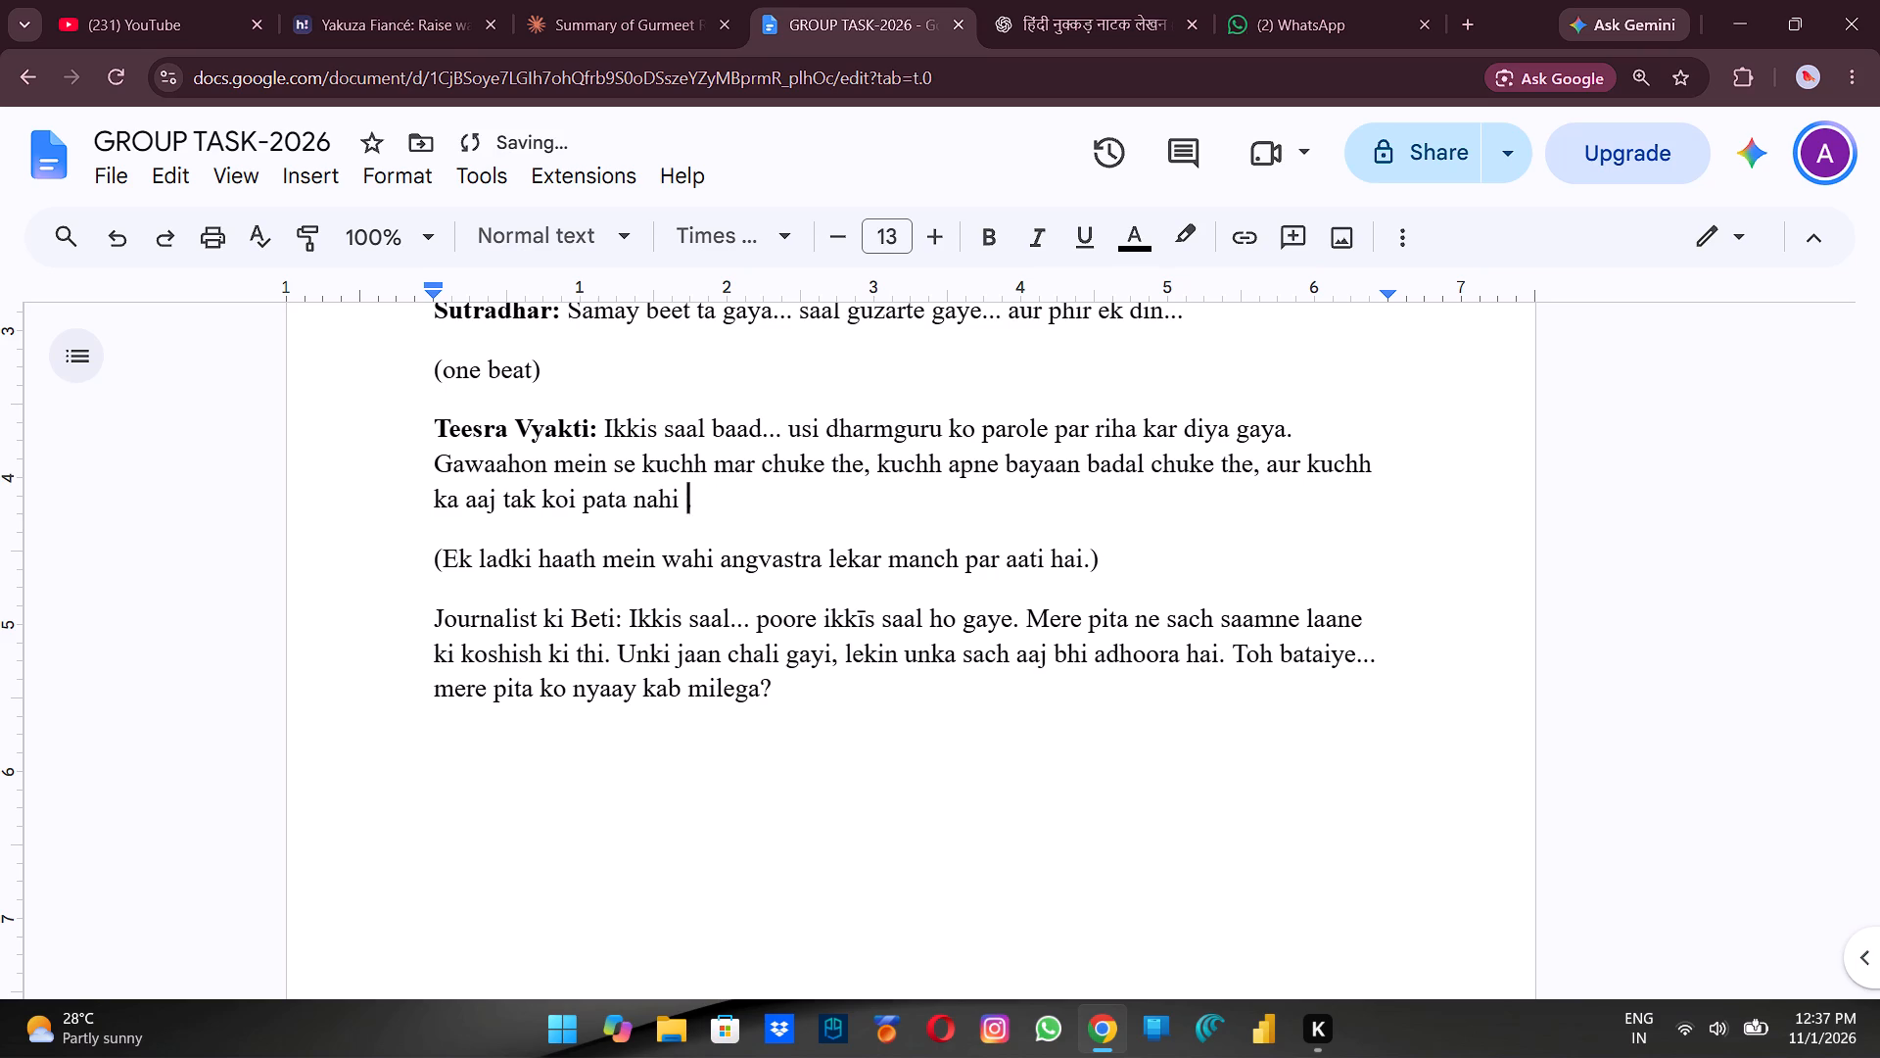
text(hai)
Make the speaker name "Journalist ki Beti:" bold before her "Ikkis saal" speech.
click(399, 552)
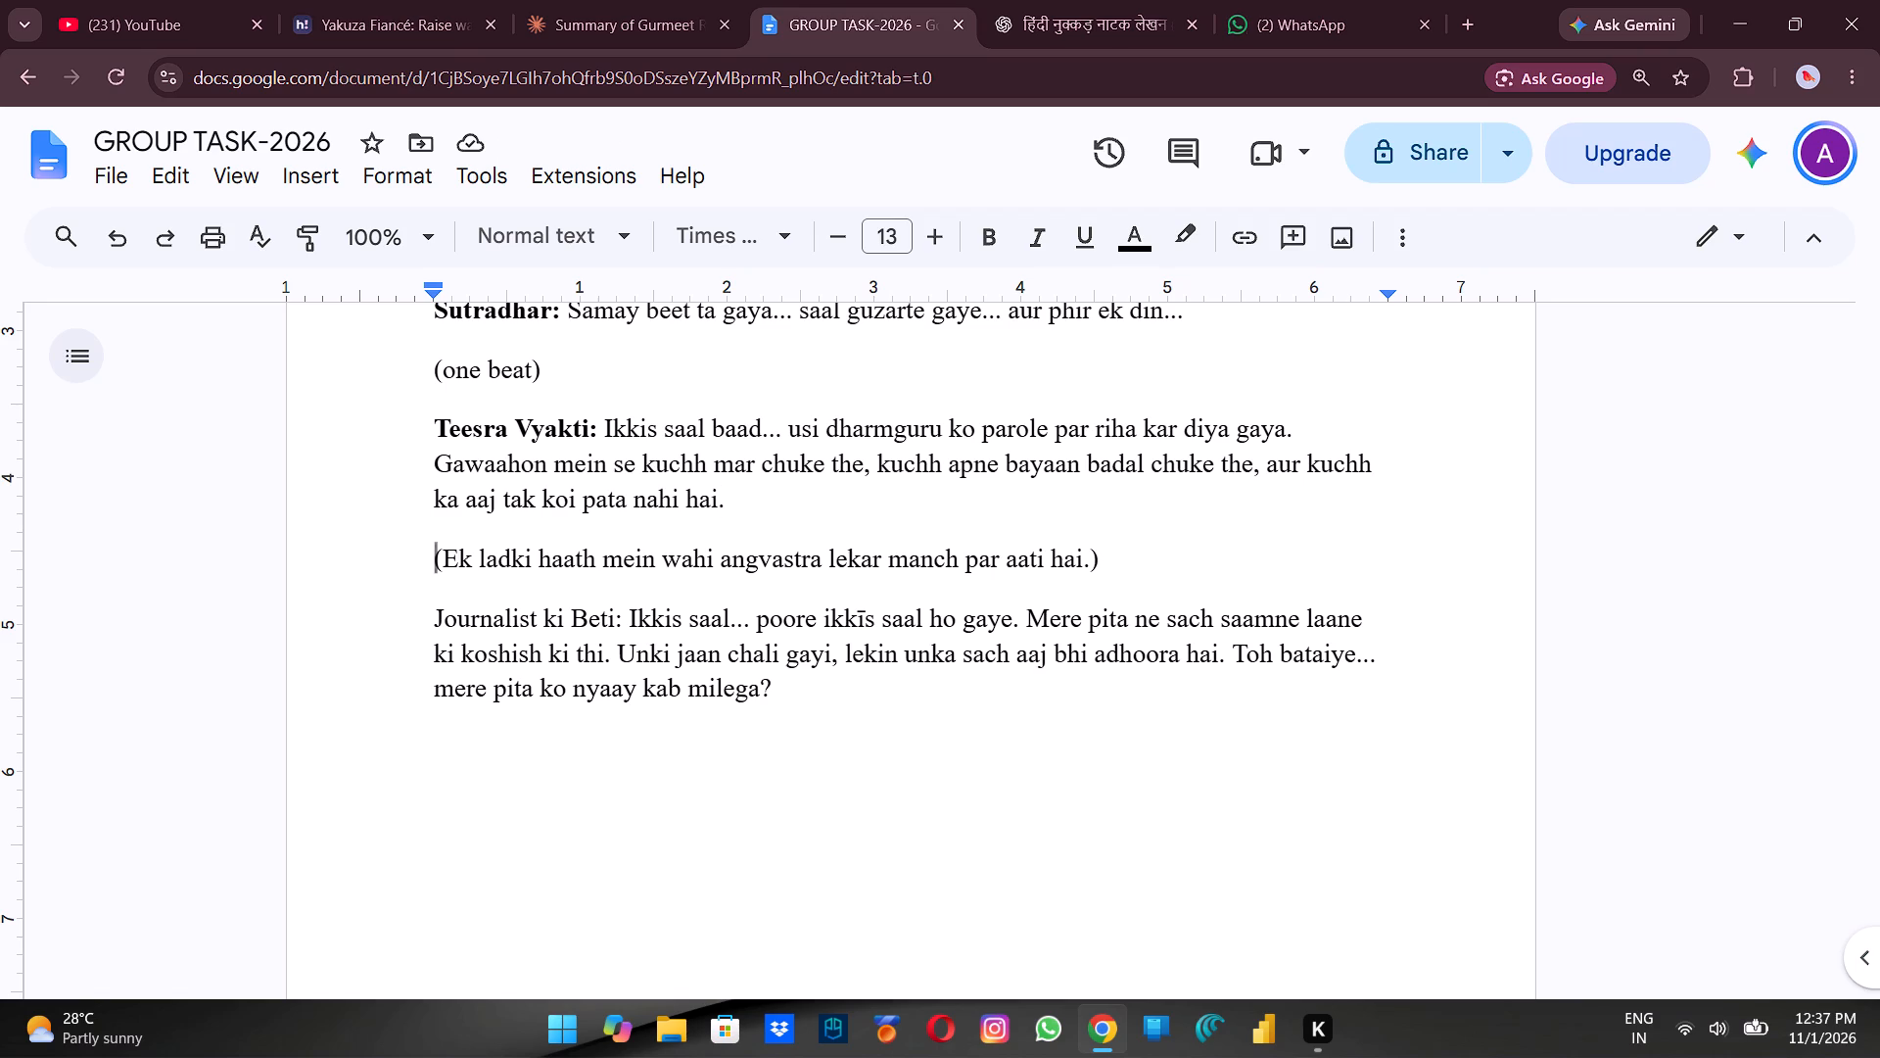
click(494, 704)
click(355, 546)
click(349, 591)
click(365, 629)
drag(367, 629, 621, 617)
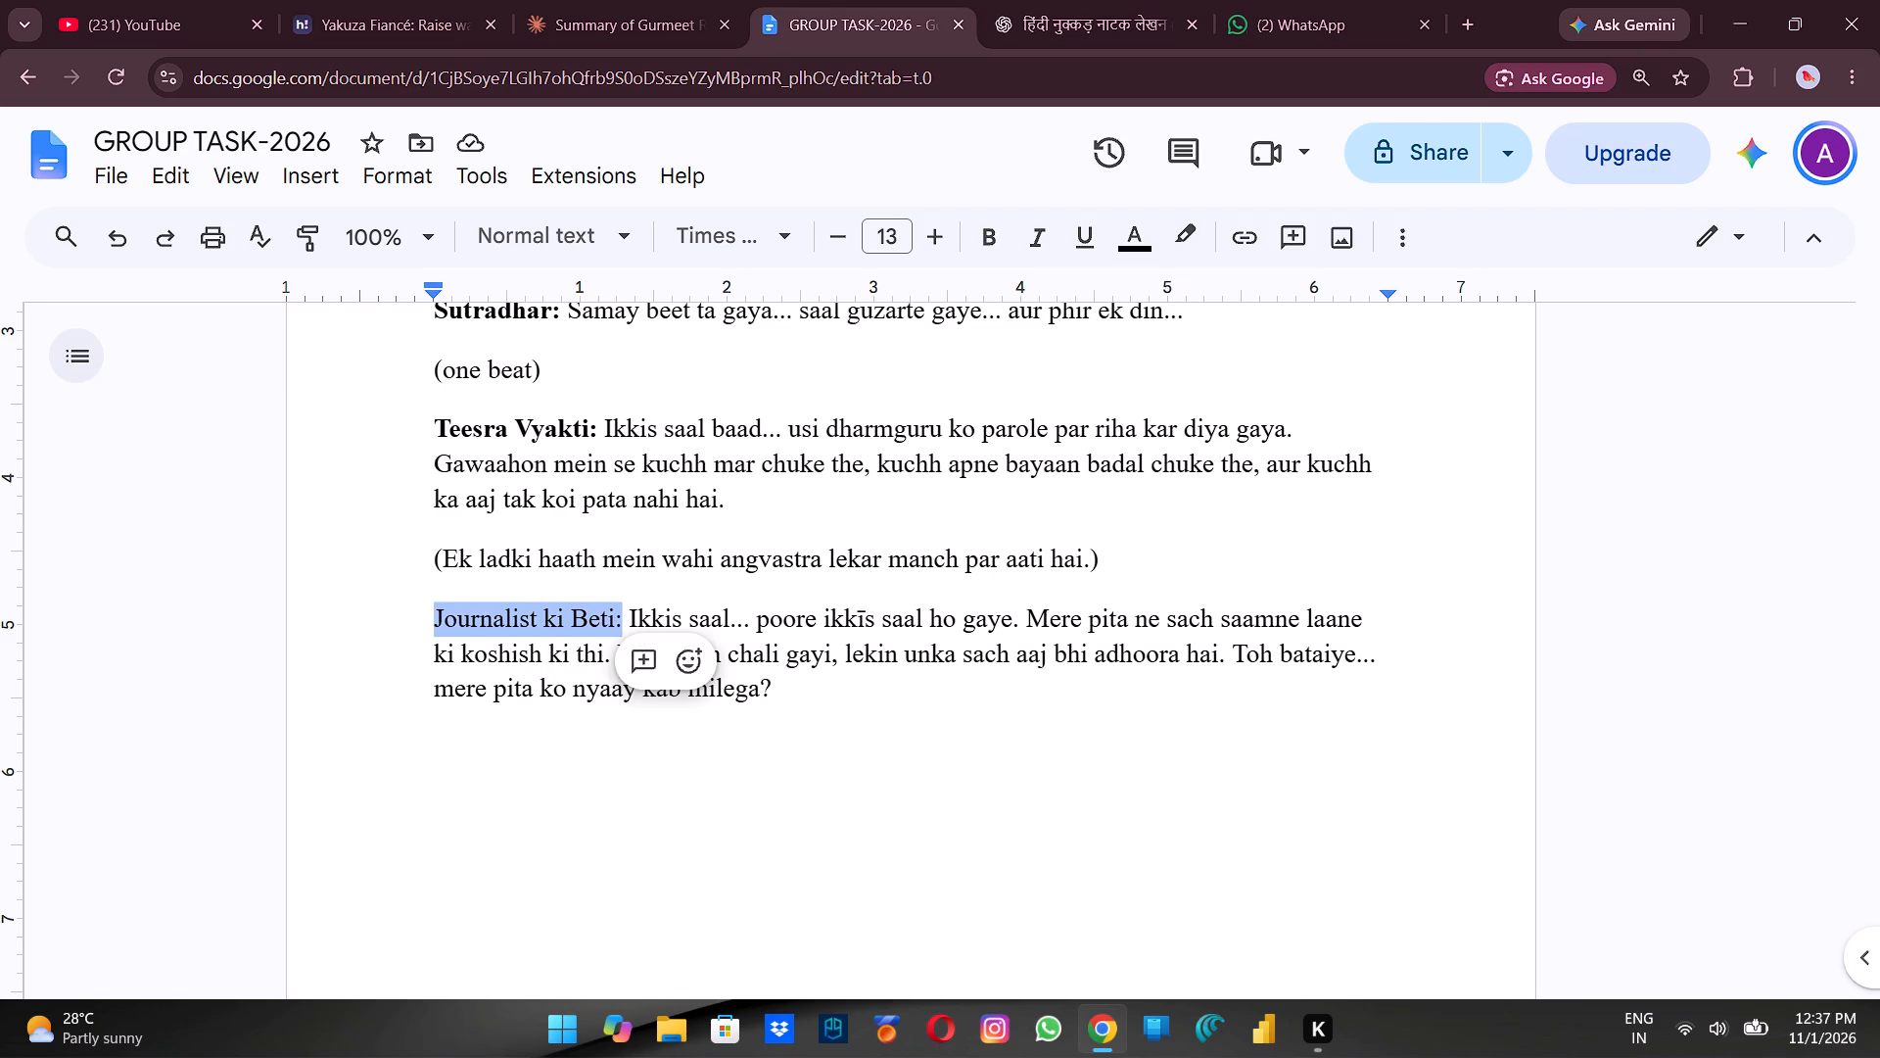
click(963, 239)
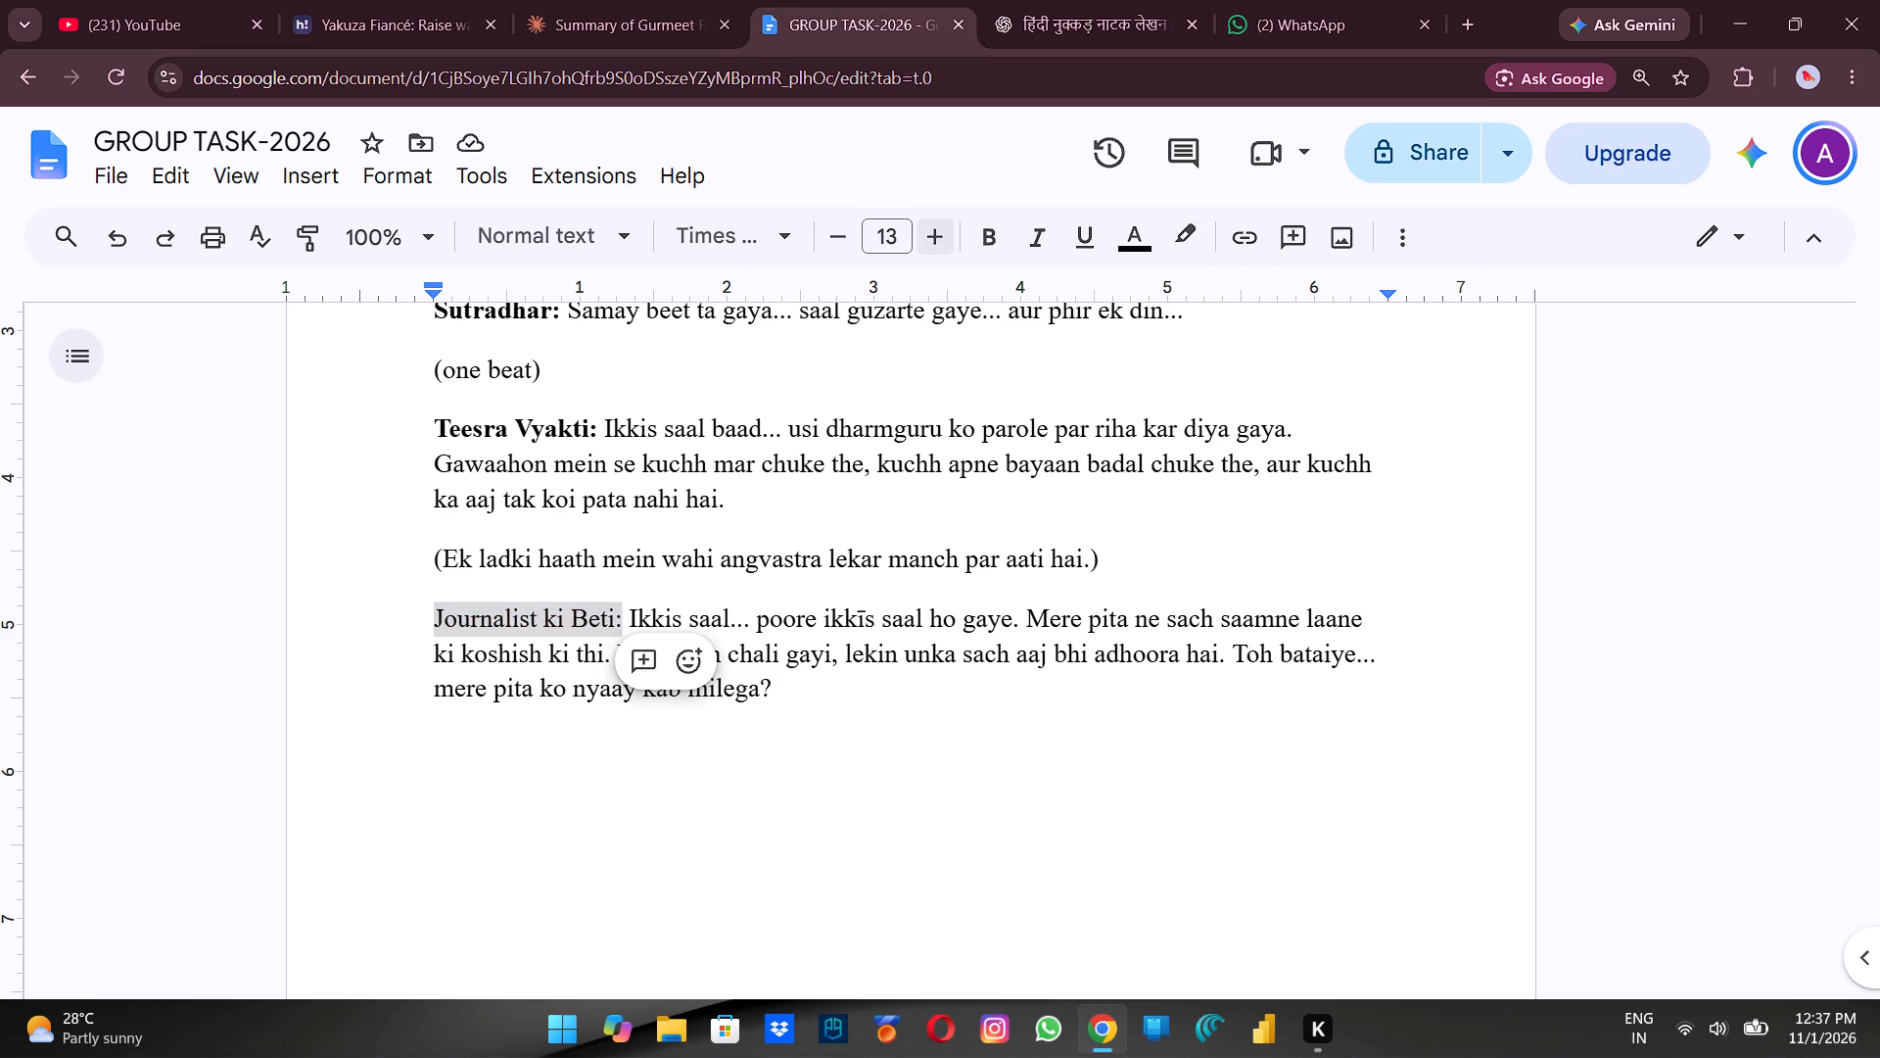
click(982, 235)
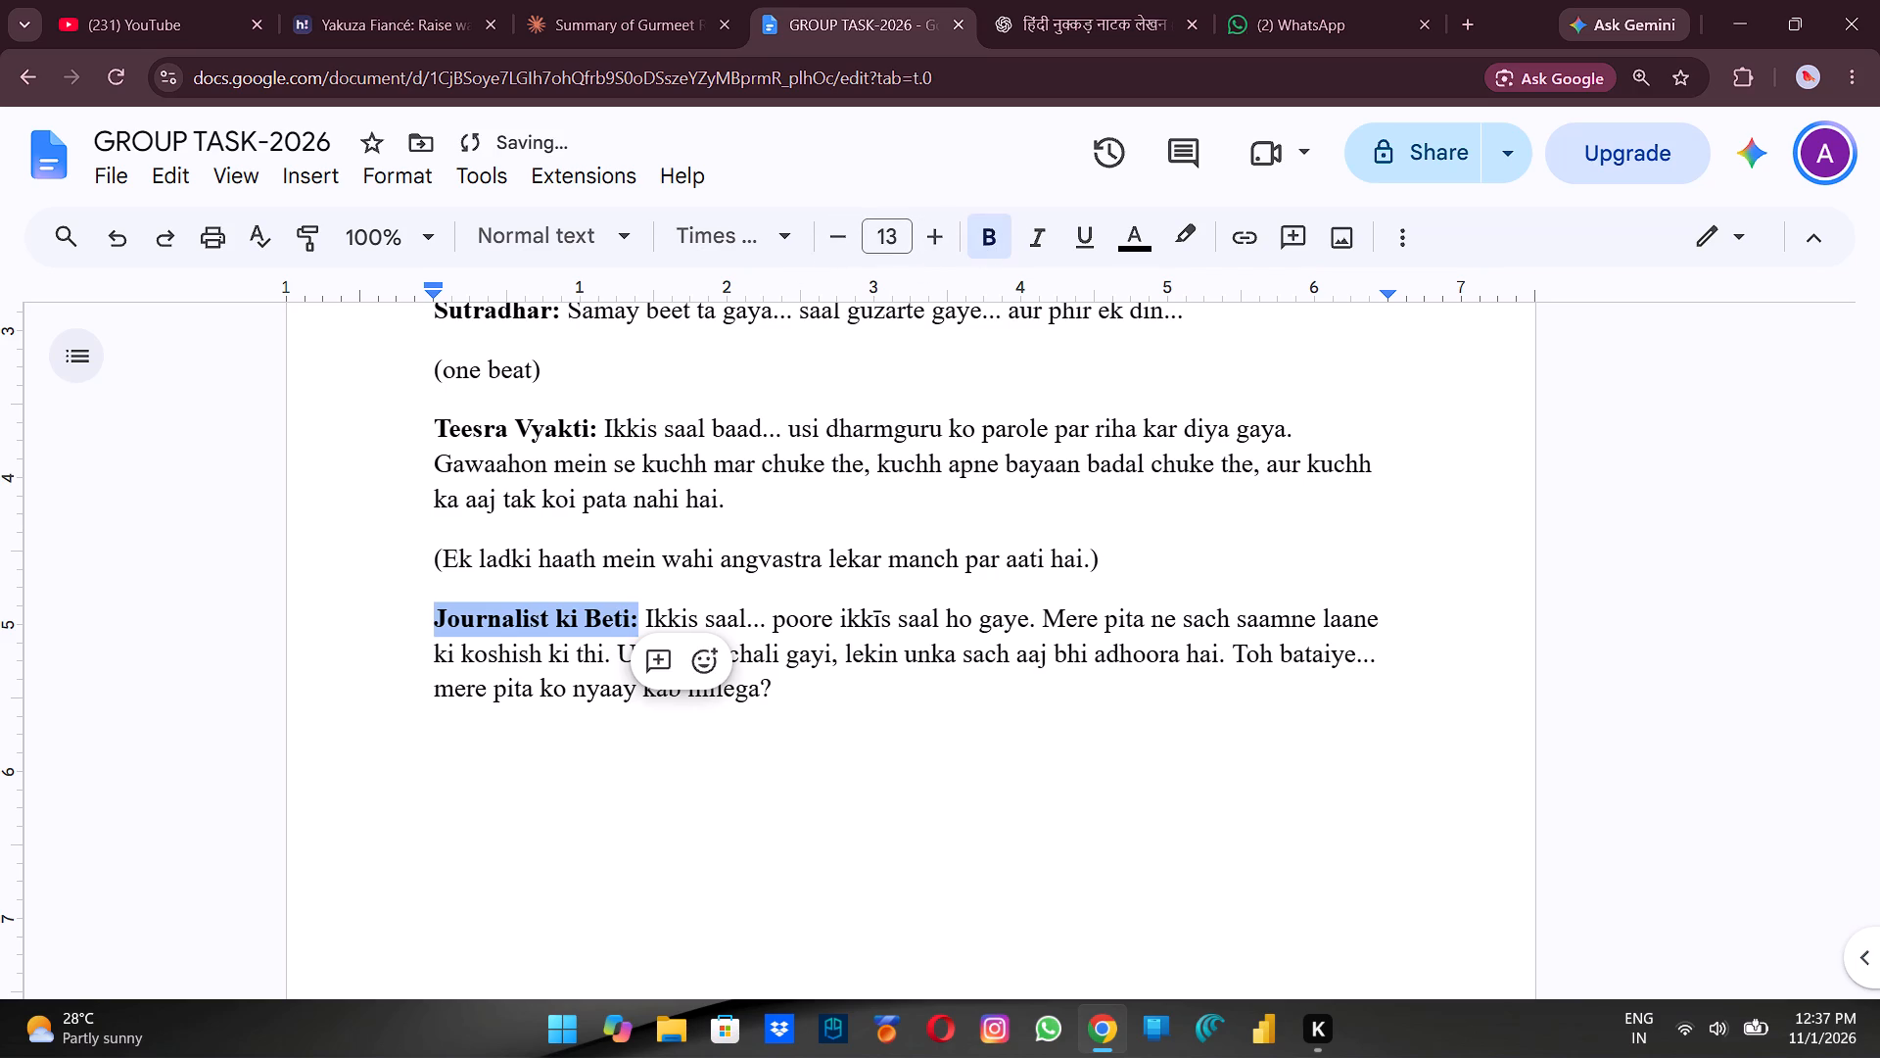
click(642, 618)
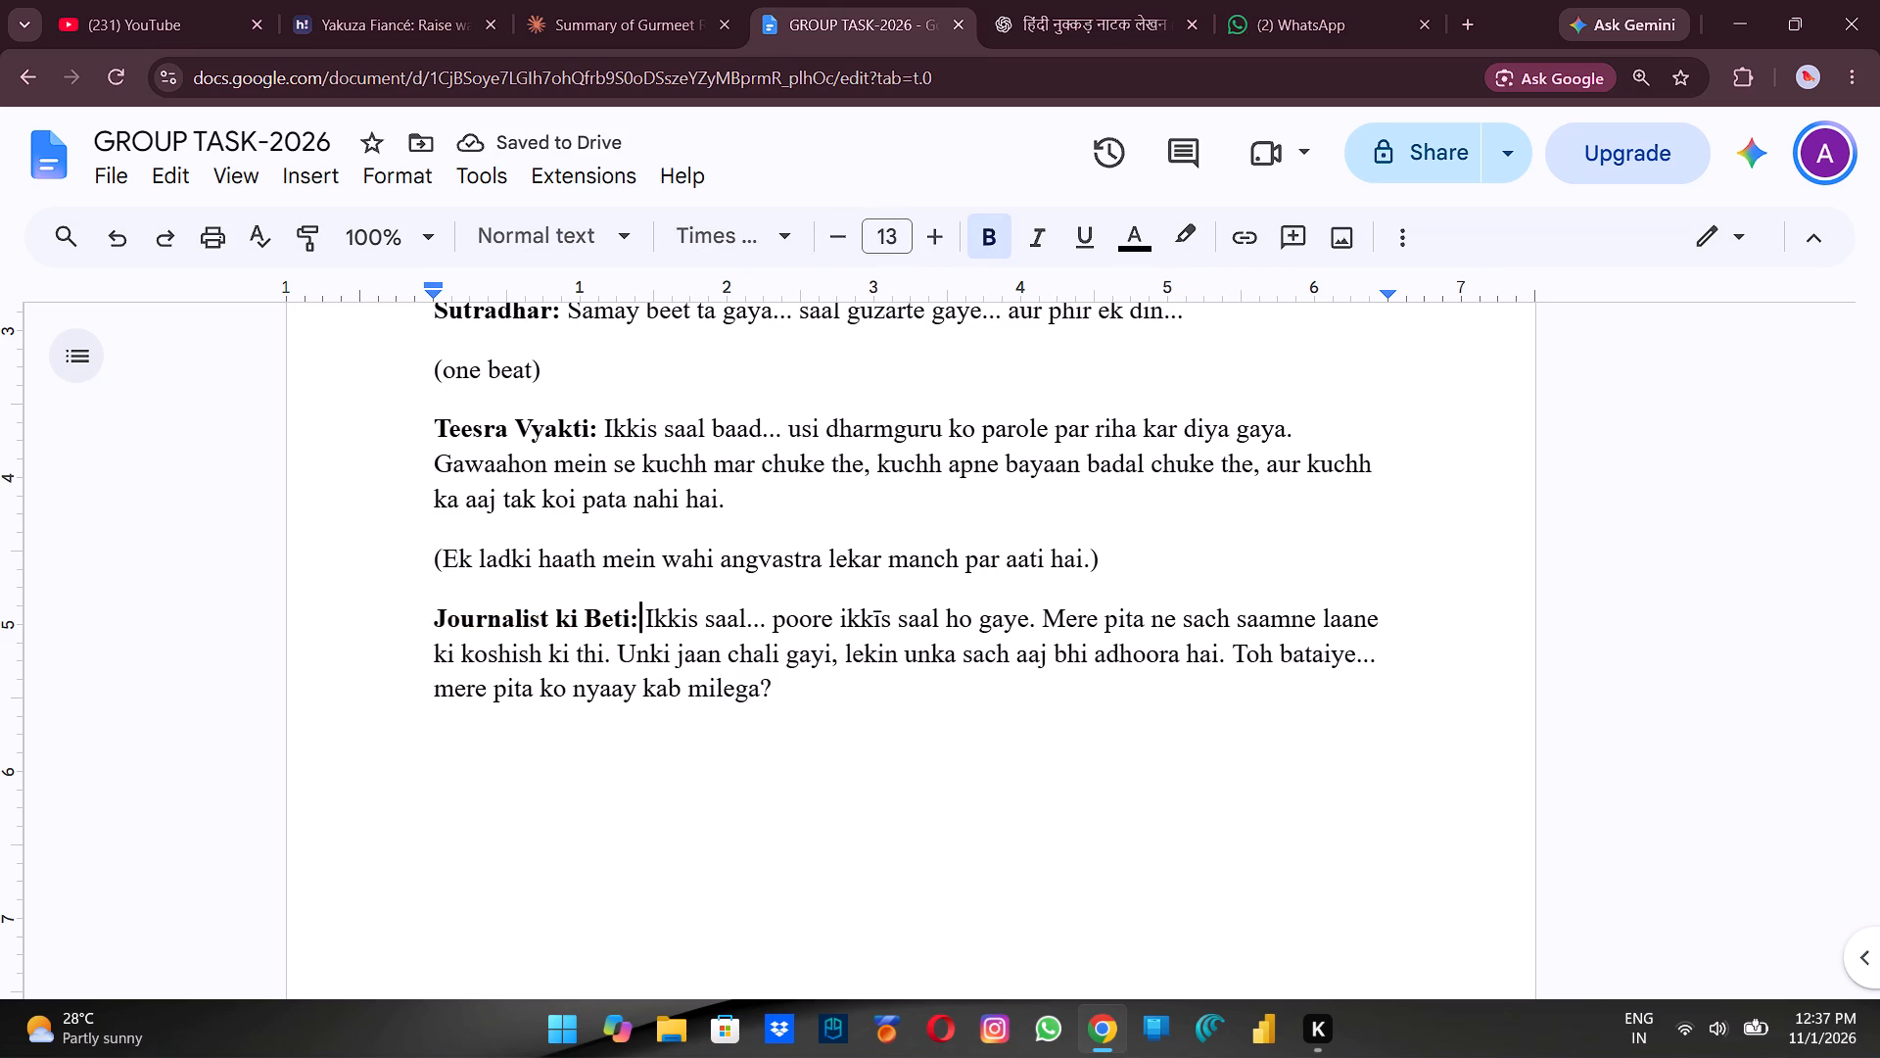
Add "formatio ke beech me se" after "aati hai" in the stage direction about the girl carrying the angvastra.
click(1085, 570)
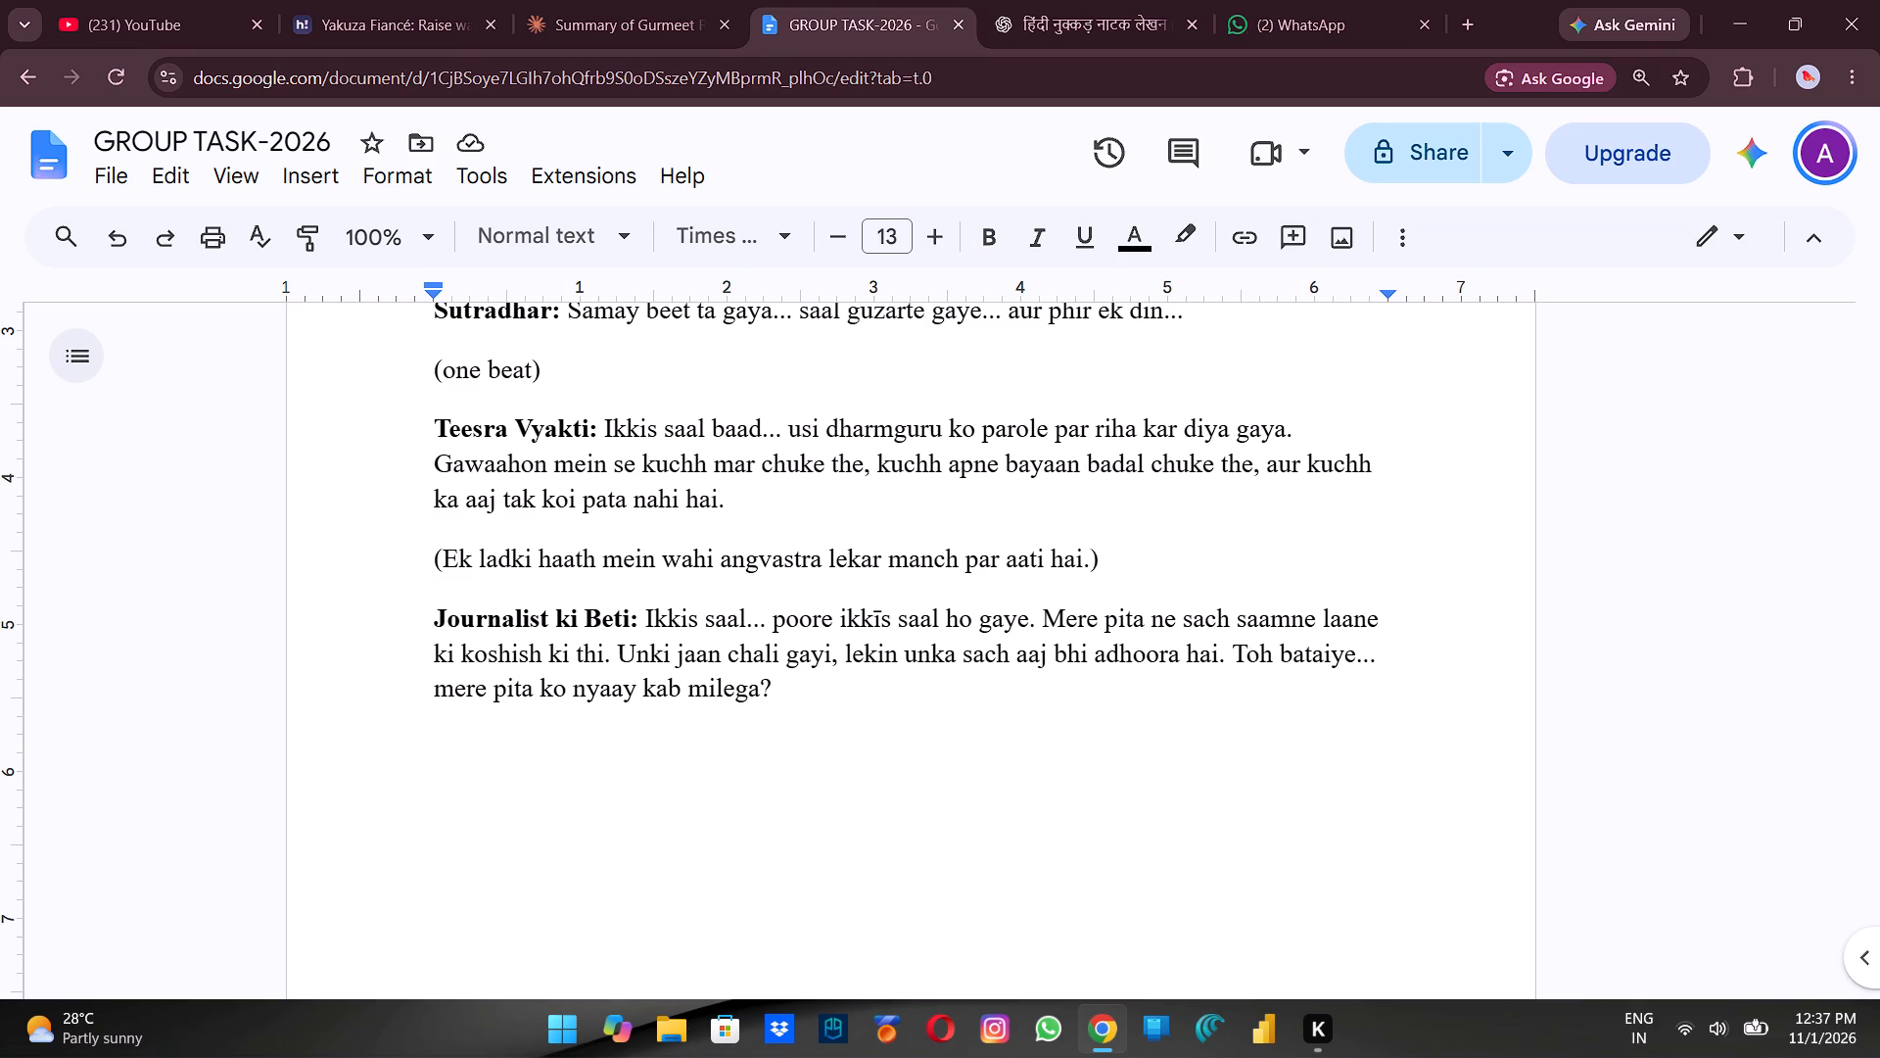
key(space)
text(formatio ke beech me se)
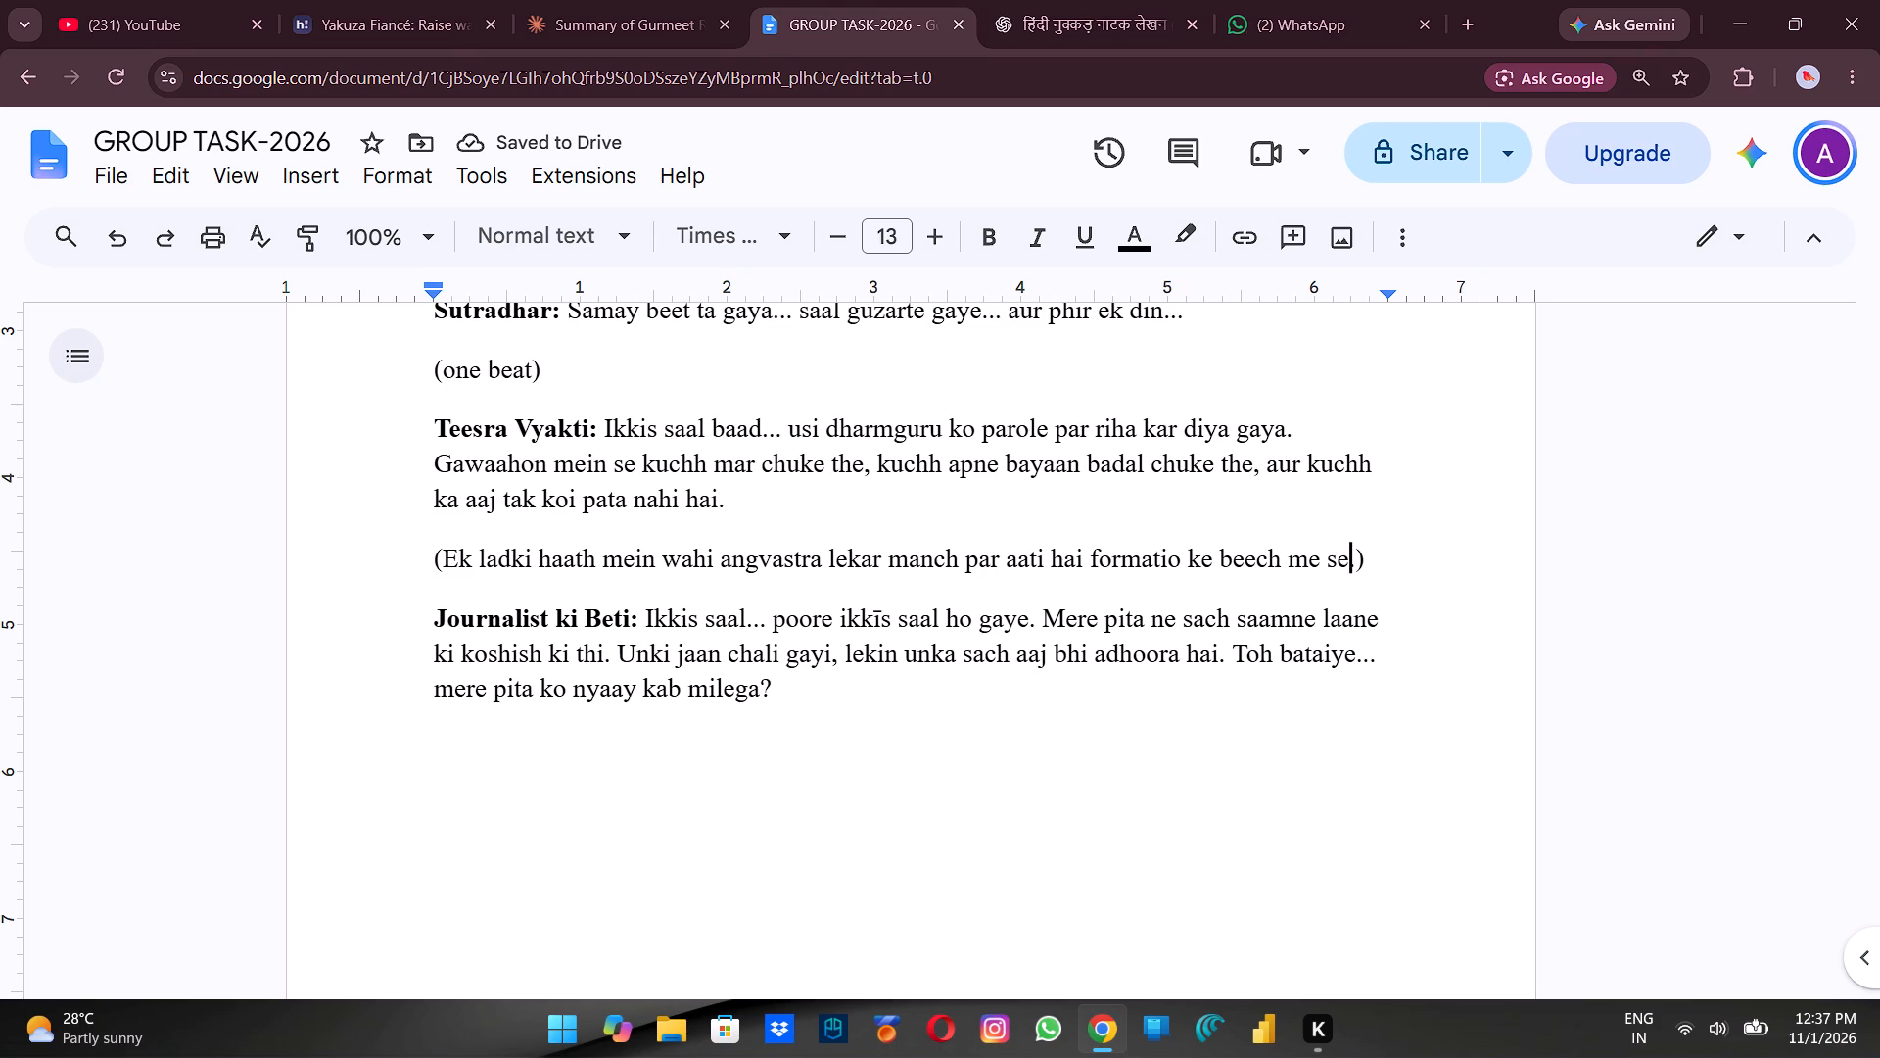
Look back through the script from the end of Scene-3 to the early Ladki and Ladka dialogue on page 2.
scroll(1108, 622, down, 1)
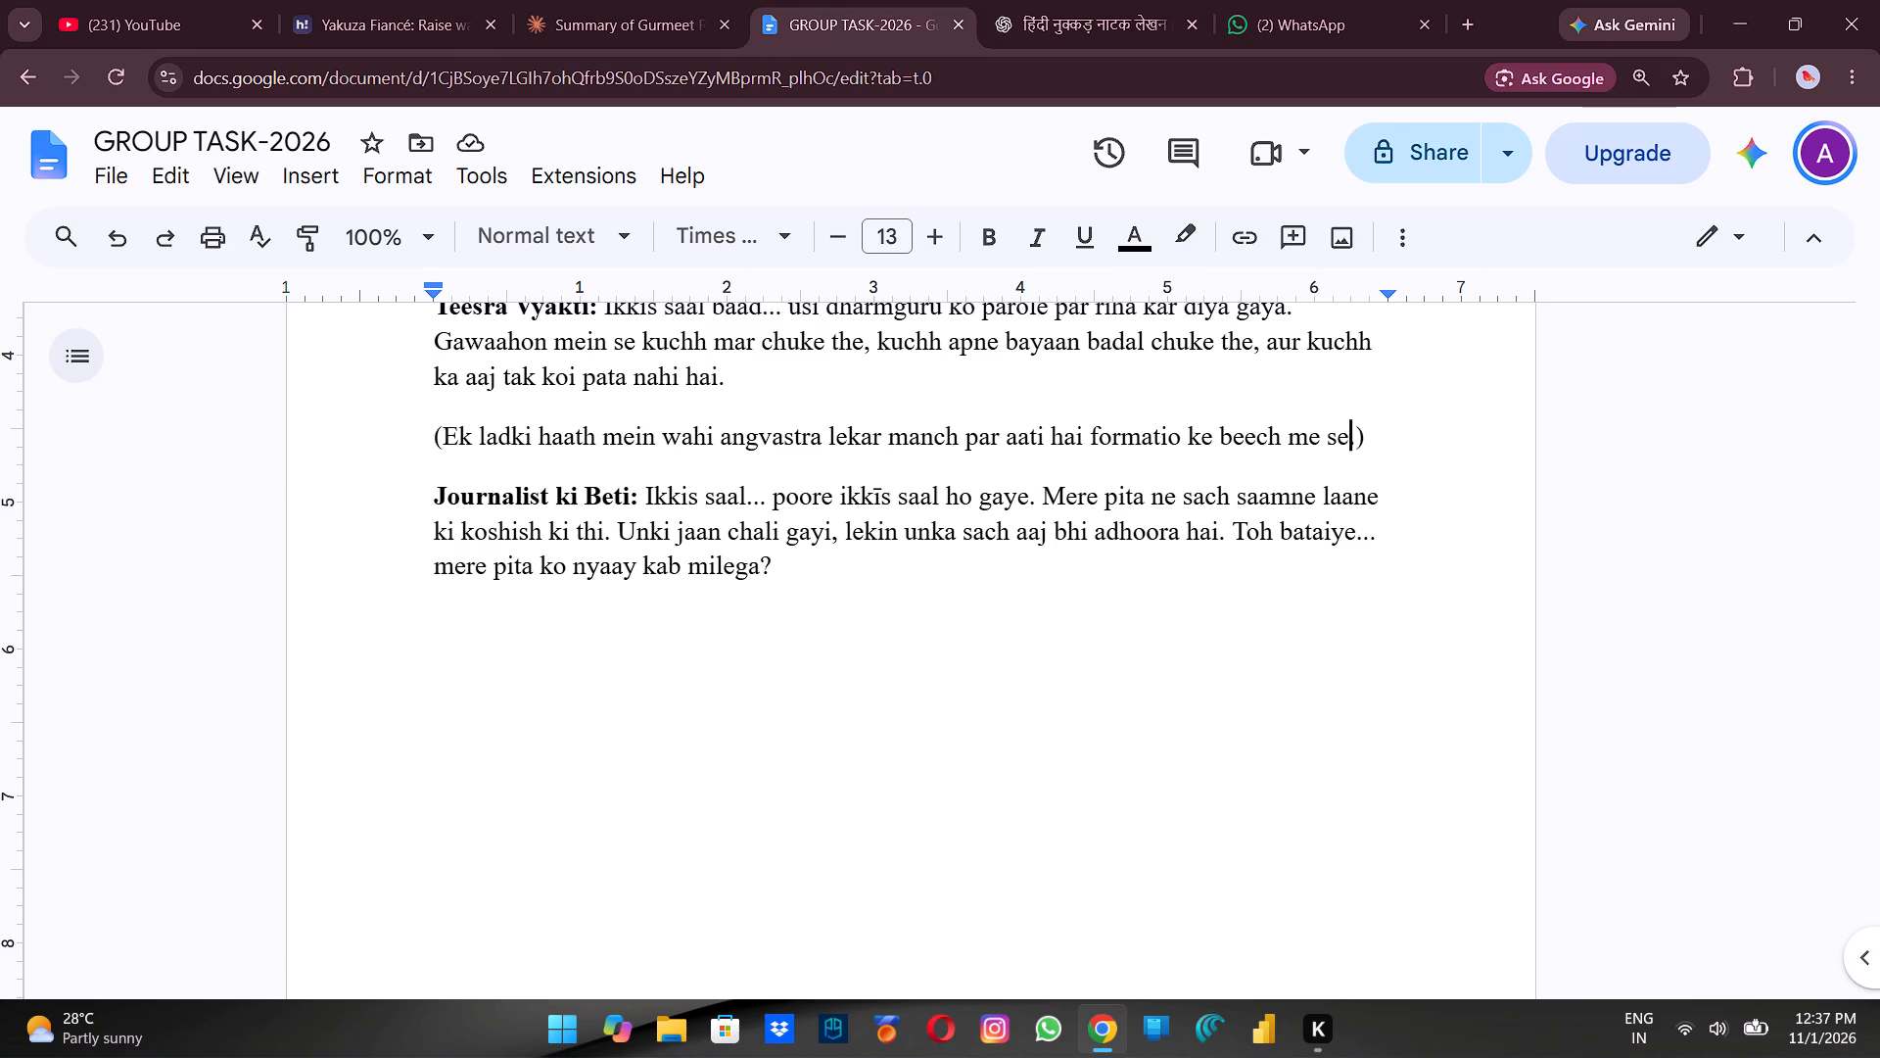
scroll(760, 522, down, 6)
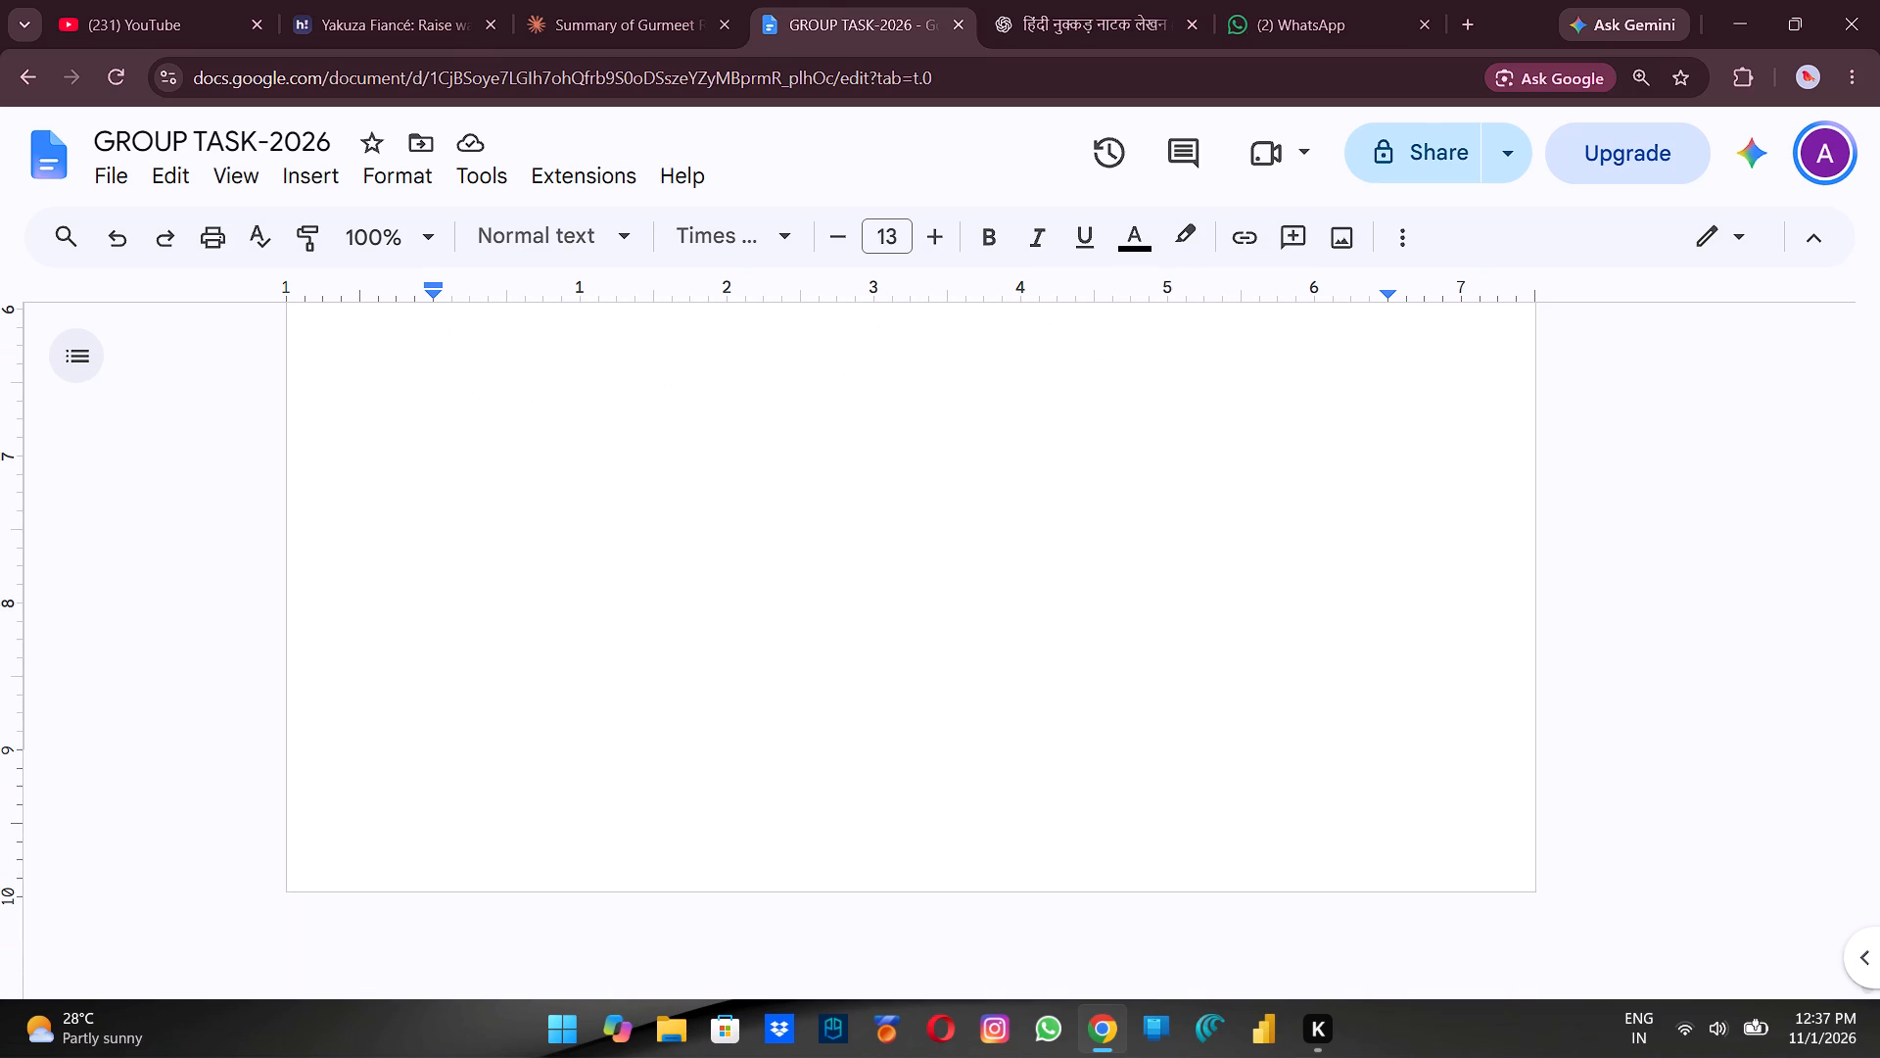
scroll(687, 509, up, 2)
scroll(551, 510, up, 12)
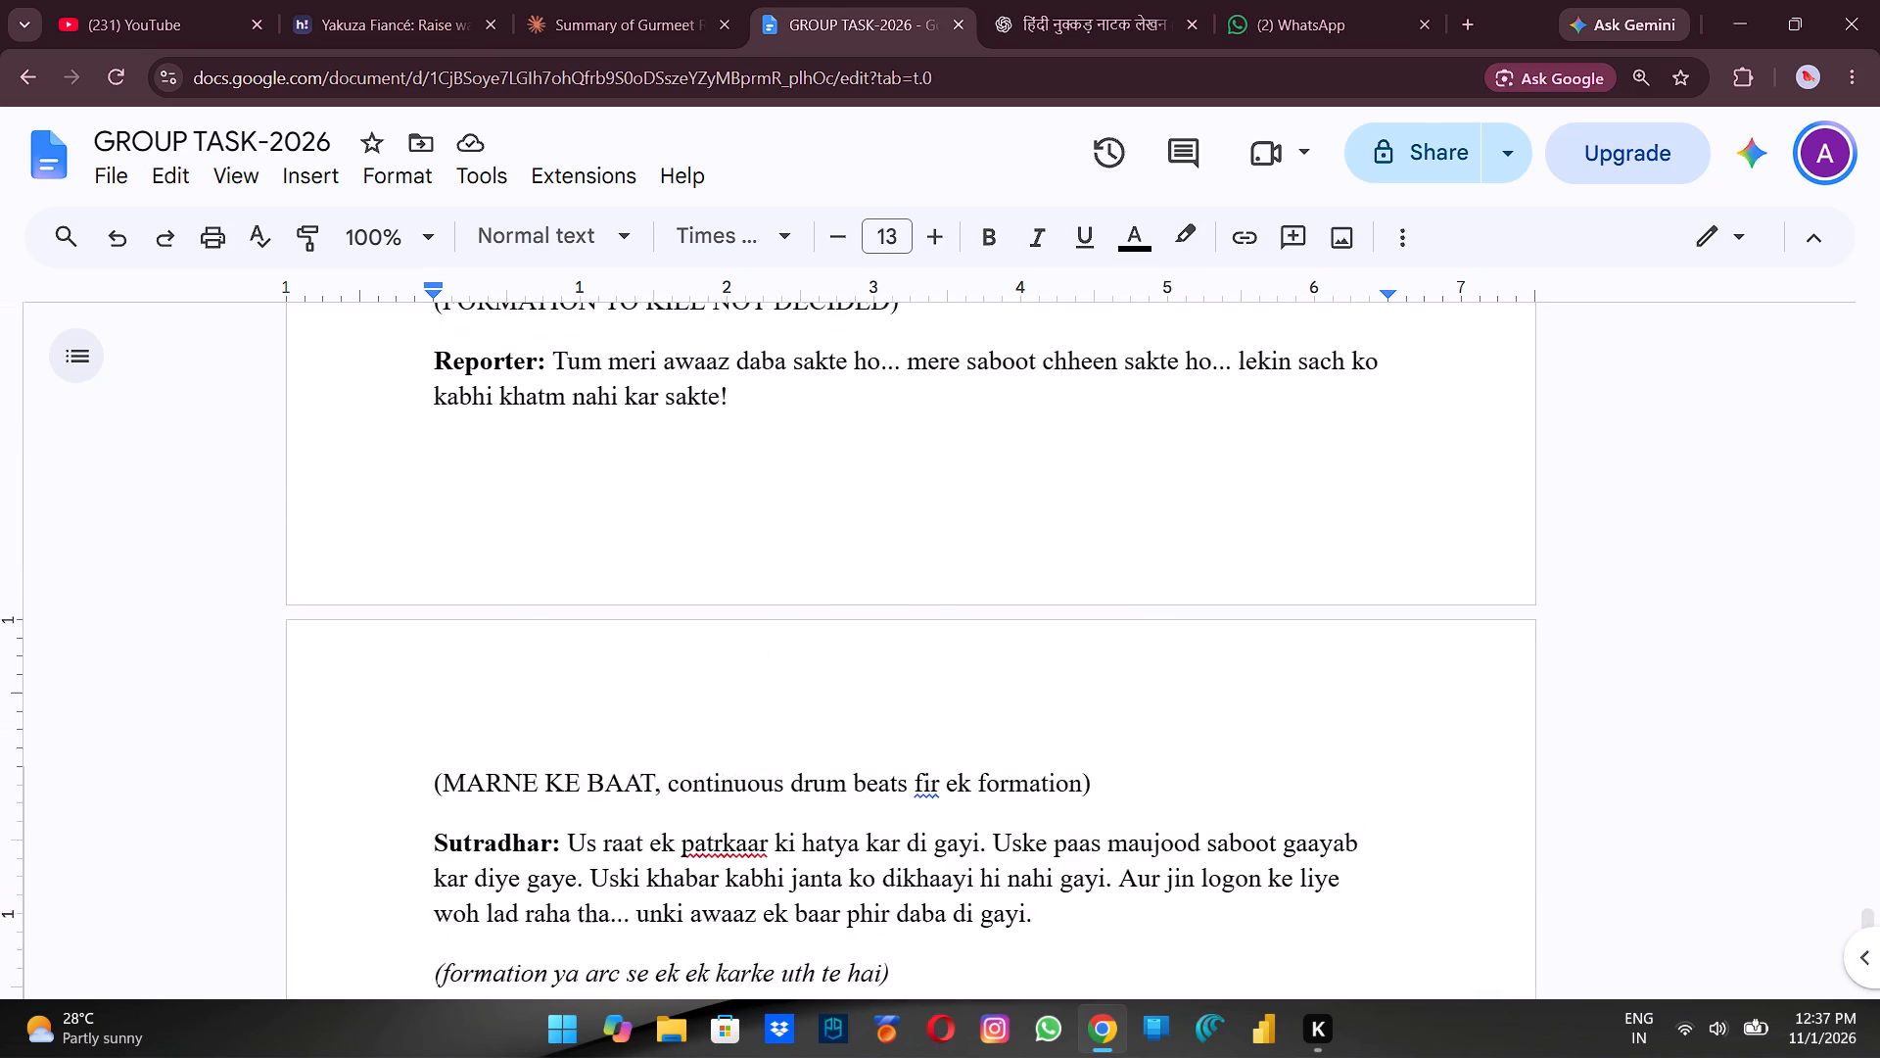
scroll(551, 510, up, 7)
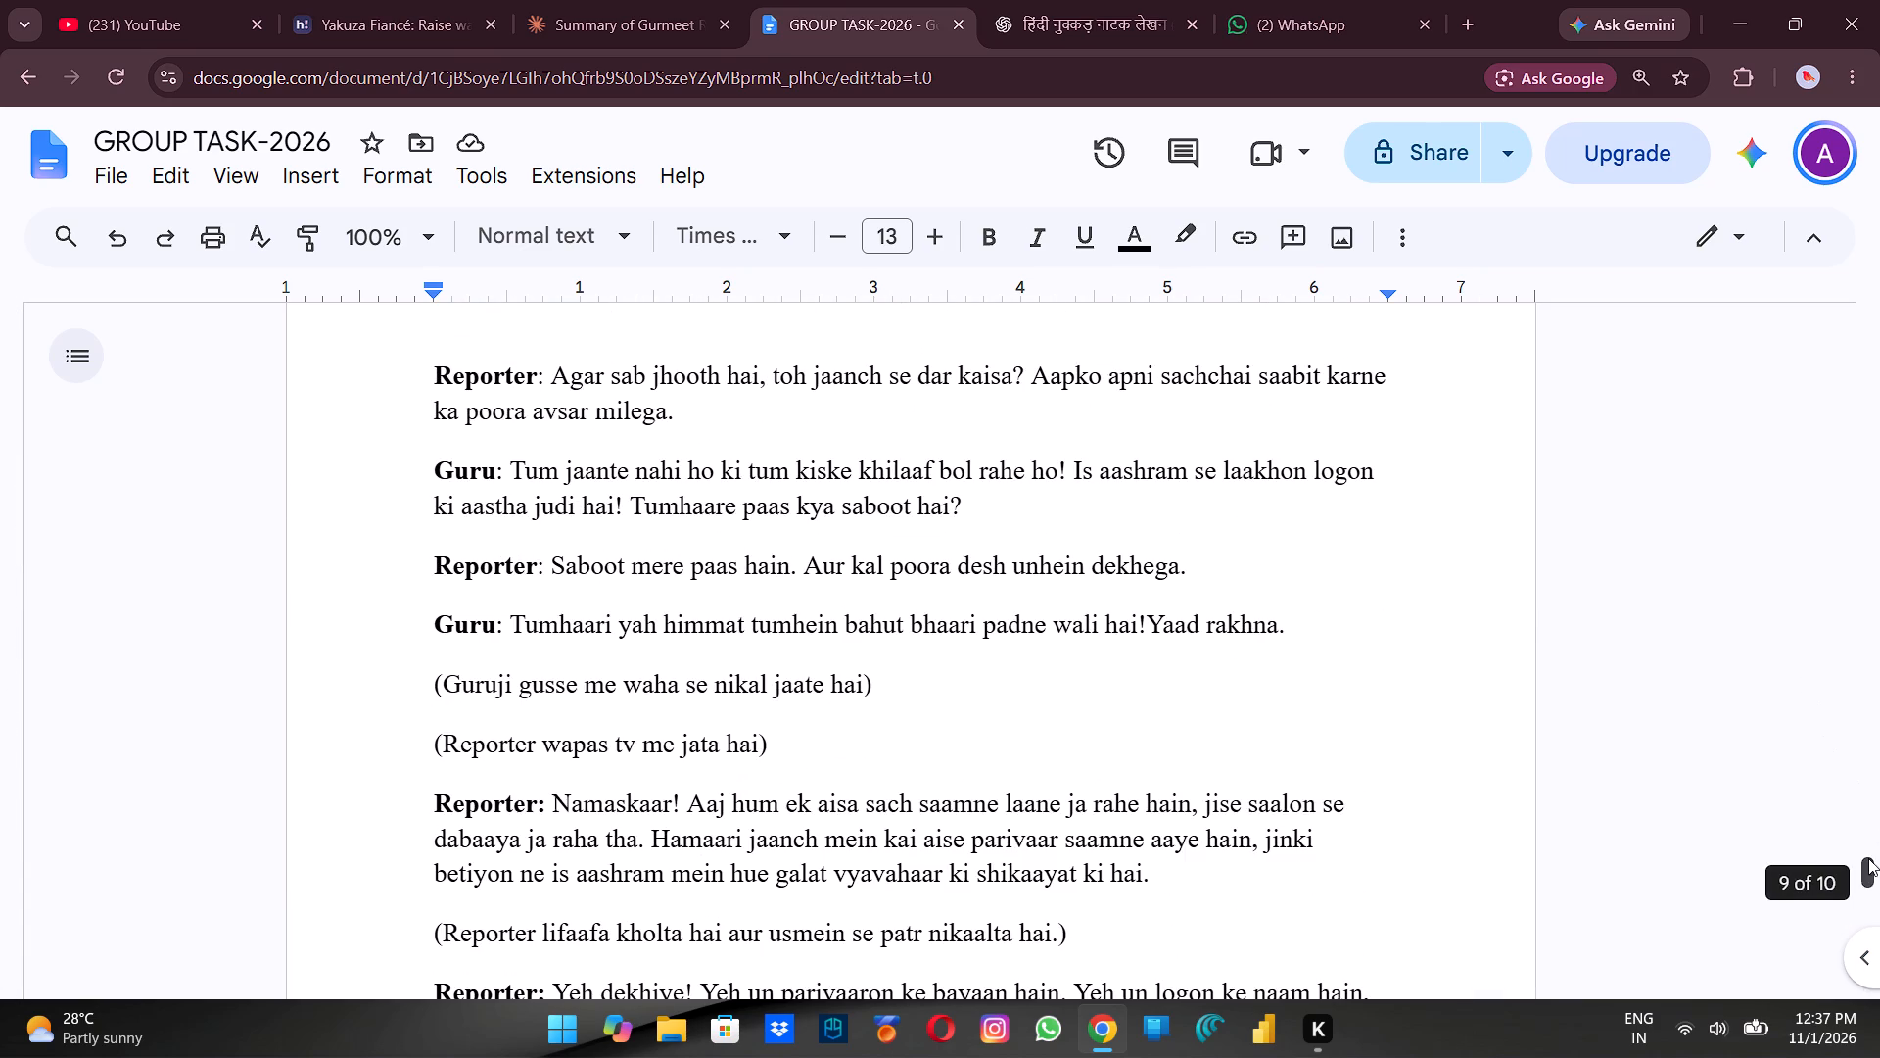
drag(1868, 858, 1788, 349)
scroll(839, 744, down, 3)
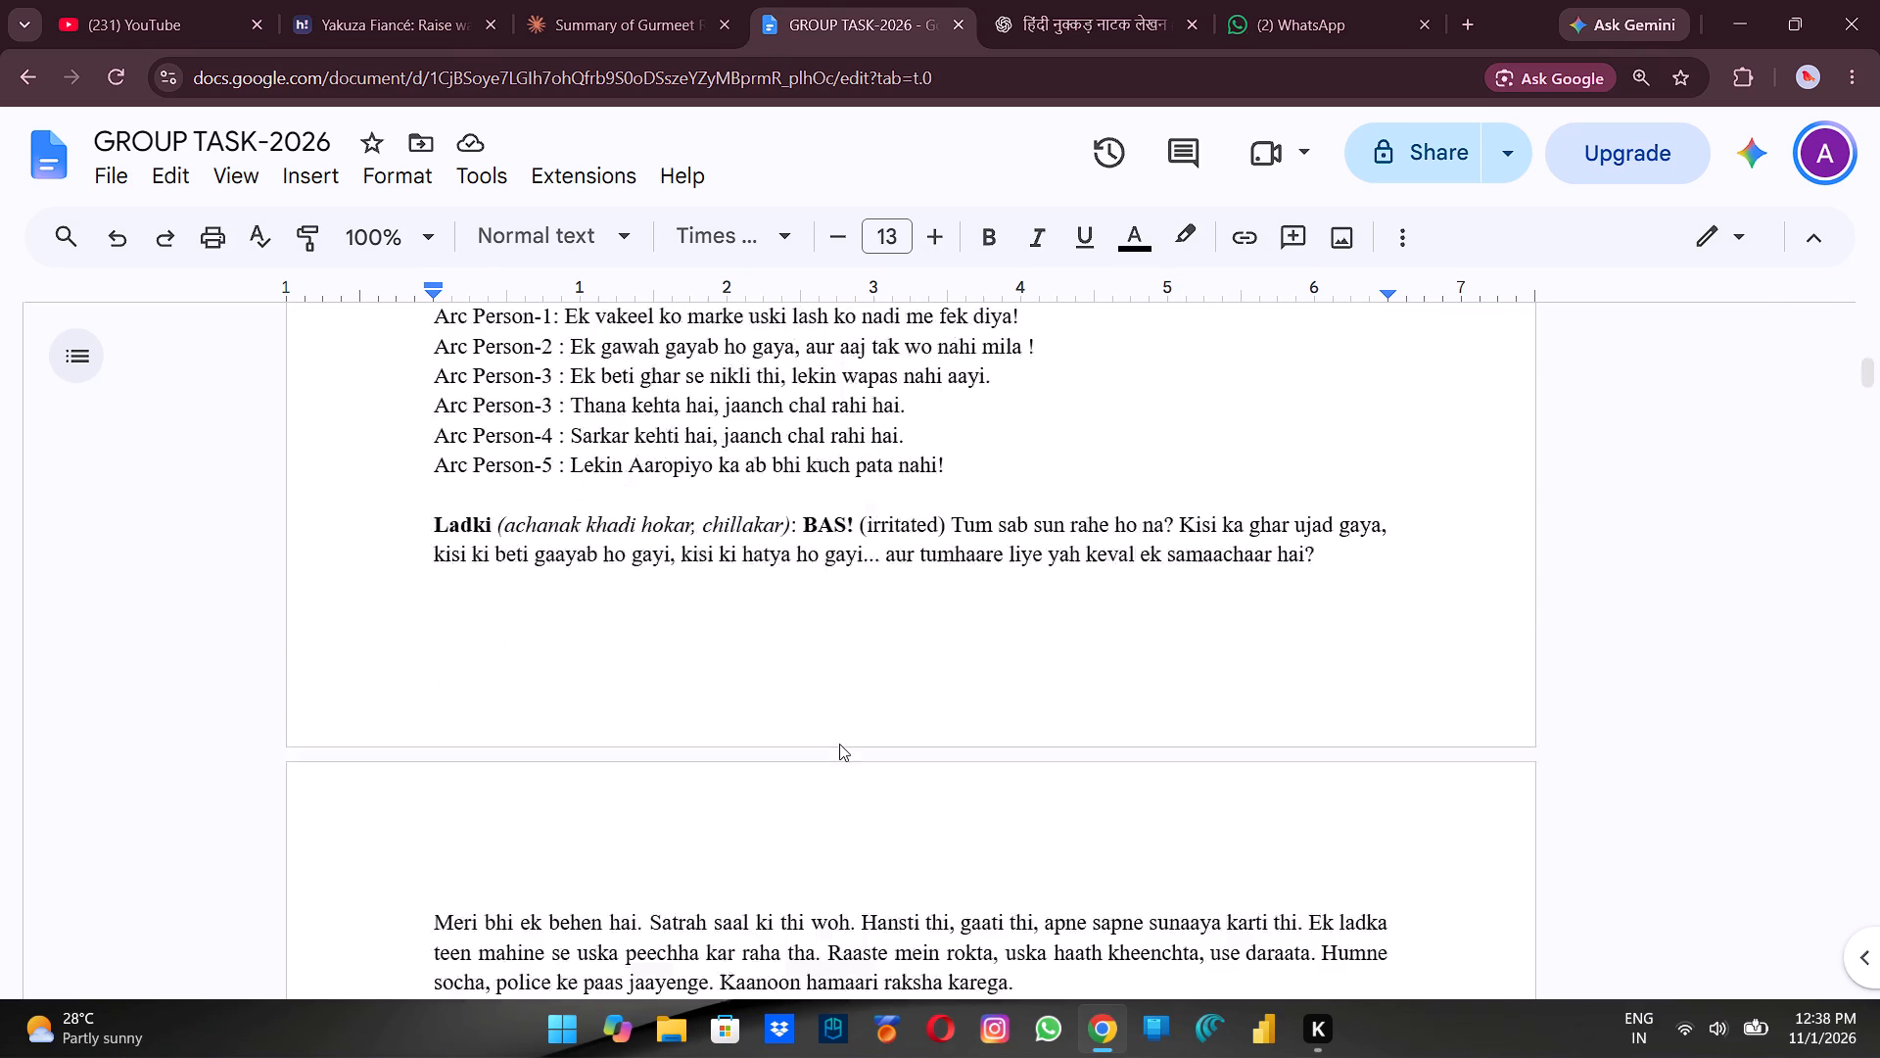
scroll(850, 544, down, 4)
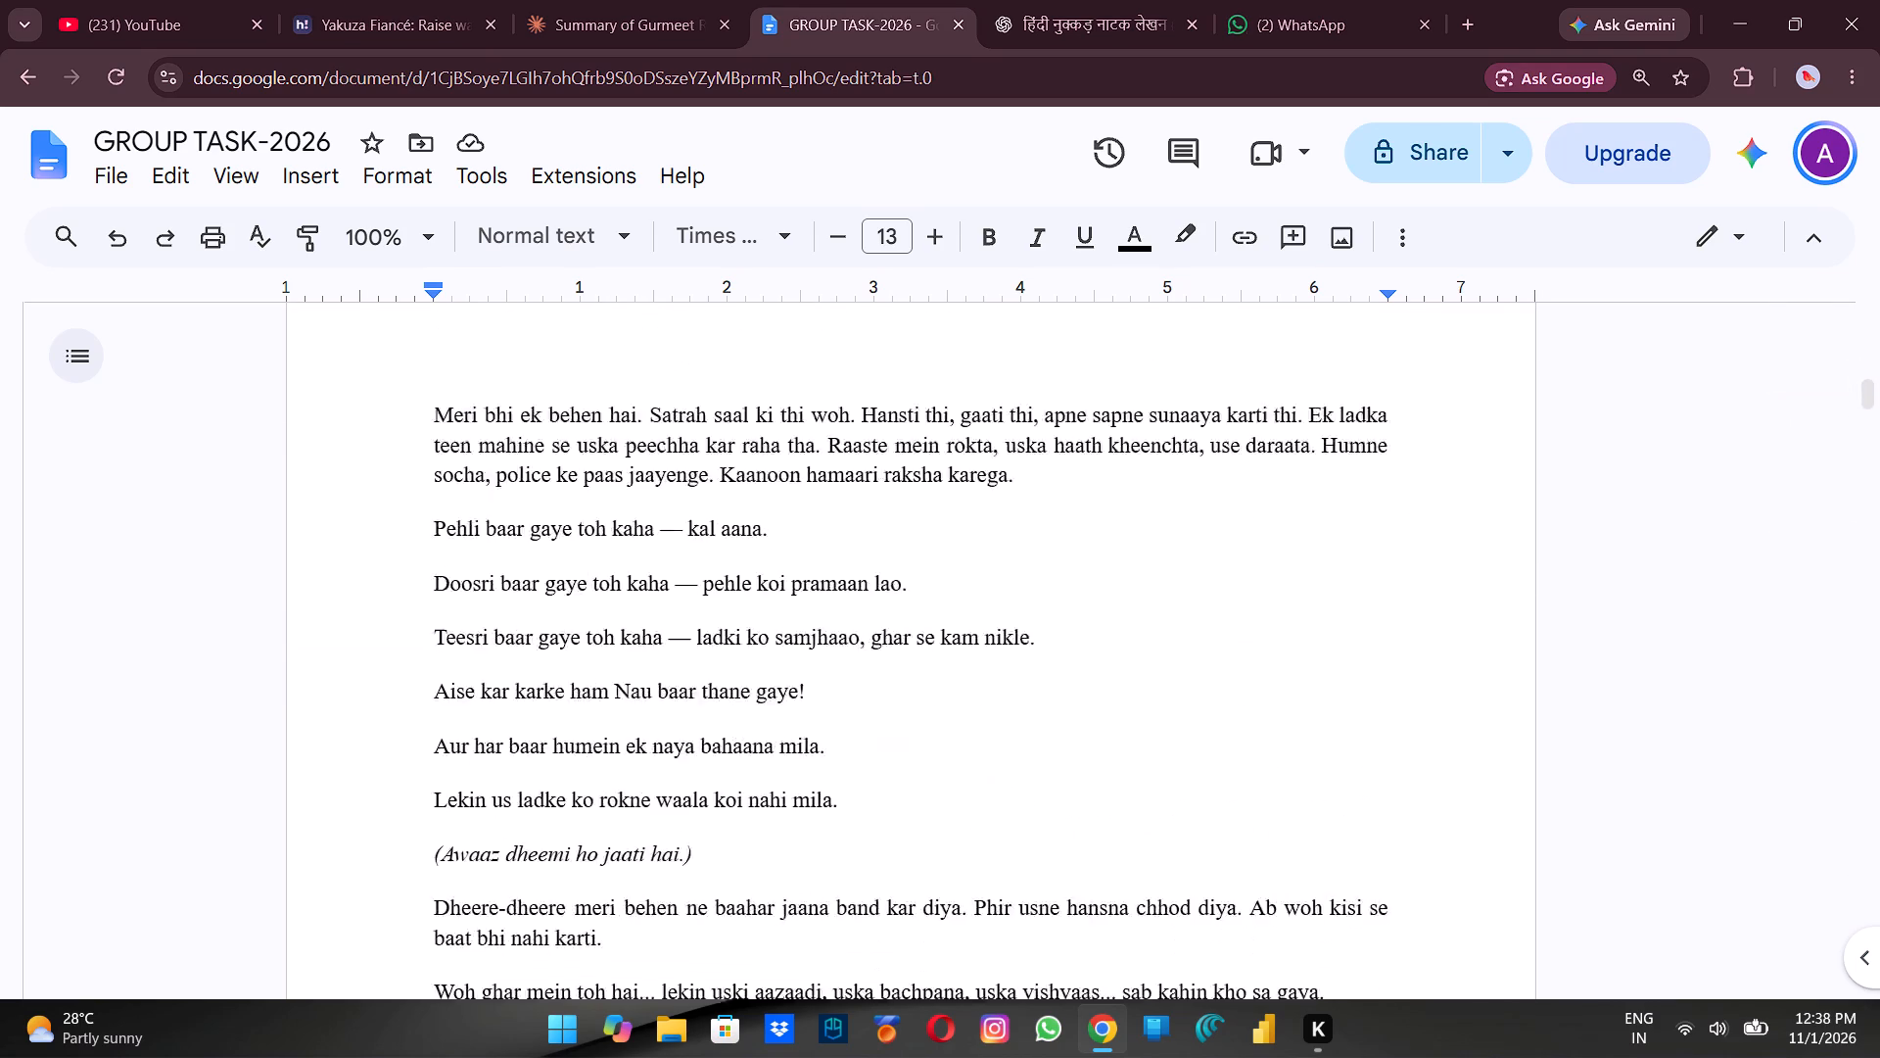
scroll(850, 544, down, 10)
Rename the speaker "Teesra Vyakti" as "Defender" before the blindfolded direction and the "Bas! Bahut ho gaya!" line.
scroll(850, 544, up, 2)
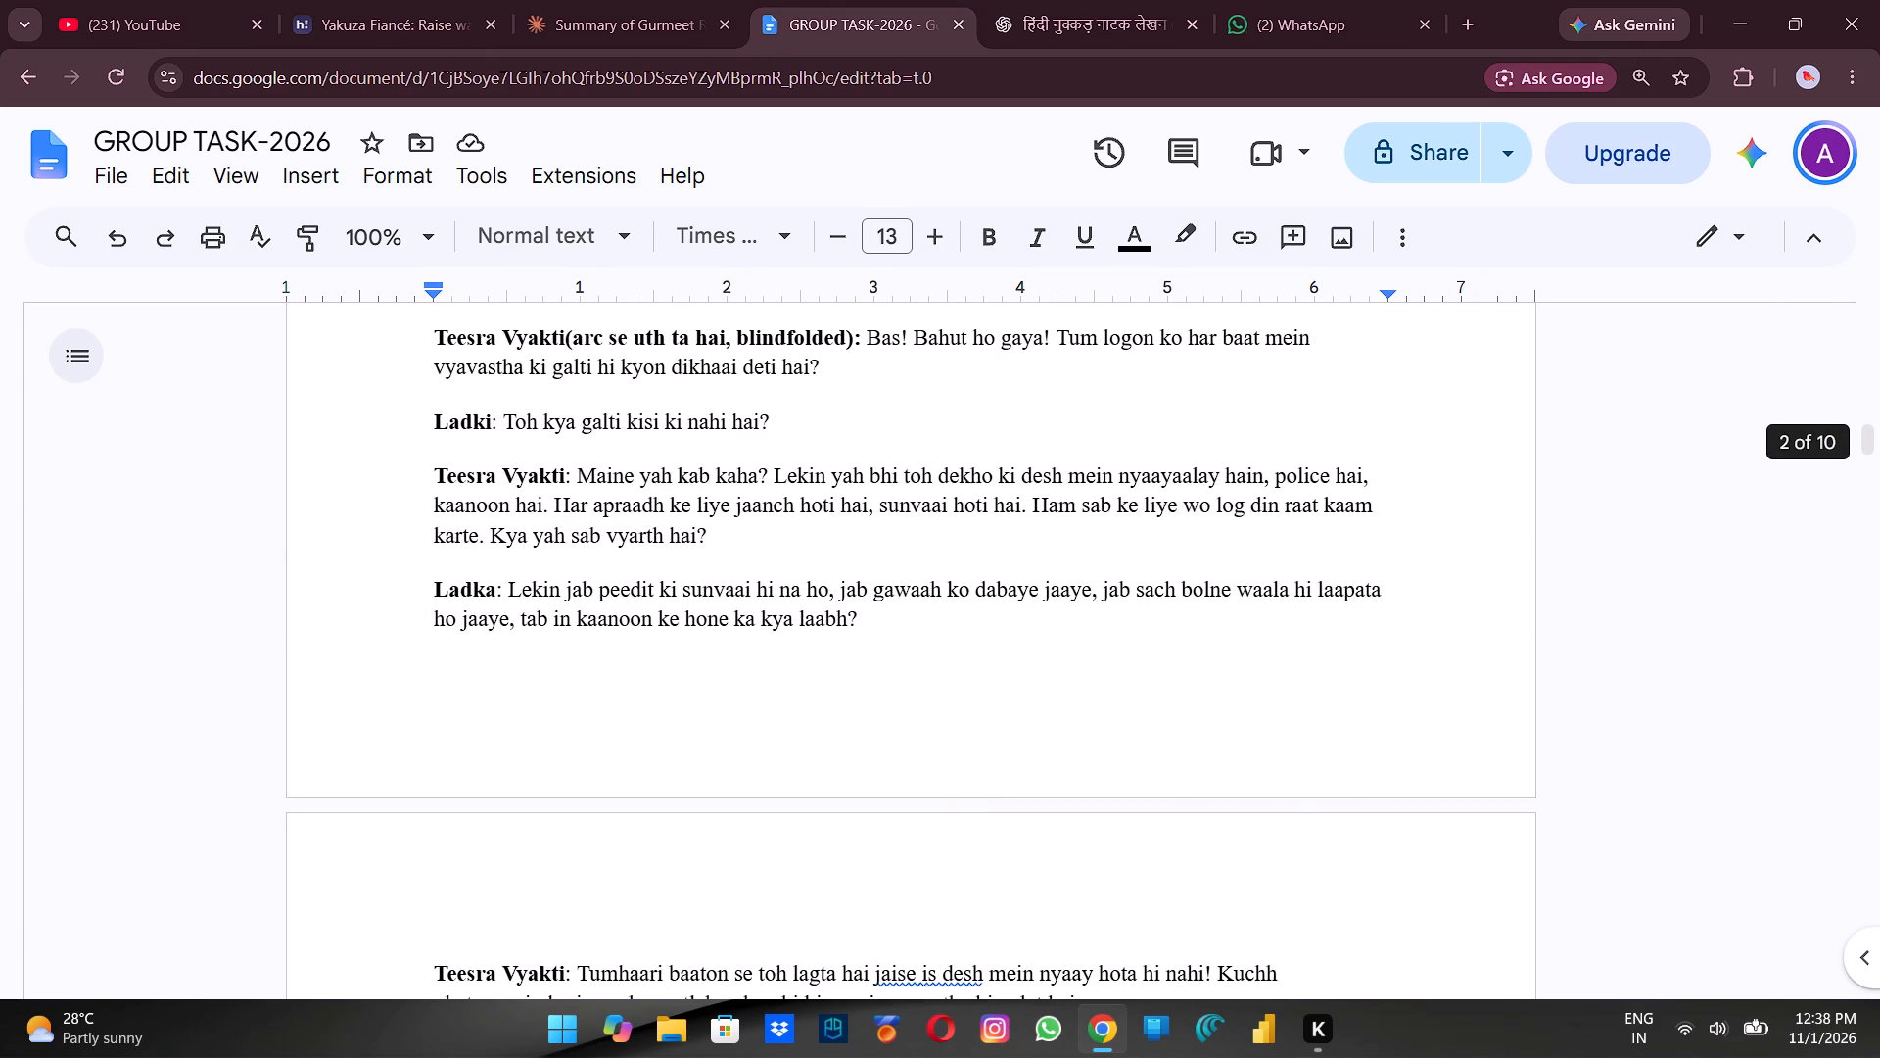
click(371, 349)
click(458, 456)
click(548, 461)
scroll(549, 463, up, 3)
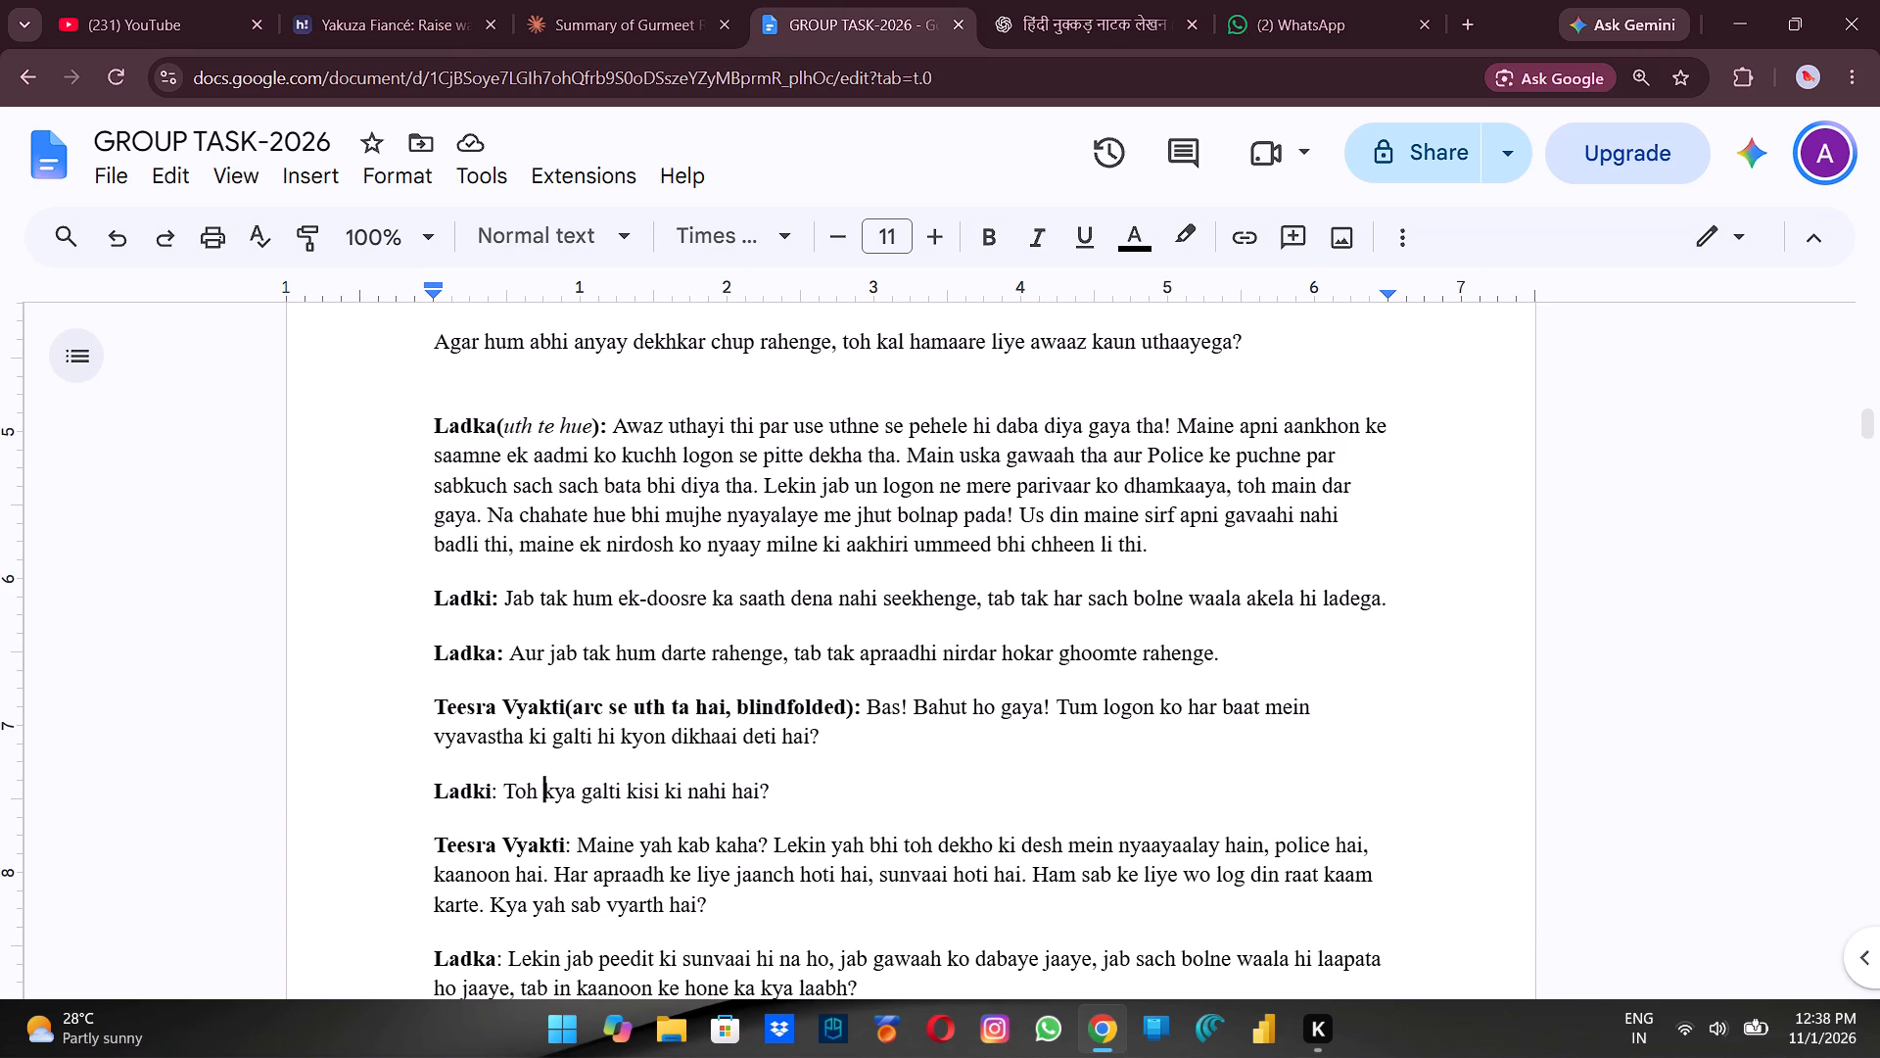
click(557, 605)
click(566, 698)
key(BackSpace)
key(BackSpace)
key(BackSpace)
key(BackSpace)
key(BackSpace)
key(BackSpace)
key(BackSpace)
key(BackSpace)
key(BackSpace)
key(BackSpace)
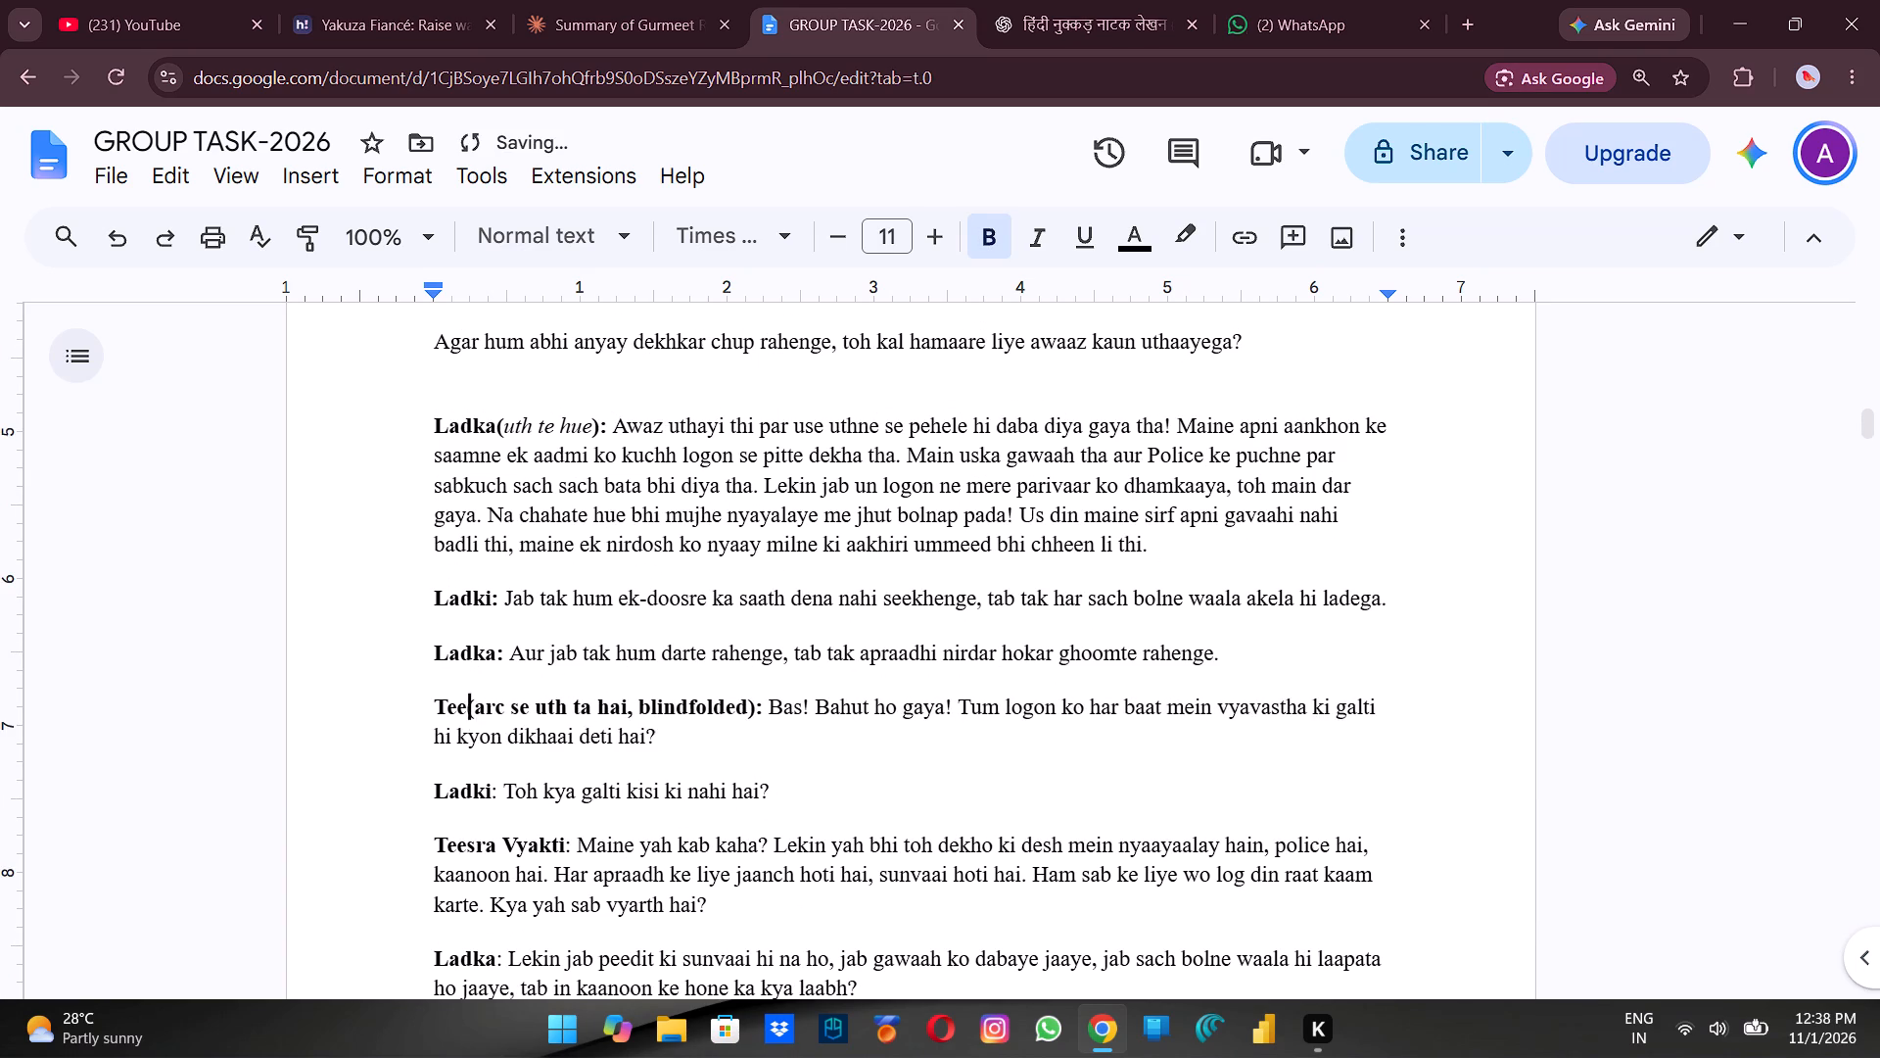
key(BackSpace)
key(BackSpace)
key(BackSpace)
text(DE)
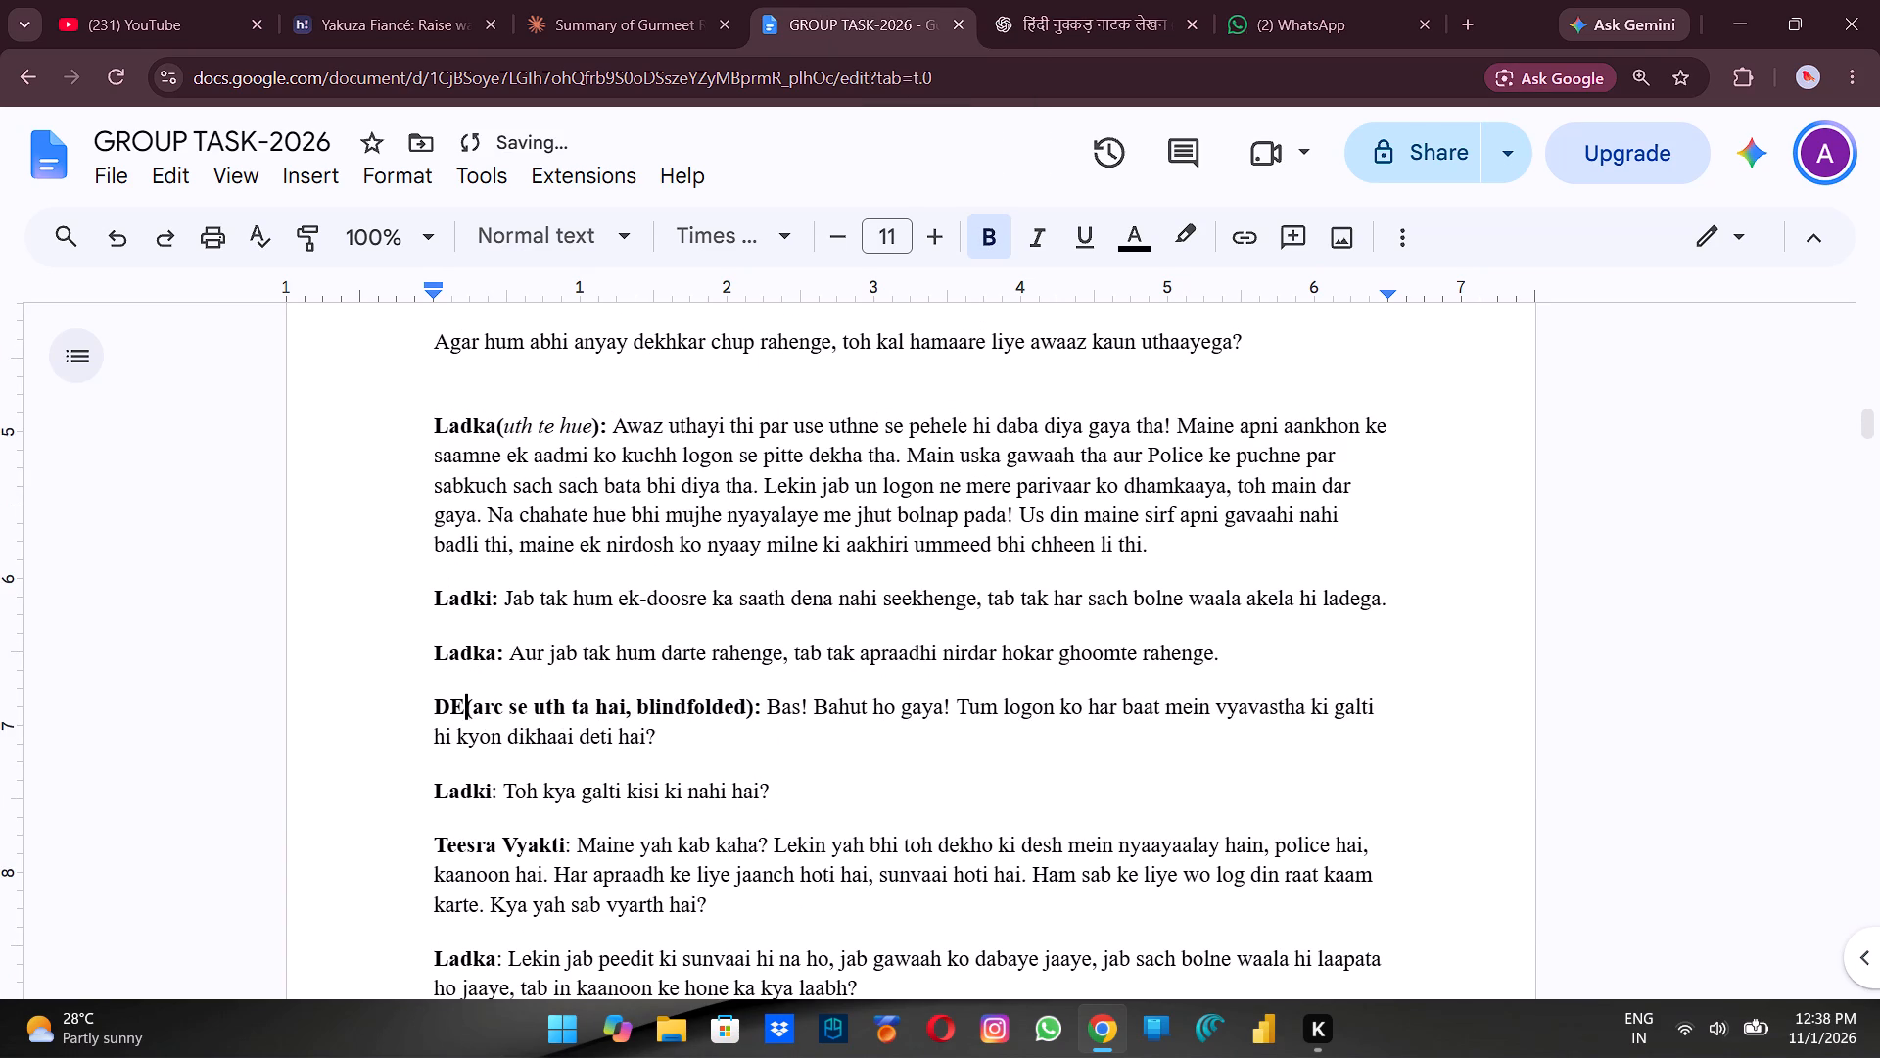
key(BackSpace)
text(efender)
Copy the name "Defender" and paste it over "Teesra Vyakti" before the "Maine yah kab kaha?" line.
drag(429, 709, 506, 699)
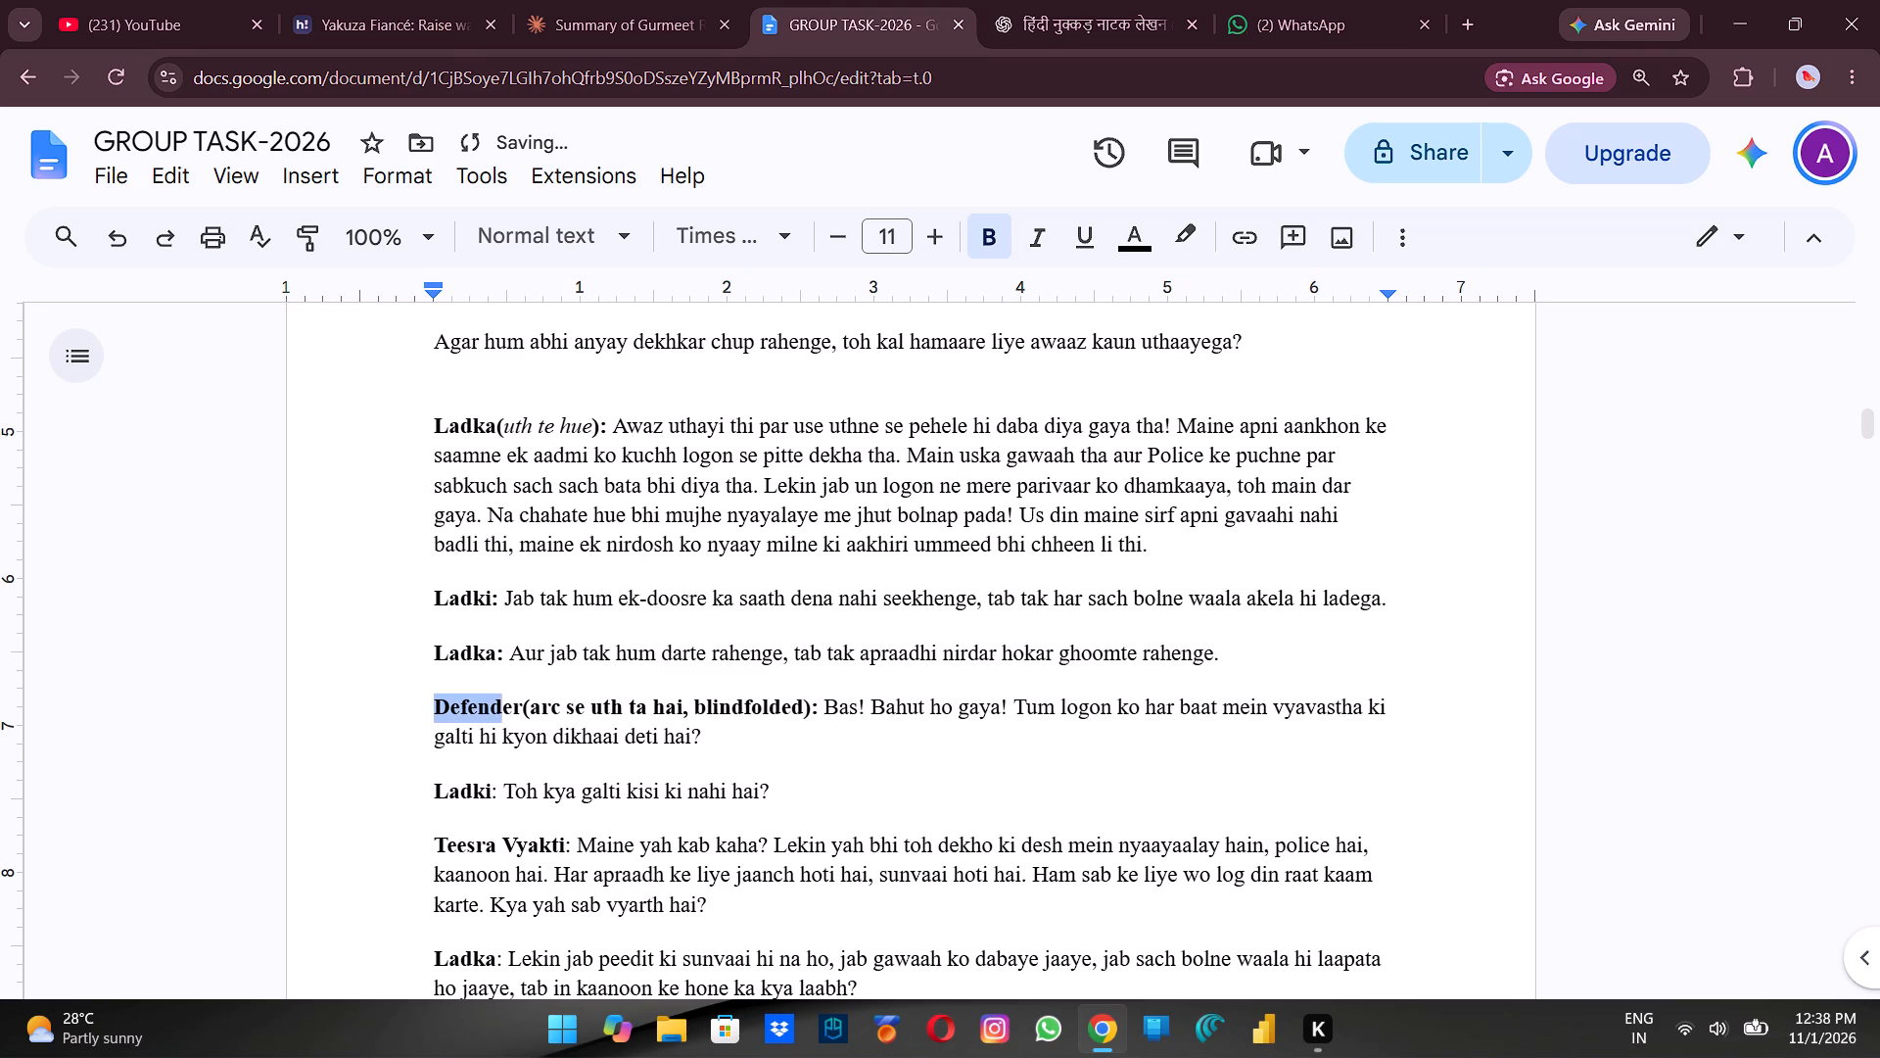
drag(506, 699, 523, 704)
key(ctrl+c)
scroll(565, 647, up, 4)
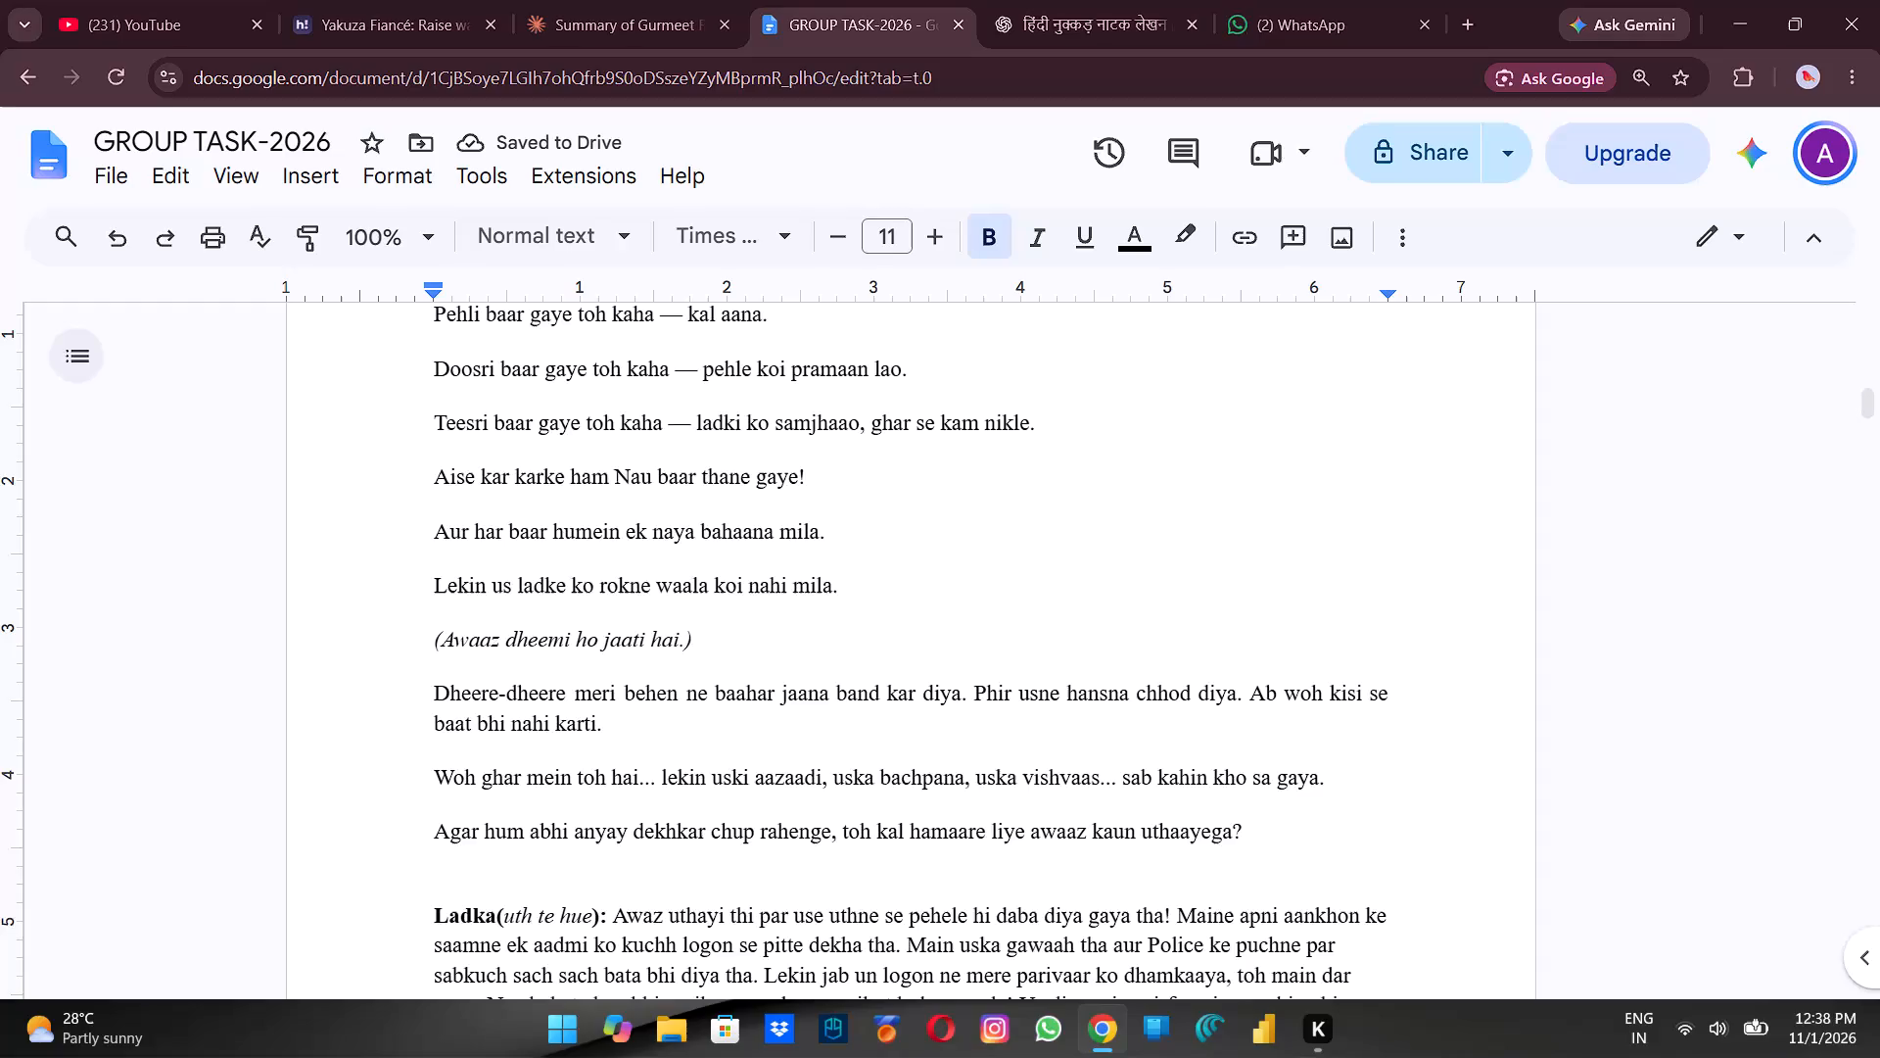
scroll(565, 647, down, 2)
scroll(565, 647, up, 2)
scroll(565, 647, down, 2)
scroll(565, 647, up, 2)
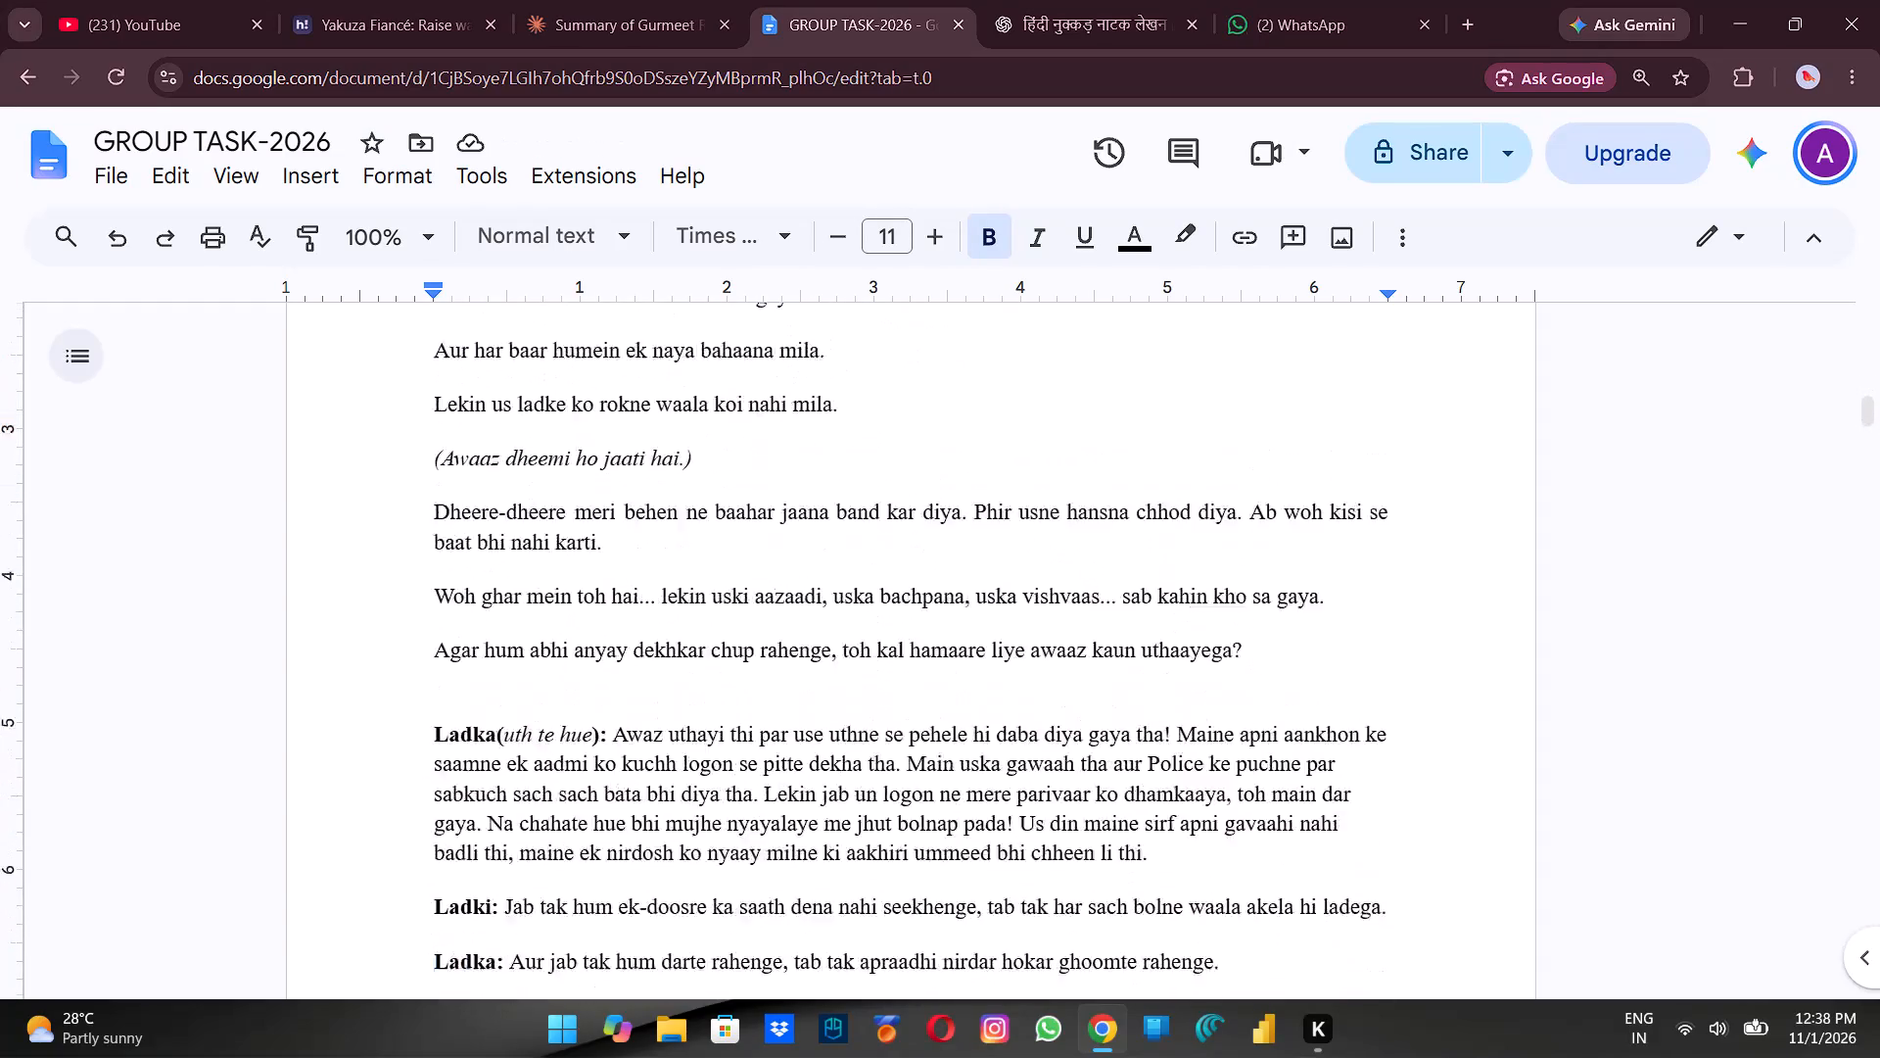
scroll(565, 647, up, 11)
scroll(565, 647, down, 11)
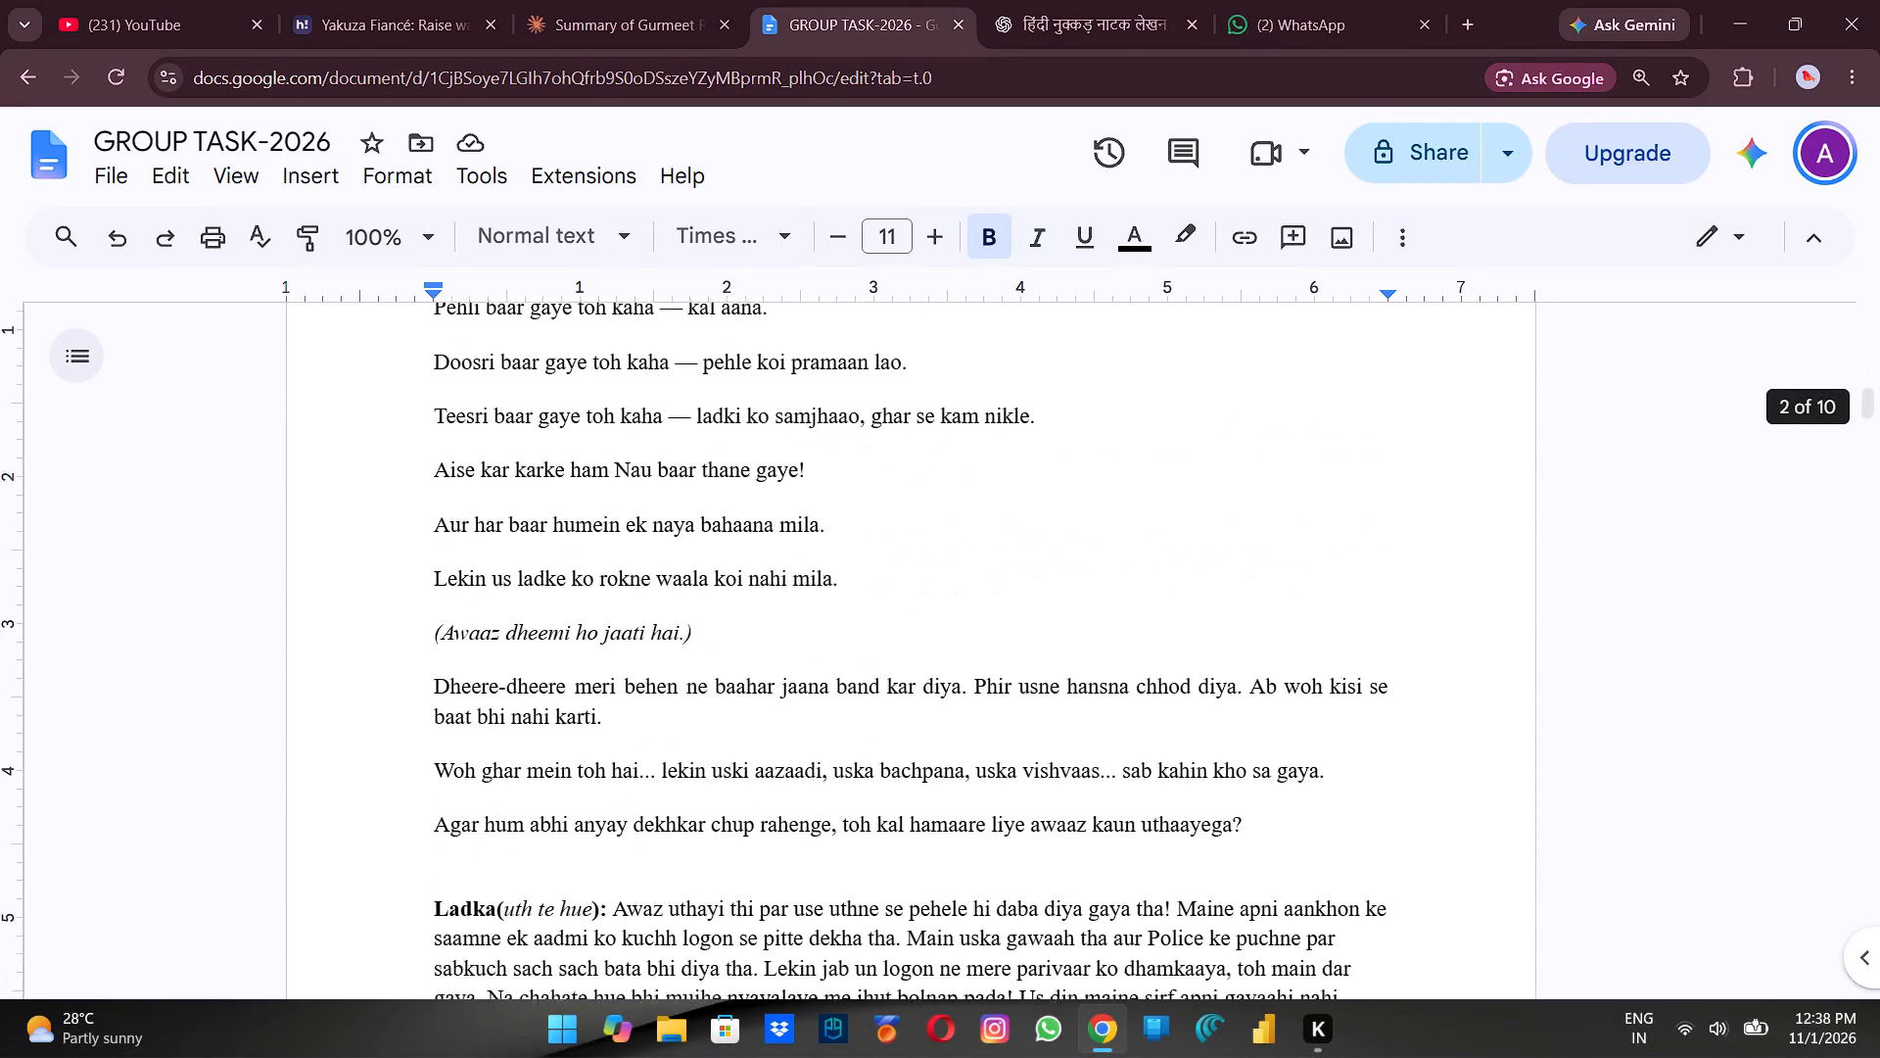
scroll(565, 647, down, 6)
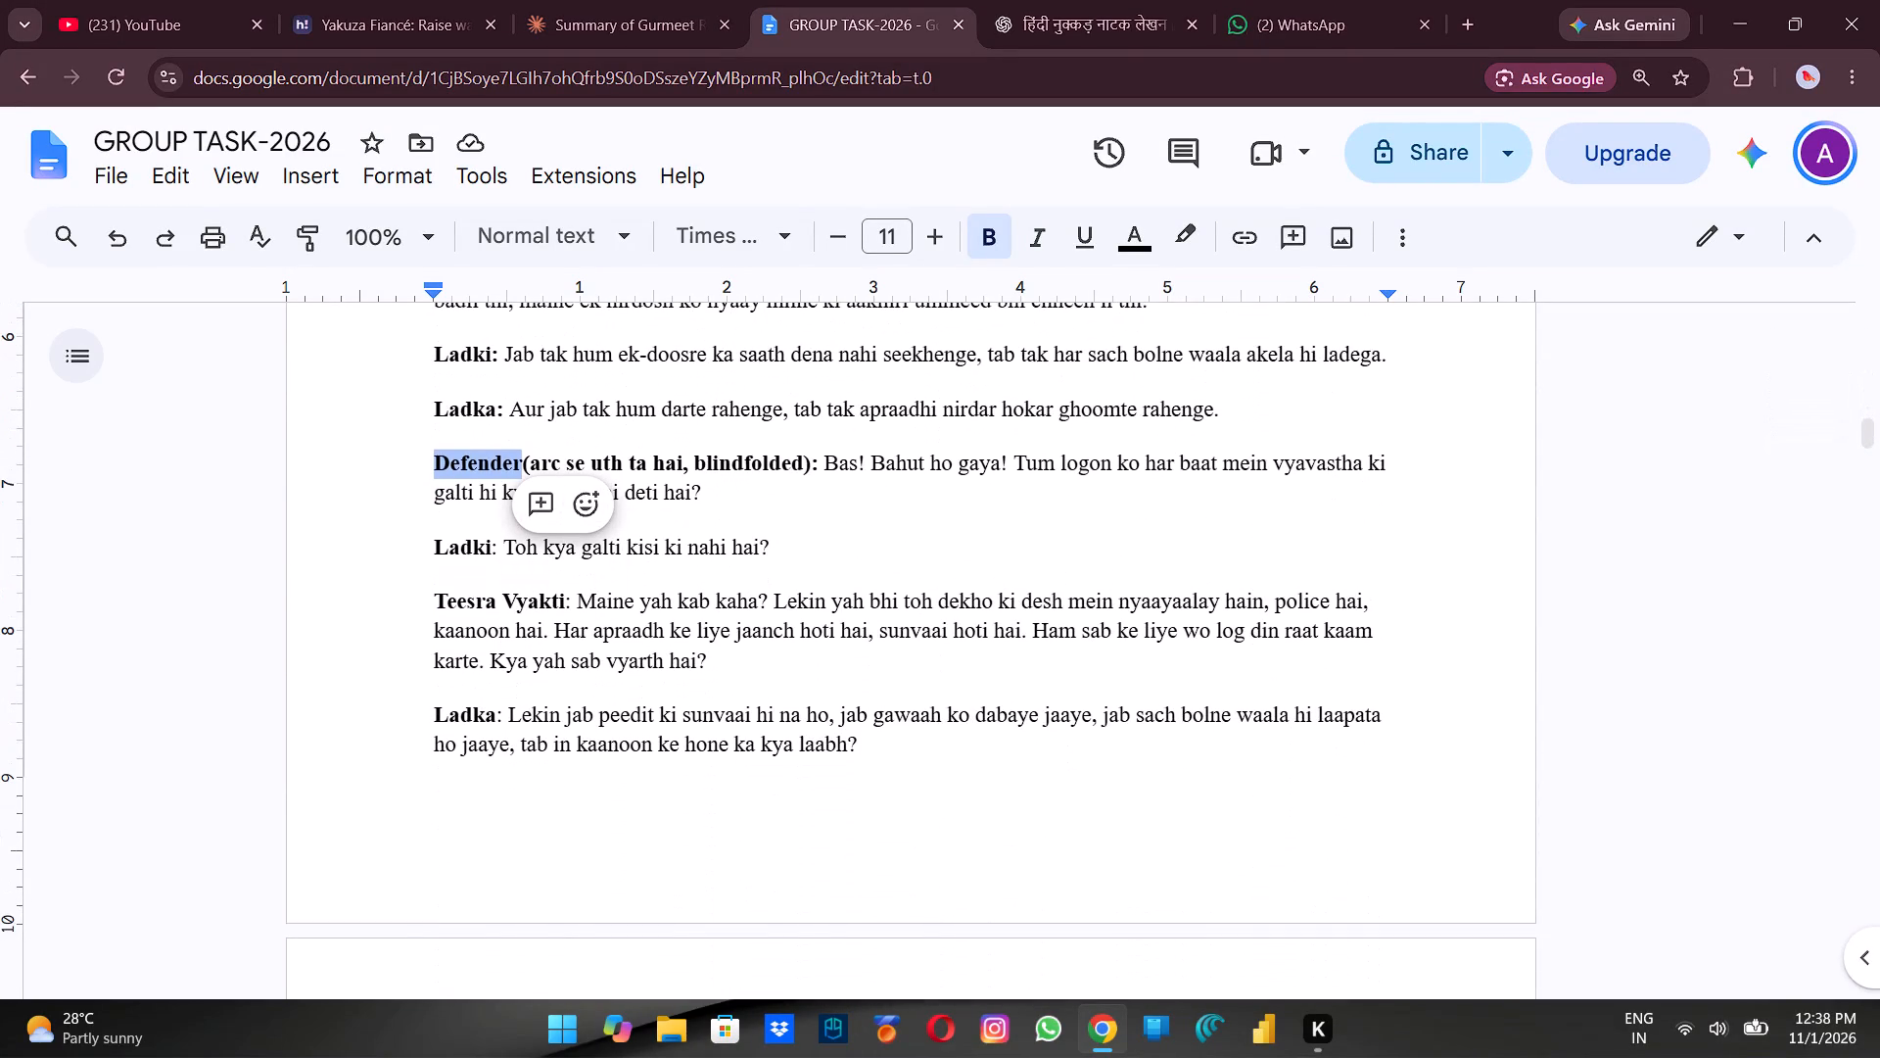
click(487, 621)
drag(432, 591, 547, 584)
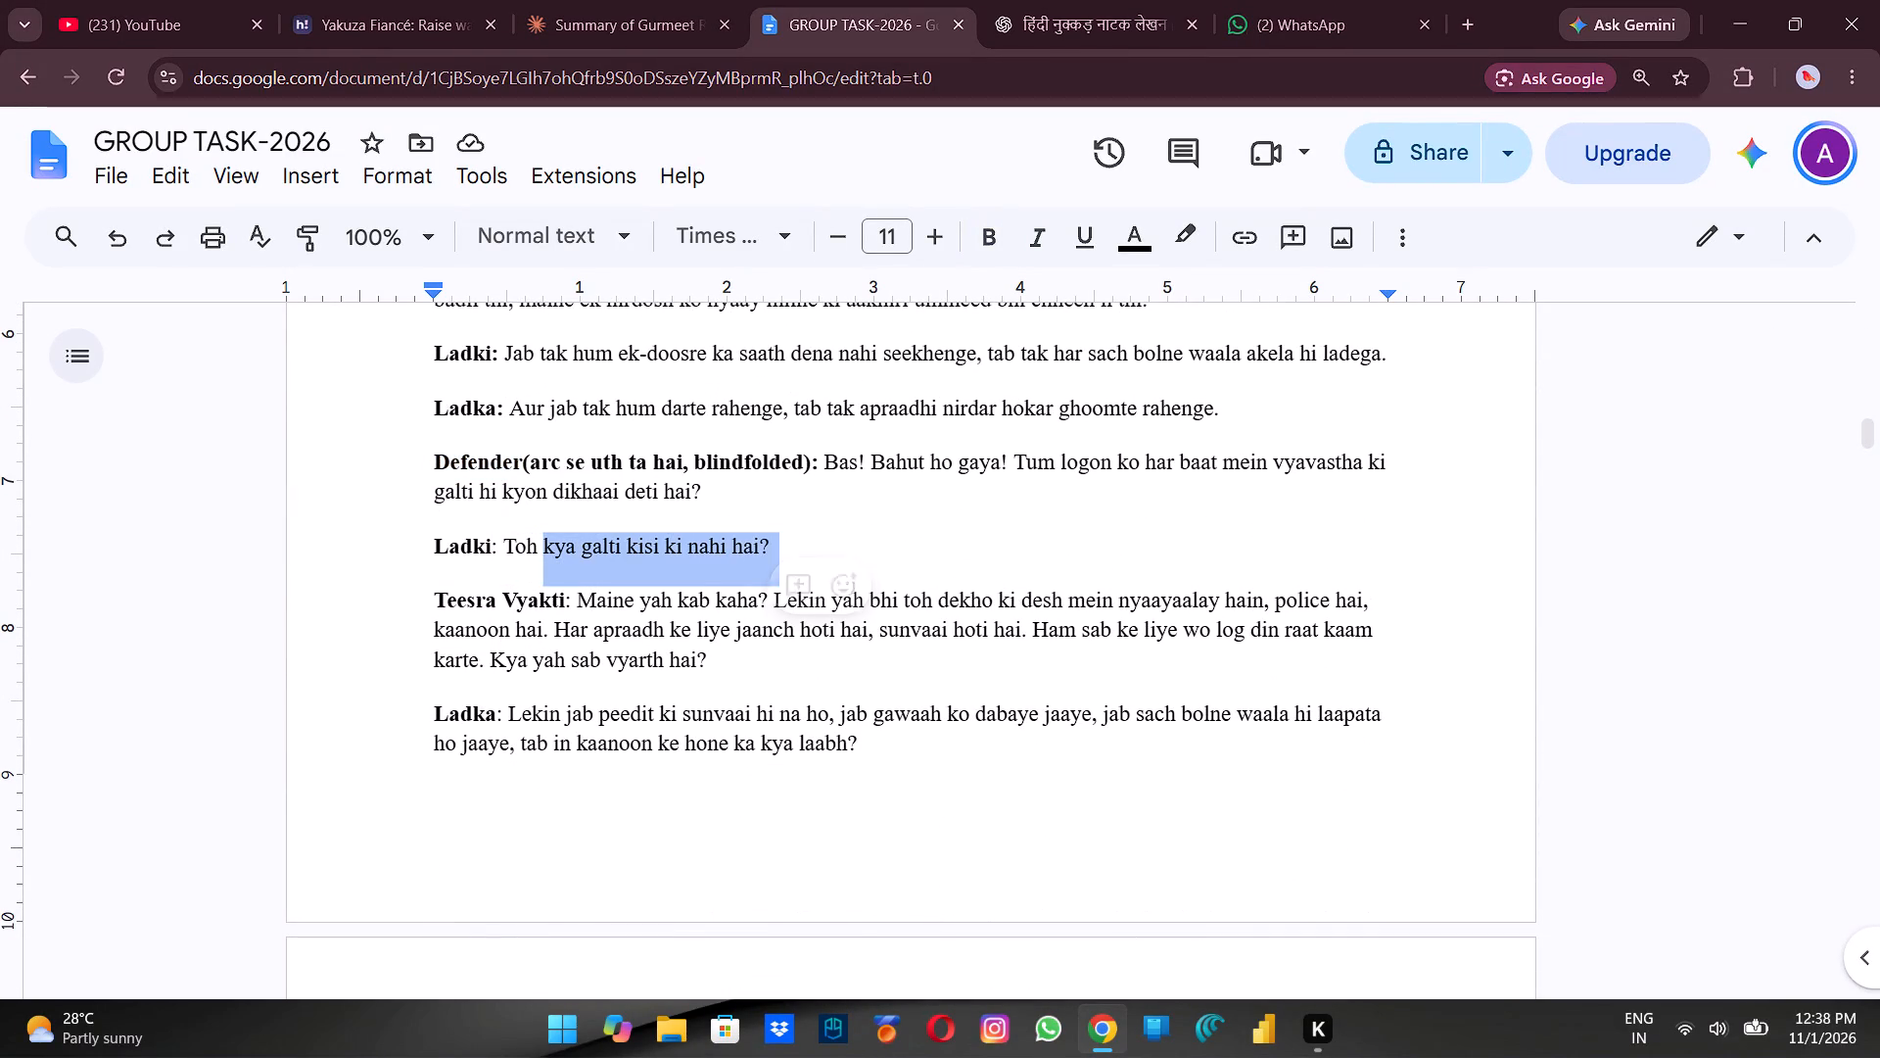
drag(436, 601, 569, 601)
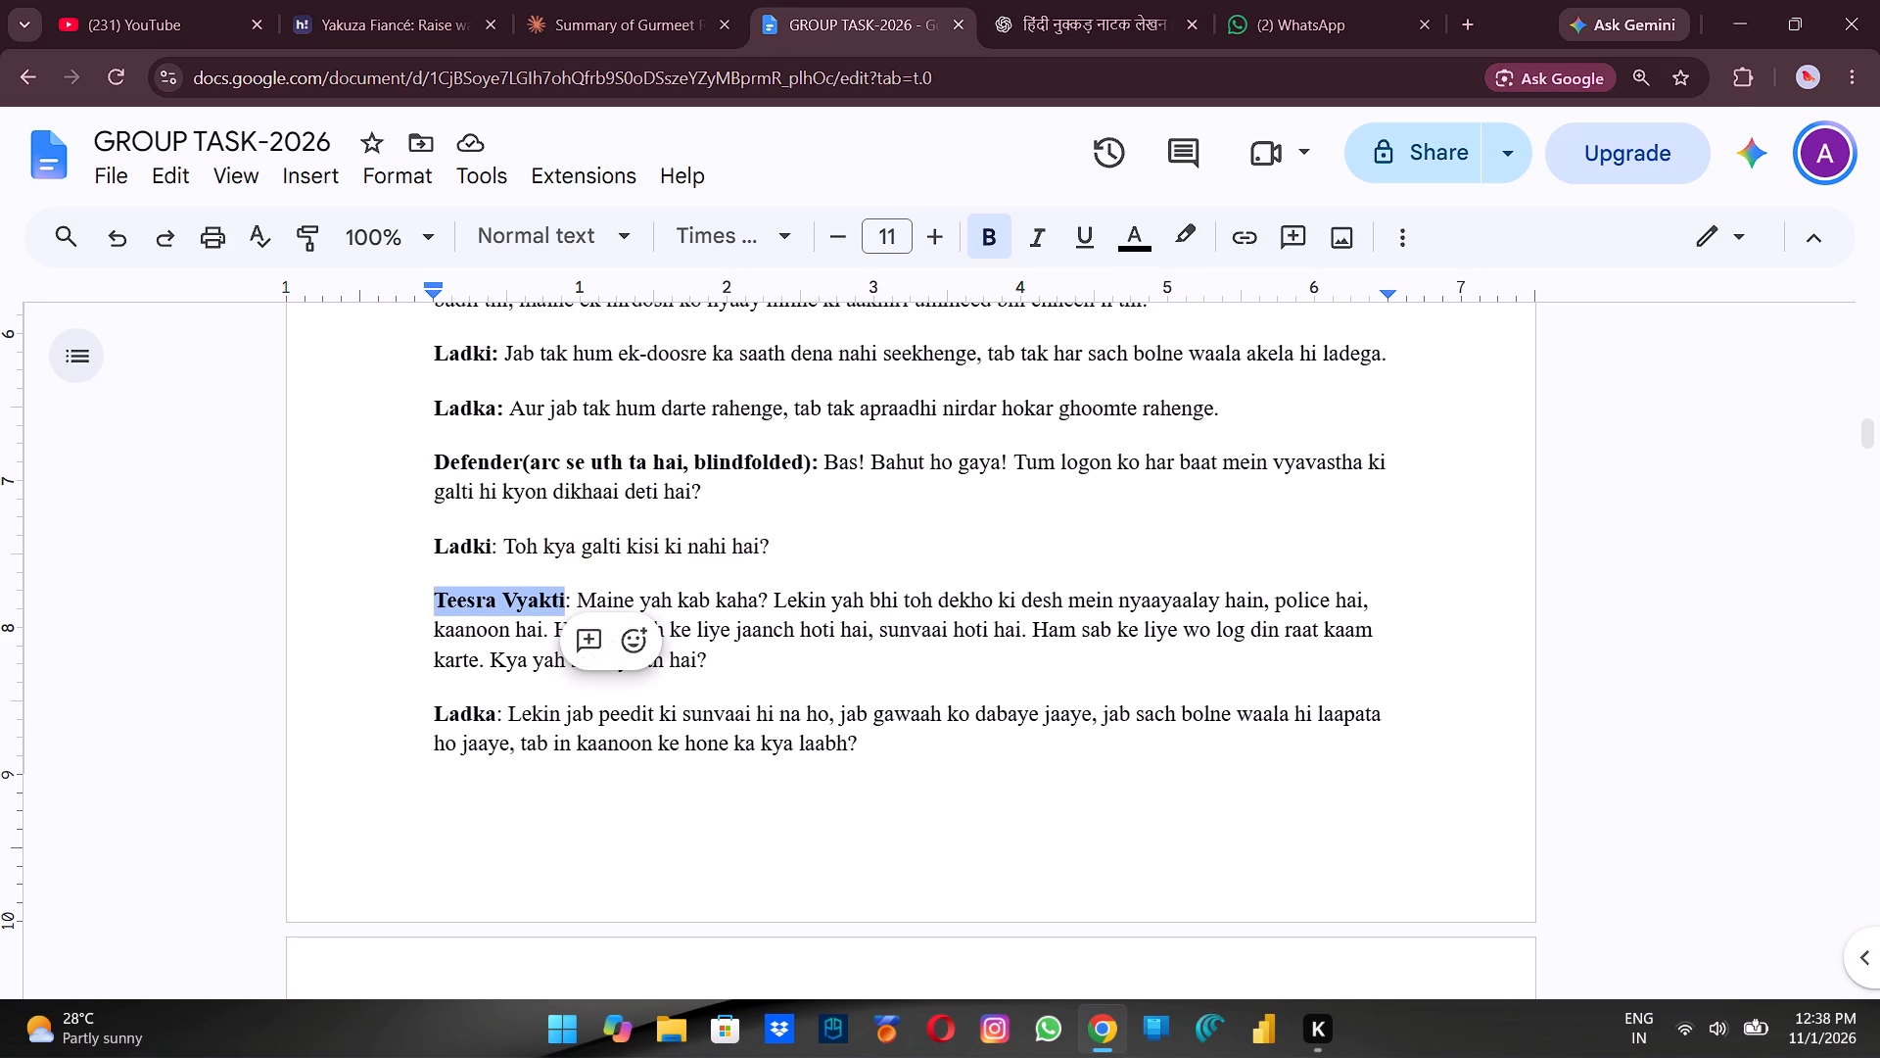
key(ctrl+v)
Replace the speaker "Teesra Vyakti" with "Defender" before the "Tumhaari baaton se toh lagta hai" line.
scroll(622, 599, down, 4)
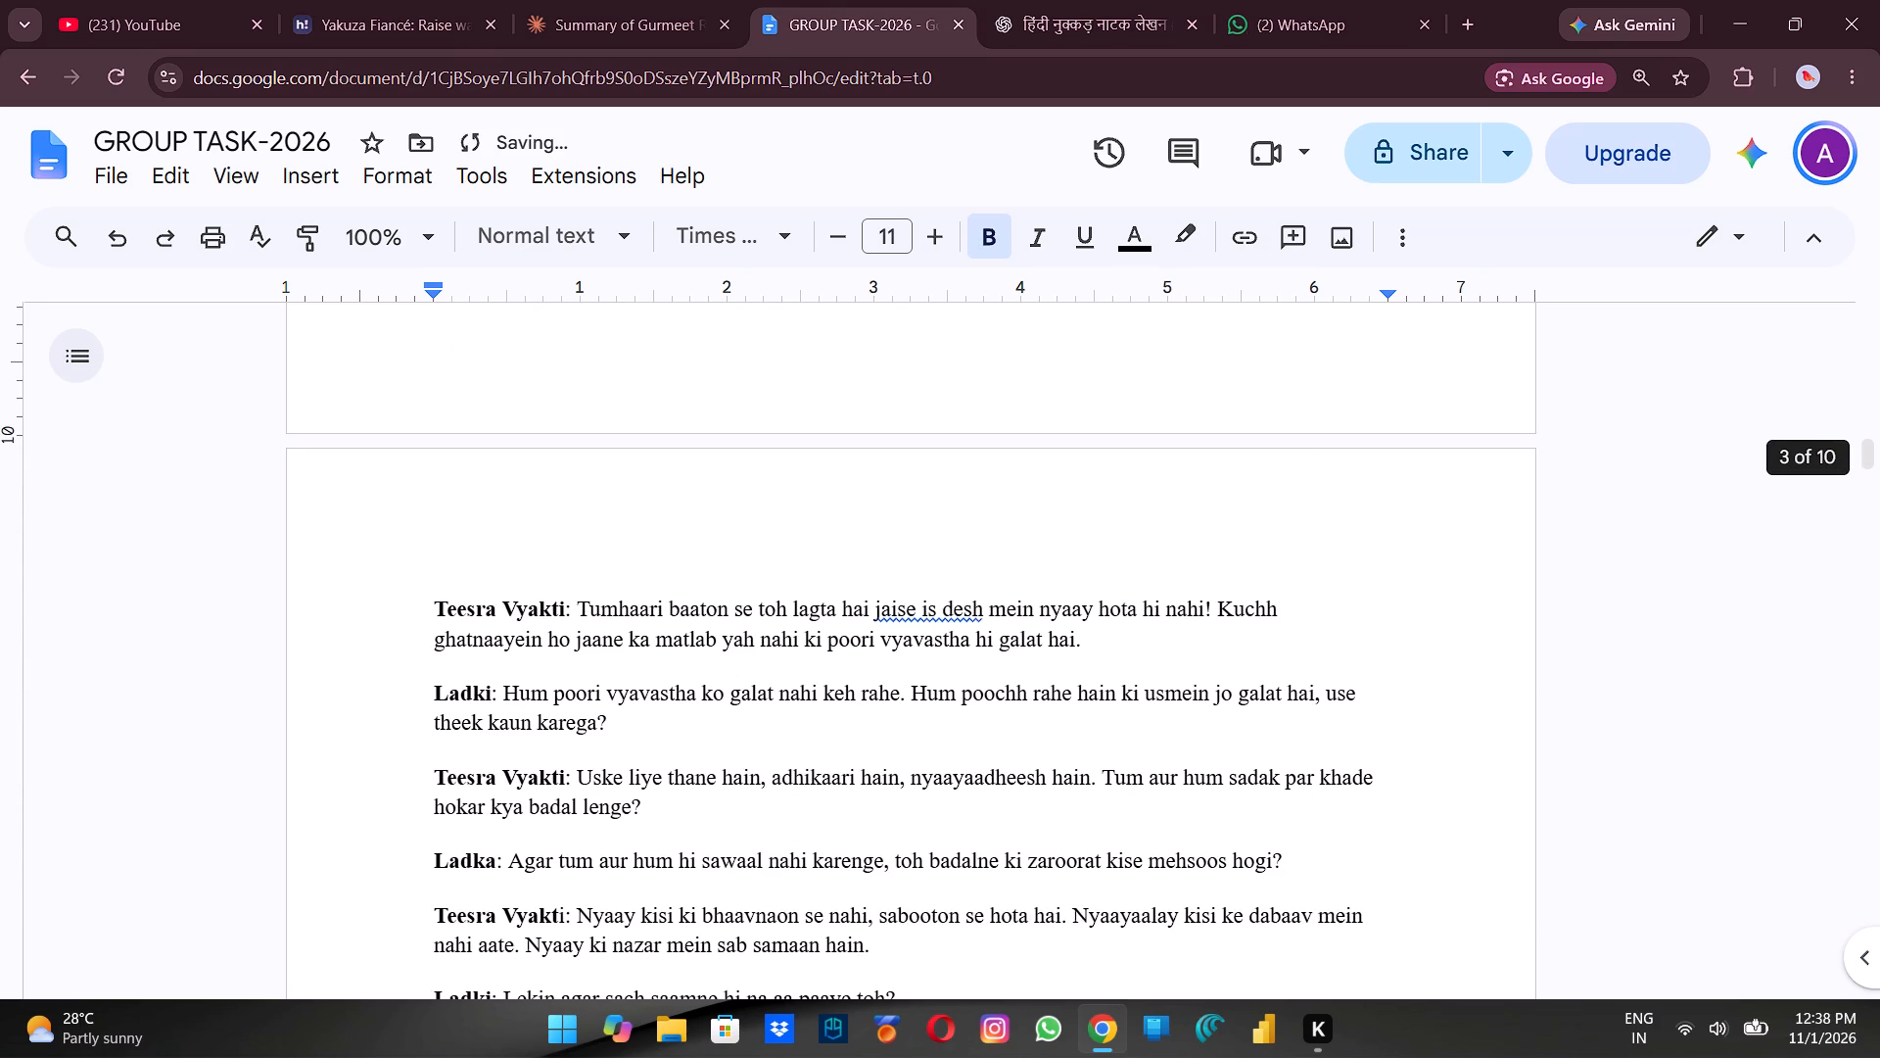
drag(431, 604, 568, 601)
key(ctrl+v)
Replace the speaker "Teesra Vyakti" with "Defender" before the "Uske liye thane hain", "Nyaay kisi ki bhaavnaon" and "Toh saboot pesh karo!" lines.
scroll(567, 601, down, 1)
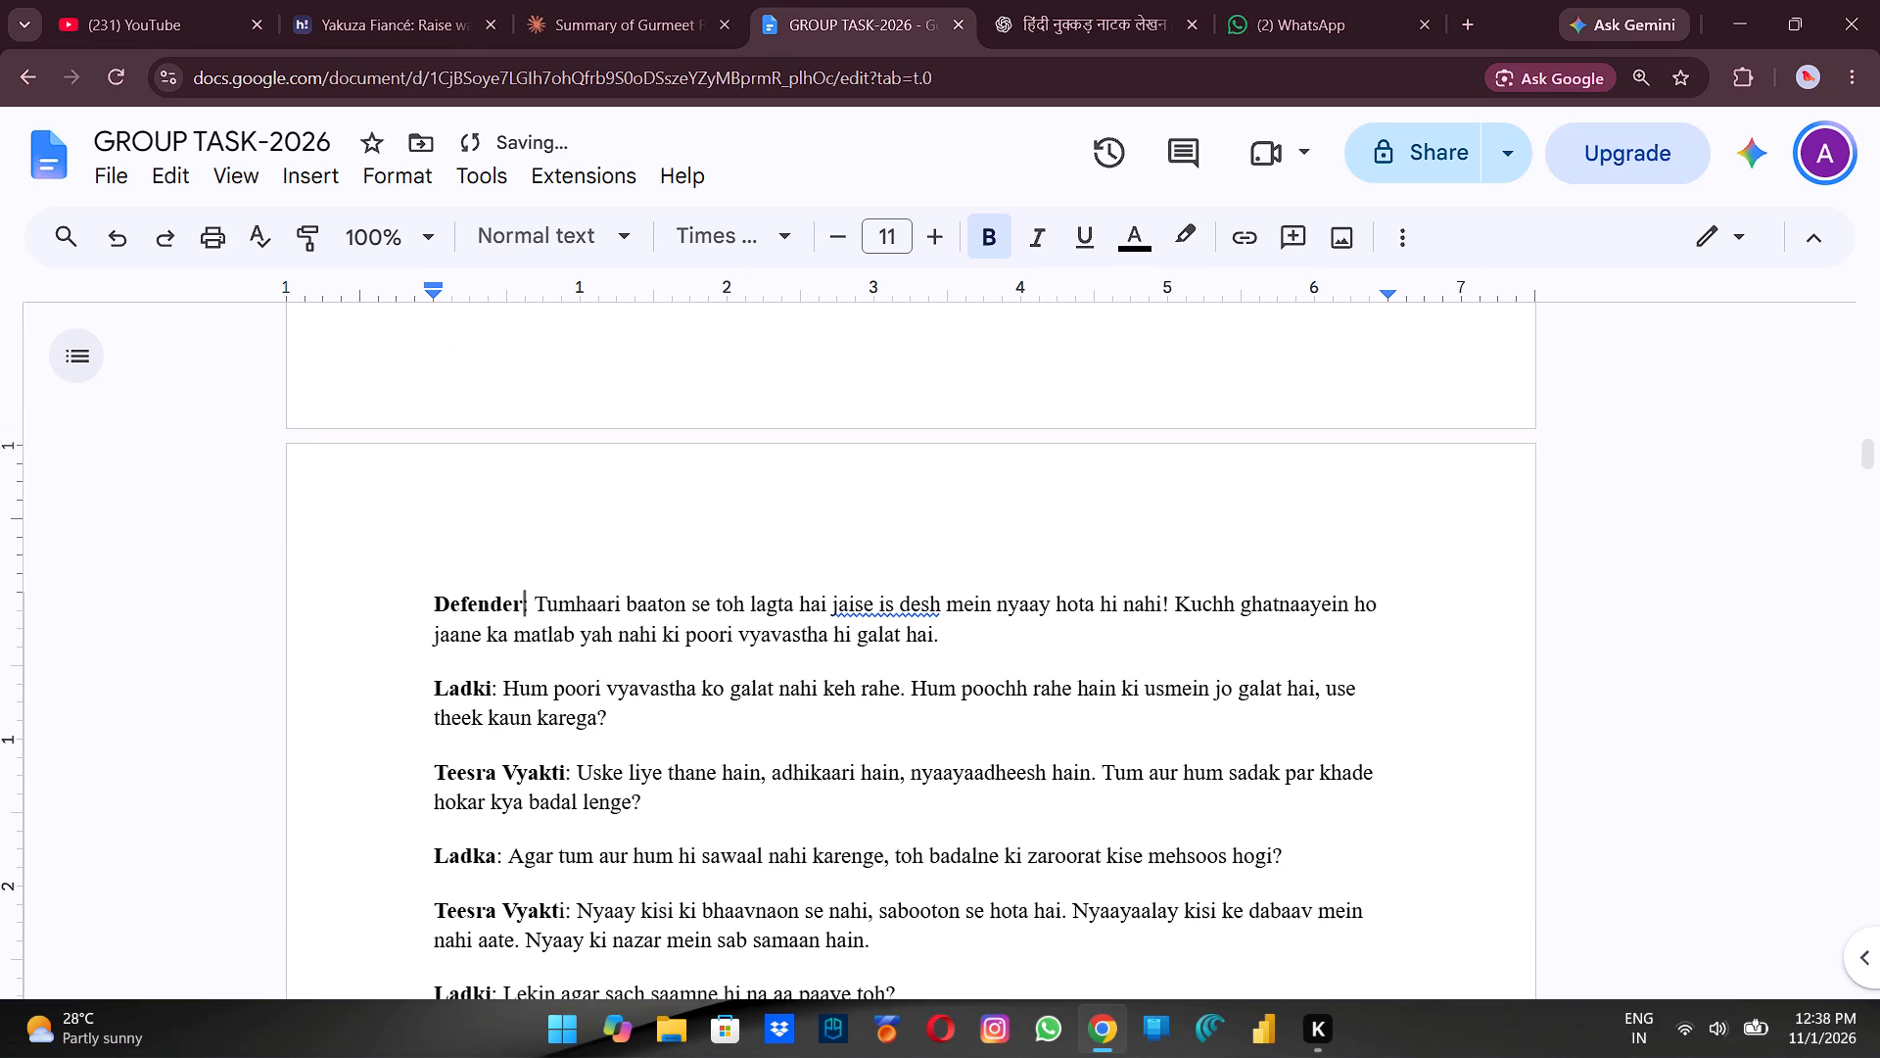
scroll(567, 601, down, 1)
drag(430, 528, 554, 527)
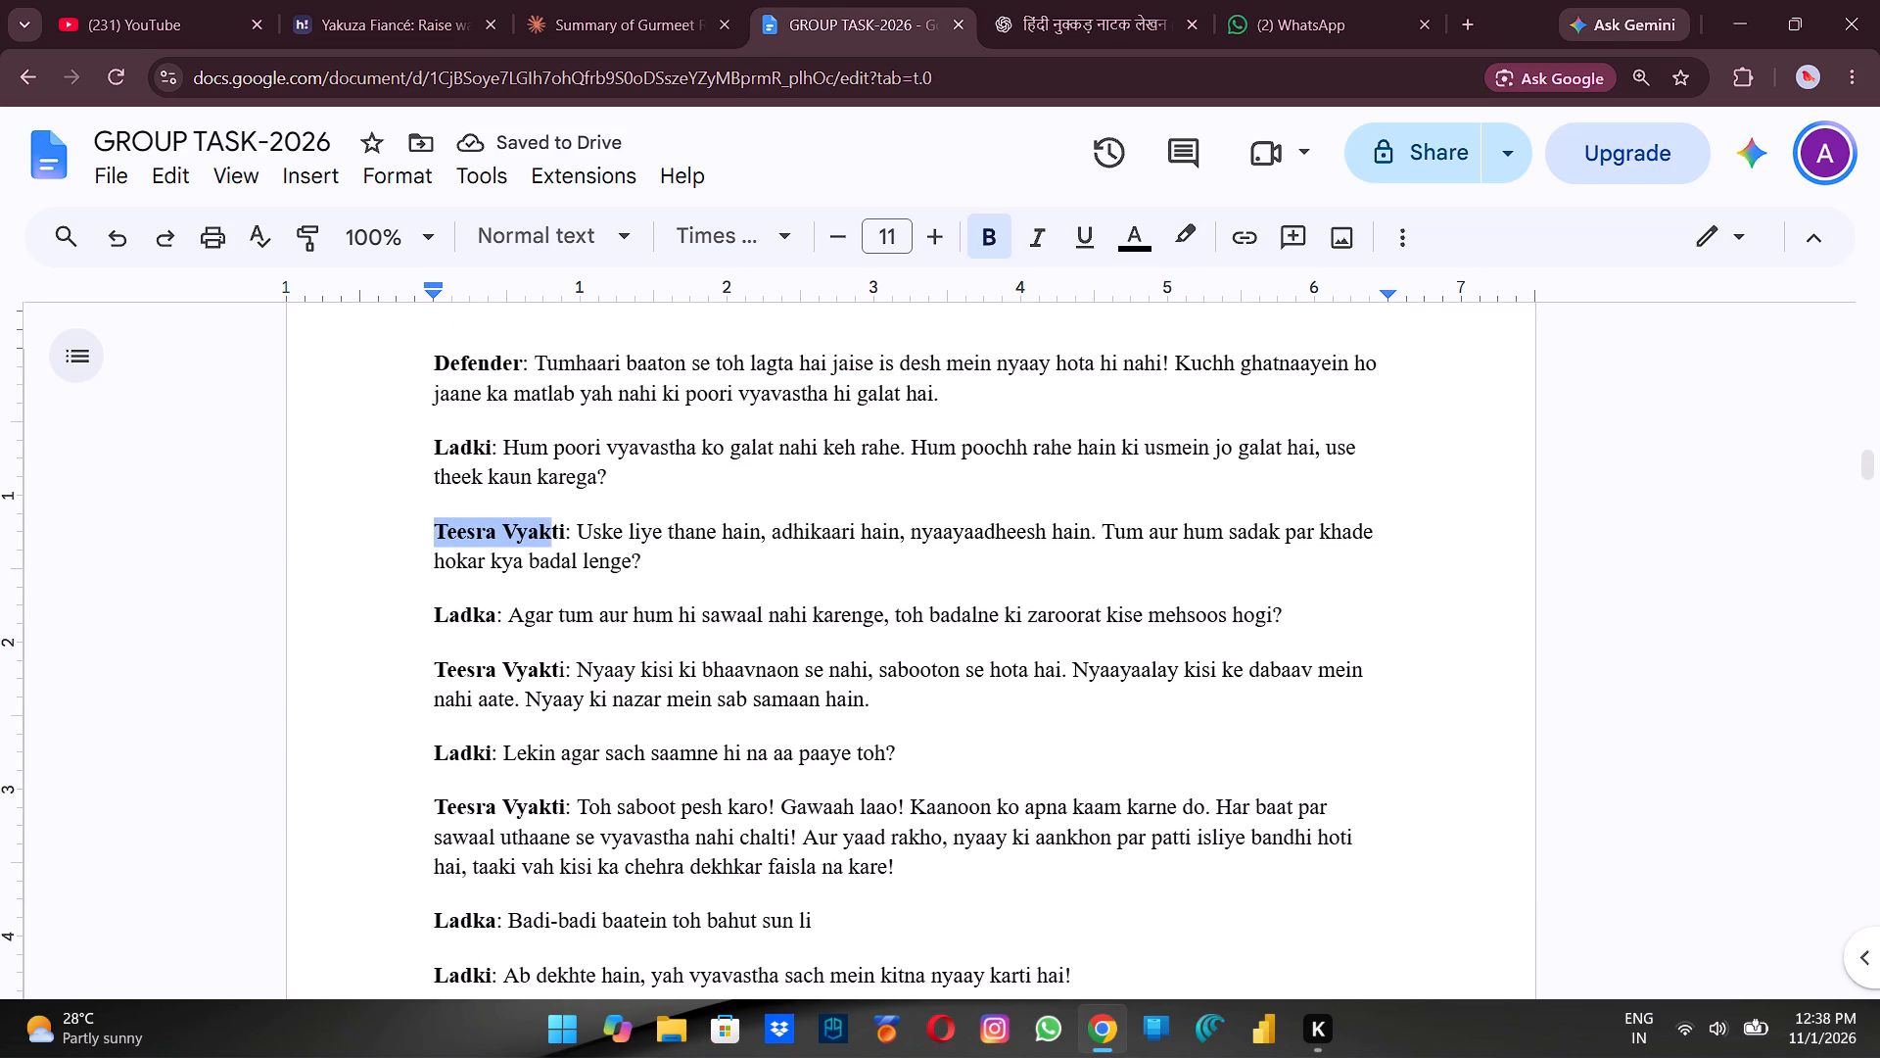
drag(554, 527, 564, 529)
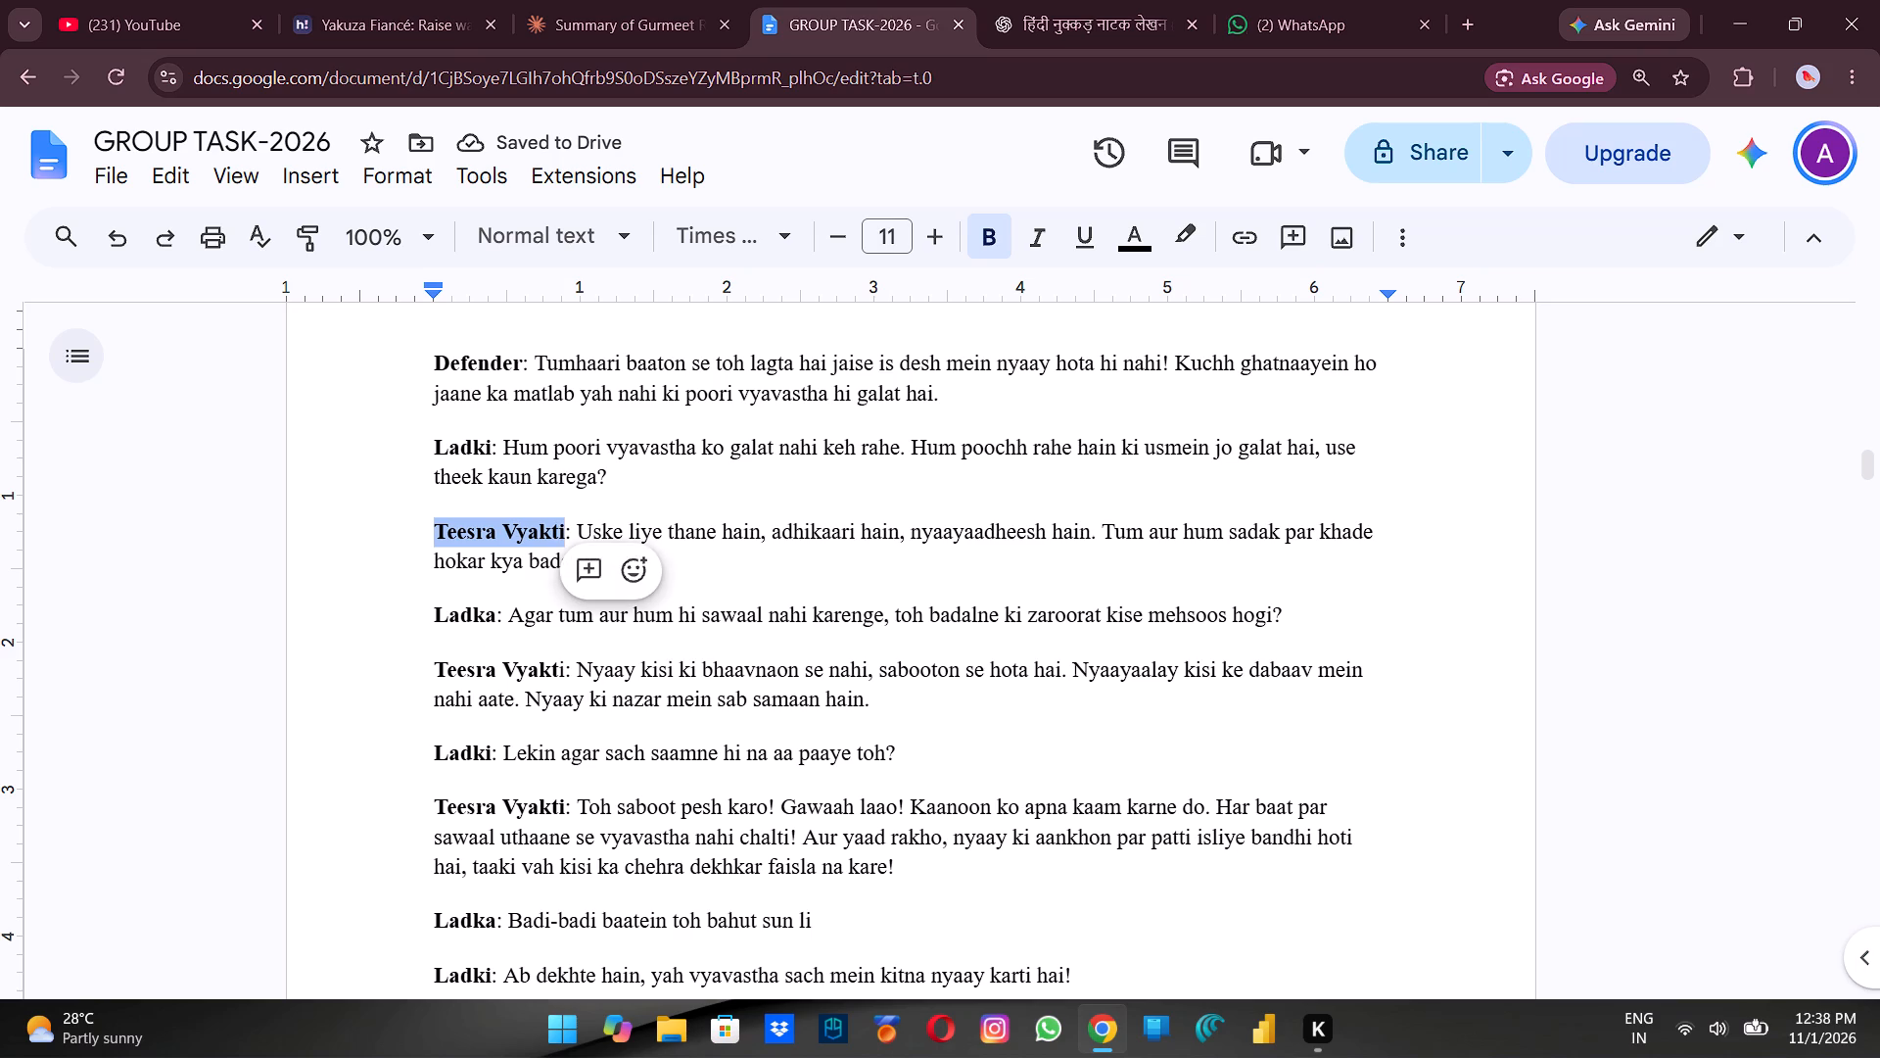
key(ctrl+v)
drag(439, 682, 549, 676)
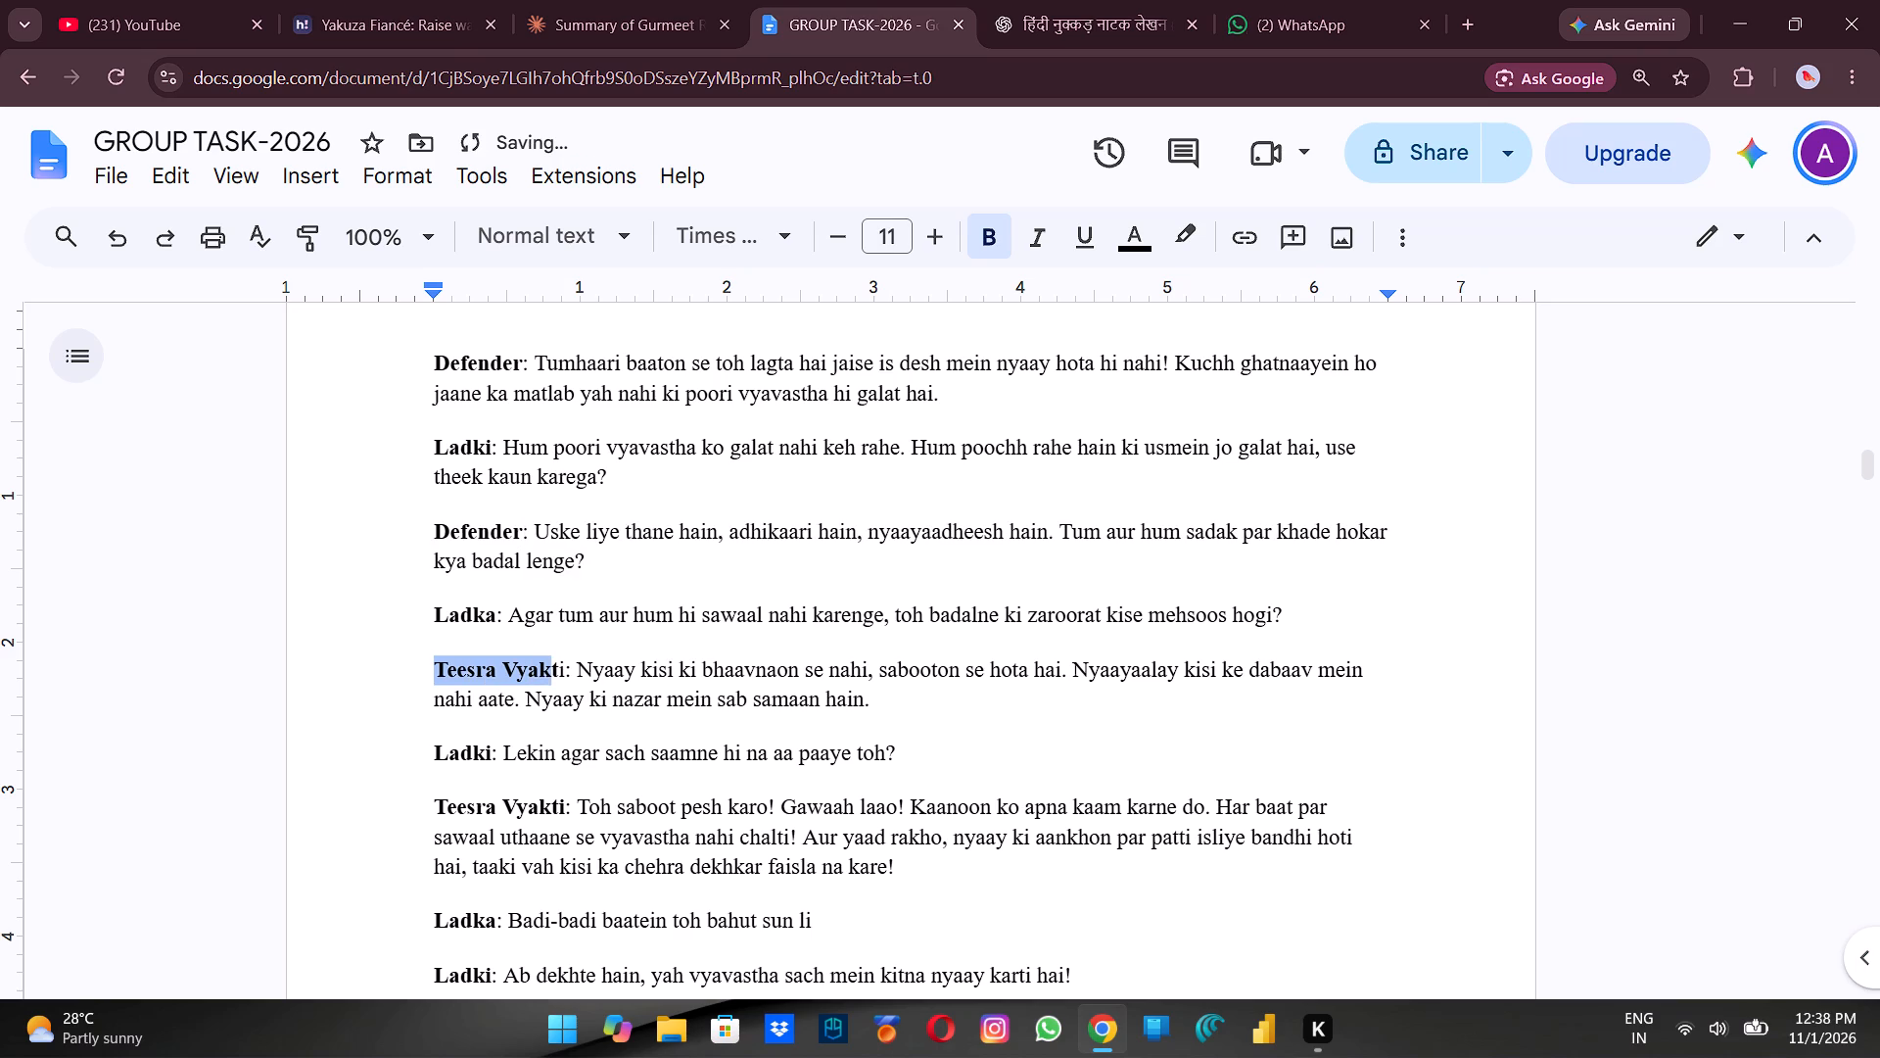
drag(549, 676, 563, 676)
key(ctrl+v)
scroll(563, 676, down, 1)
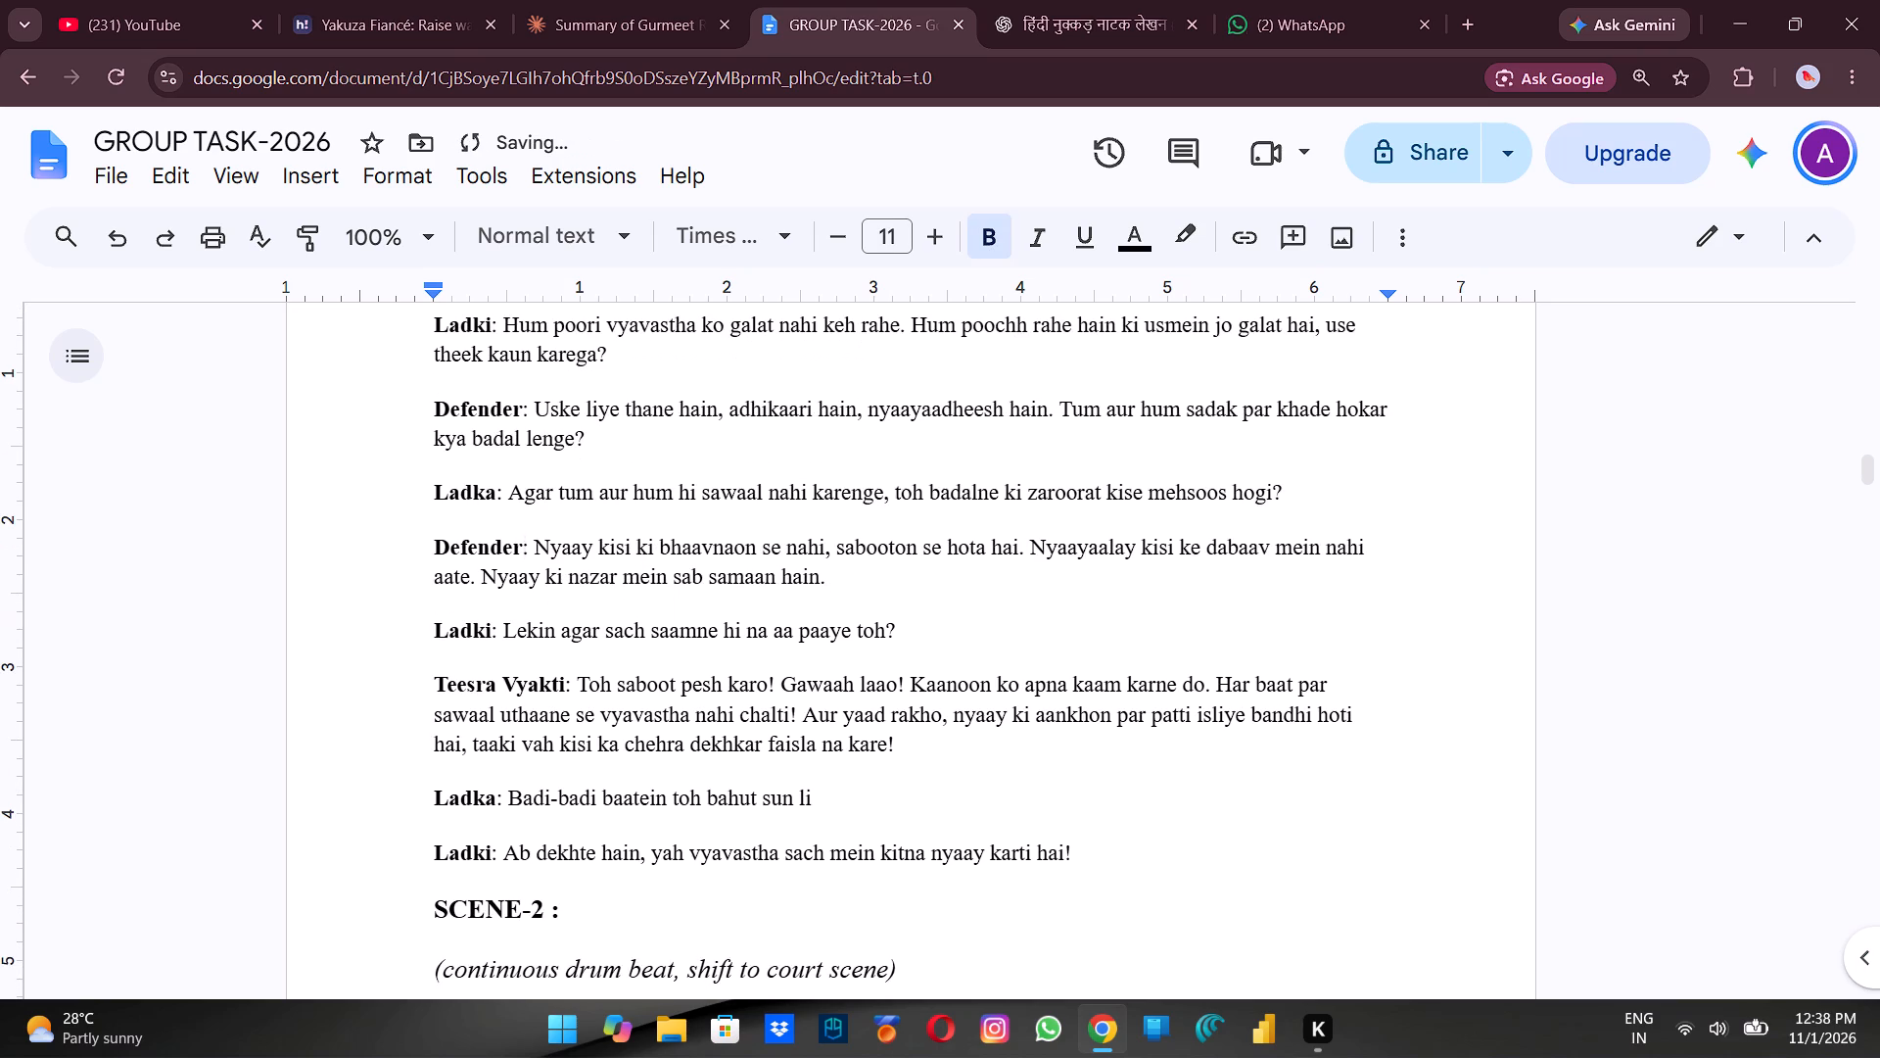
drag(436, 677, 565, 673)
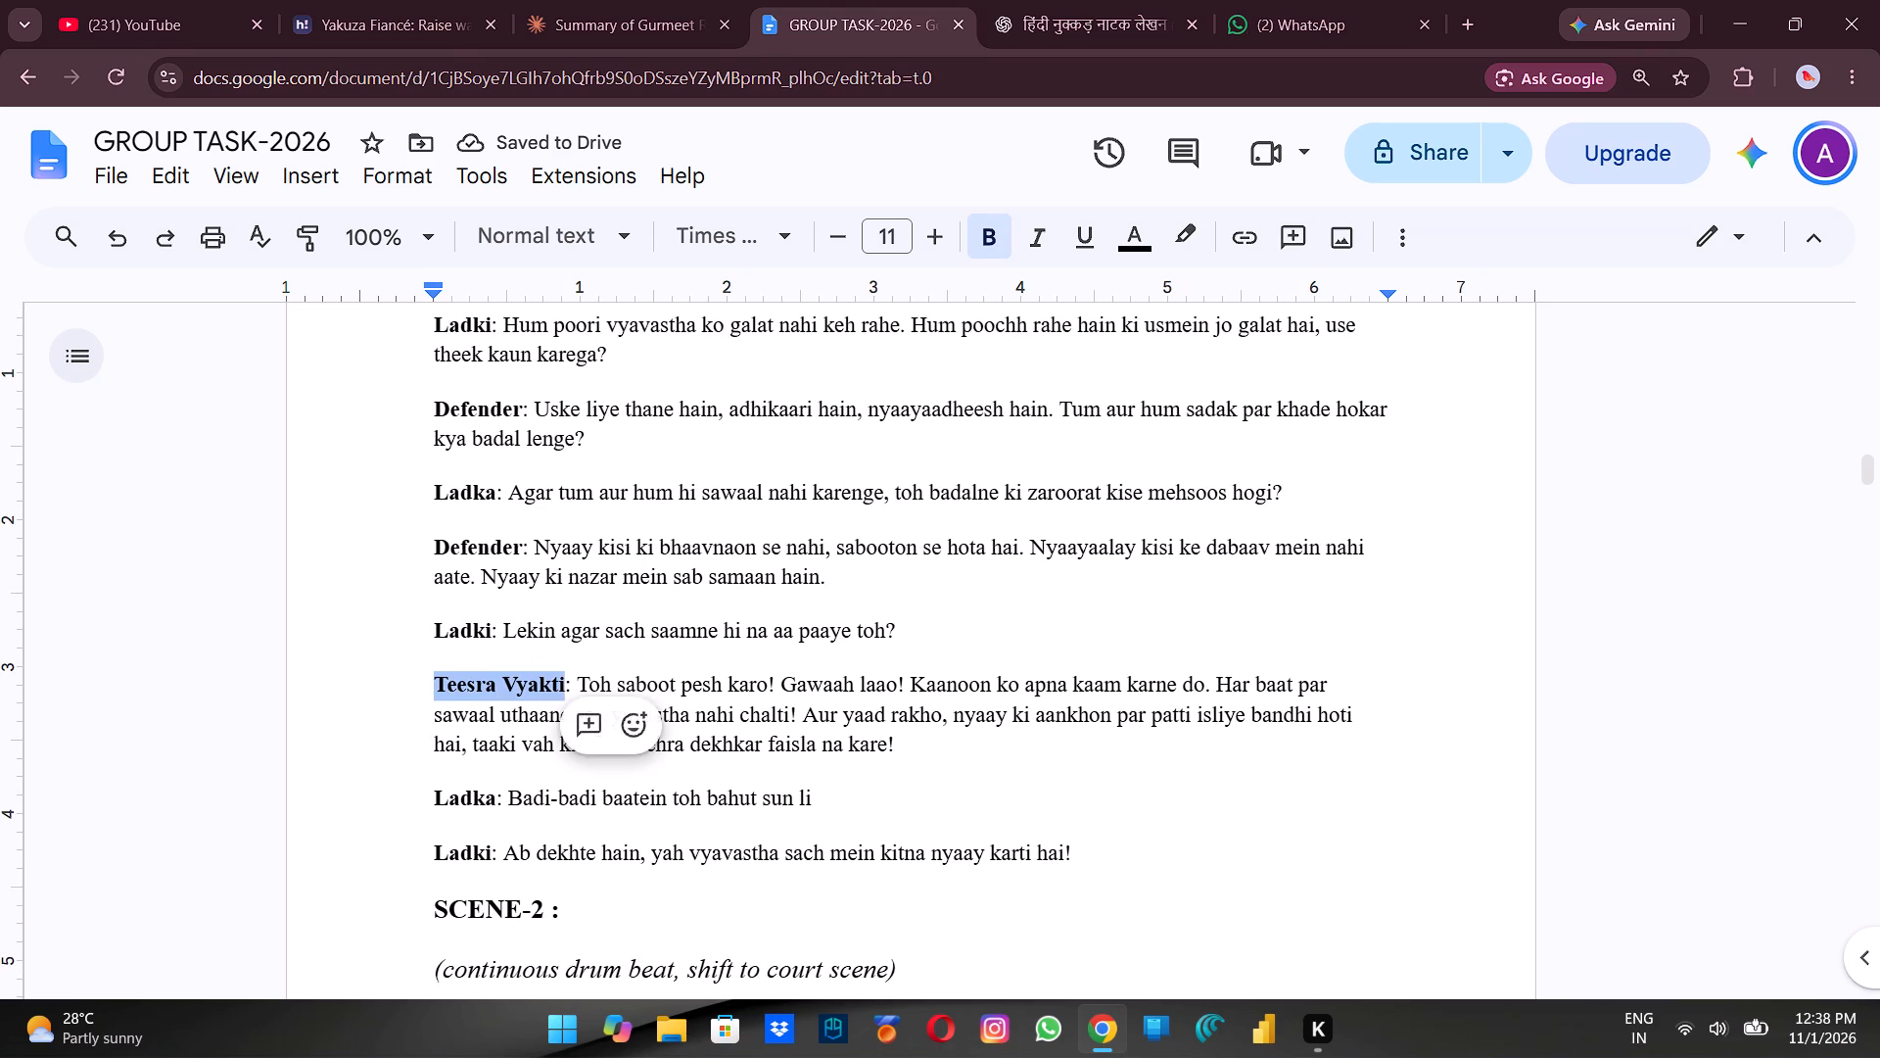
key(ctrl+v)
scroll(636, 639, down, 1)
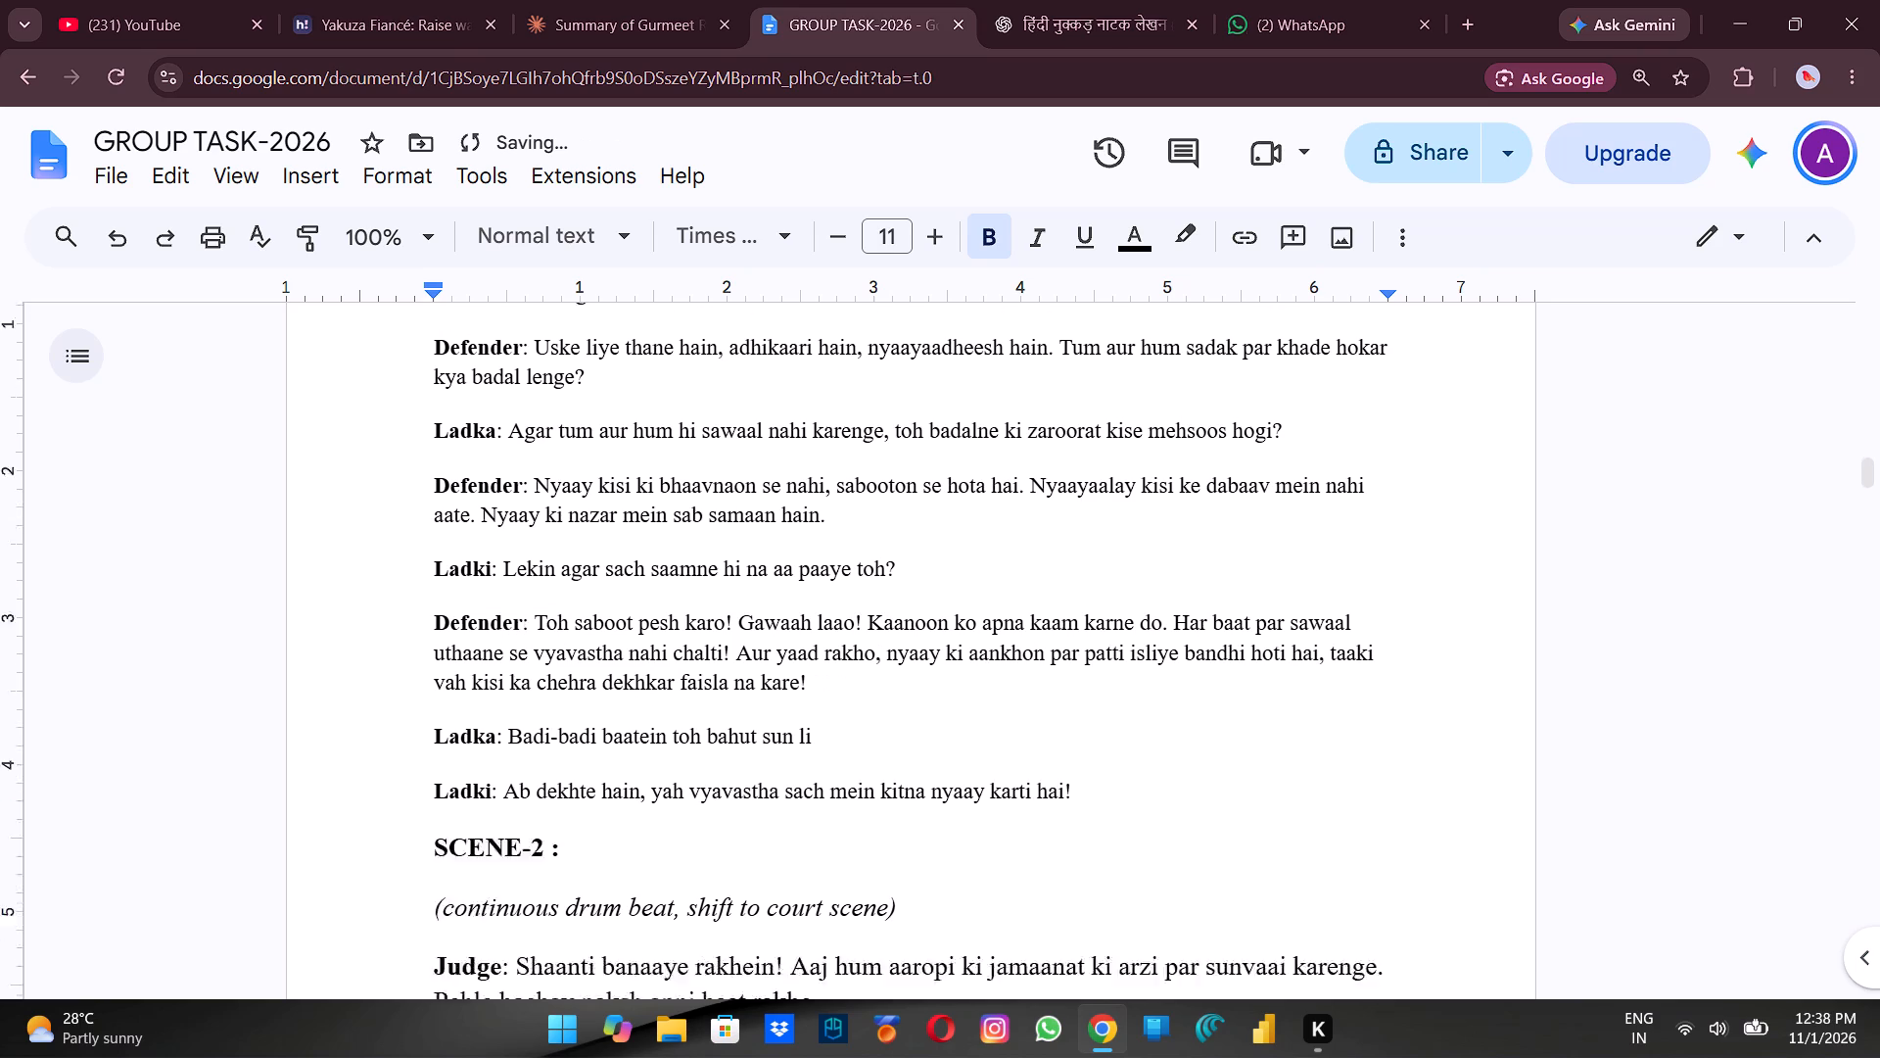
scroll(636, 639, down, 2)
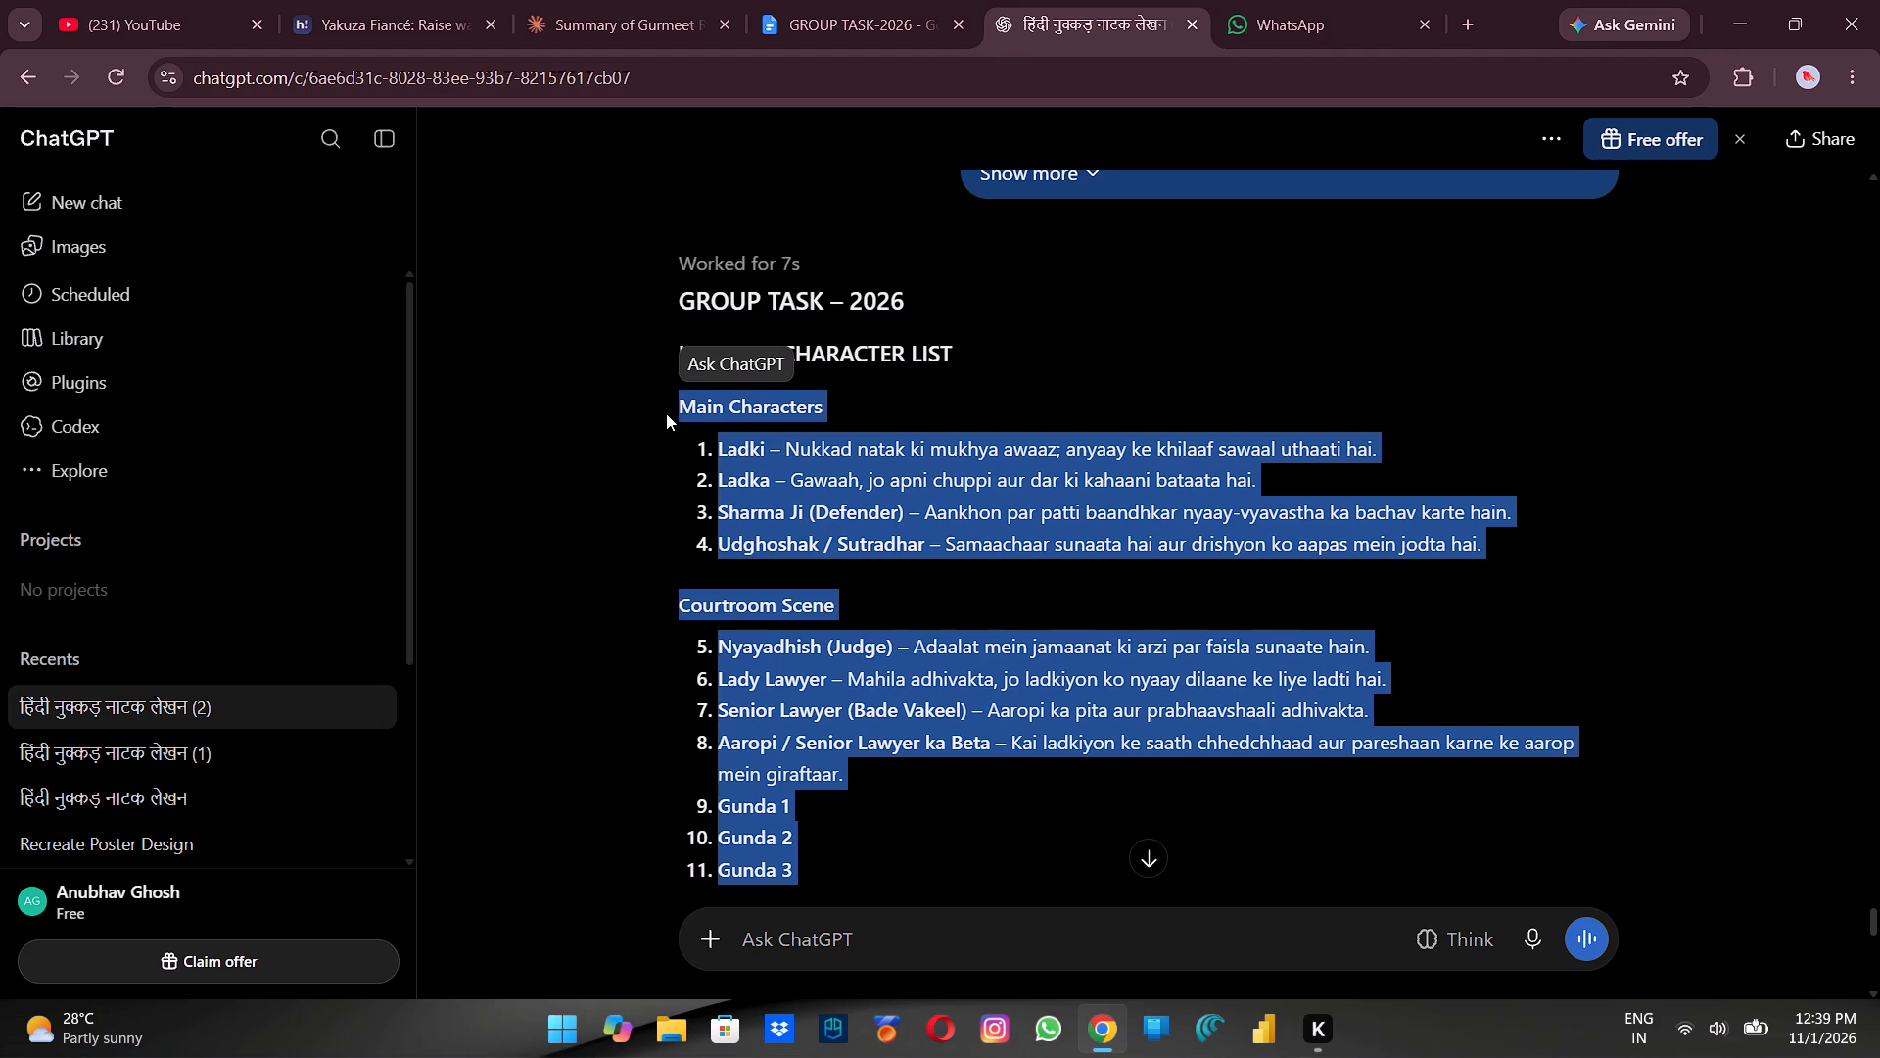
key(ctrl+c)
In the GROUP TASK-2026 document, replace the bulleted list under CHARACTERS with the copied character list.
click(796, 3)
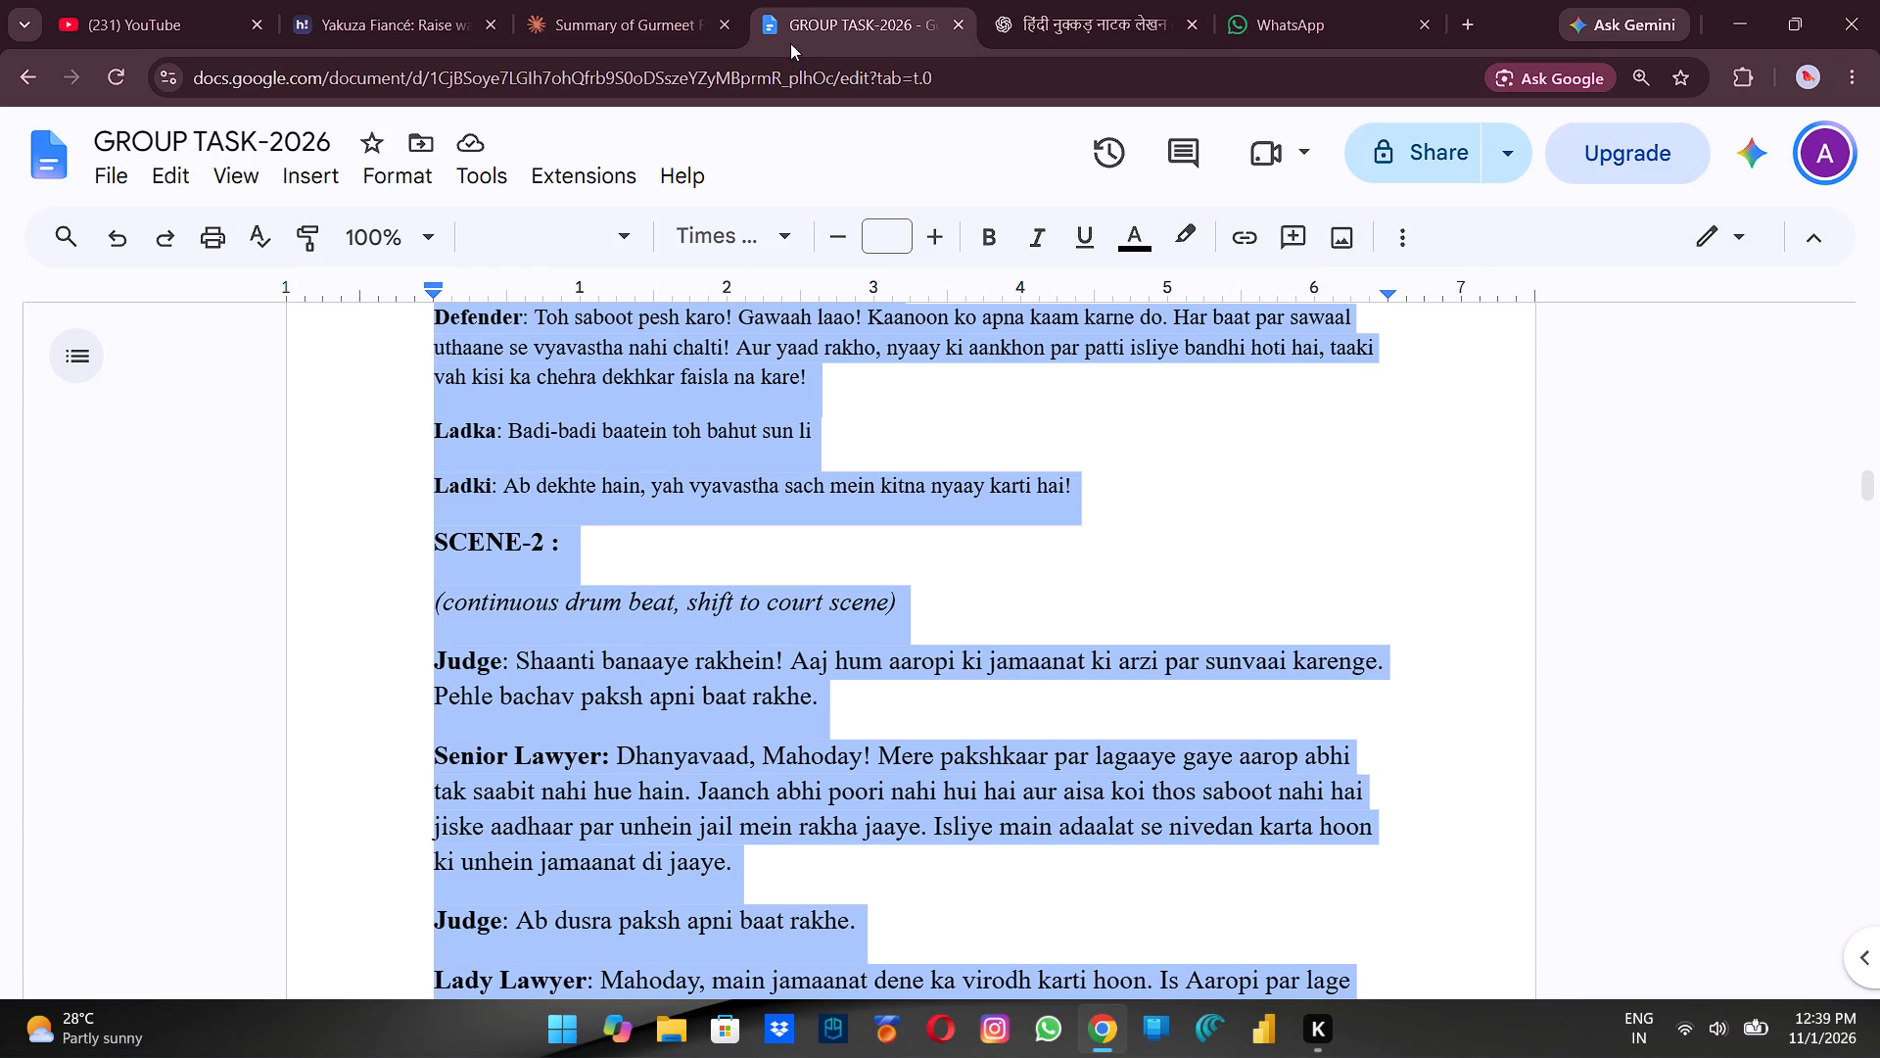
scroll(632, 450, up, 20)
scroll(632, 450, up, 16)
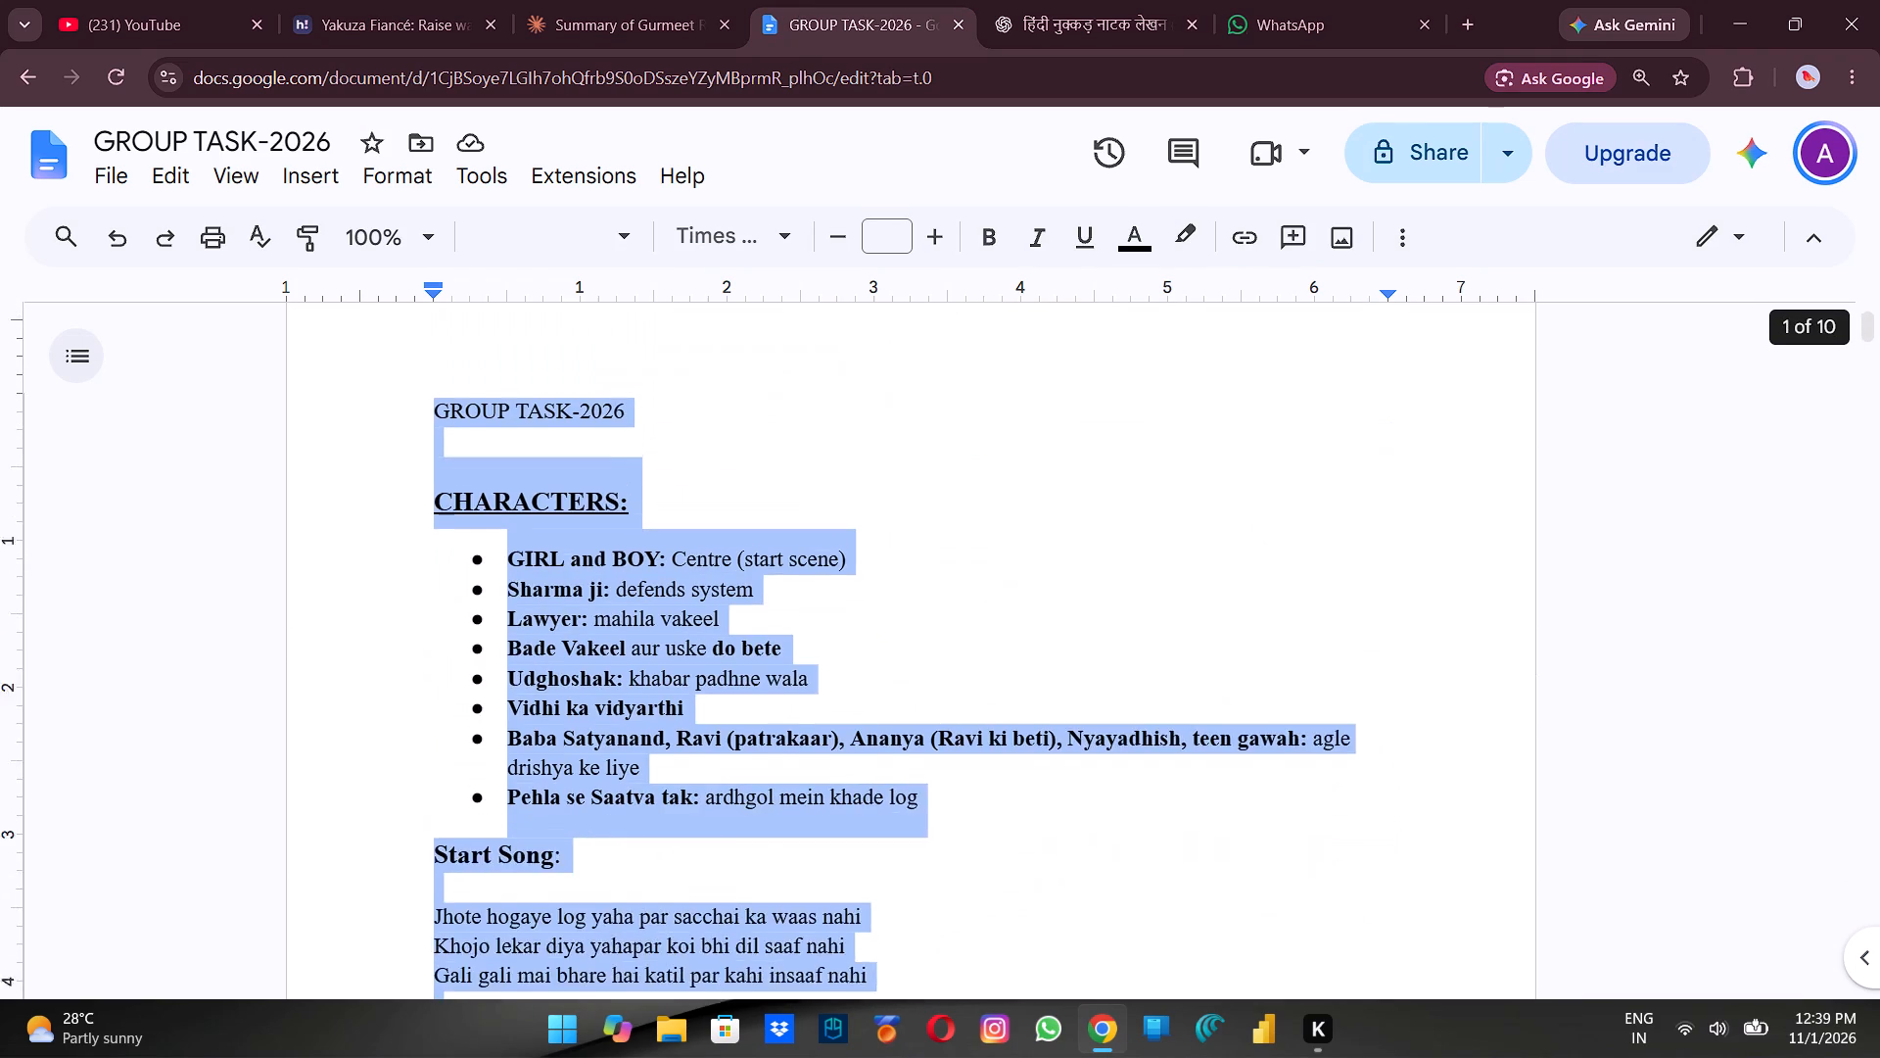
scroll(632, 451, up, 1)
click(466, 668)
drag(446, 599, 482, 615)
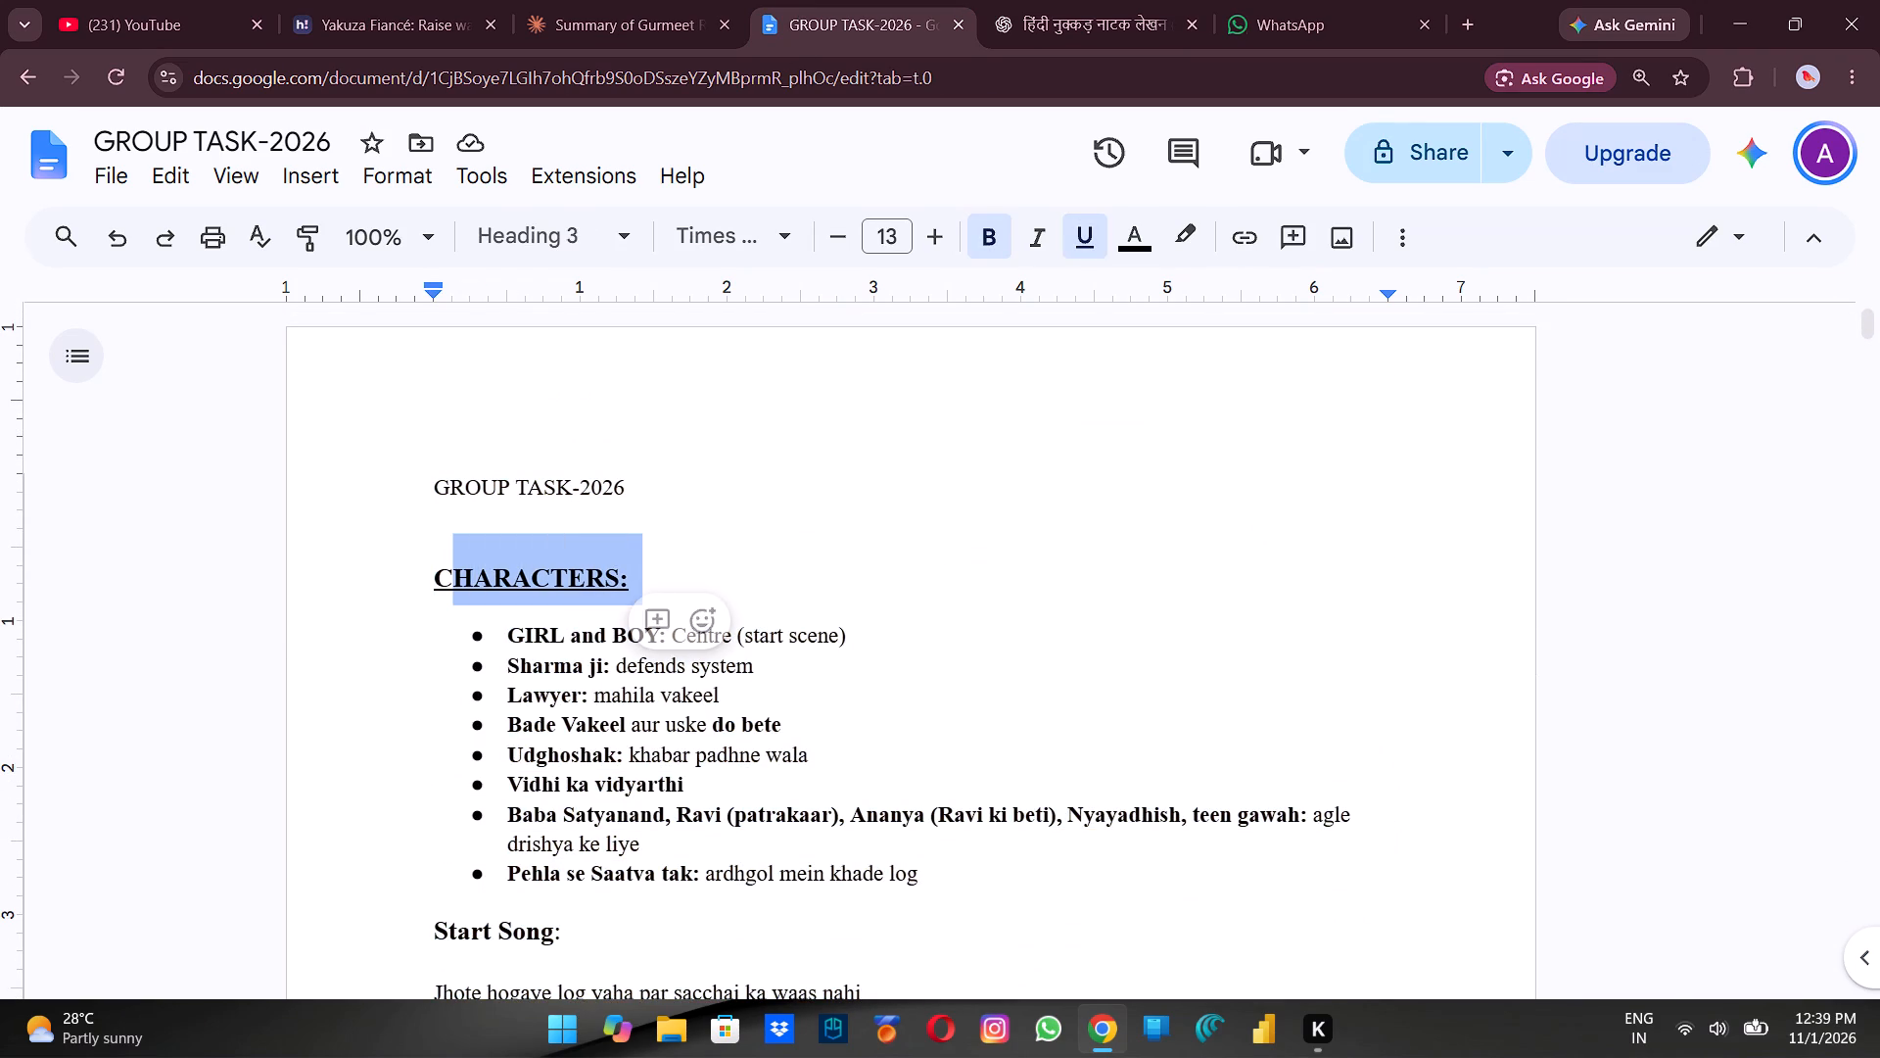
click(497, 635)
drag(497, 635, 938, 882)
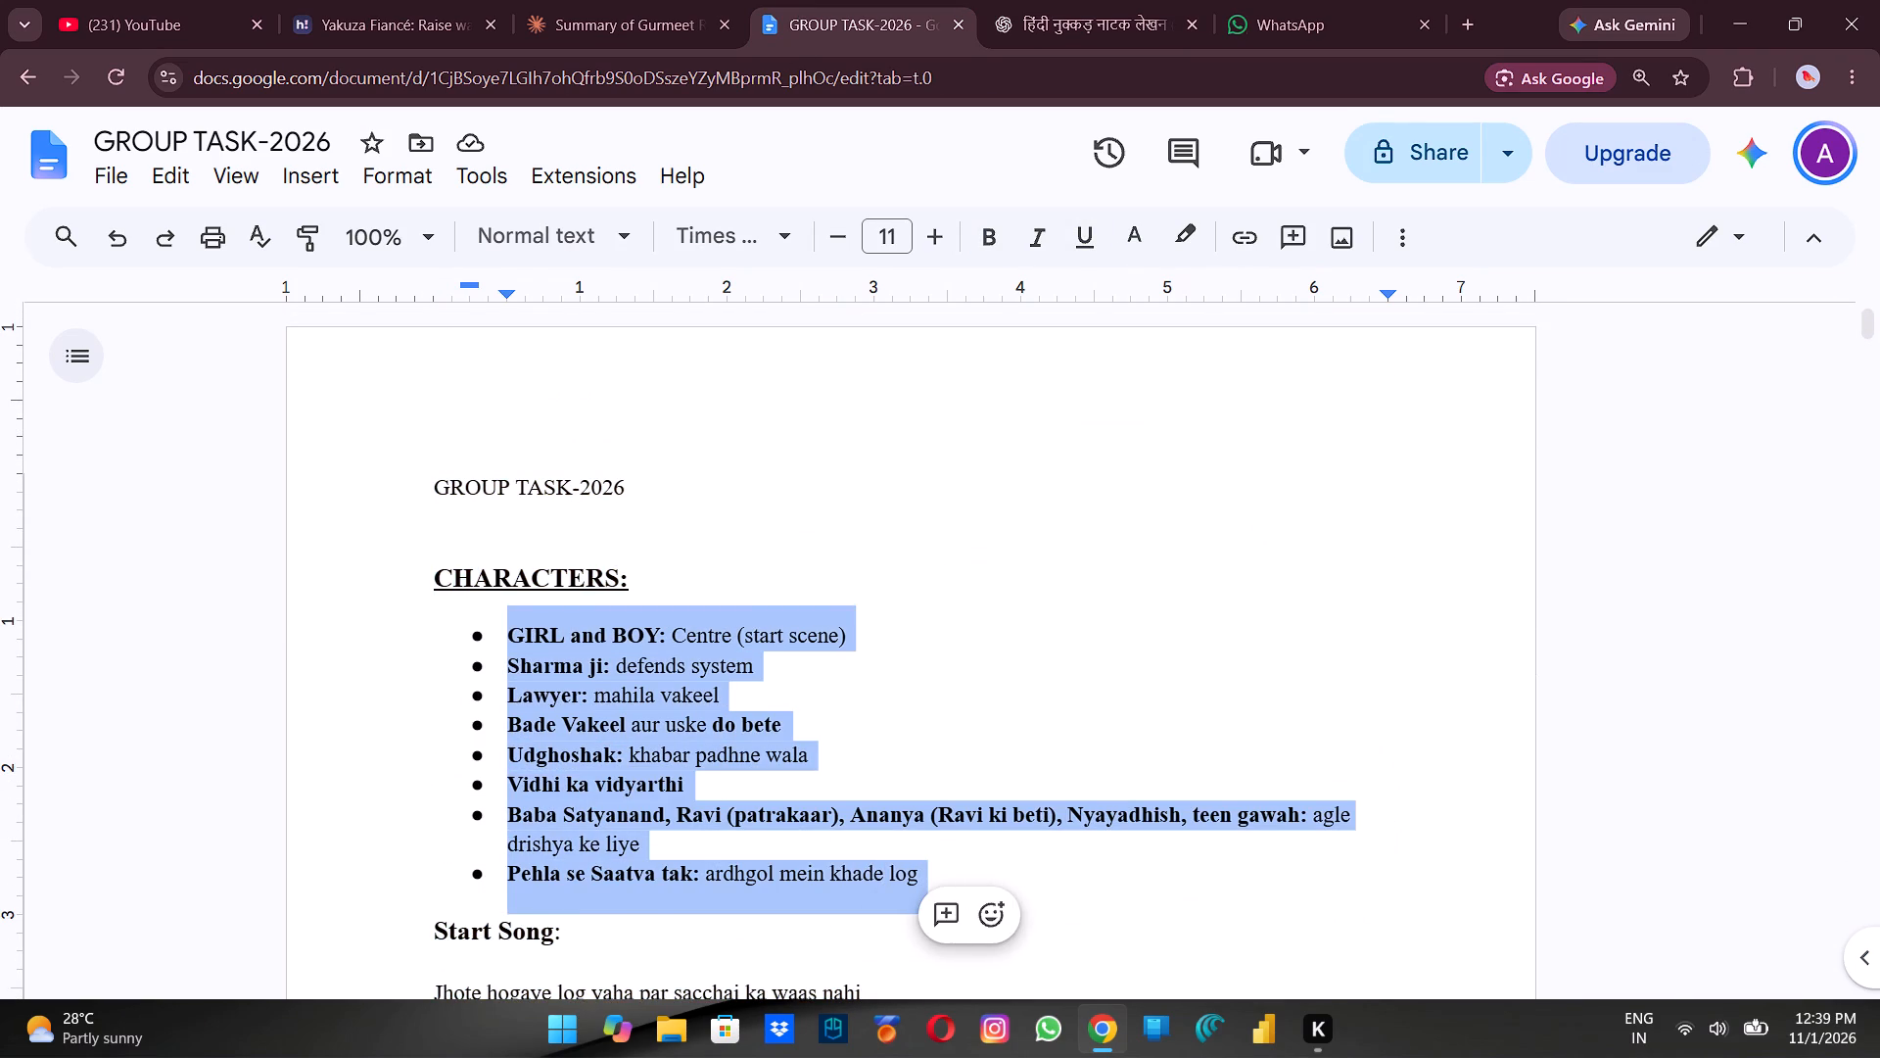
key(ctrl+v)
Change the "Main Characters" subheading to "Start Characters".
scroll(878, 743, up, 5)
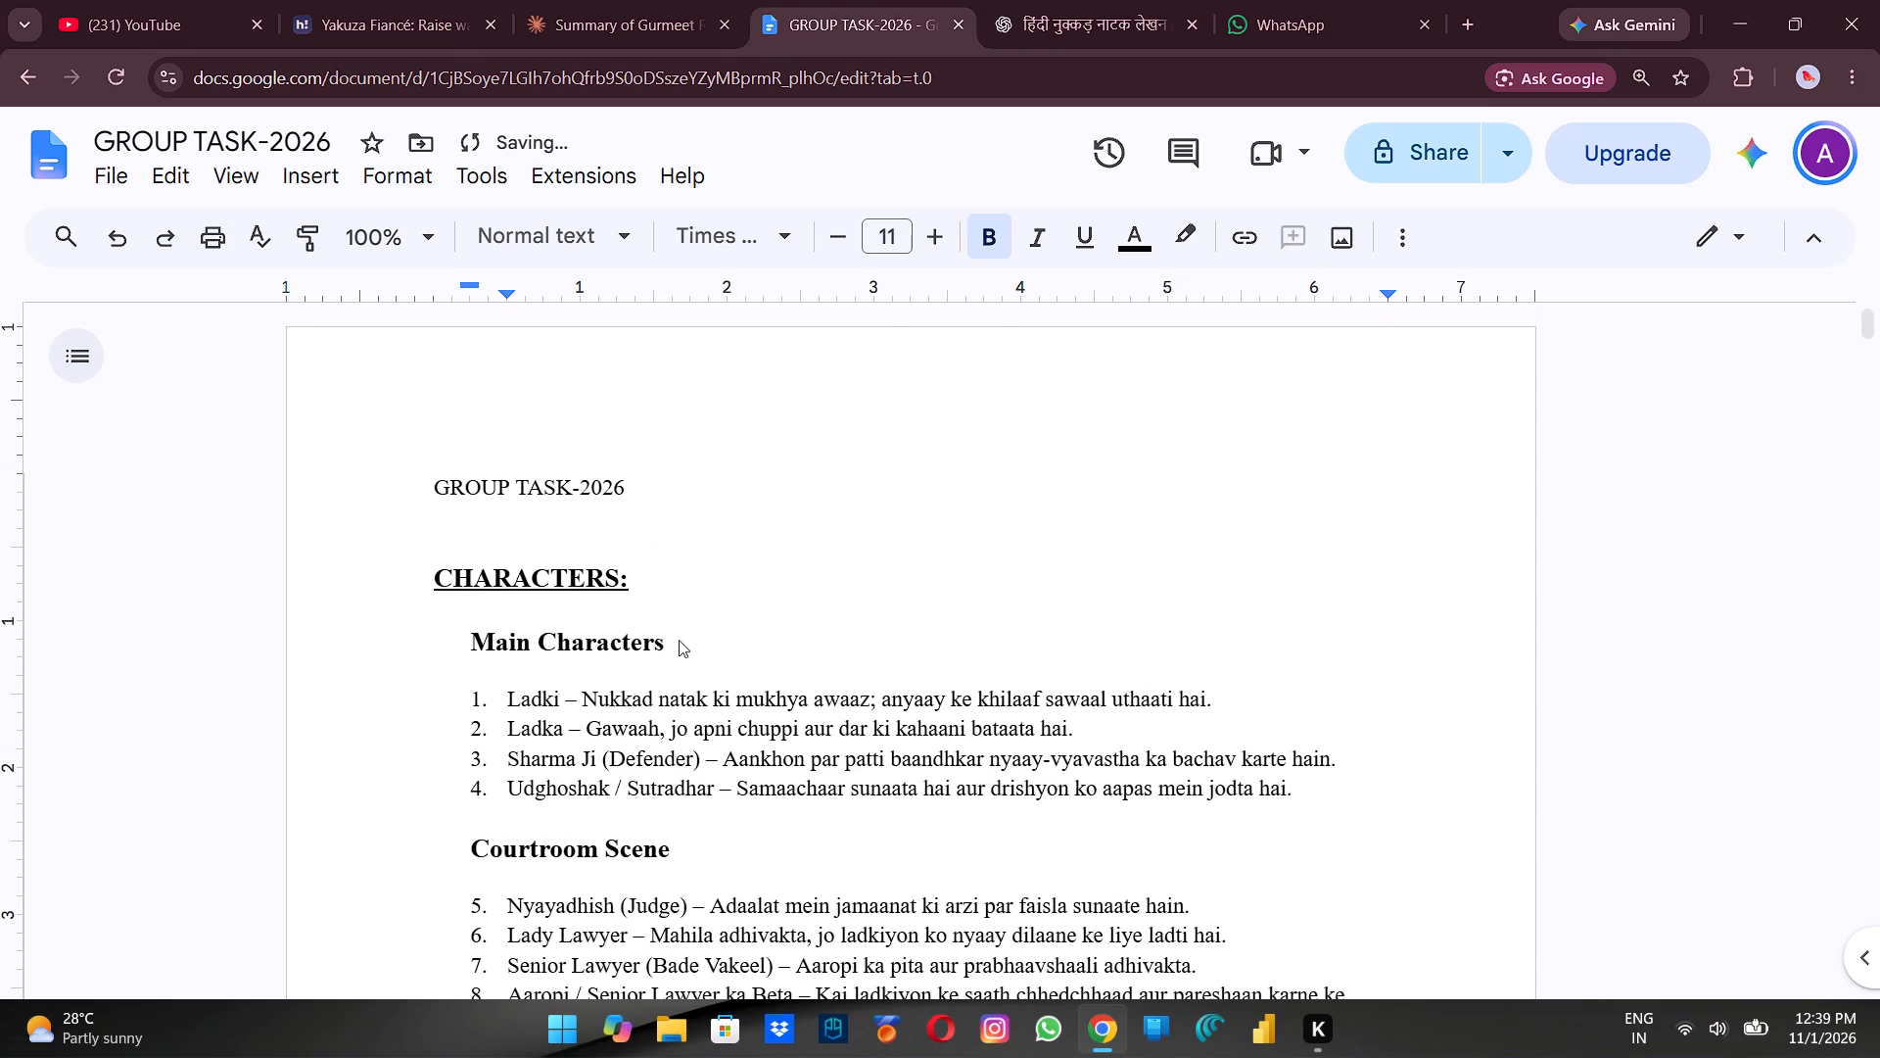
click(679, 640)
click(569, 637)
click(536, 630)
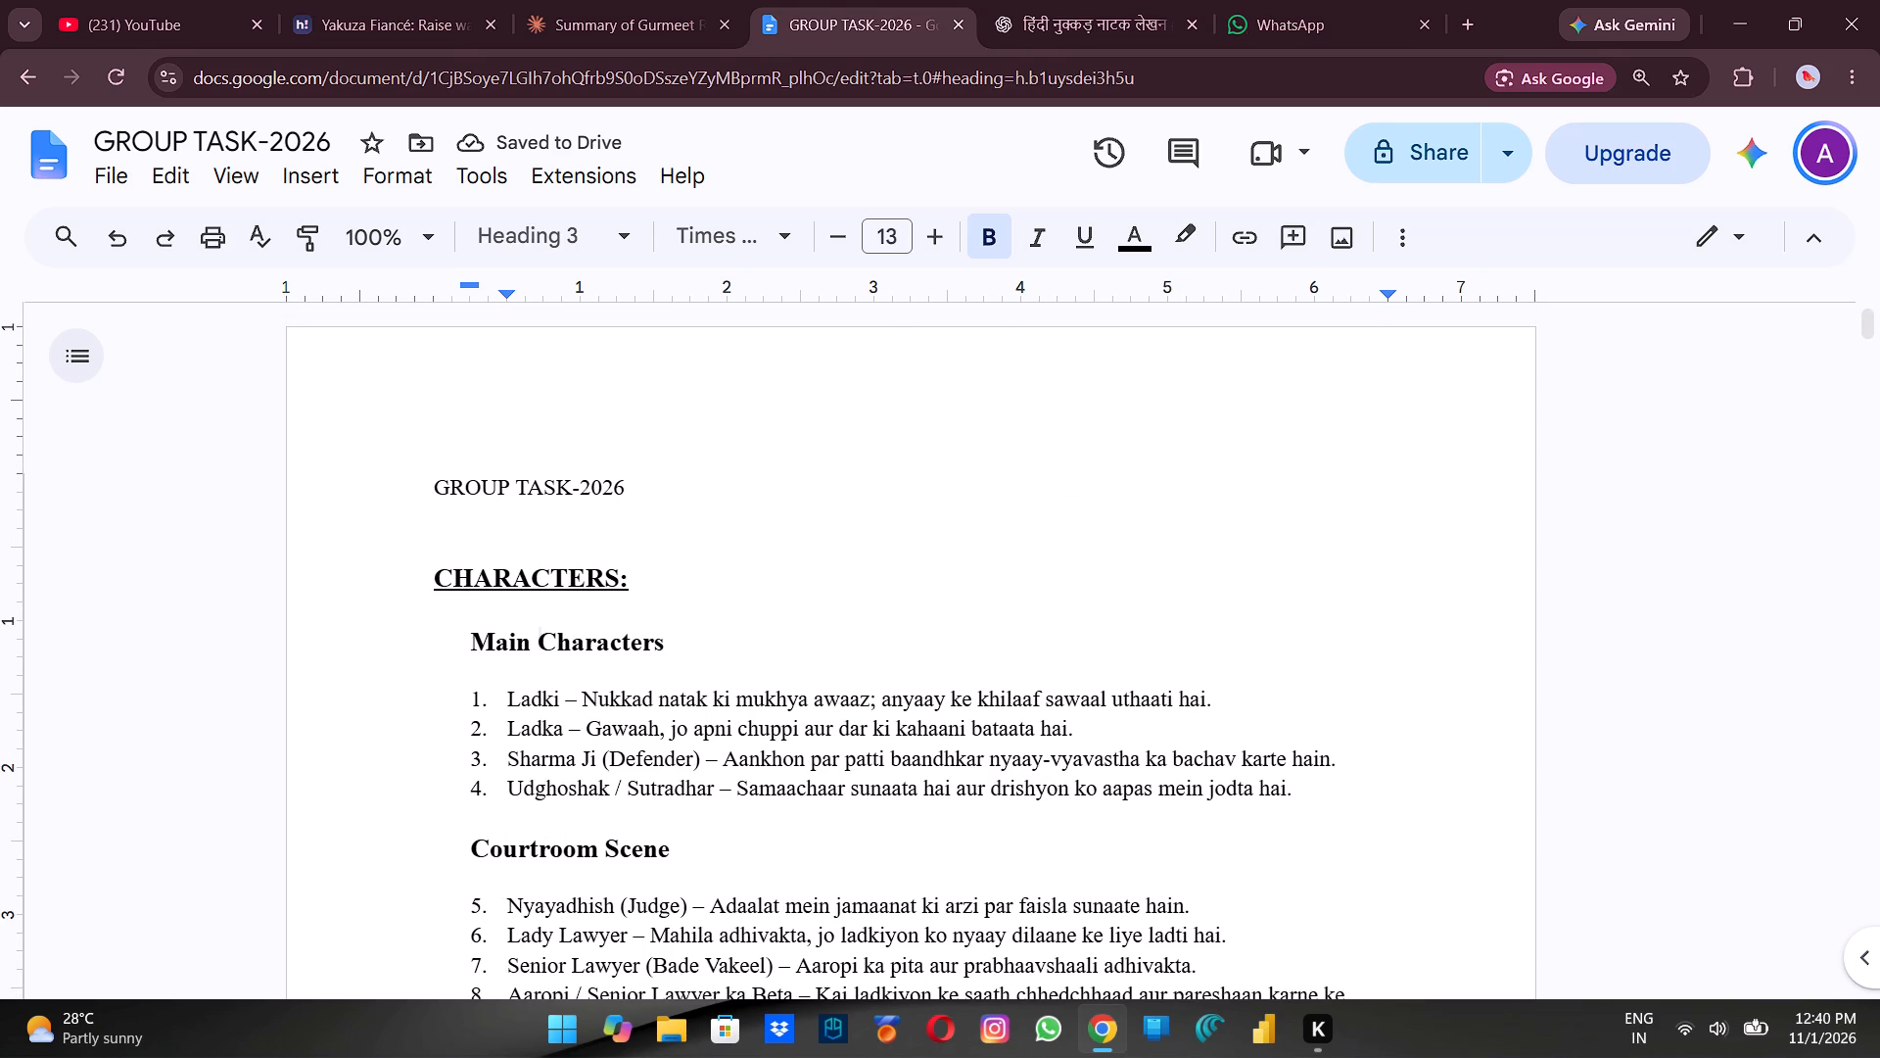
key(BackSpace)
key(BackSpace)
key(BackSpace)
key(BackSpace)
key(BackSpace)
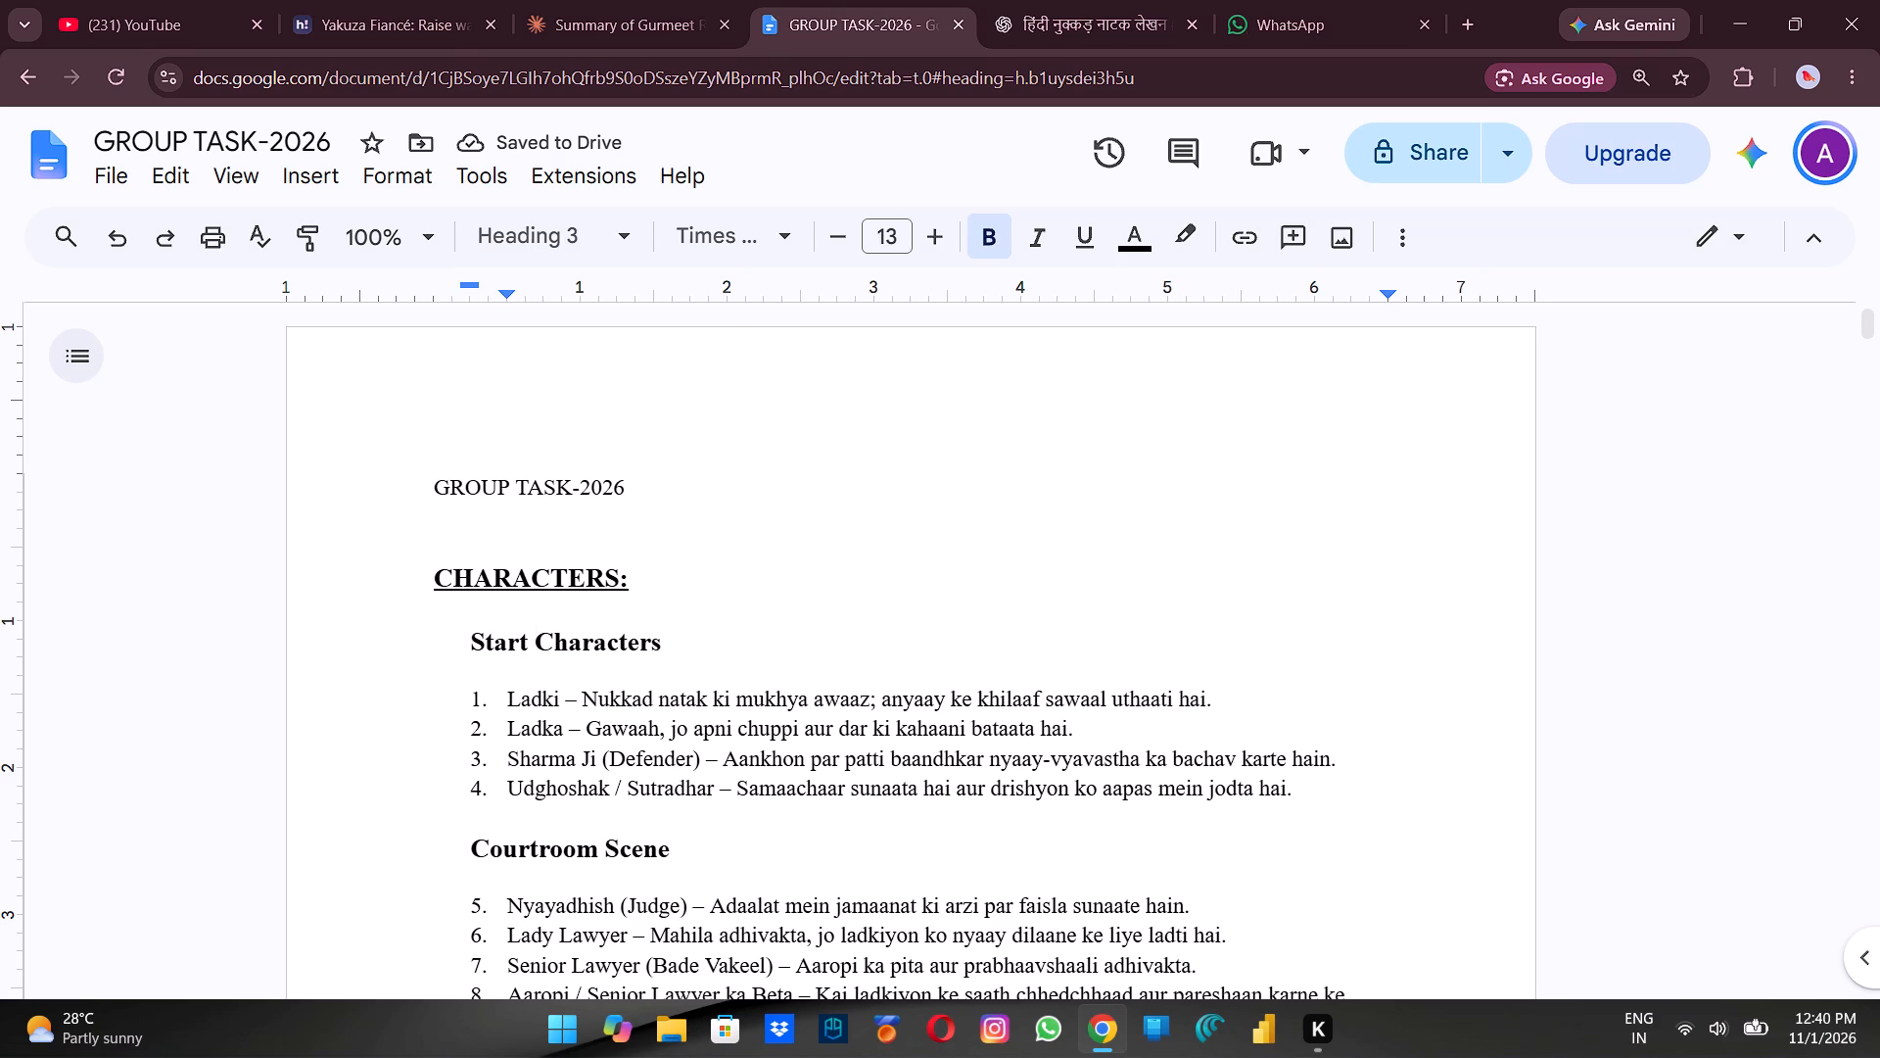
Delete "Nukkad natak ki mukhya awaaz;" from the Ladki entry, keeping a space after the dash.
click(747, 591)
click(743, 690)
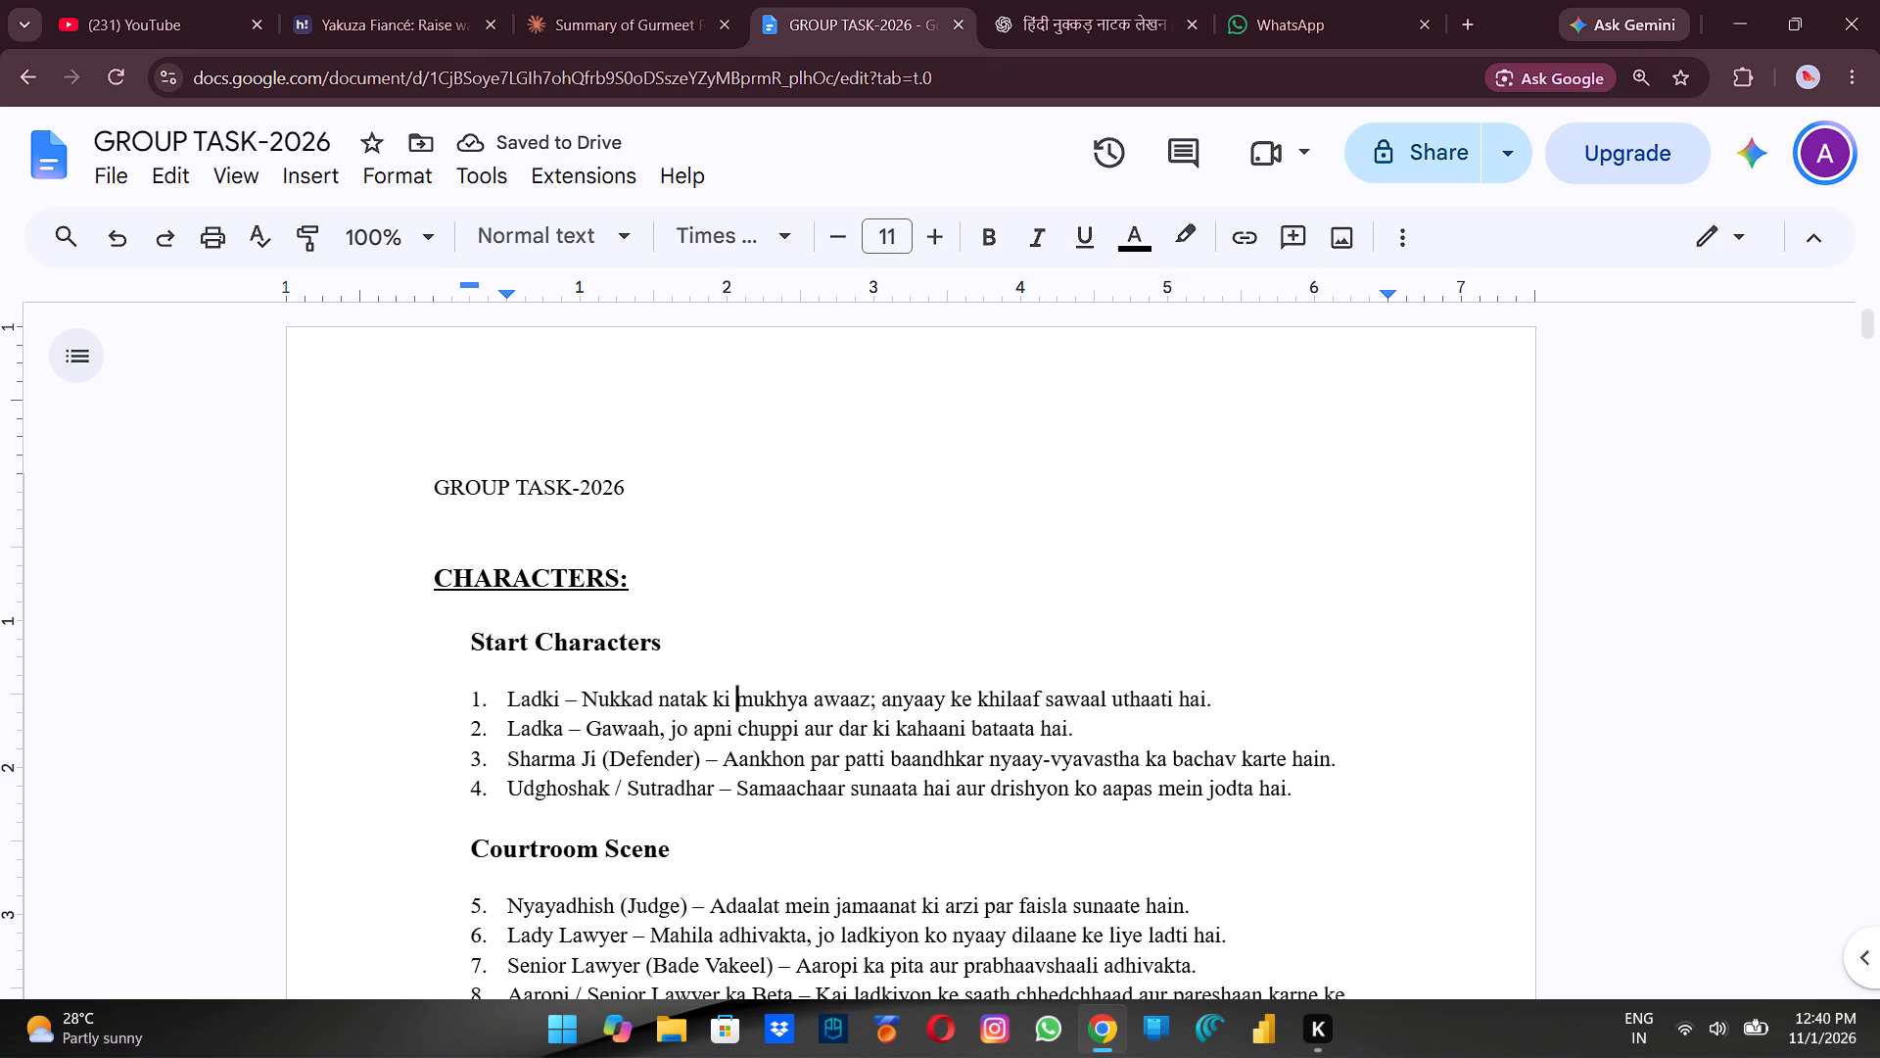
drag(581, 688, 871, 691)
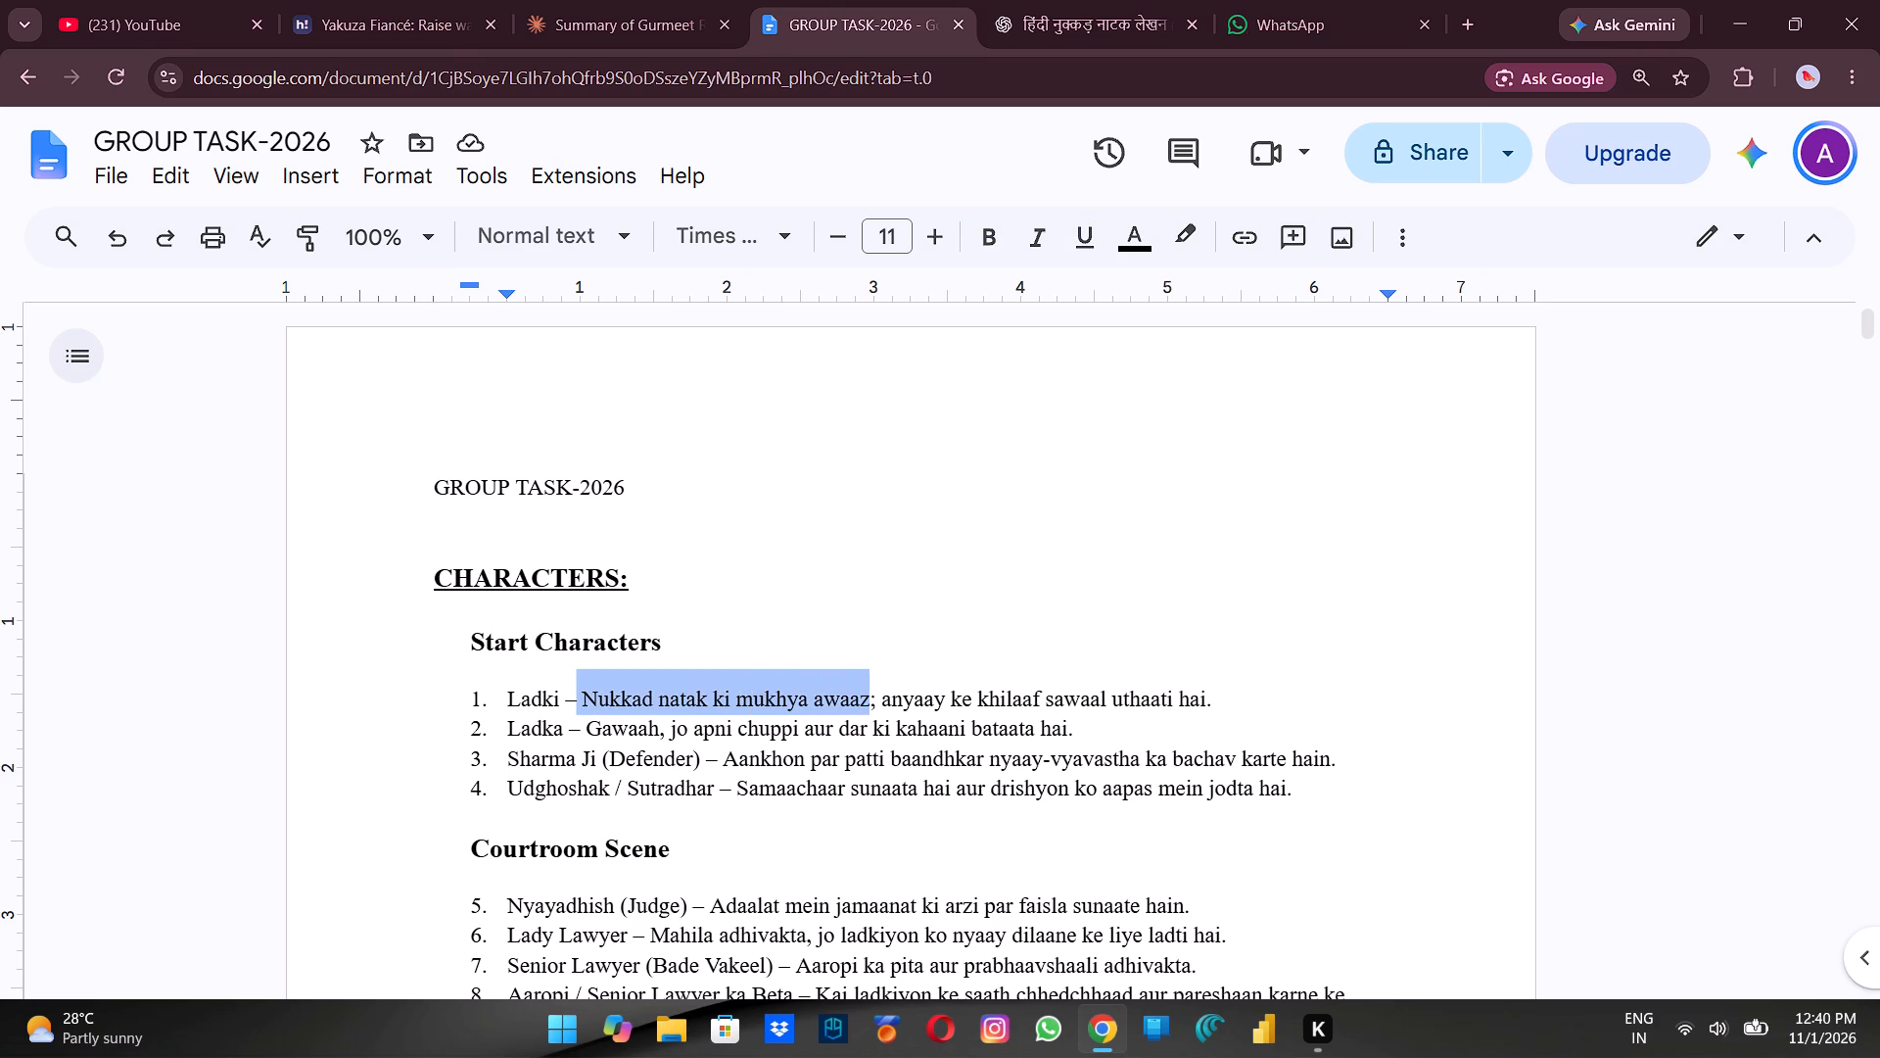
drag(871, 691, 880, 691)
key(BackSpace)
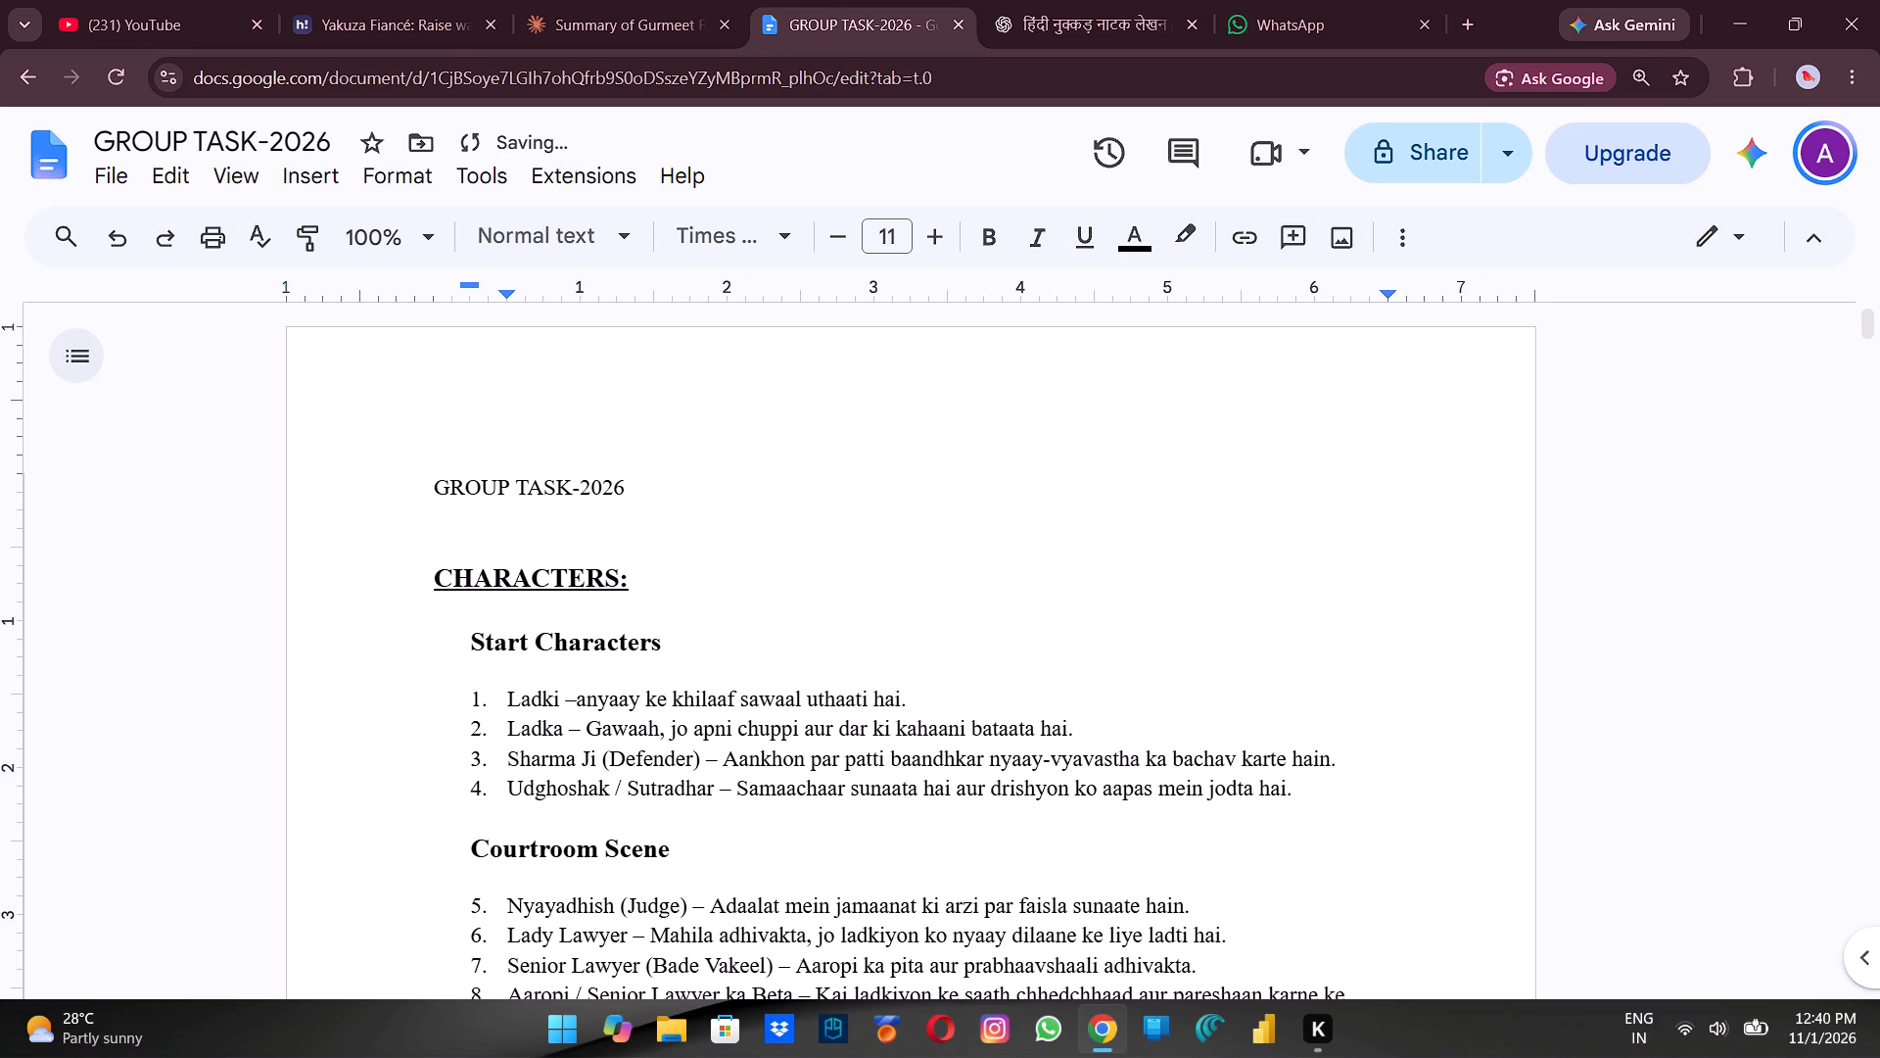
key(space)
Shorten the third character's name from "Sharma Ji (Defender)" to "Defender", keeping a space before the dash.
scroll(740, 742, down, 1)
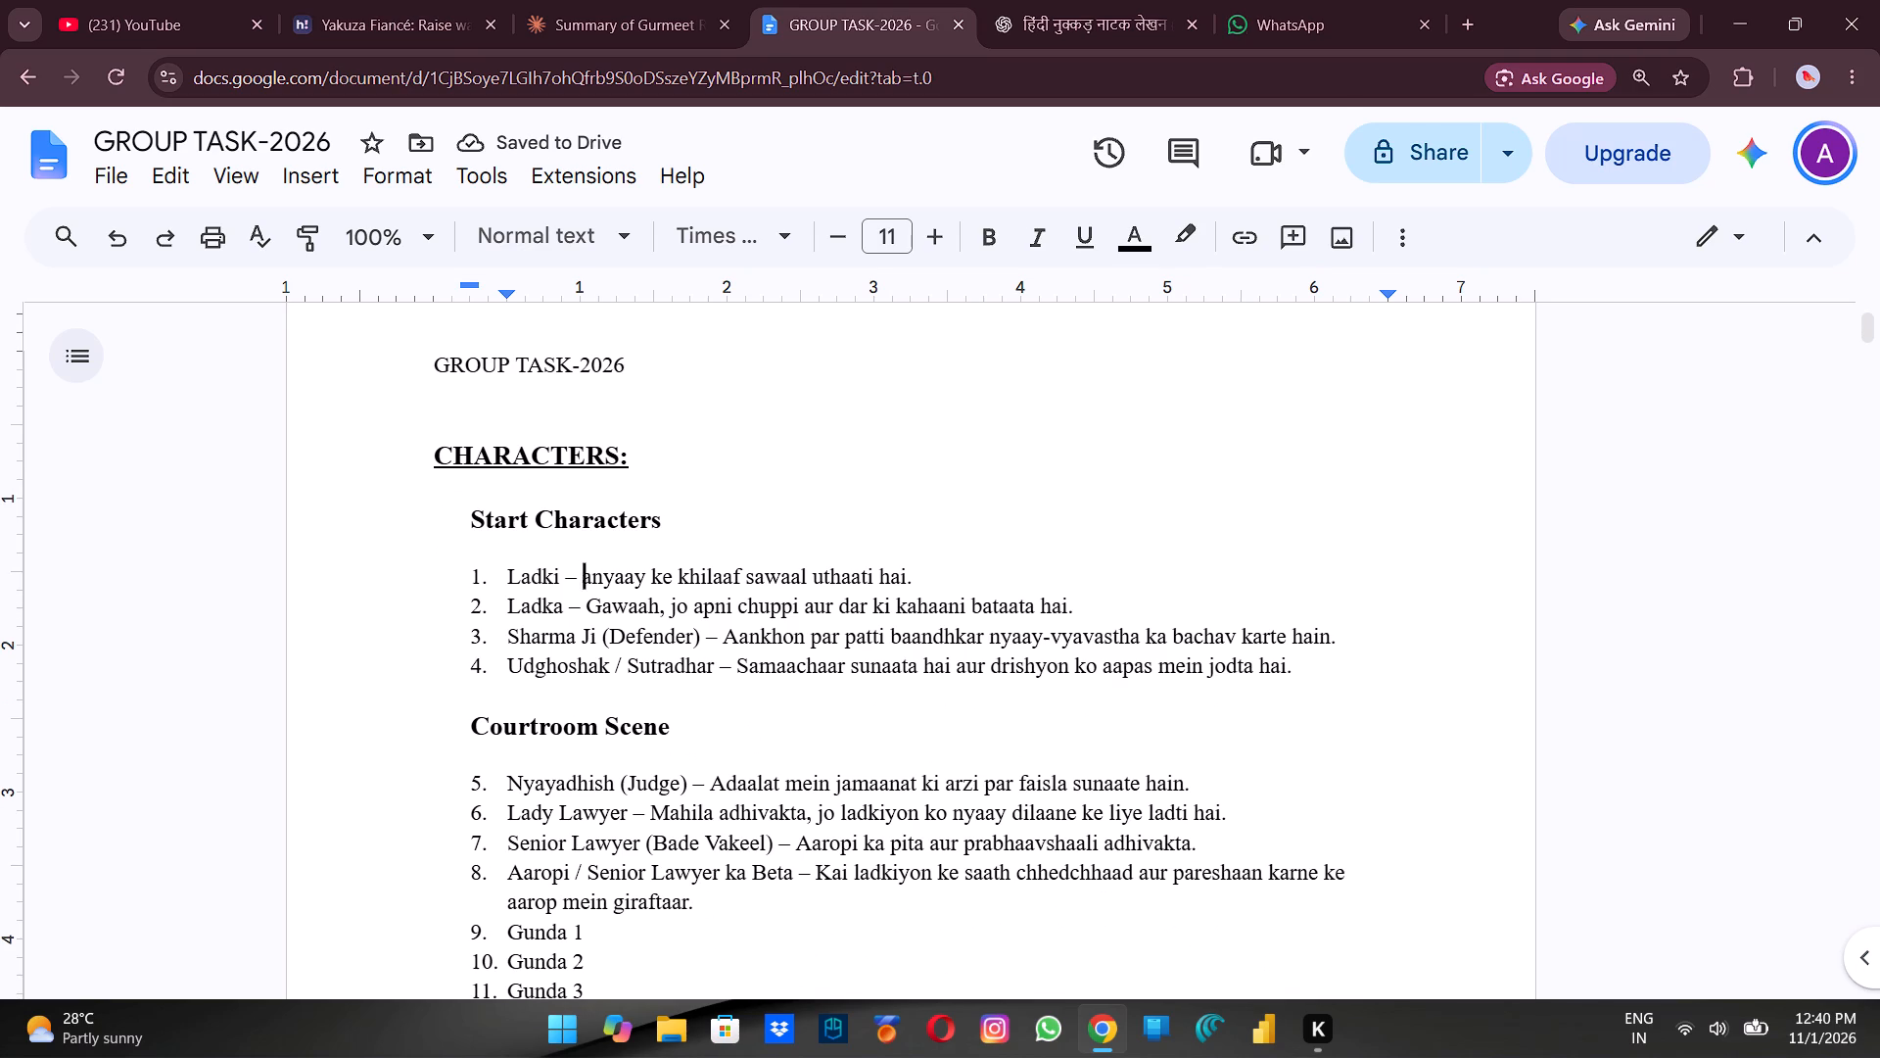
click(608, 629)
key(BackSpace)
key(BackSpace)
key(BackSpace)
key(BackSpace)
key(BackSpace)
key(BackSpace)
key(BackSpace)
key(BackSpace)
key(BackSpace)
key(BackSpace)
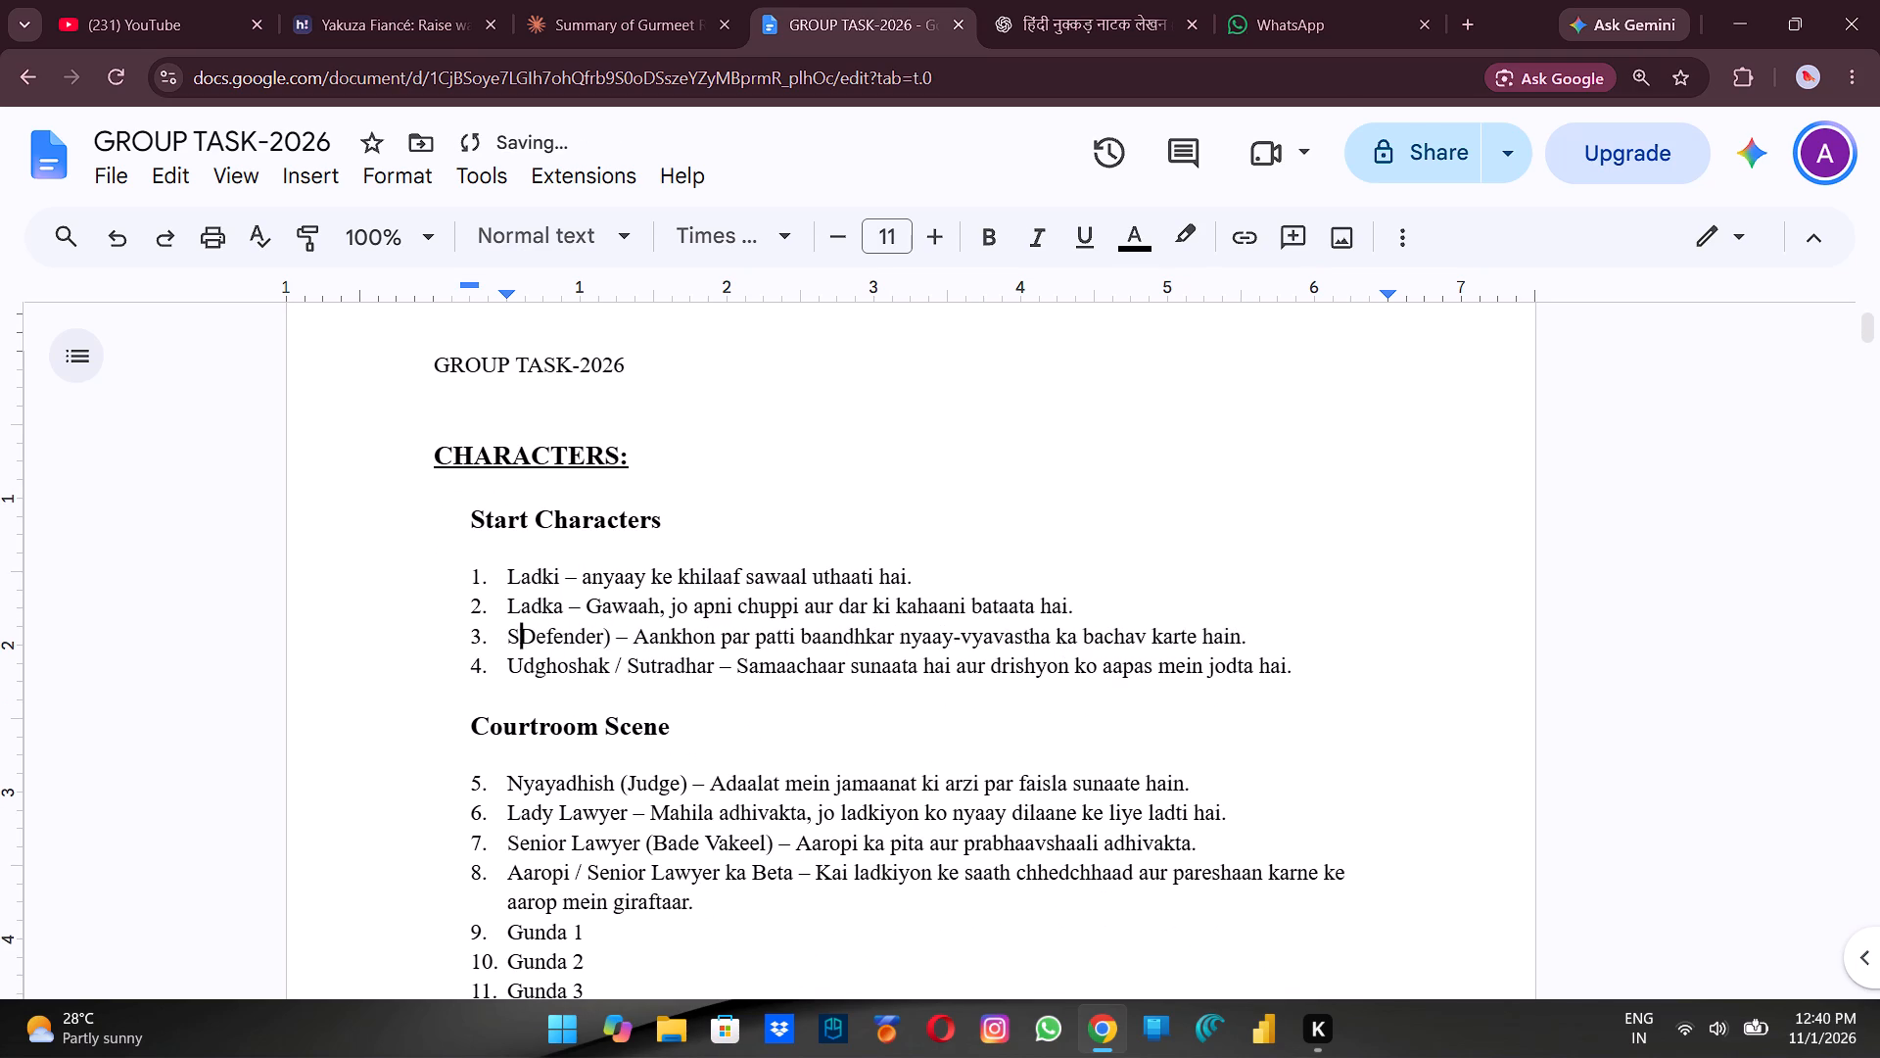
key(BackSpace)
click(606, 636)
key(BackSpace)
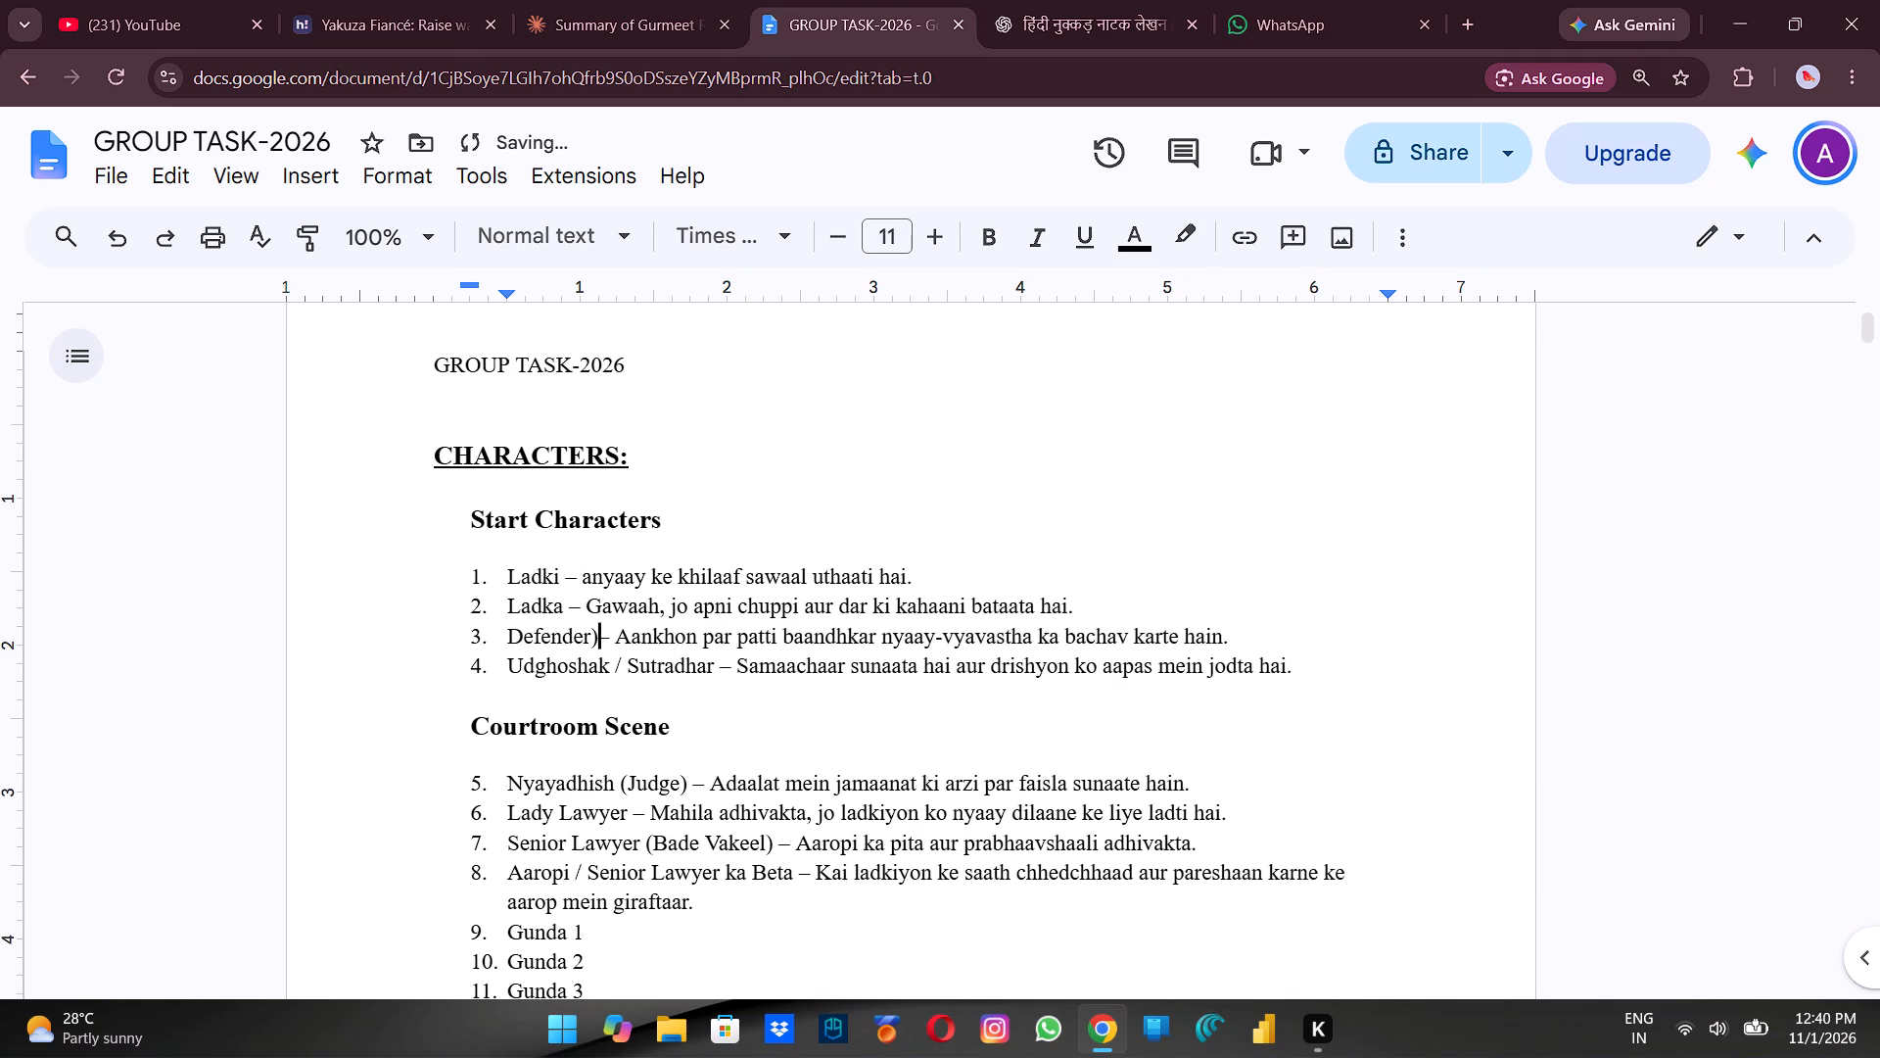
key(BackSpace)
key(space)
scroll(896, 601, down, 1)
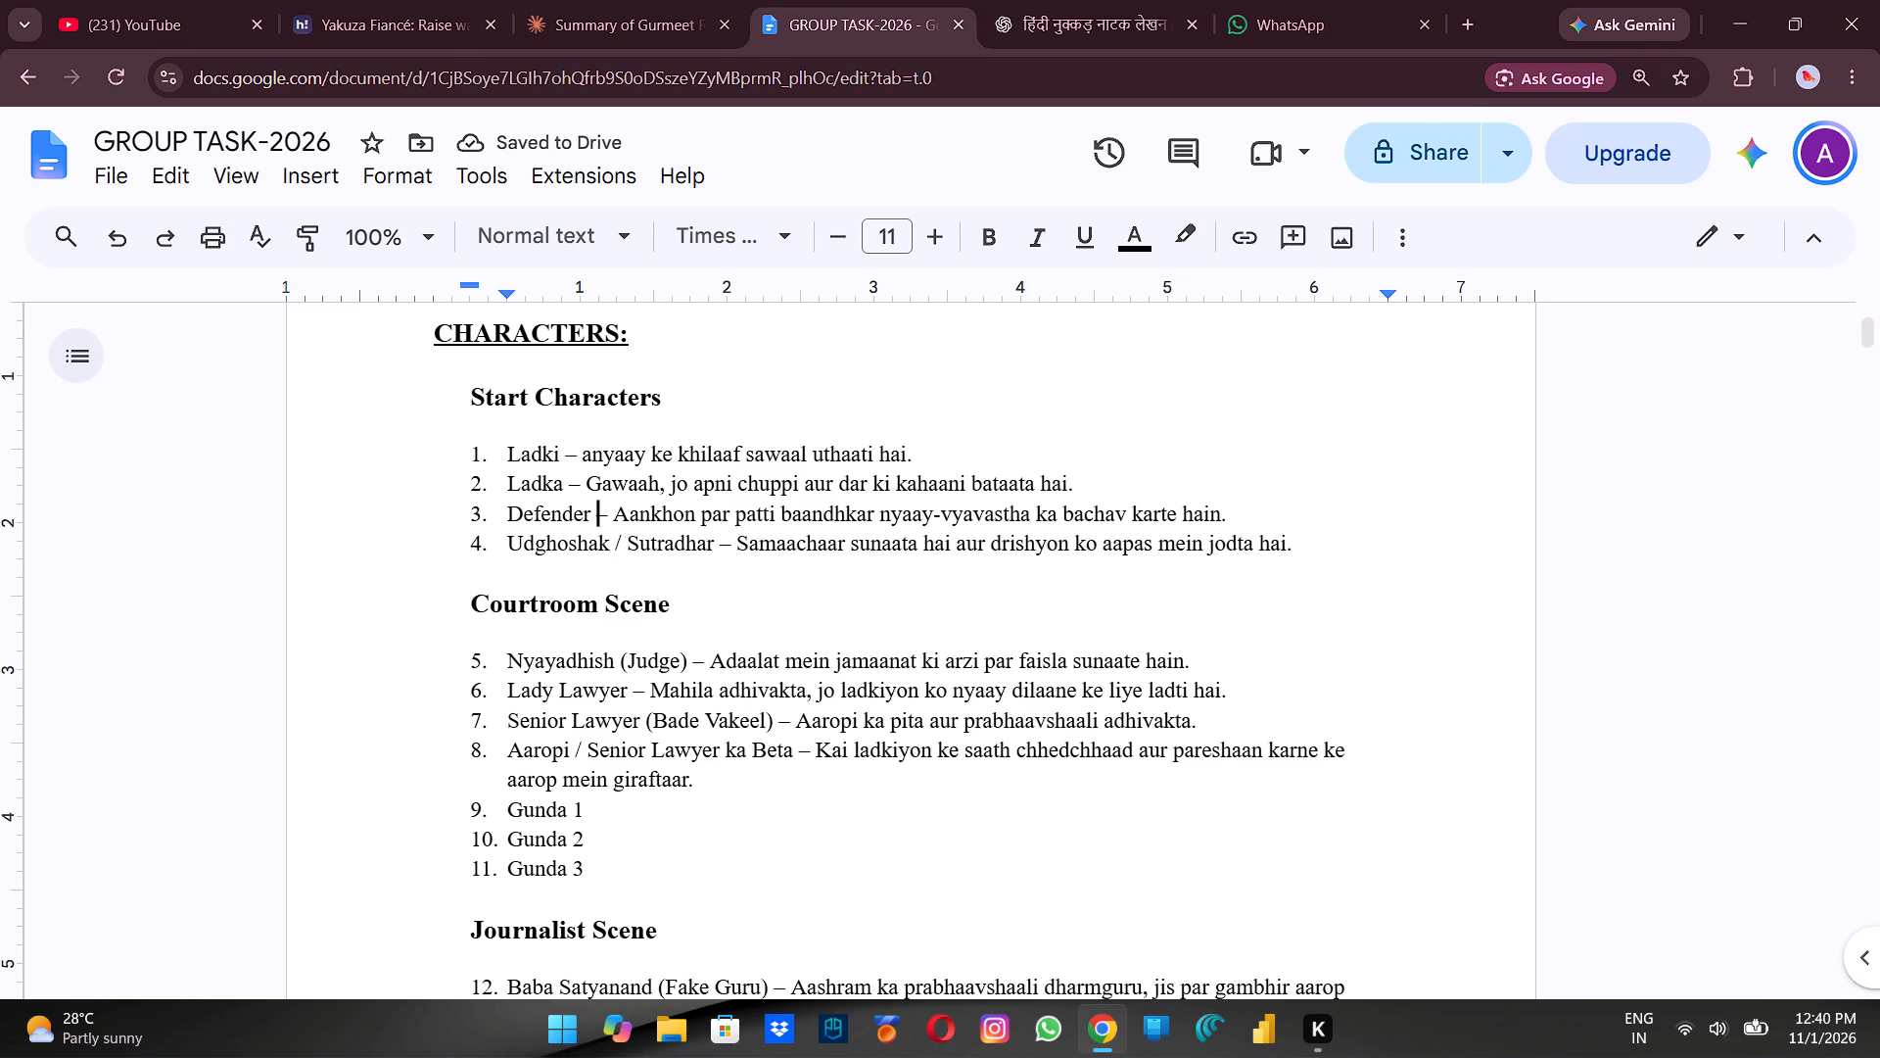
Shorten the Lady Lawyer description under Courtroom Scene to "Mahila vakeel".
click(597, 712)
click(686, 670)
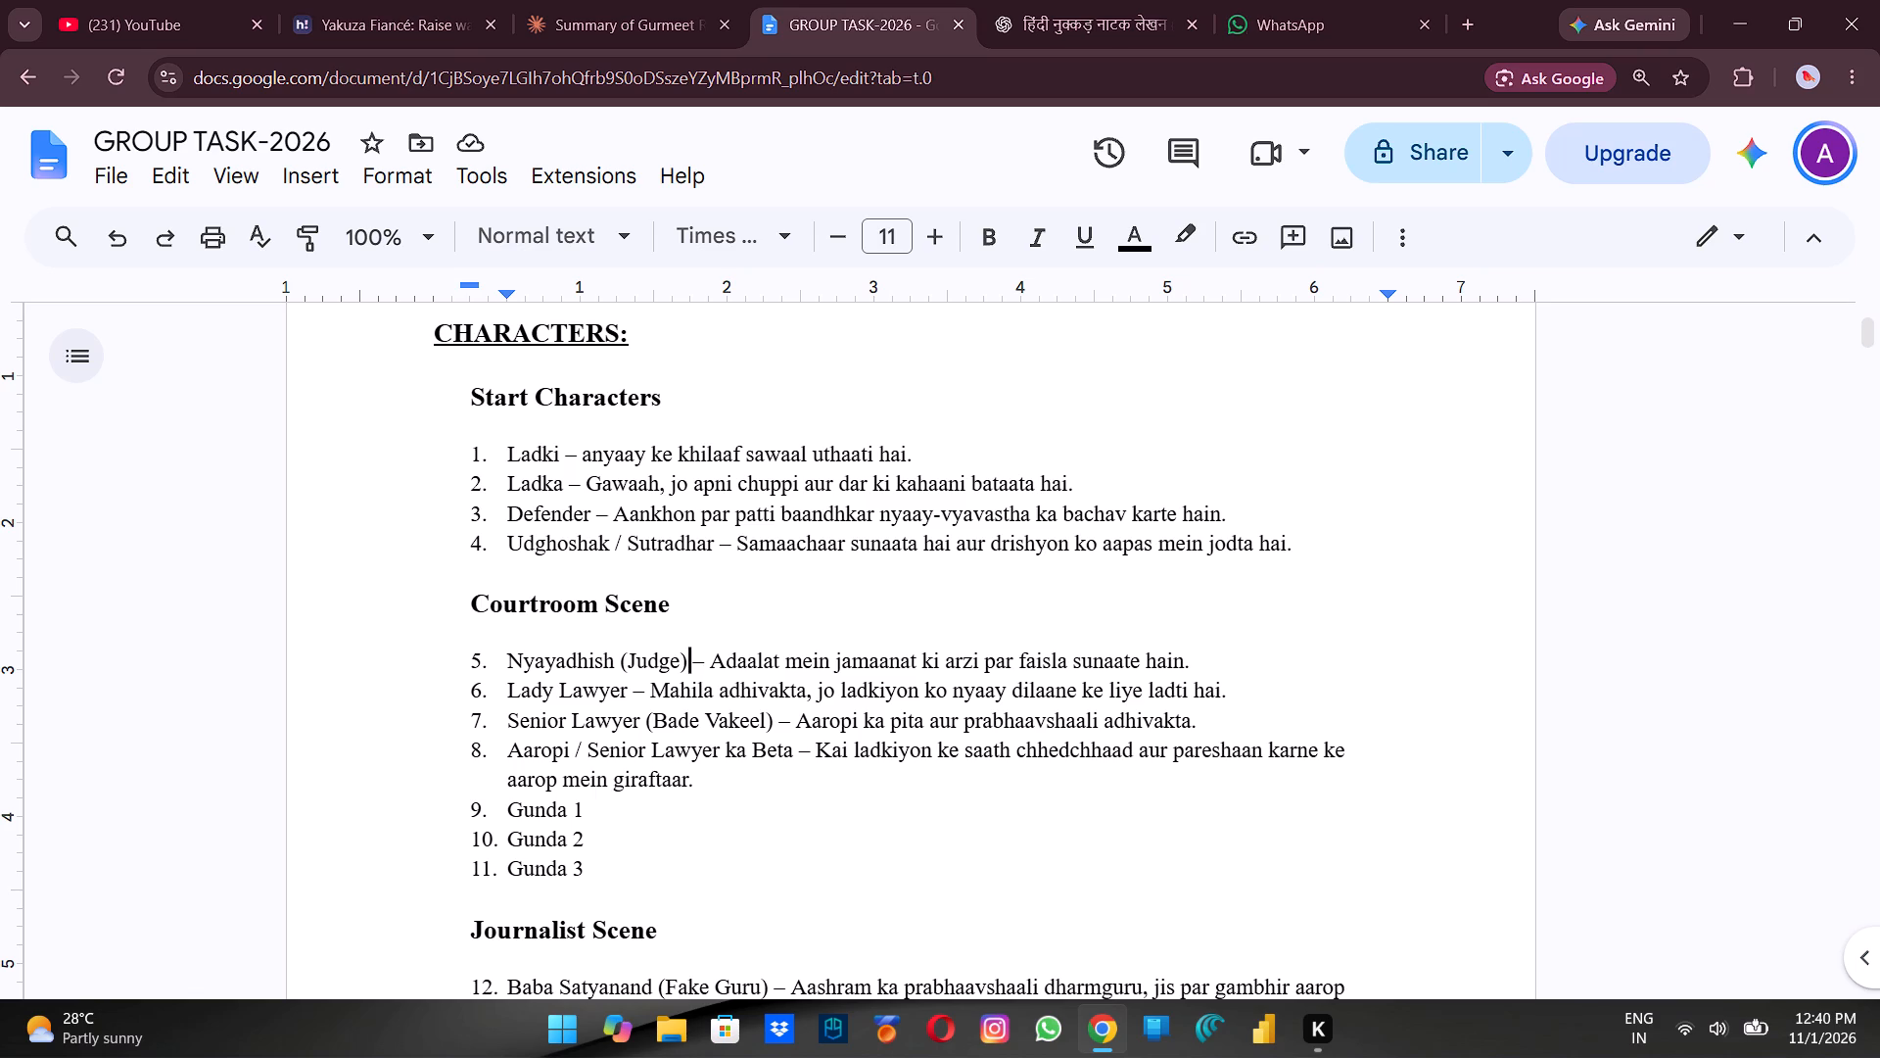
drag(719, 689, 1235, 681)
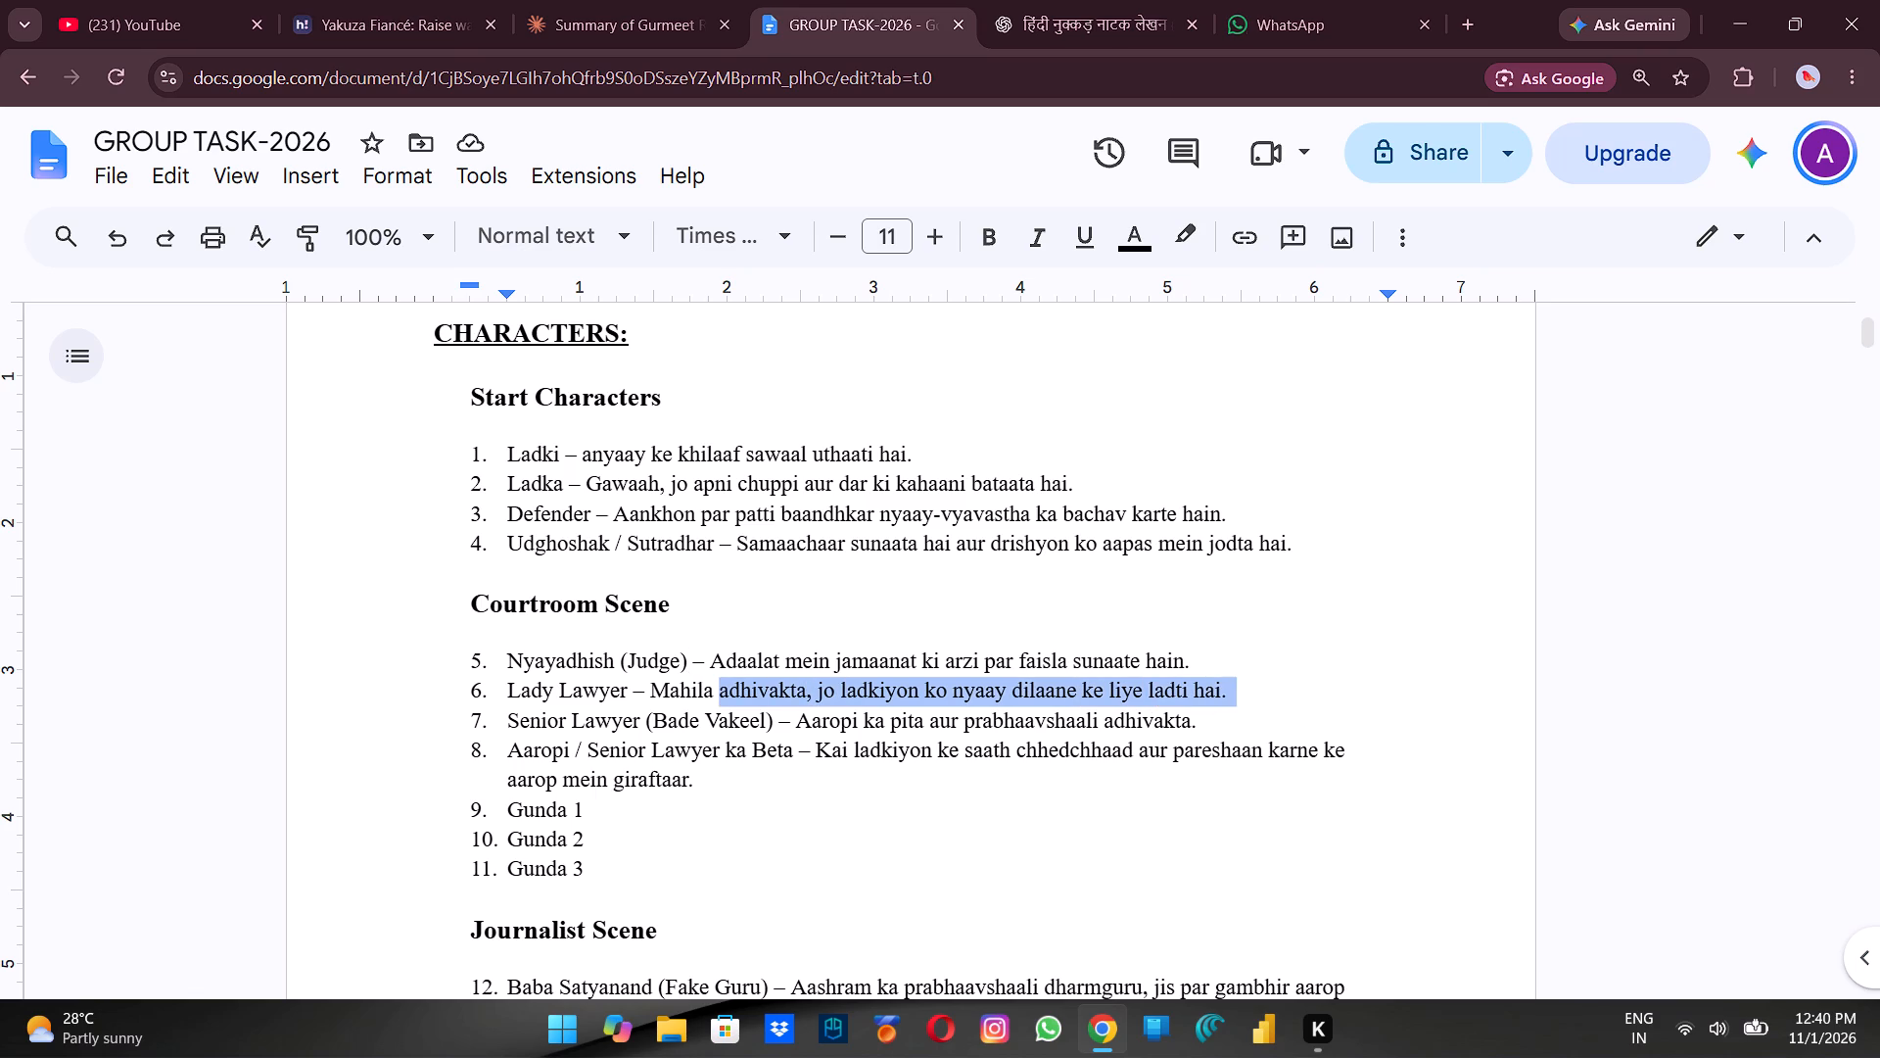
drag(1235, 681, 1236, 681)
text(vakeel)
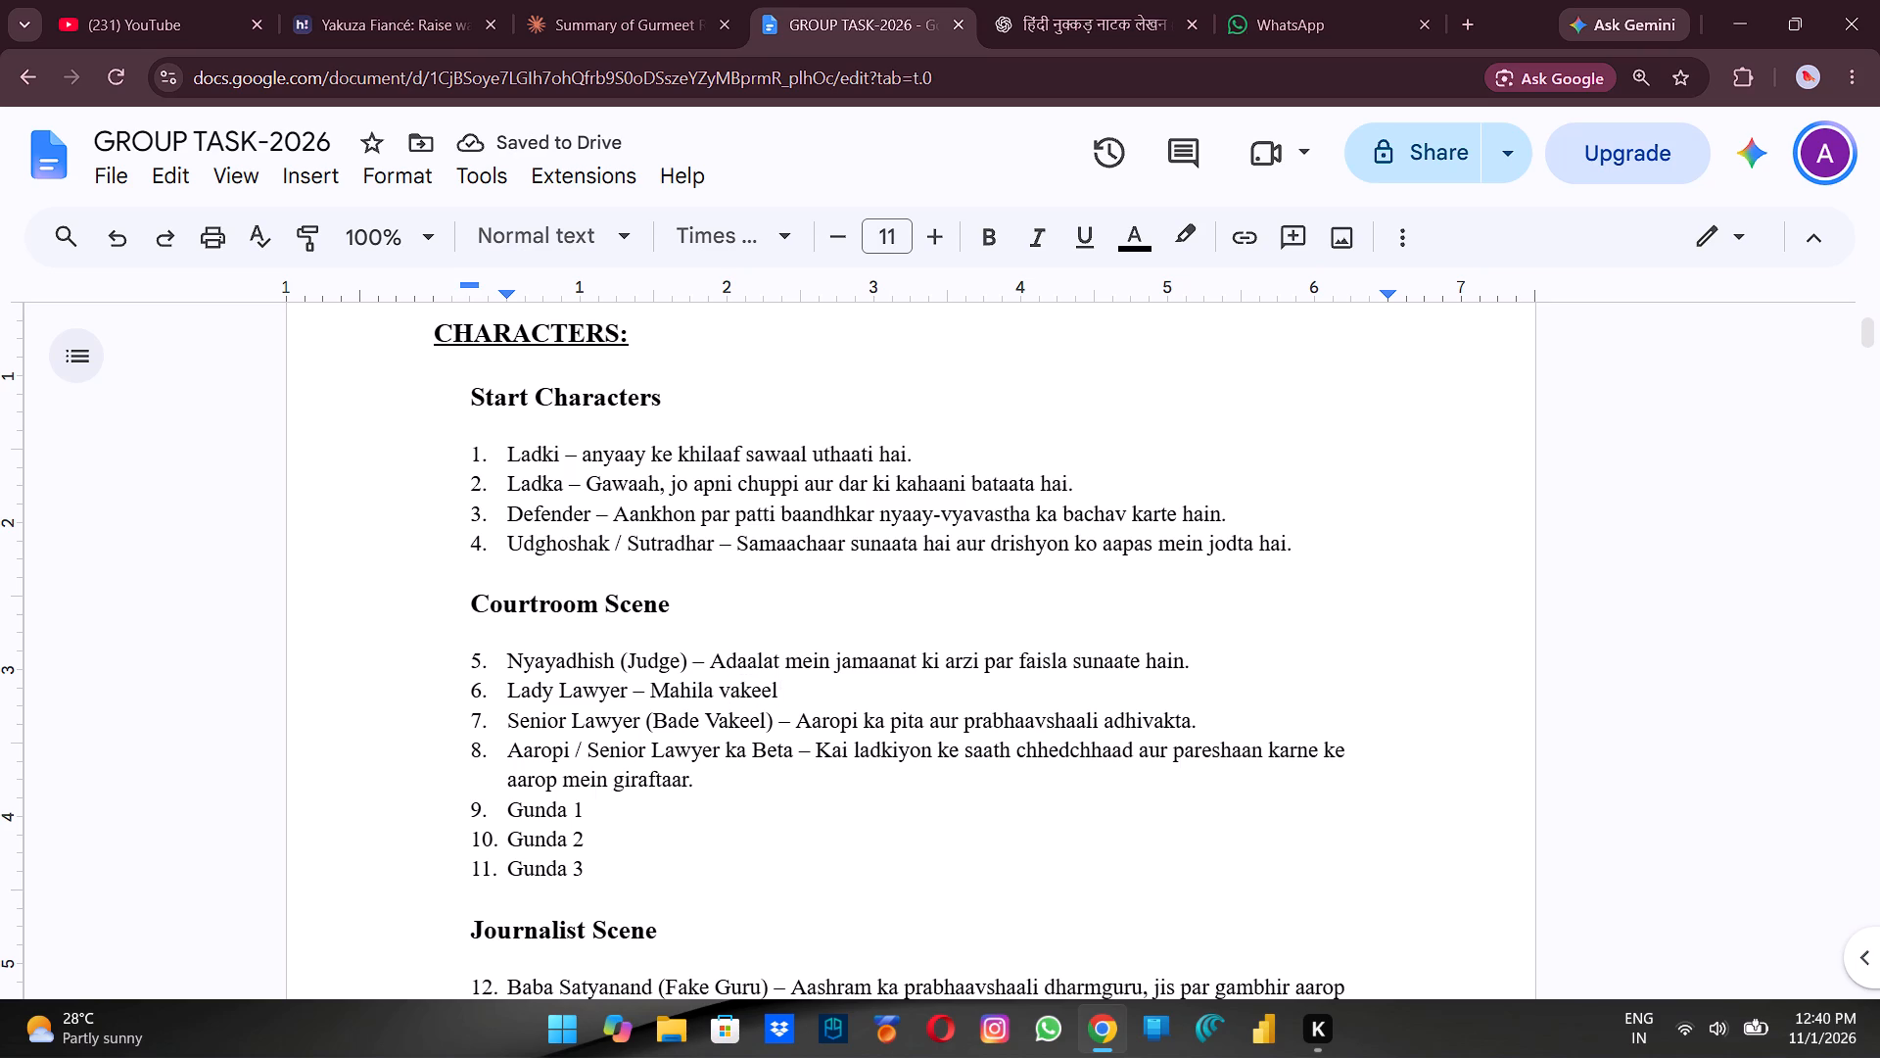
Replace "adhivakta." with "vakeel." at the end of the Senior Lawyer (Bade Vakeel) description.
click(1293, 819)
click(1508, 745)
click(1364, 722)
key(BackSpace)
key(BackSpace)
key(BackSpace)
key(BackSpace)
key(BackSpace)
key(BackSpace)
key(BackSpace)
key(BackSpace)
key(BackSpace)
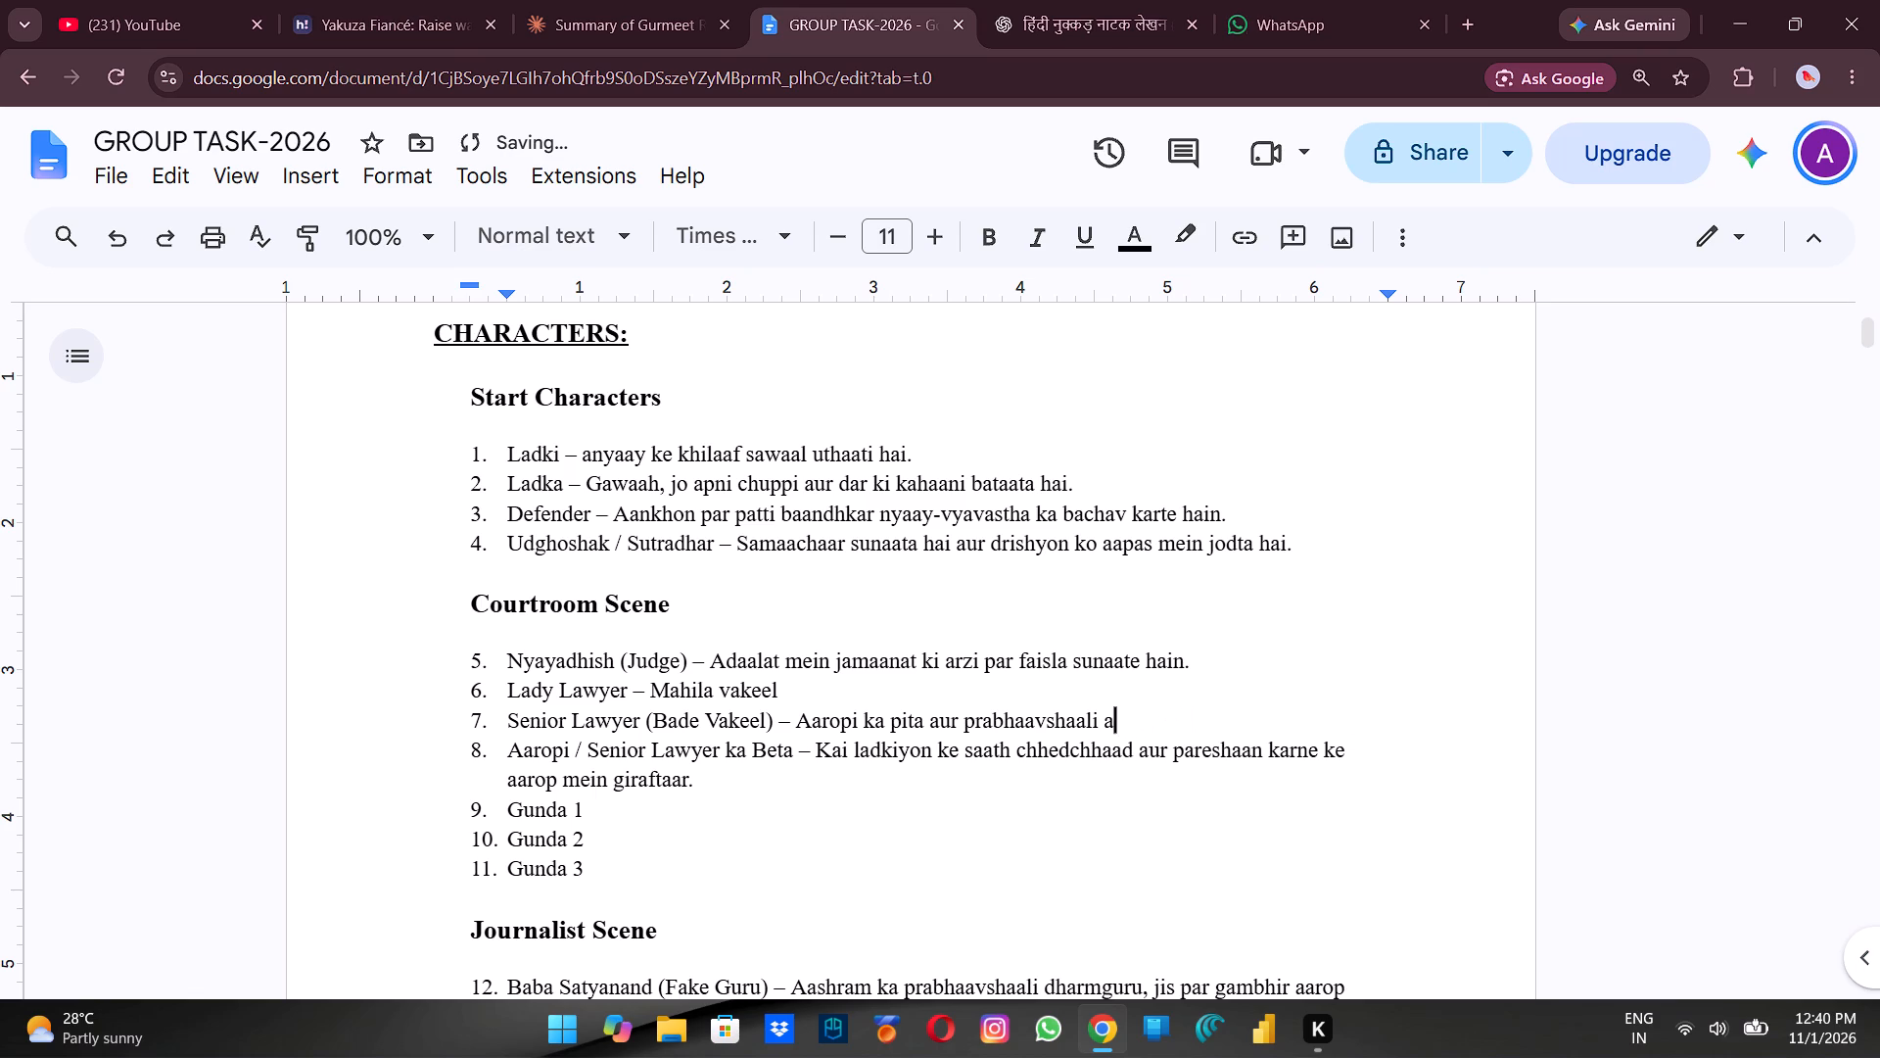
key(BackSpace)
text(vakeel)
key(period)
Rename the fake guru from "Baba Satyanand" to "Babaji" in his own entry under Journalist Scene, keeping "(Fake Guru)".
scroll(1203, 771, down, 1)
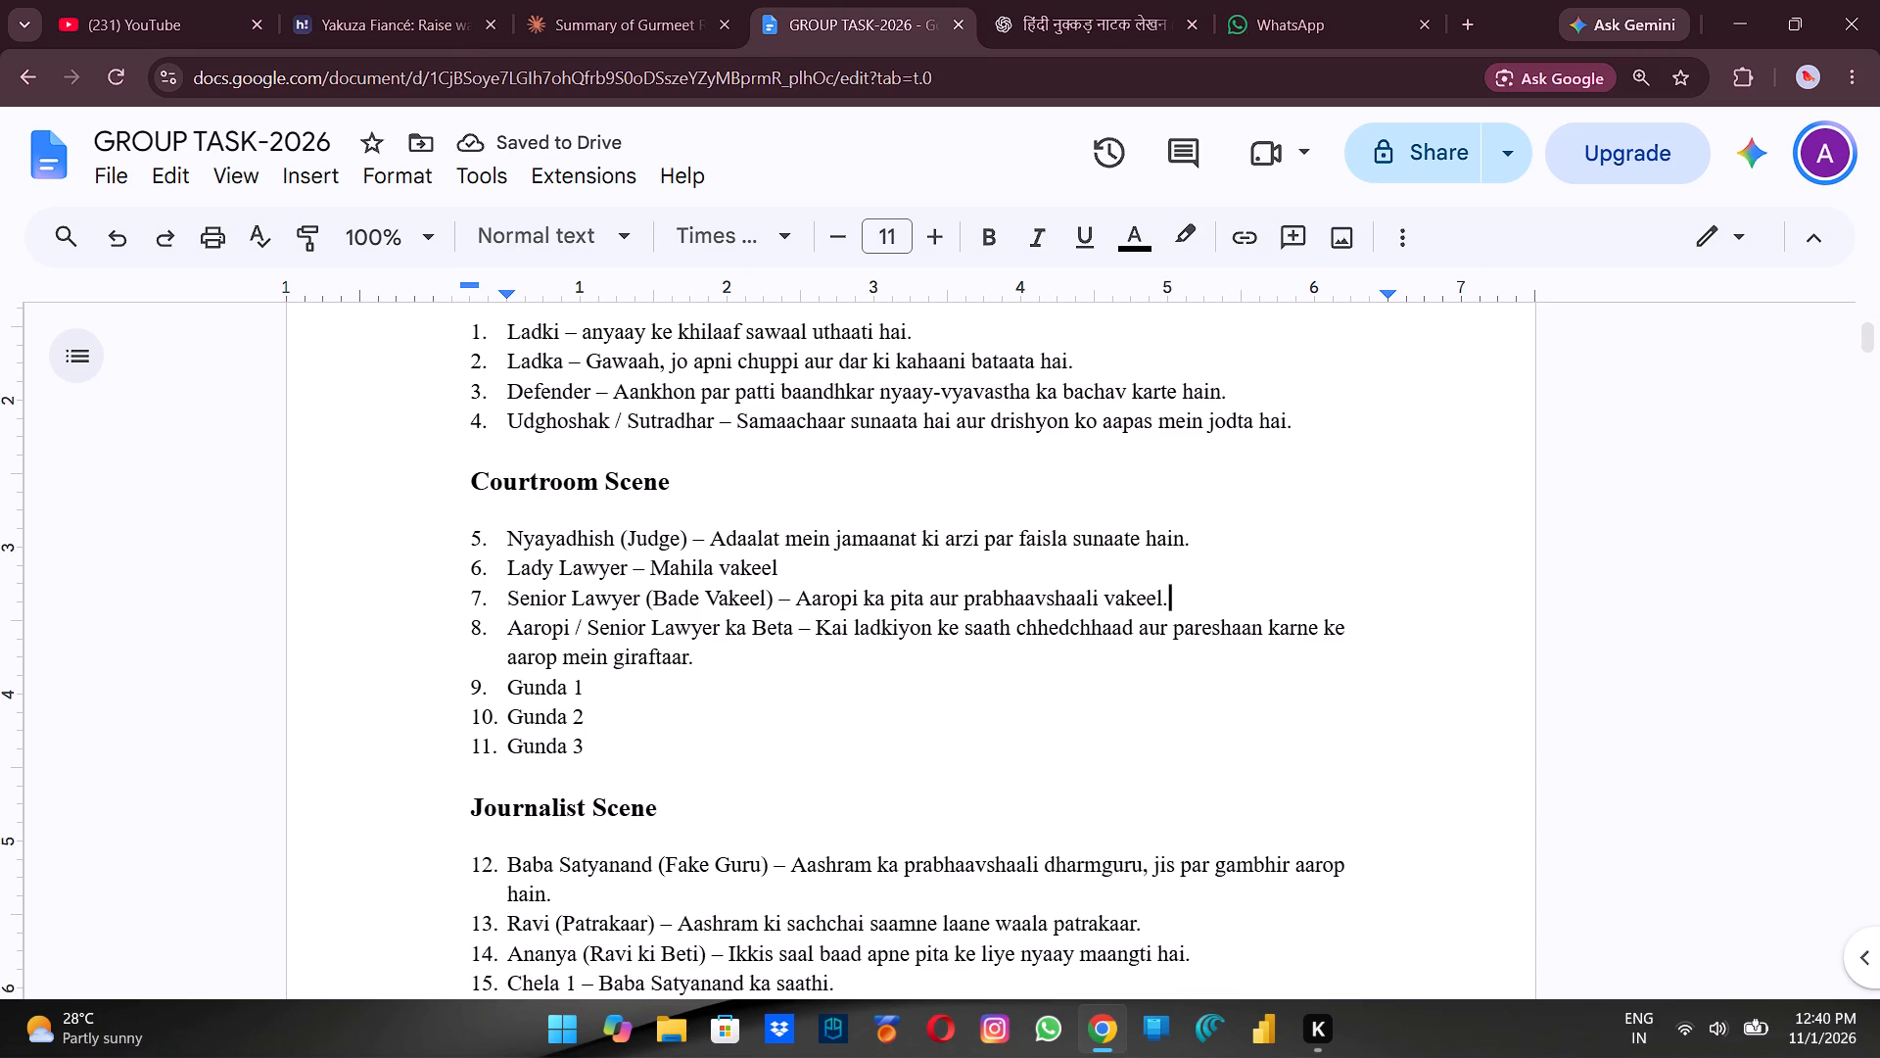
scroll(809, 649, down, 1)
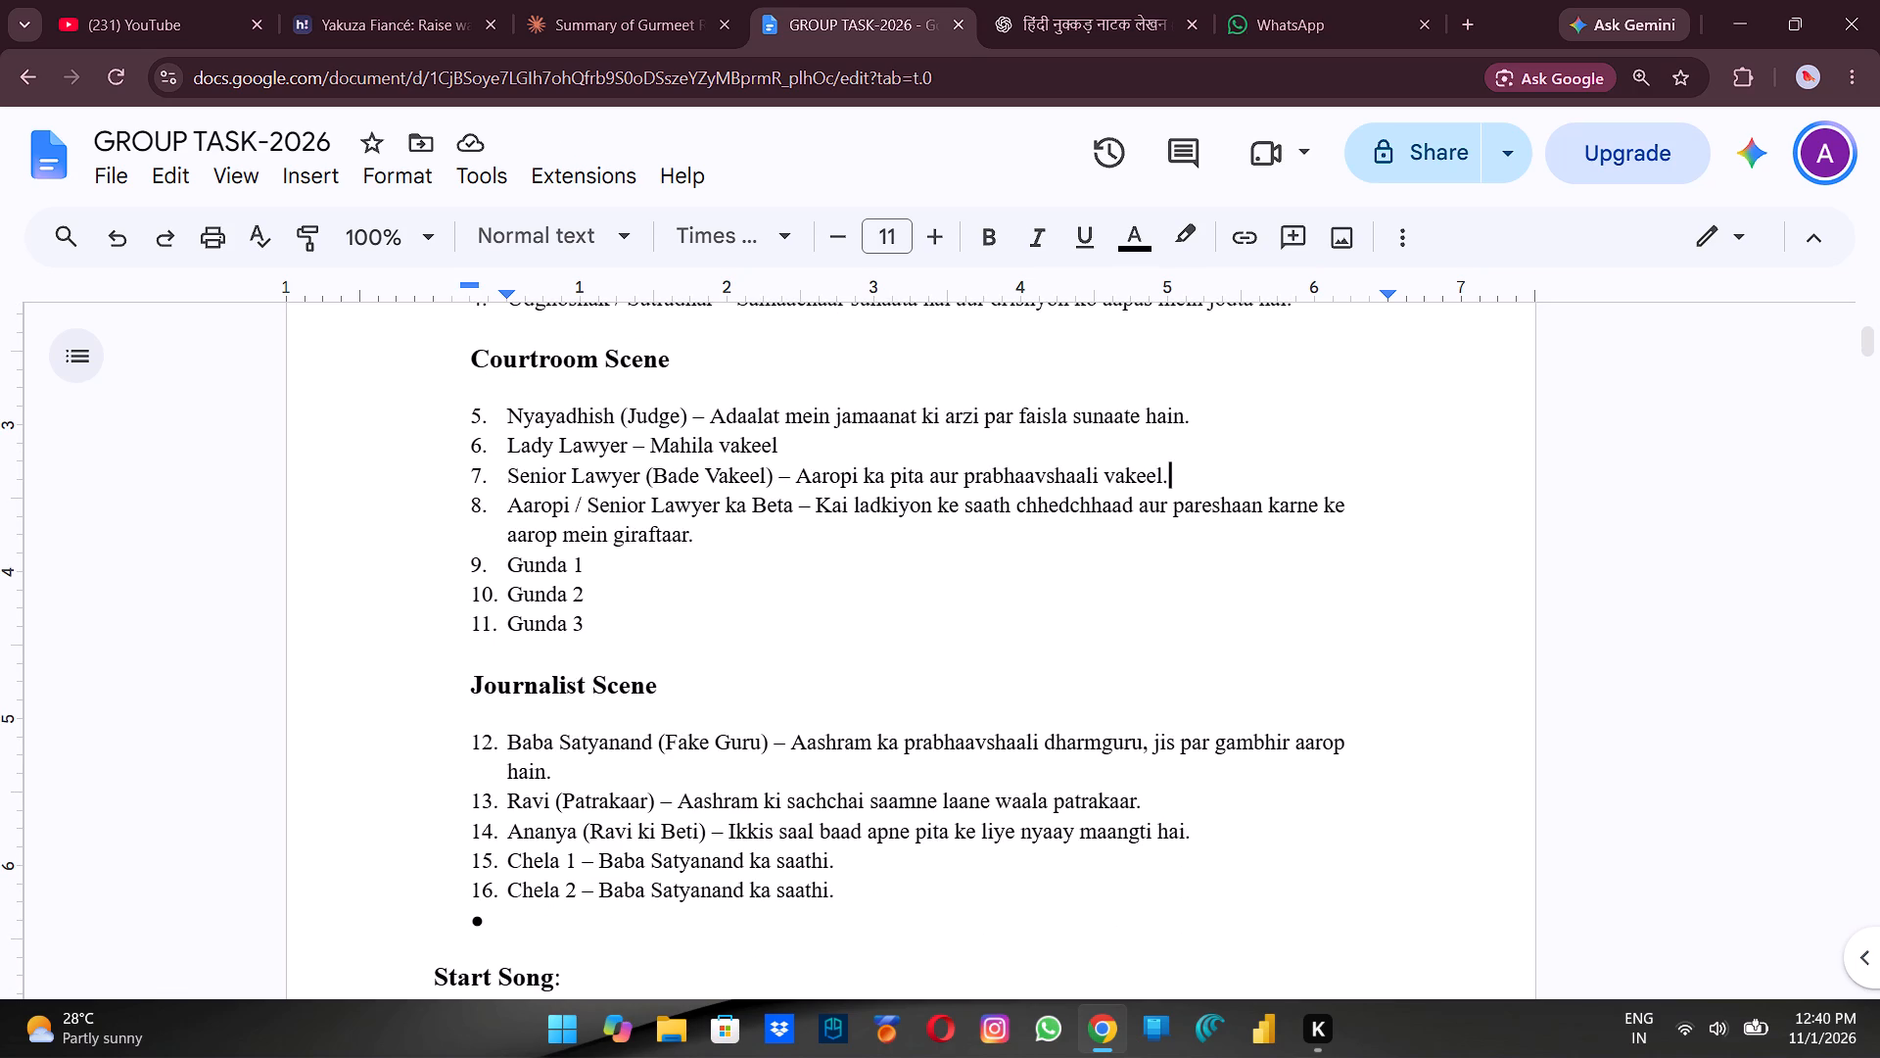
click(433, 784)
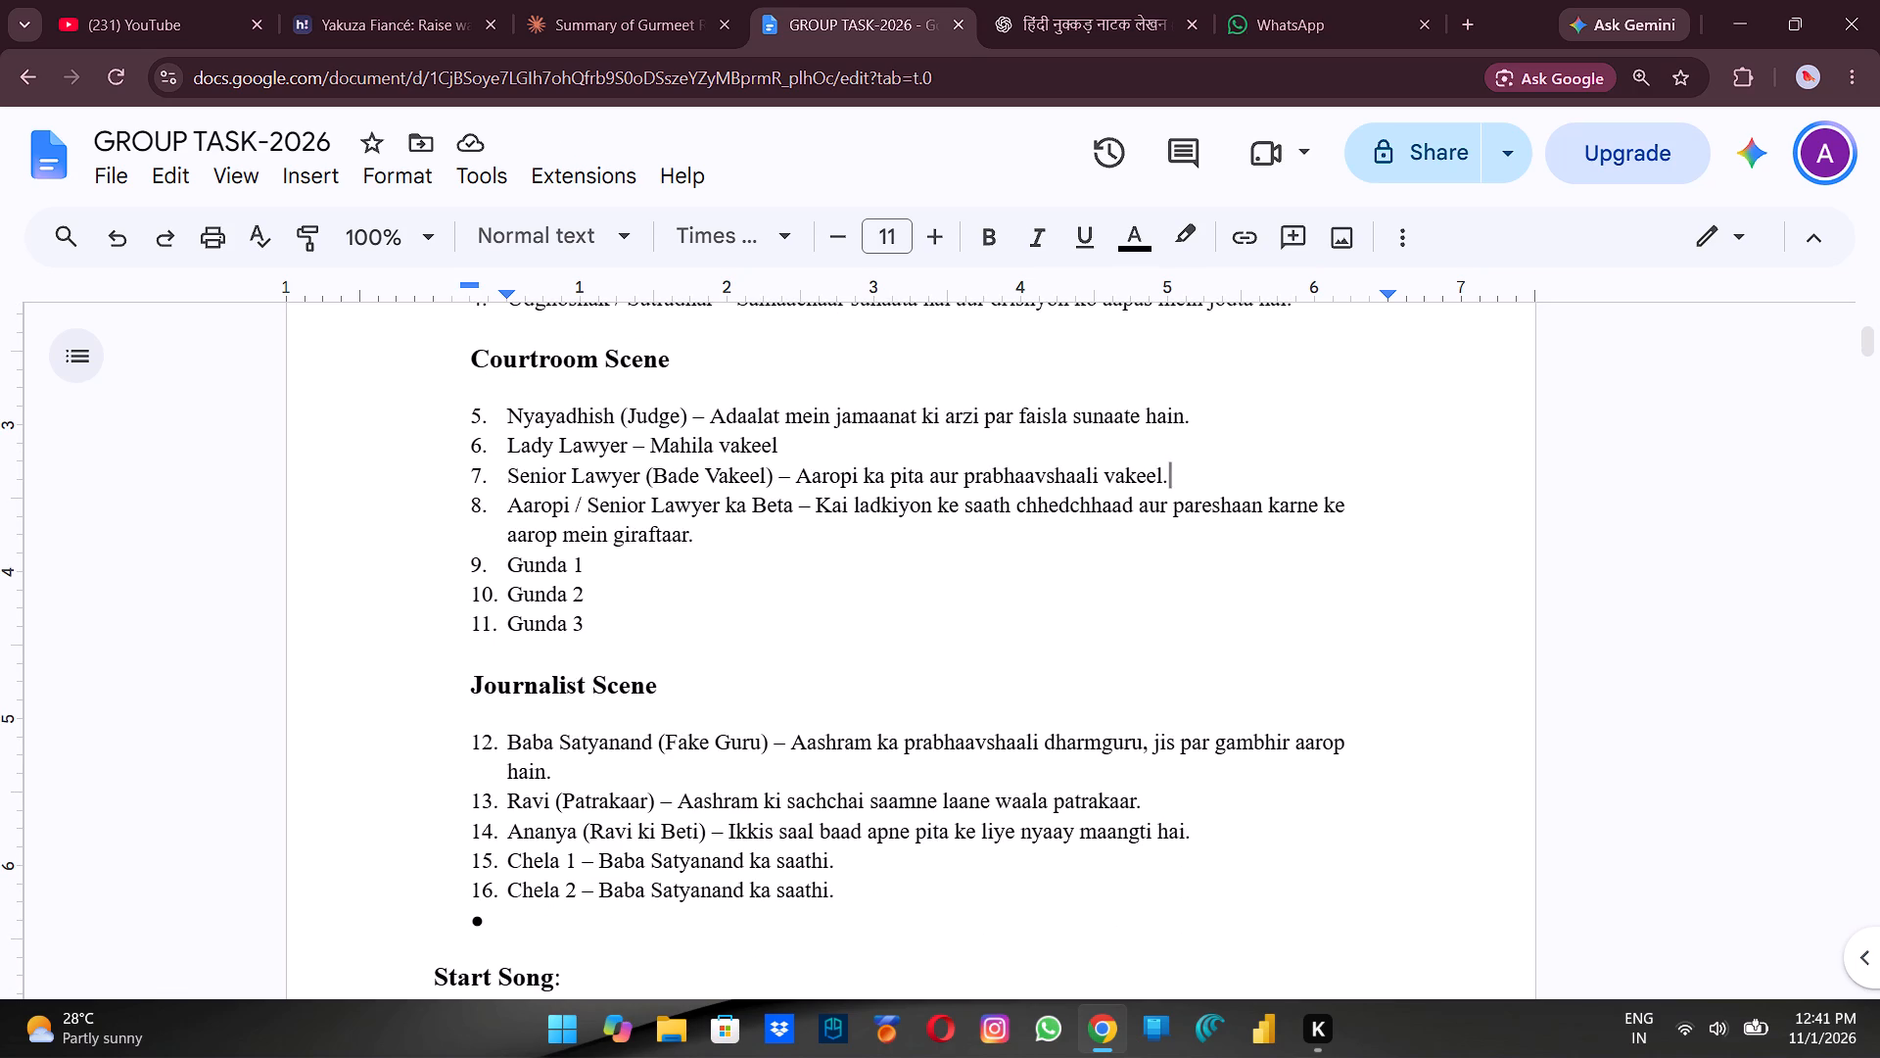
click(670, 728)
click(647, 728)
click(653, 730)
key(BackSpace)
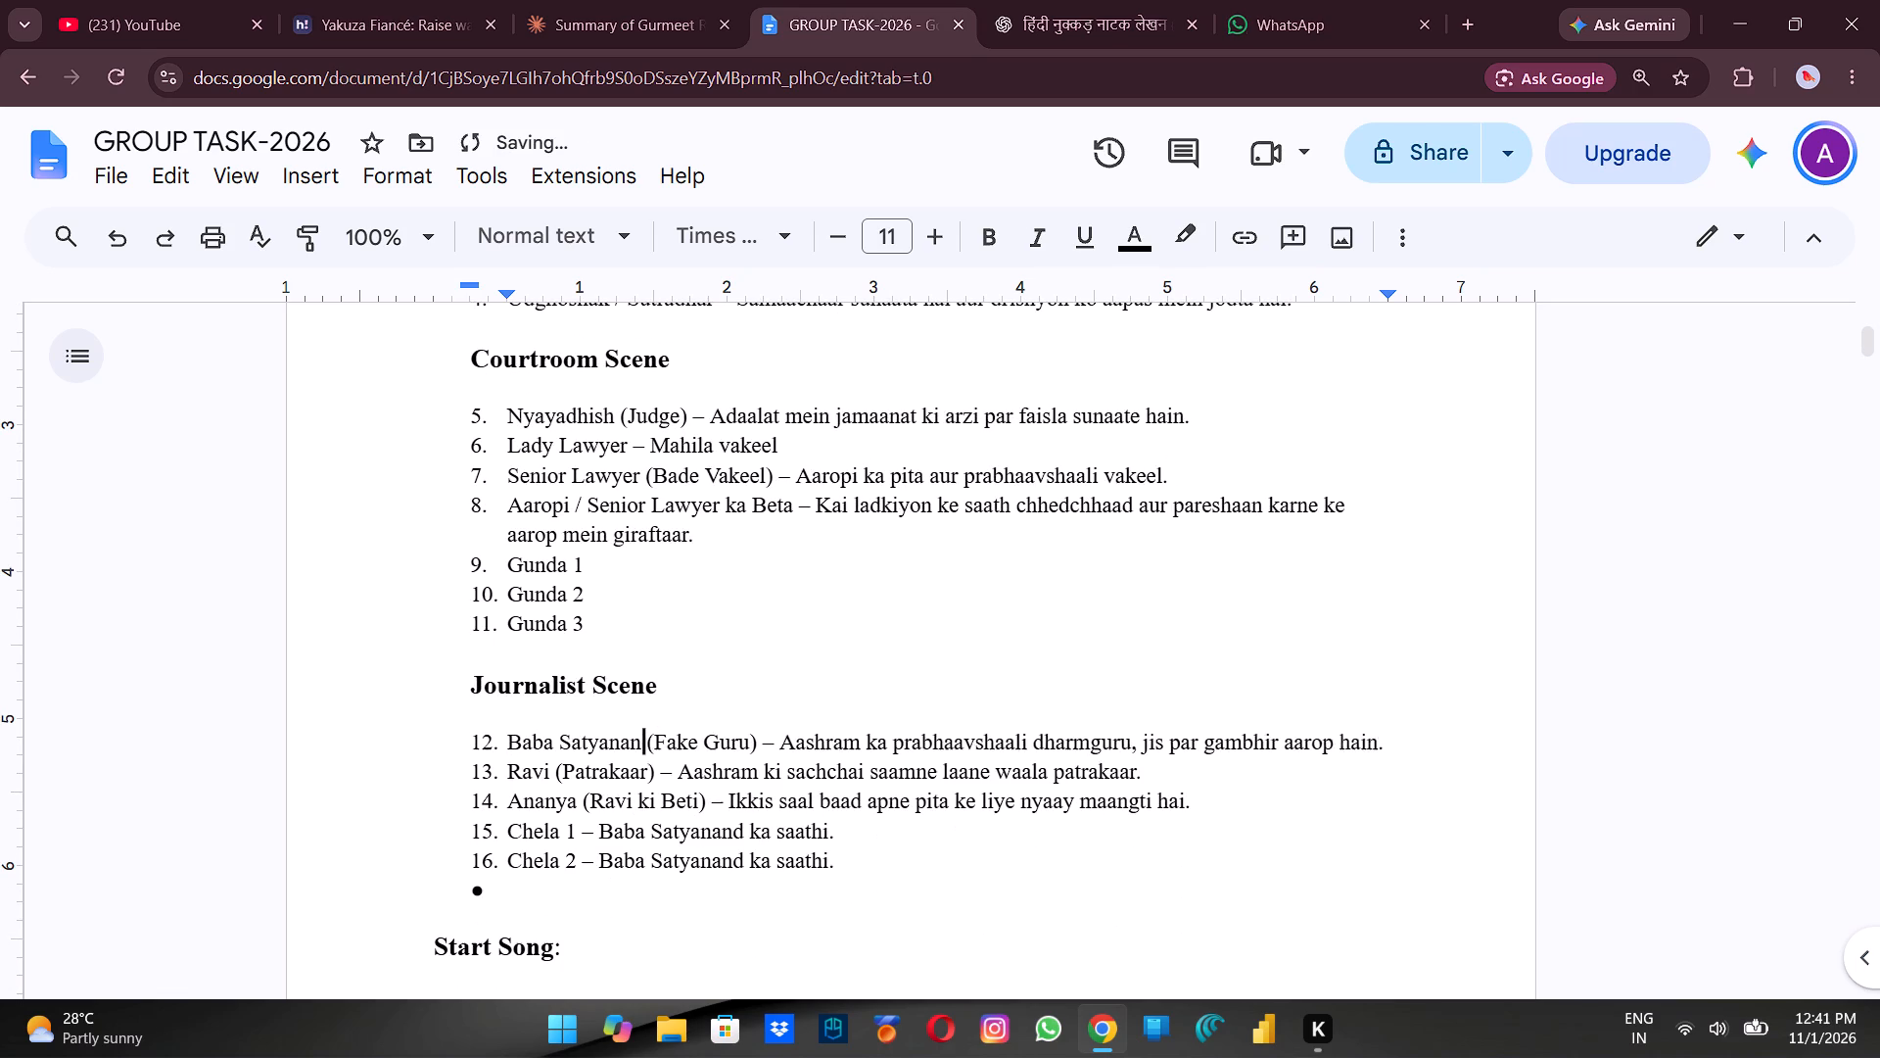
key(BackSpace)
key(BackSpace)
key(BackSpace)
key(BackSpace)
key(BackSpace)
key(BackSpace)
key(BackSpace)
key(BackSpace)
key(BackSpace)
text(ji)
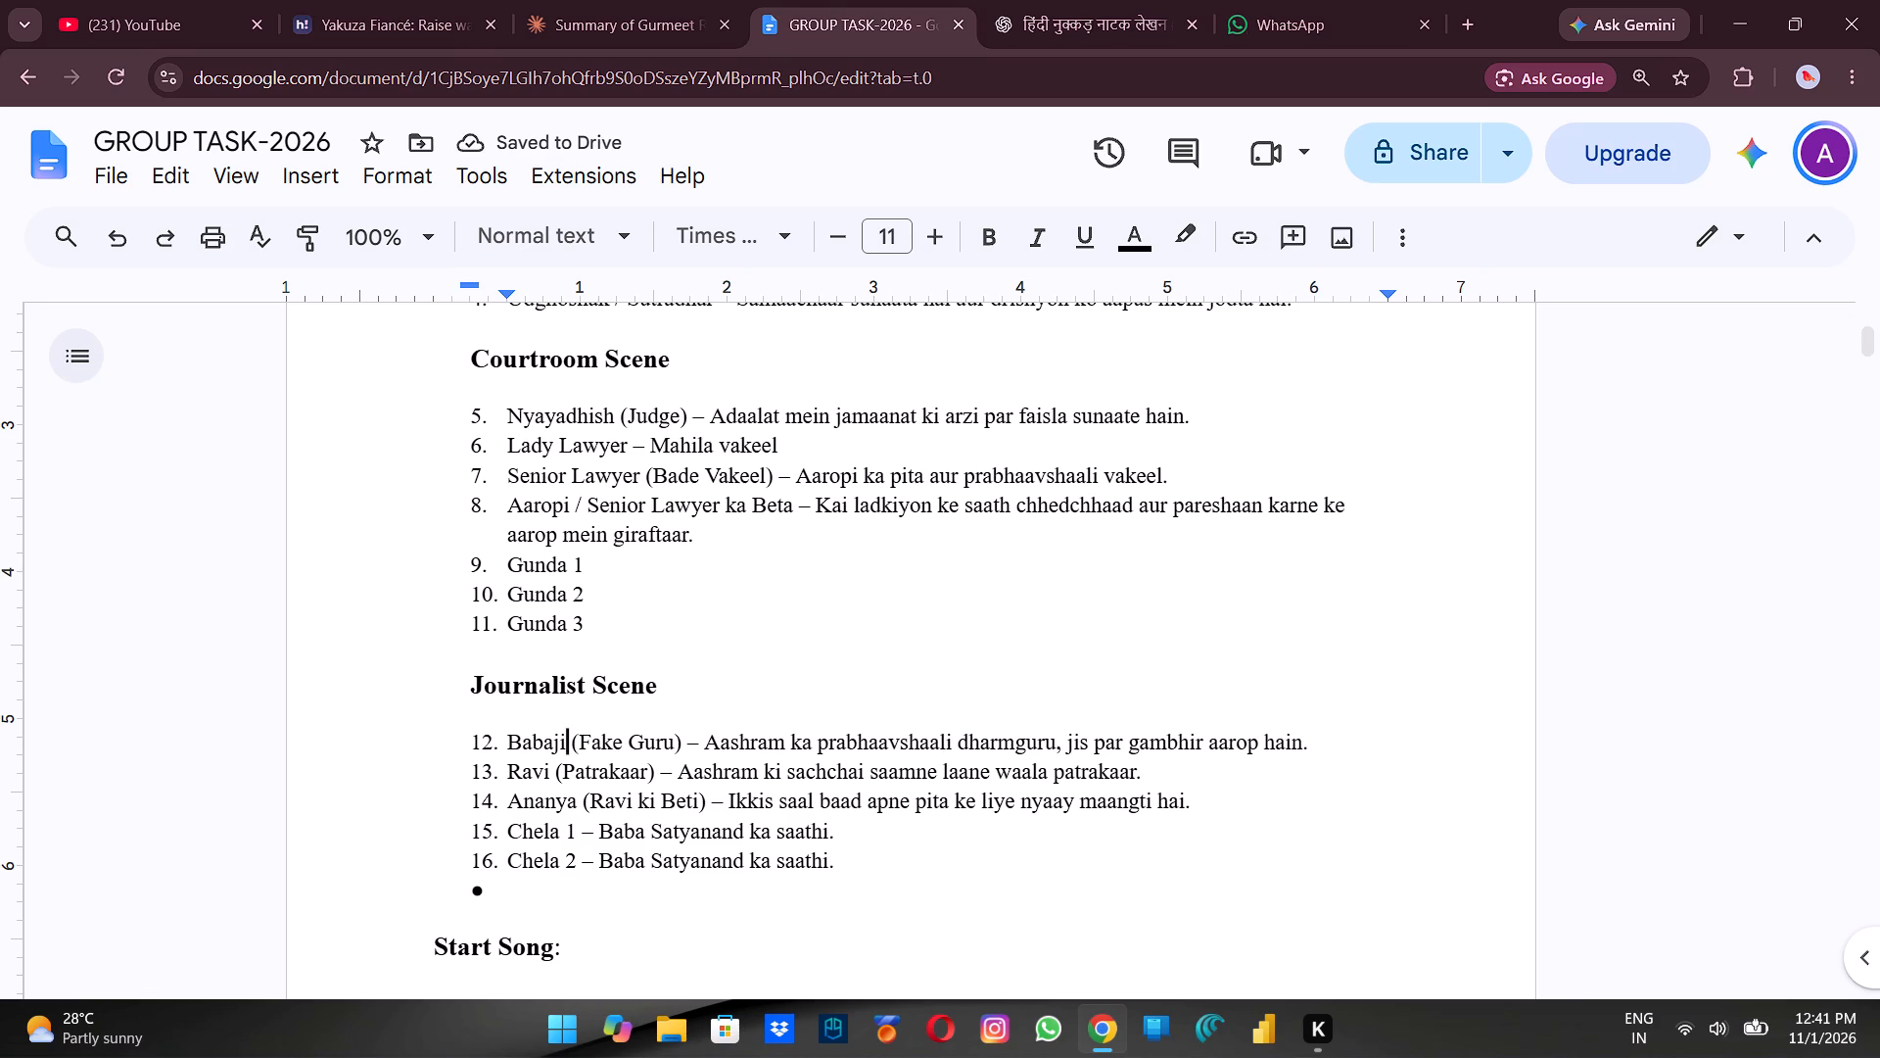
click(232, 719)
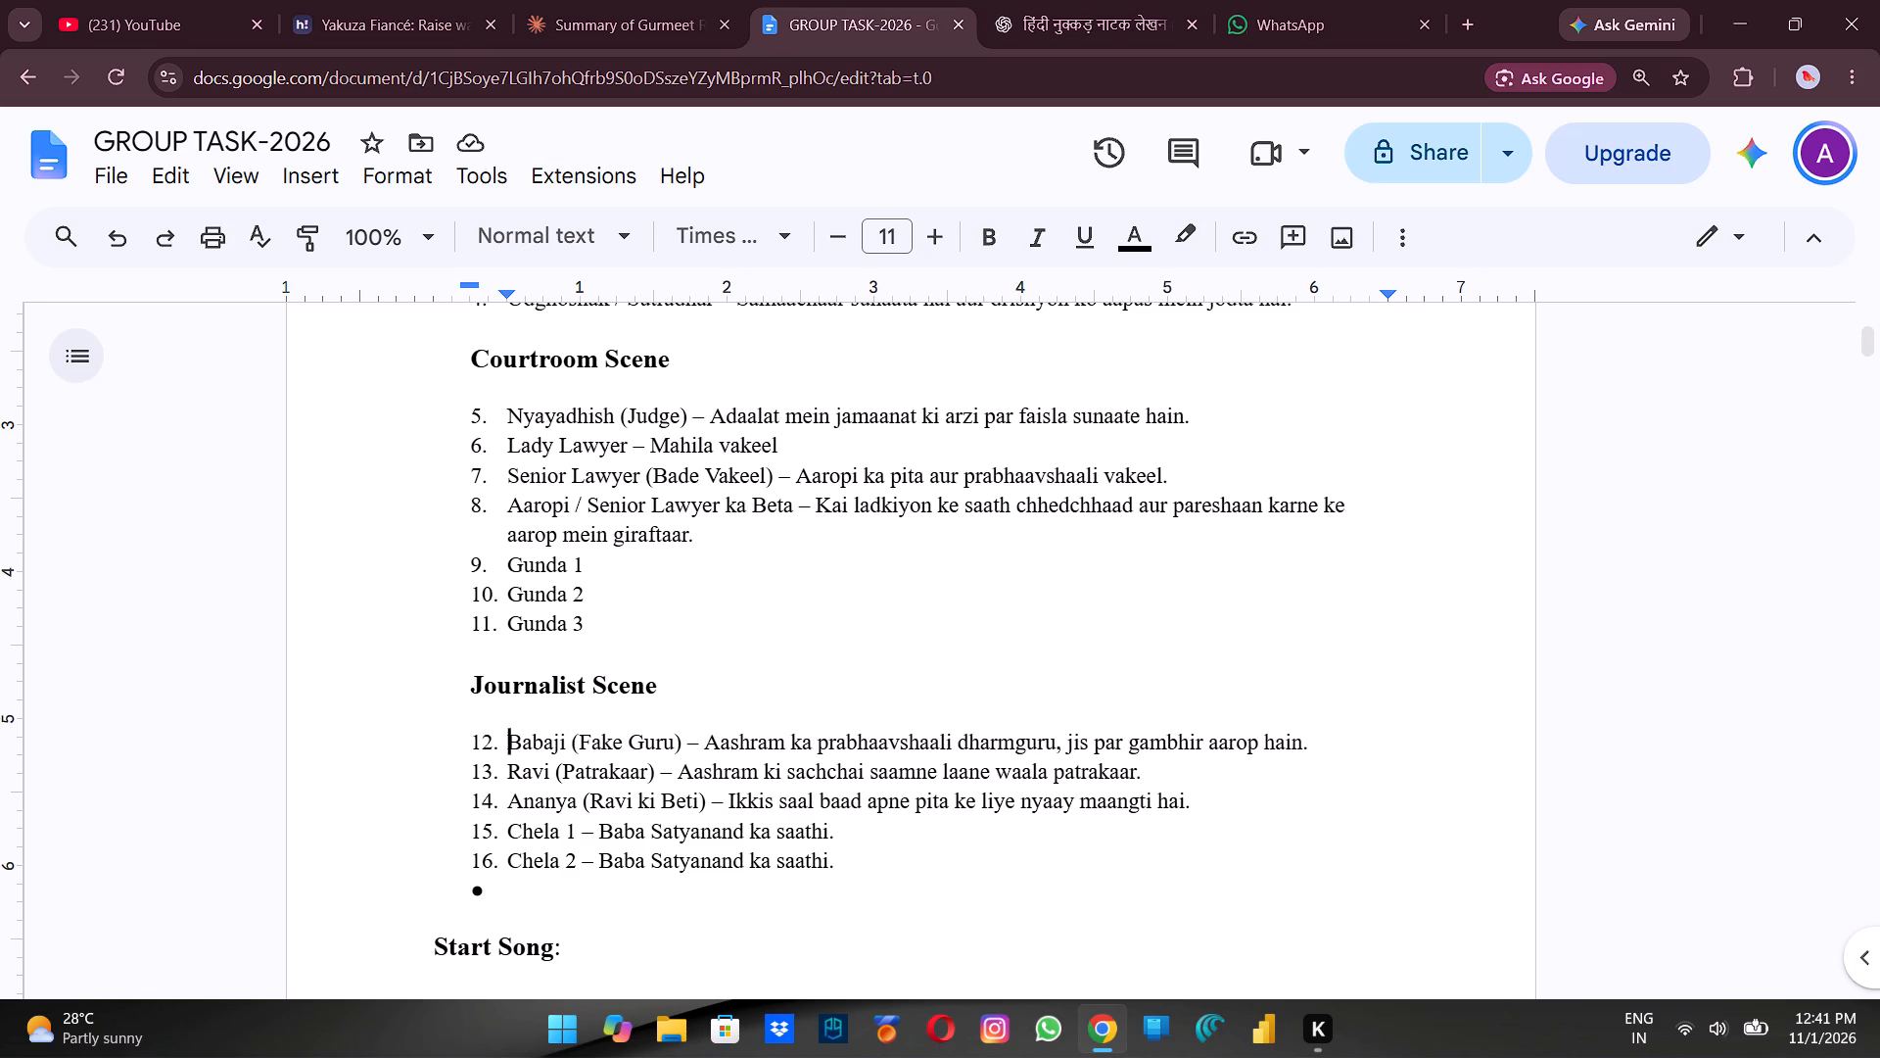
Rename Ravi to "Reporter" in the Patrakaar entry of the Journalist Scene list, correcting the misspelt name.
click(562, 773)
click(544, 773)
key(Right)
key(BackSpace)
key(BackSpace)
key(BackSpace)
text(rporter)
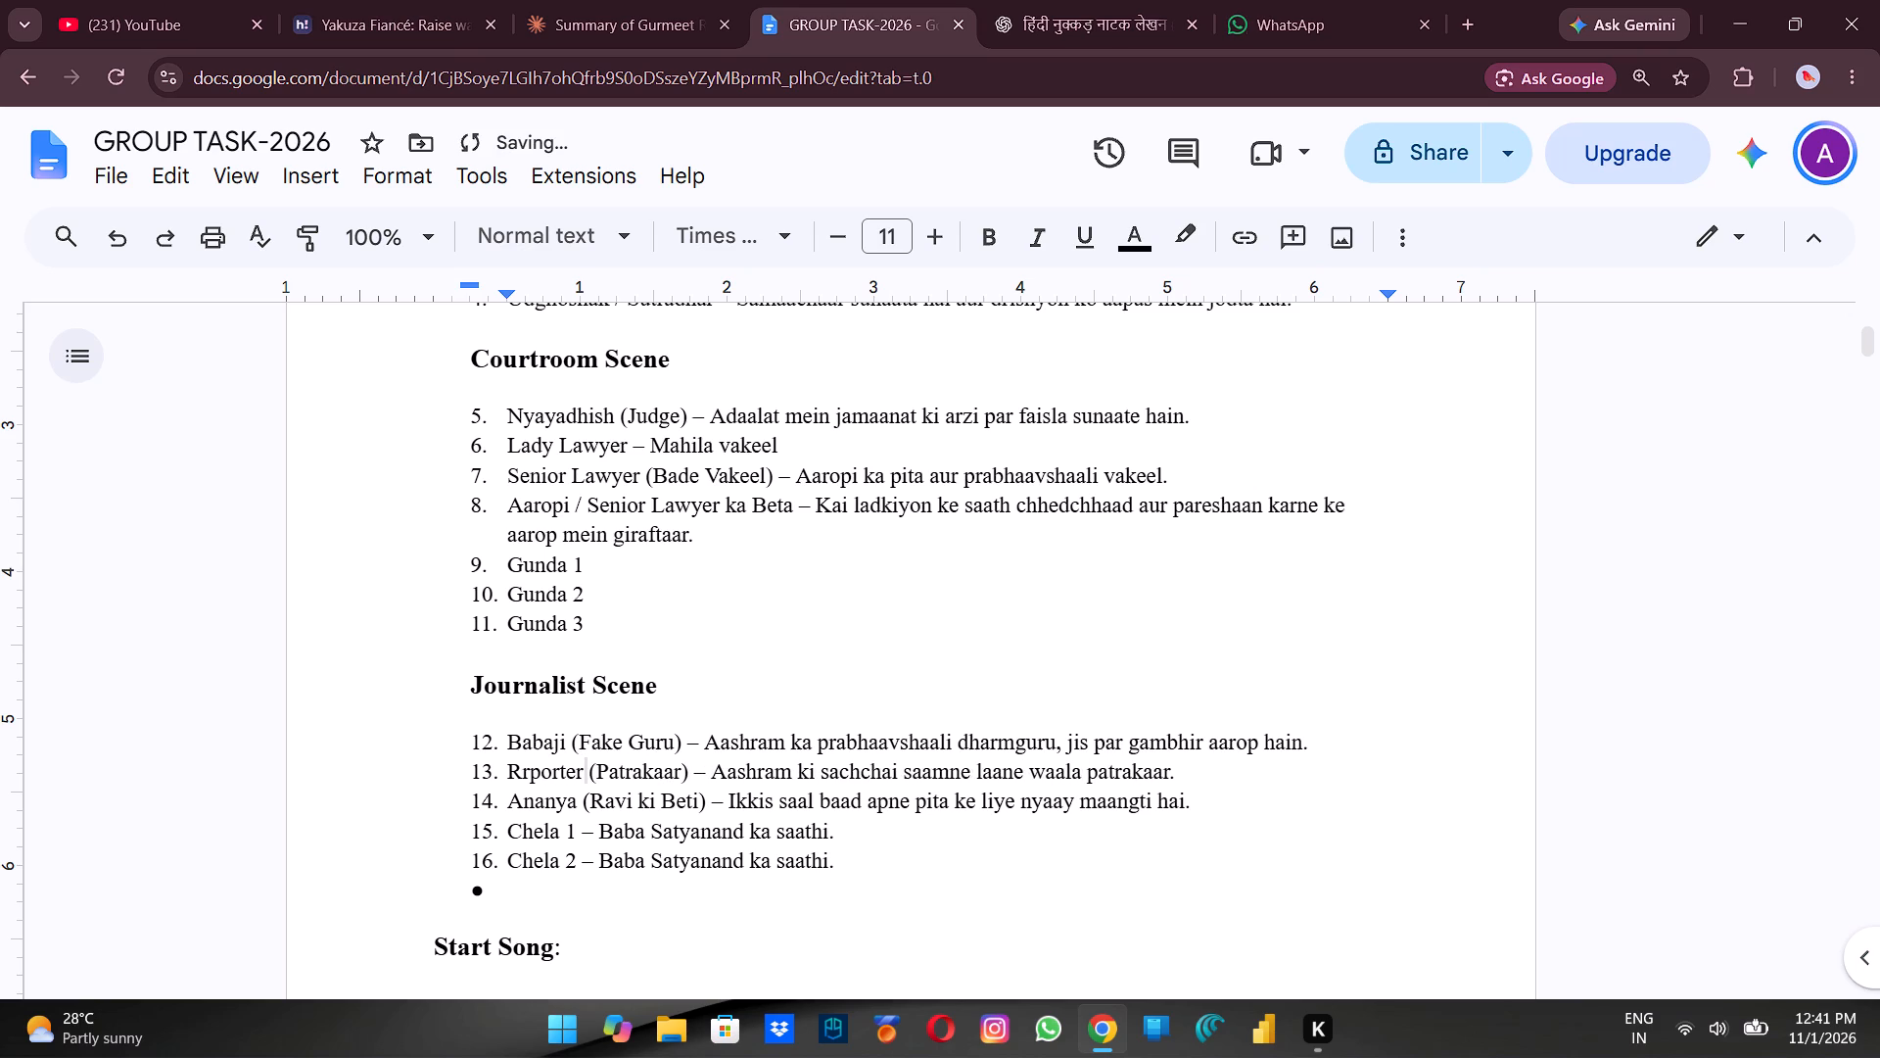
key(Left)
key(Left)
key(Left)
key(Left)
key(Left)
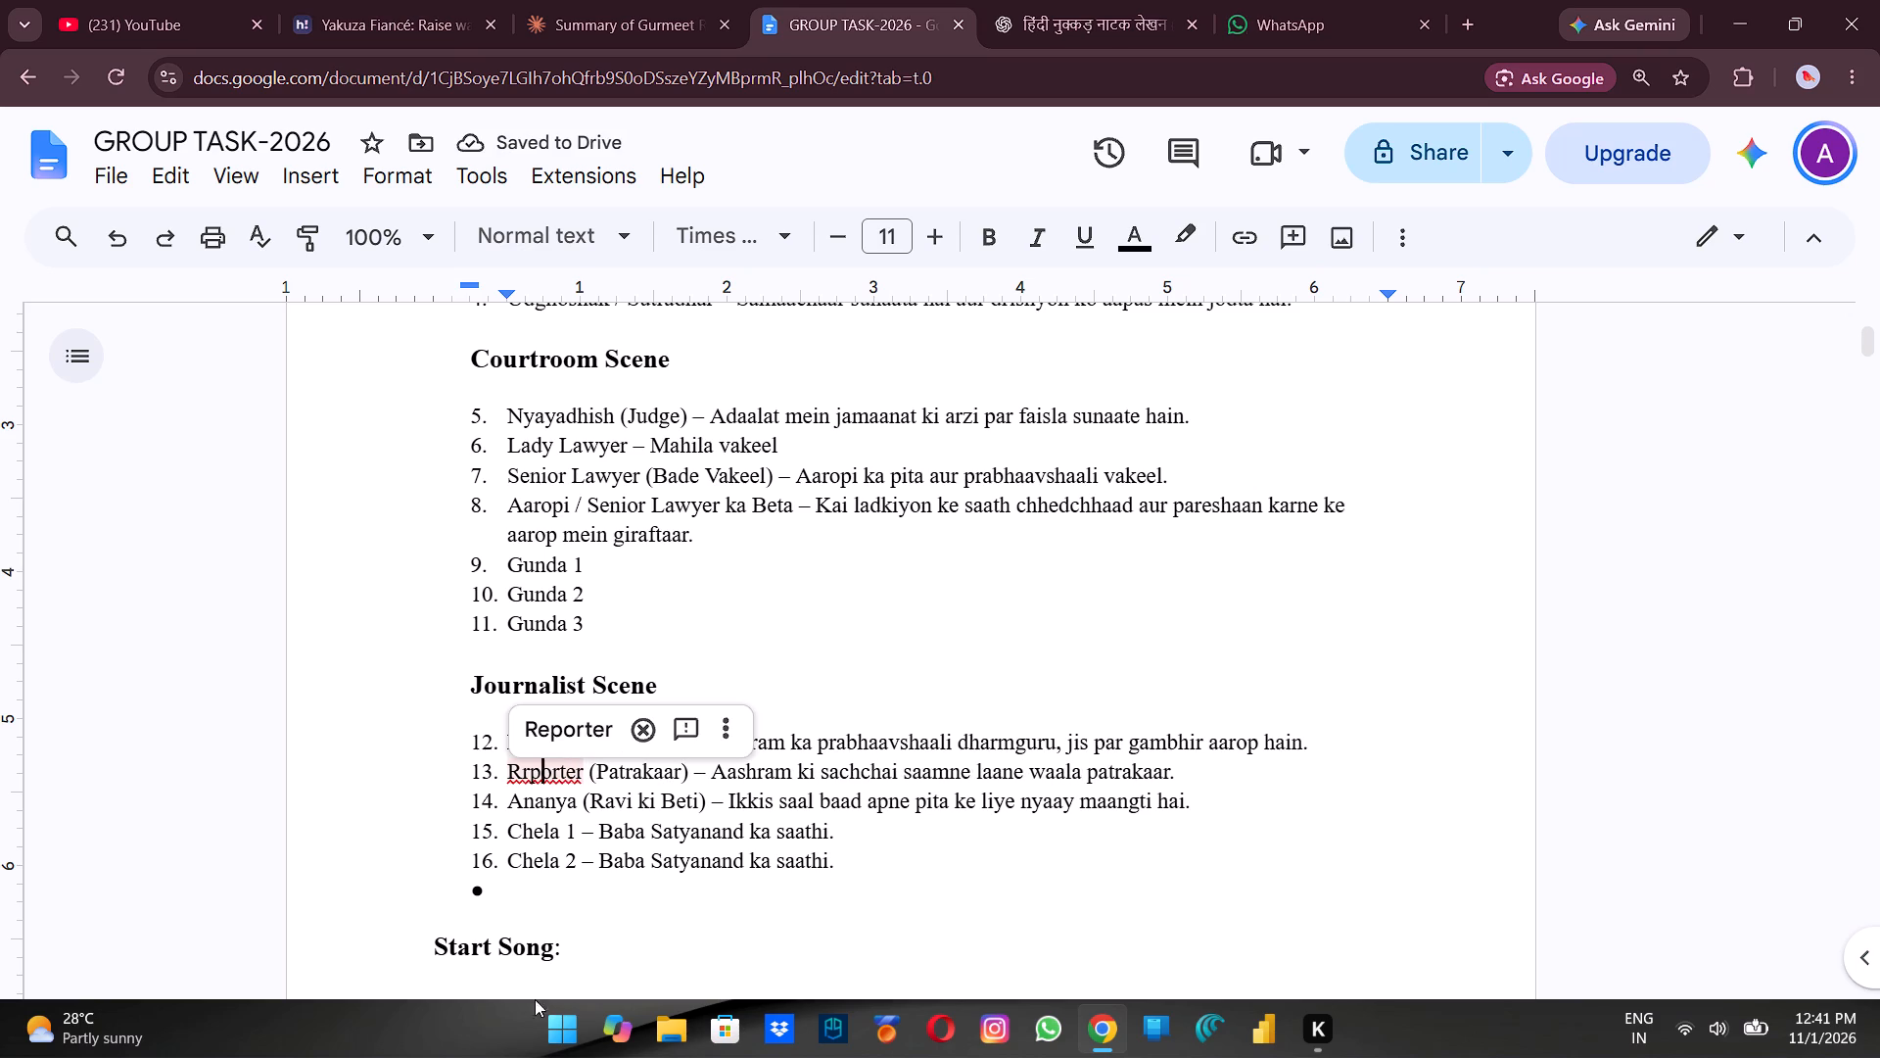
click(564, 726)
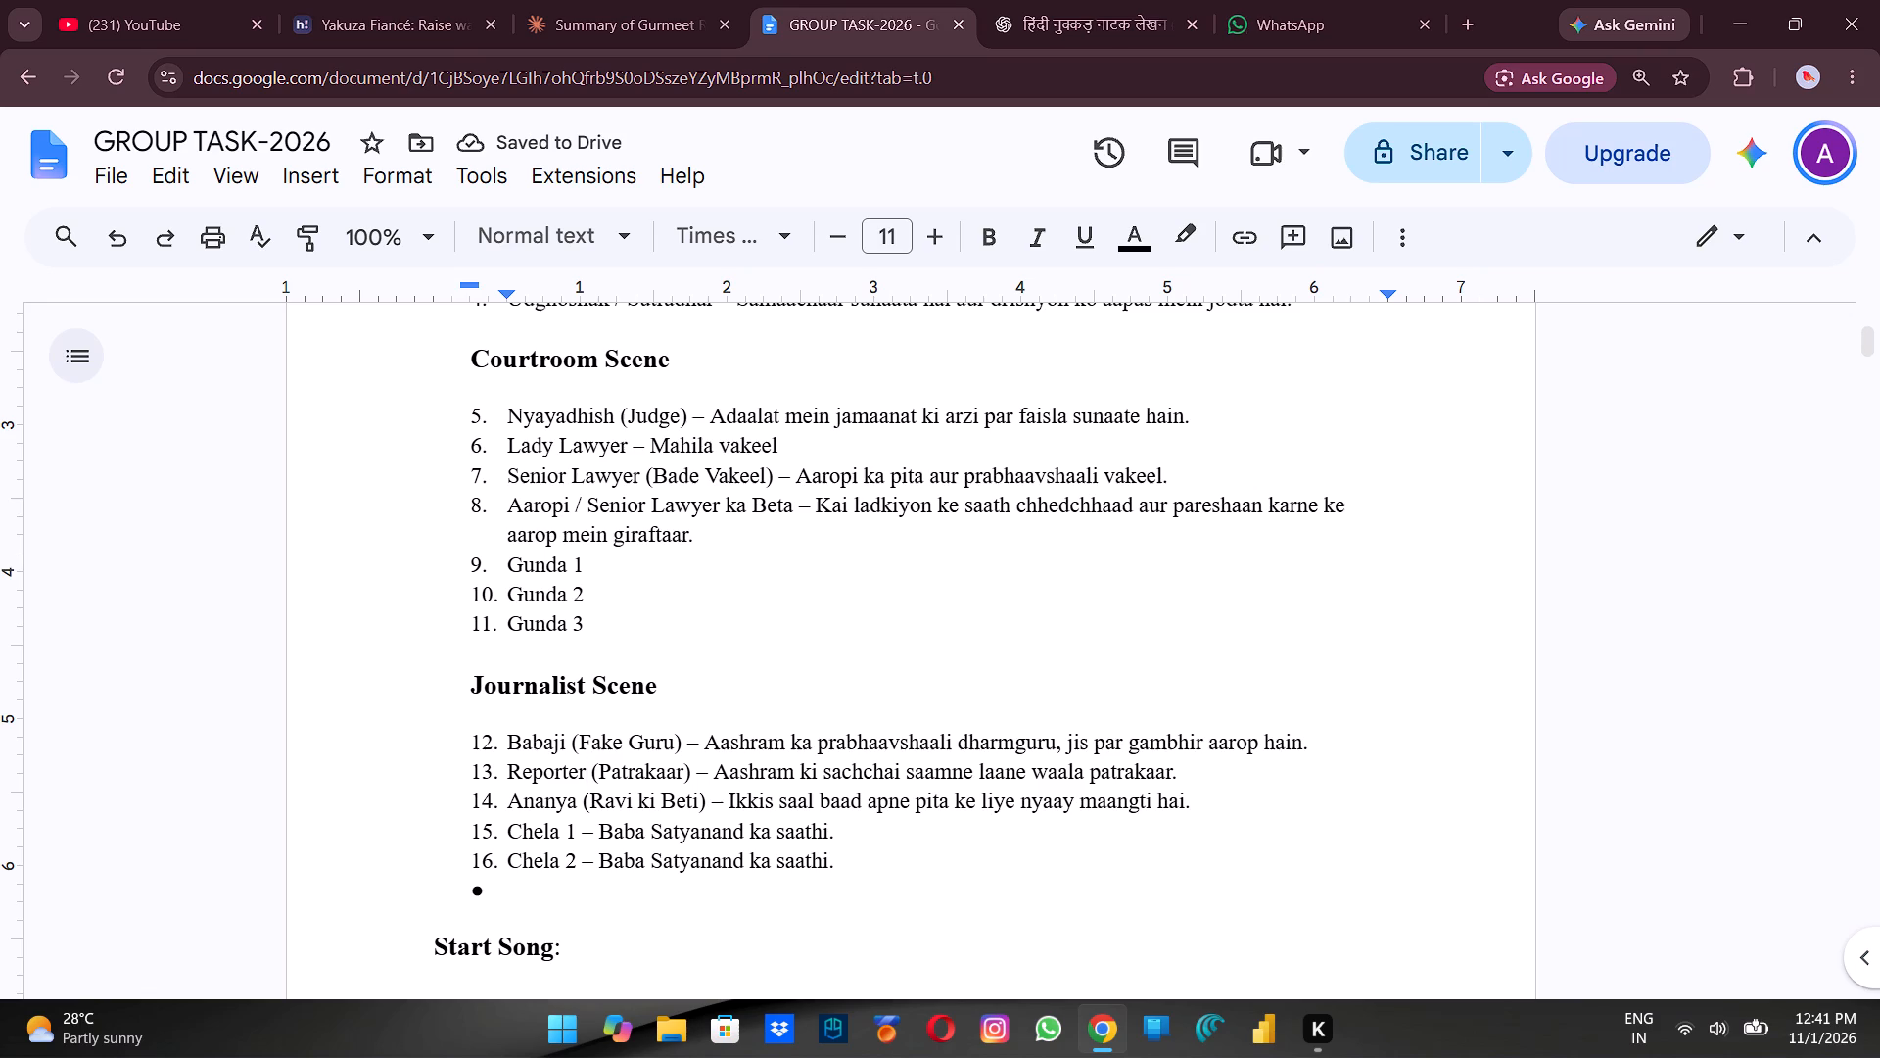
Change the character name "Ananya (Ravi ki Beti)" to "Reporter ki Beti", removing the closing bracket.
click(629, 799)
drag(635, 799, 513, 803)
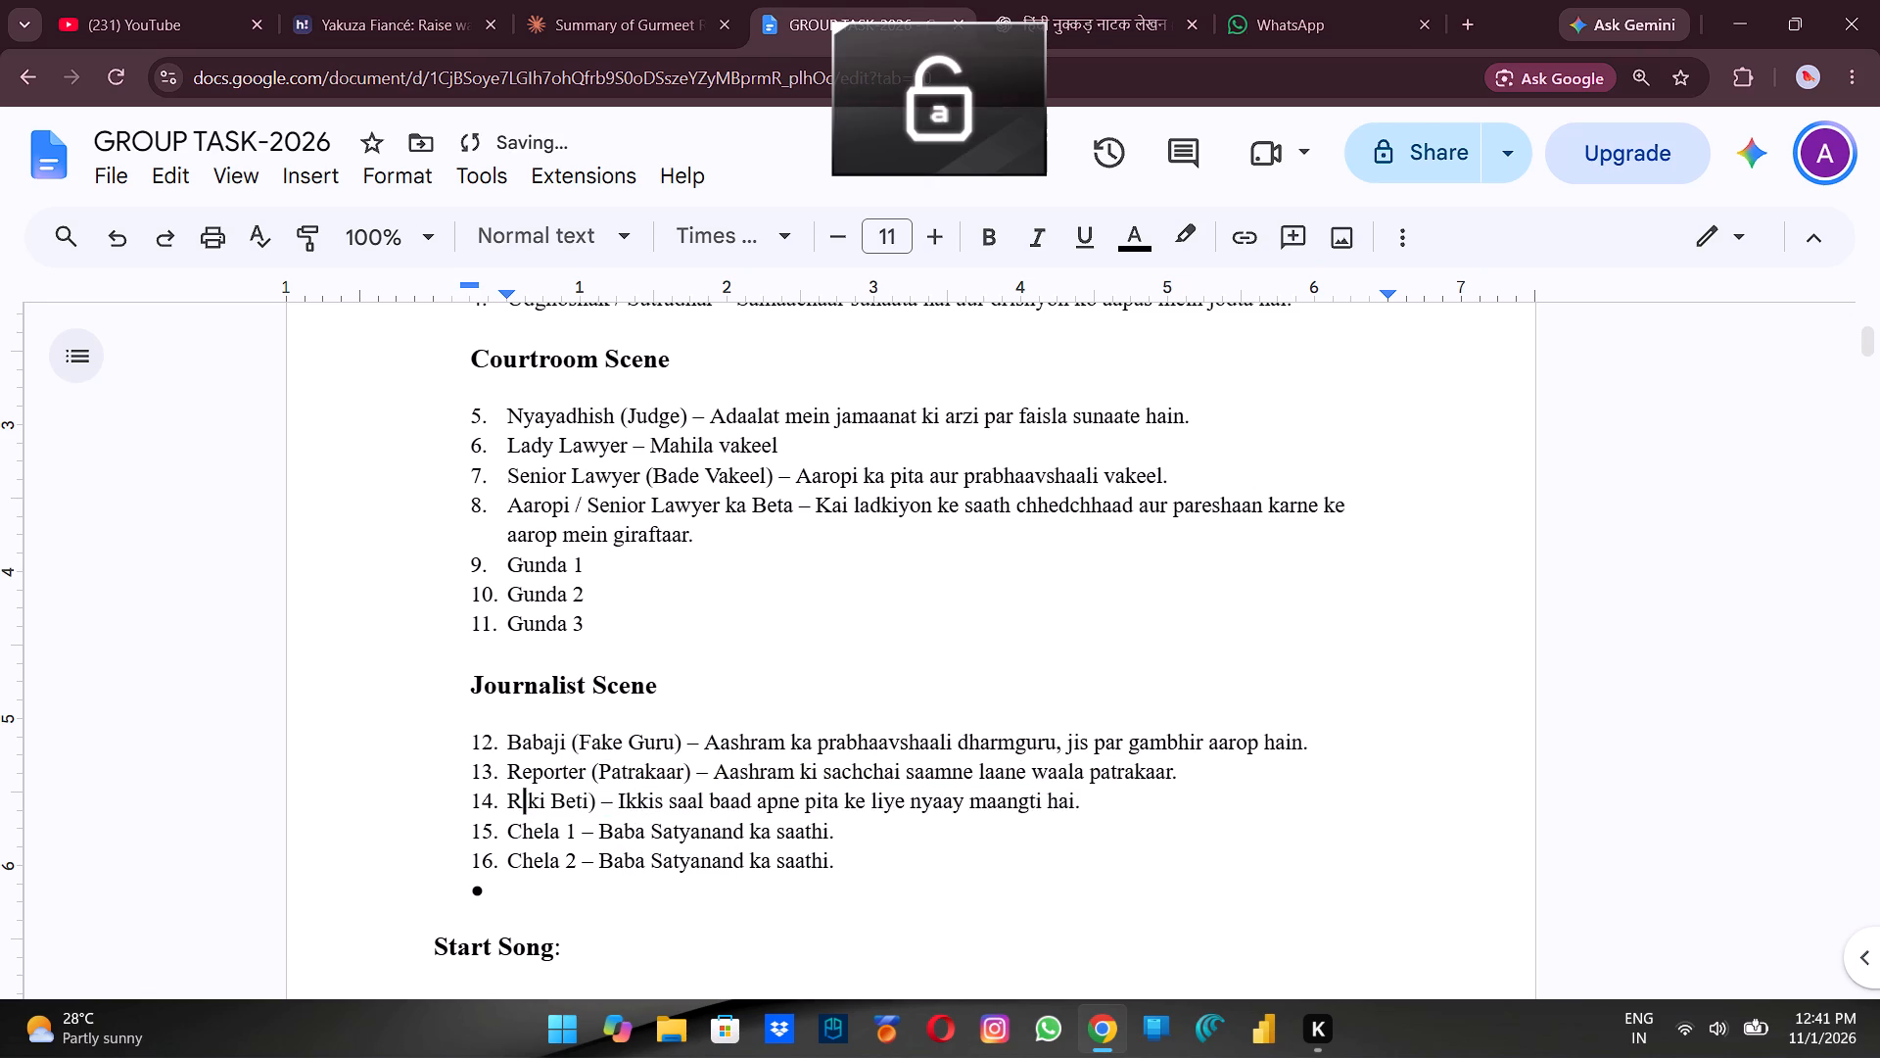
text(eporter)
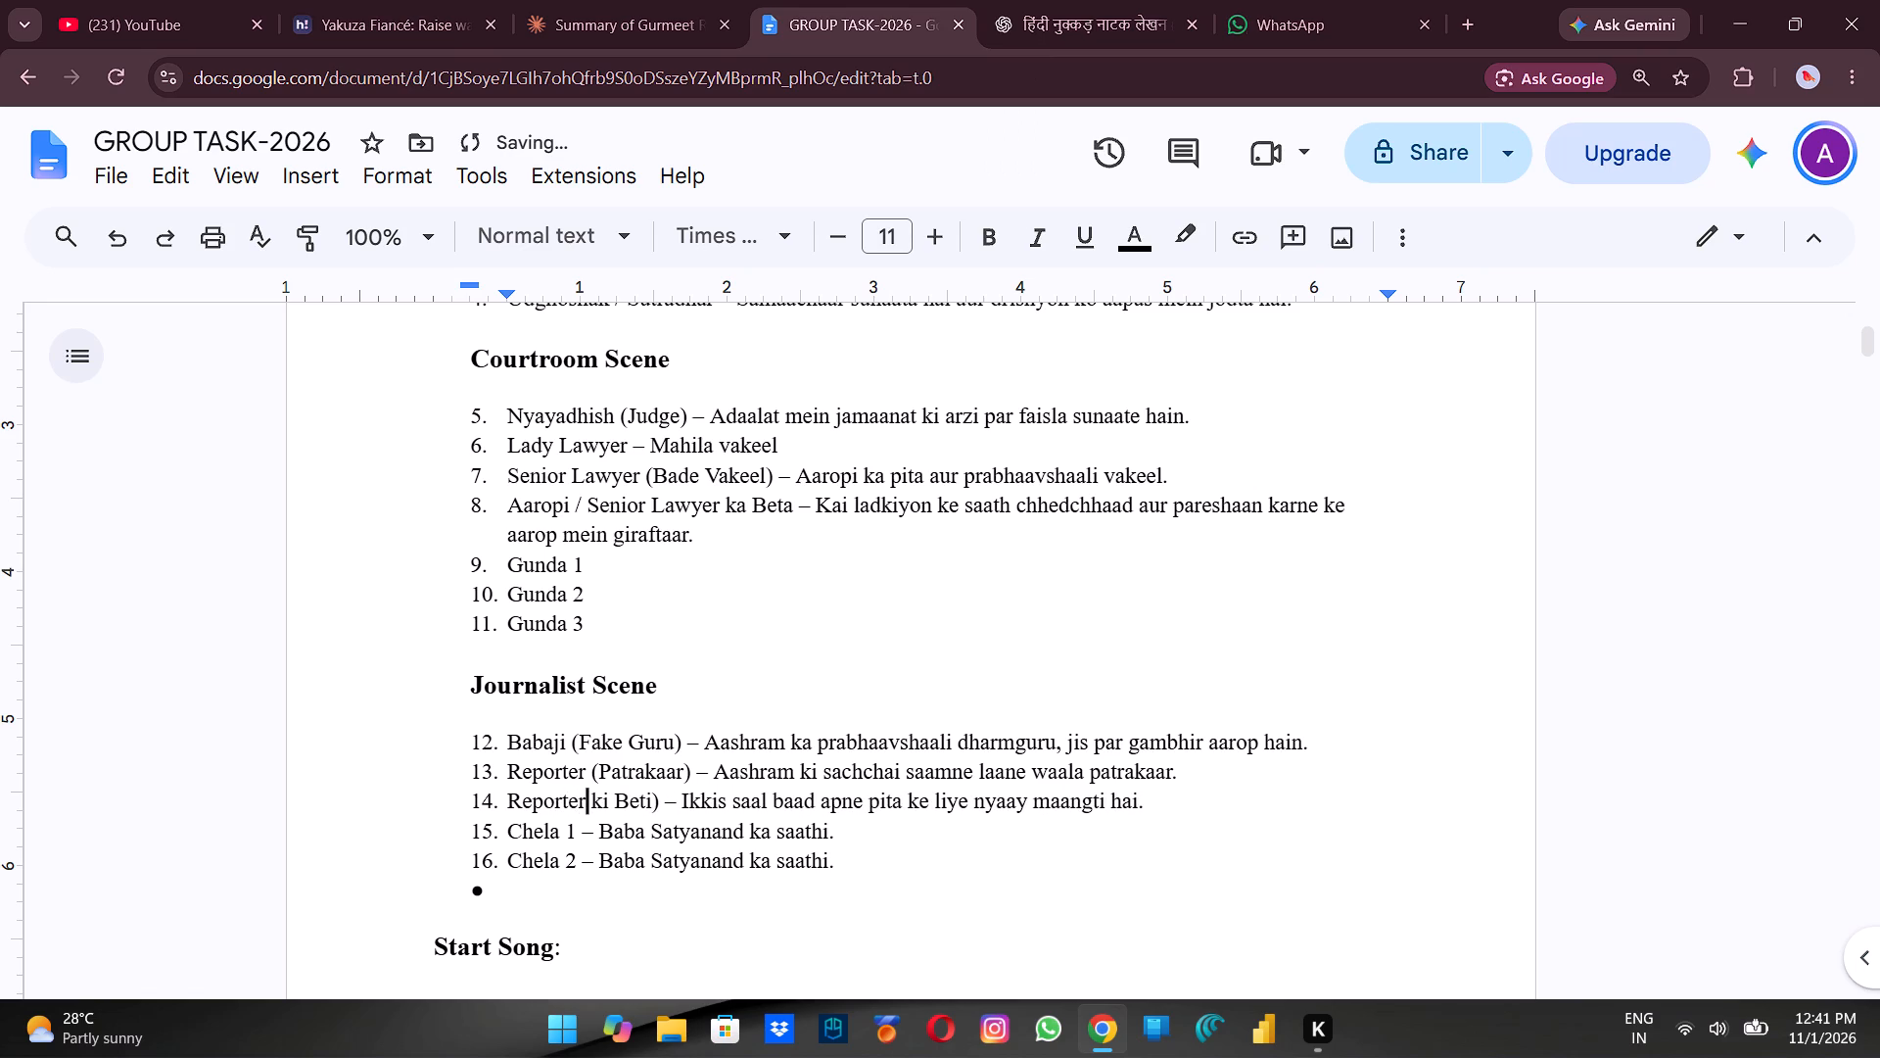
key(Right)
key(Right)
key(Right)
key(Right)
key(Right)
key(Right)
key(Right)
key(Right)
key(Right)
key(BackSpace)
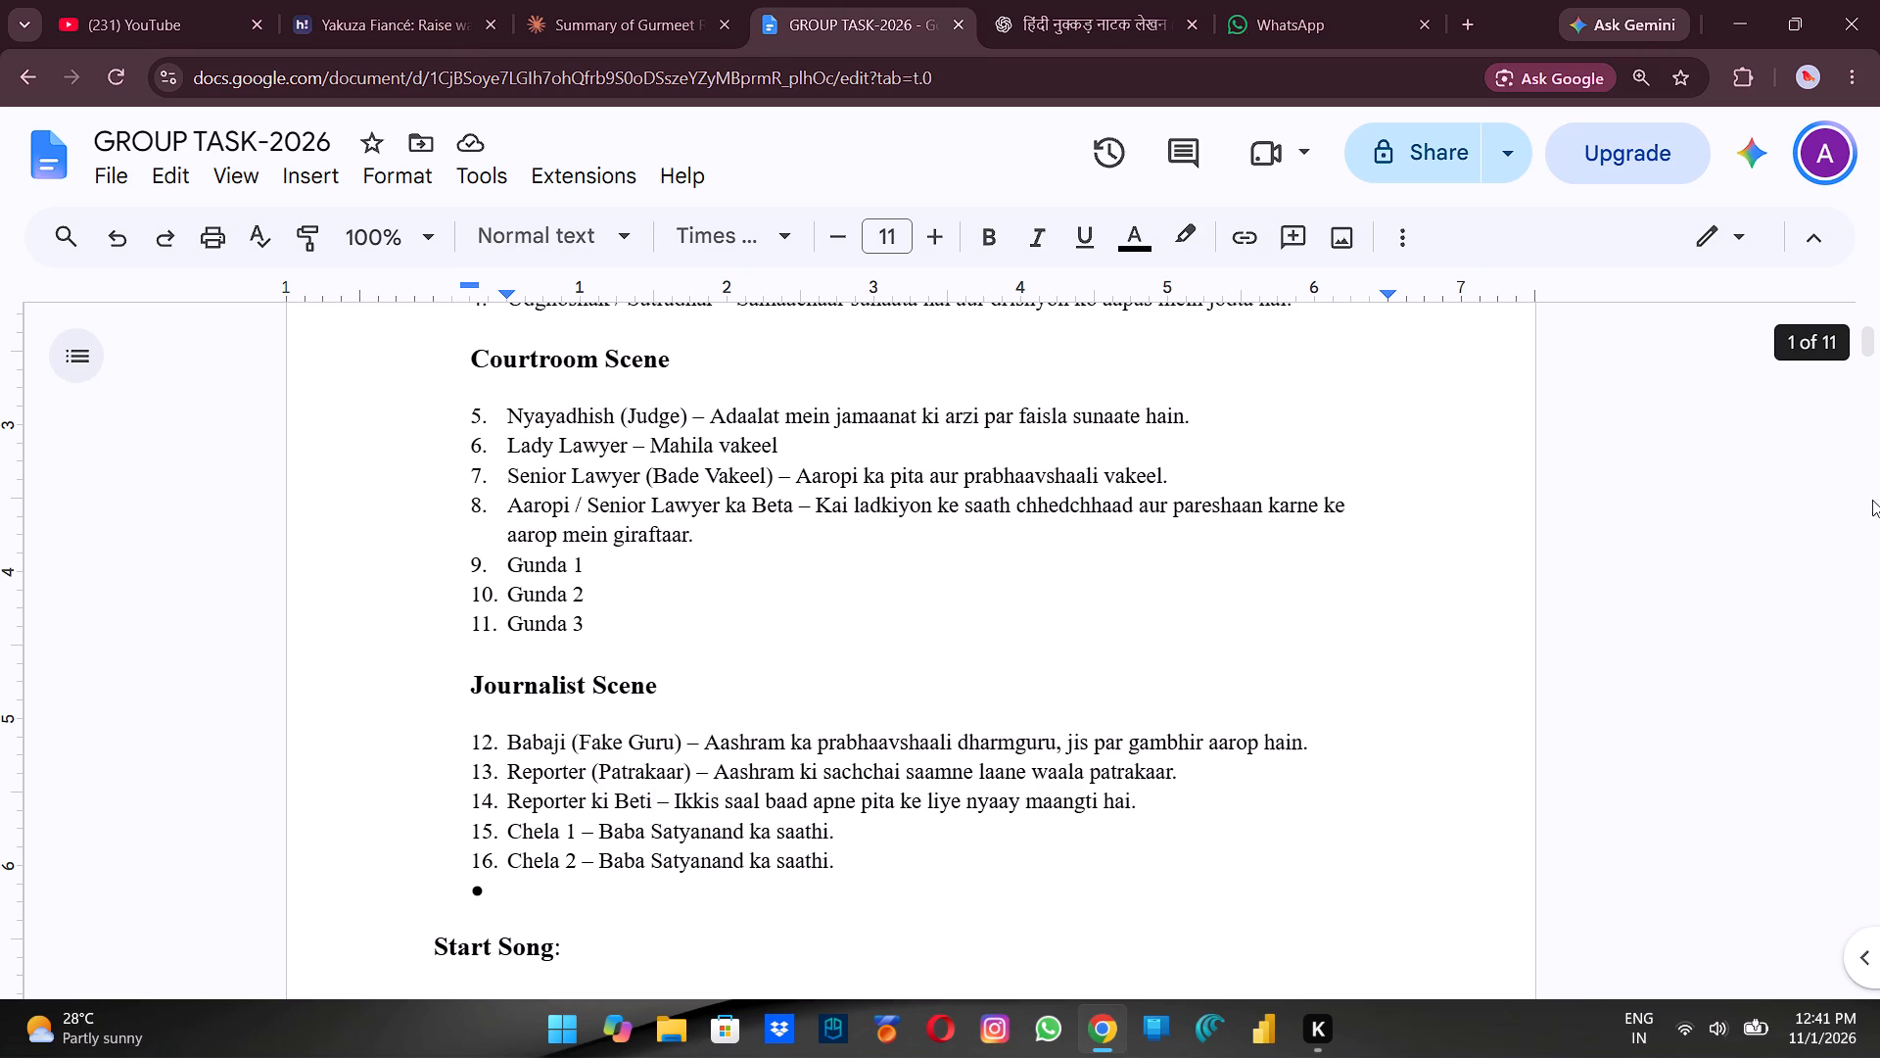
Look through the script from the Gunda and Lady Lawyer confrontation to the end, checking who speaks in Scene 3.
drag(1865, 339, 1879, 688)
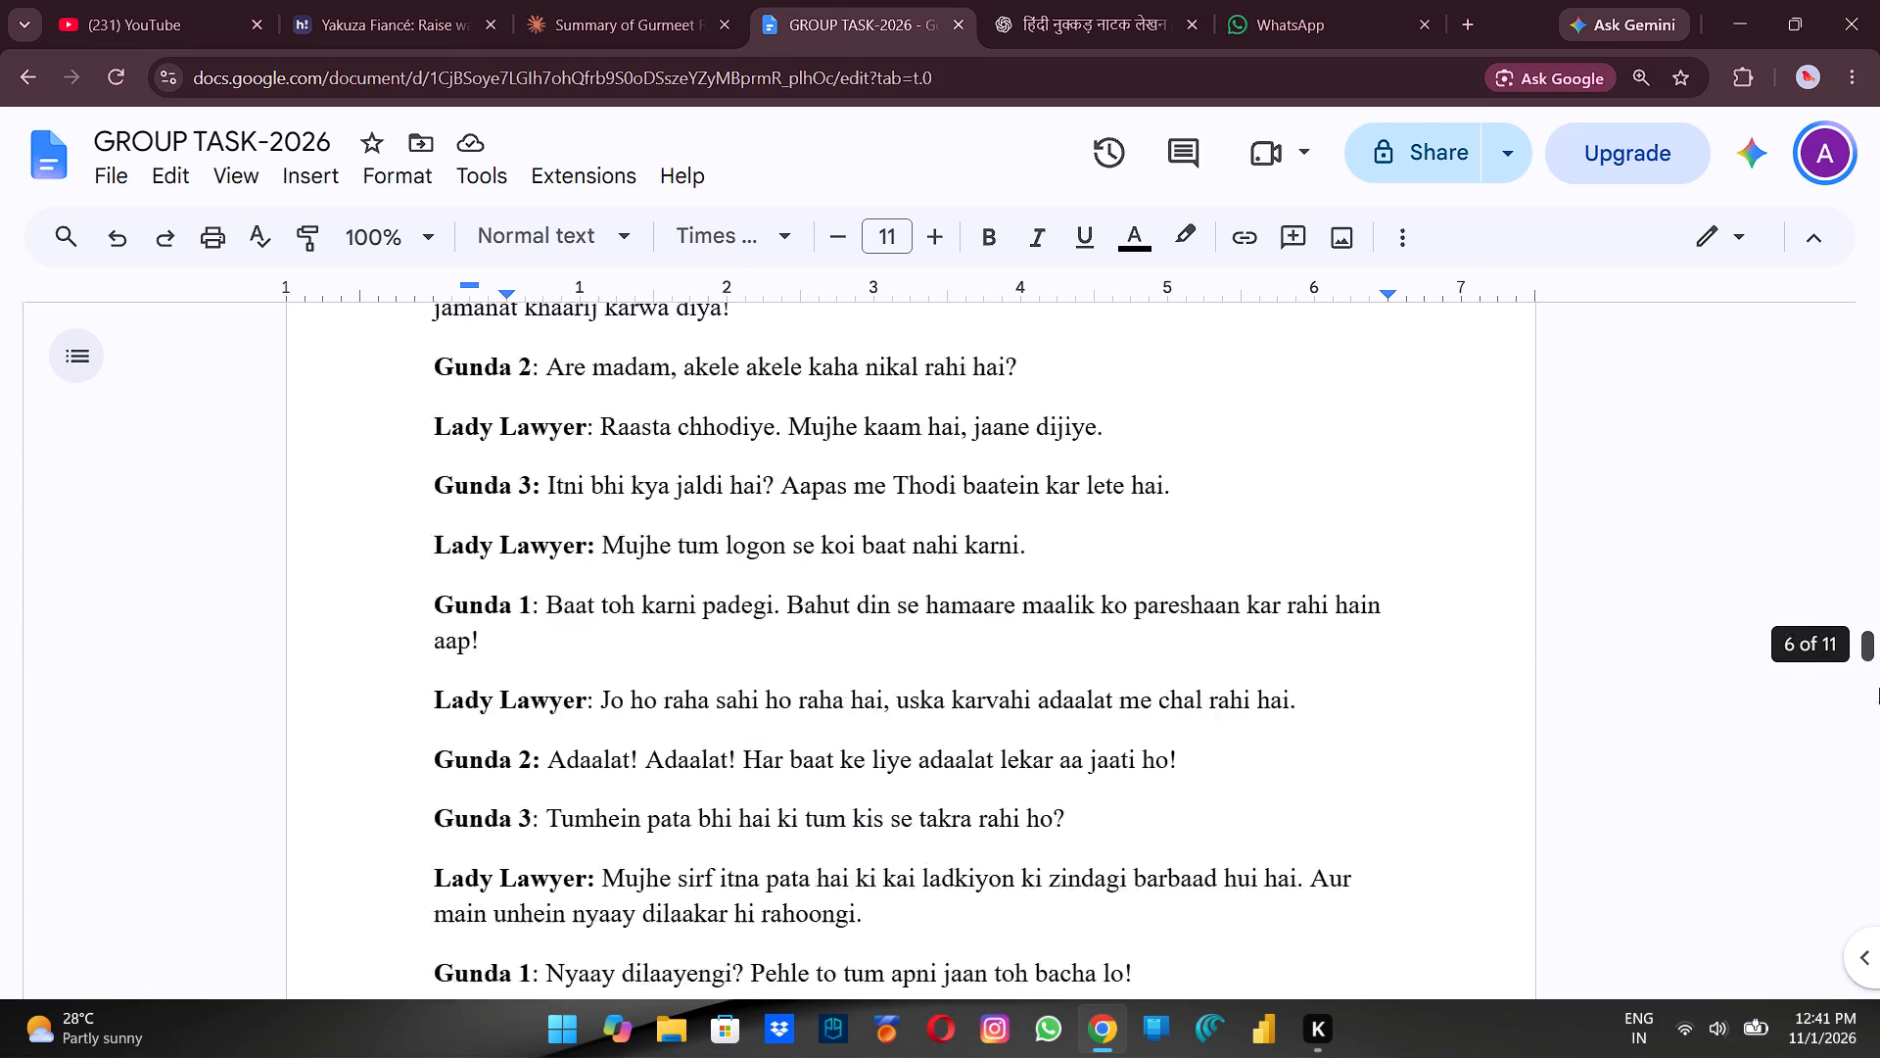
drag(1879, 688, 1879, 754)
scroll(1577, 587, up, 4)
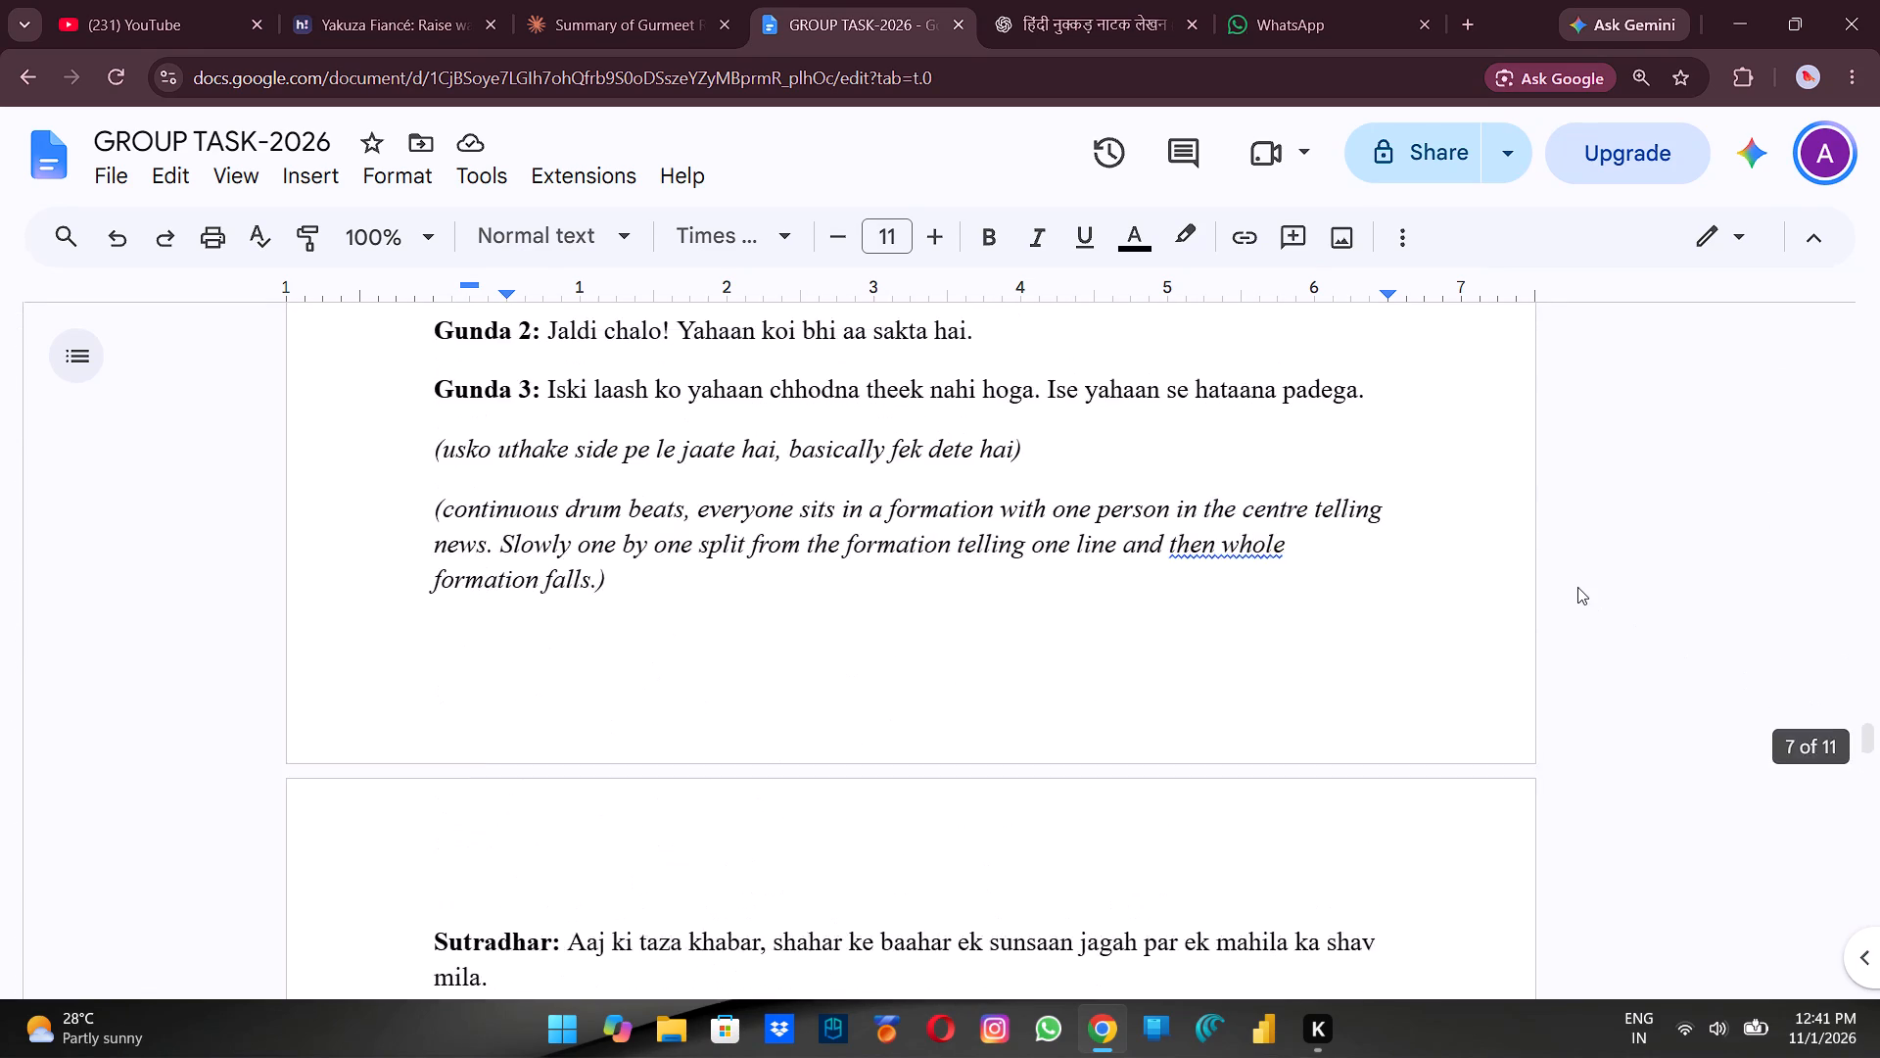
scroll(1577, 587, up, 11)
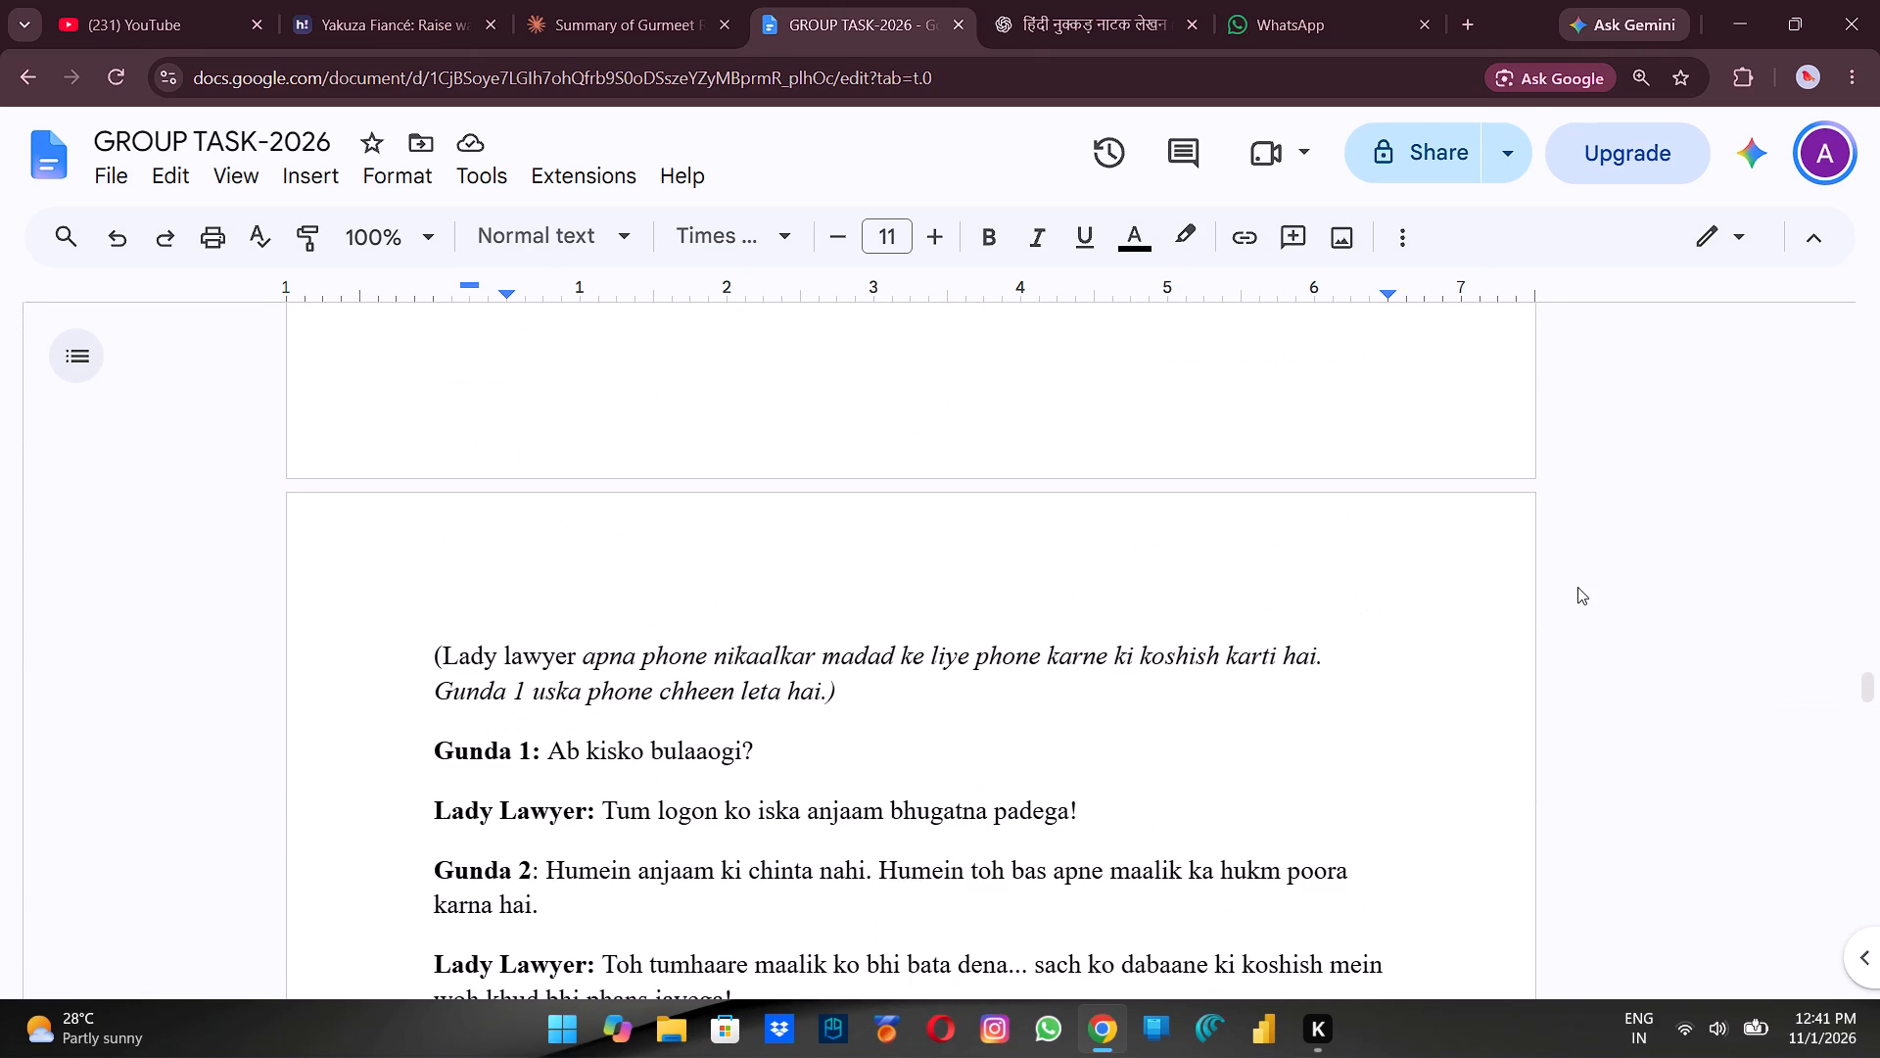
scroll(1577, 587, up, 7)
scroll(1577, 587, down, 20)
scroll(1577, 587, down, 5)
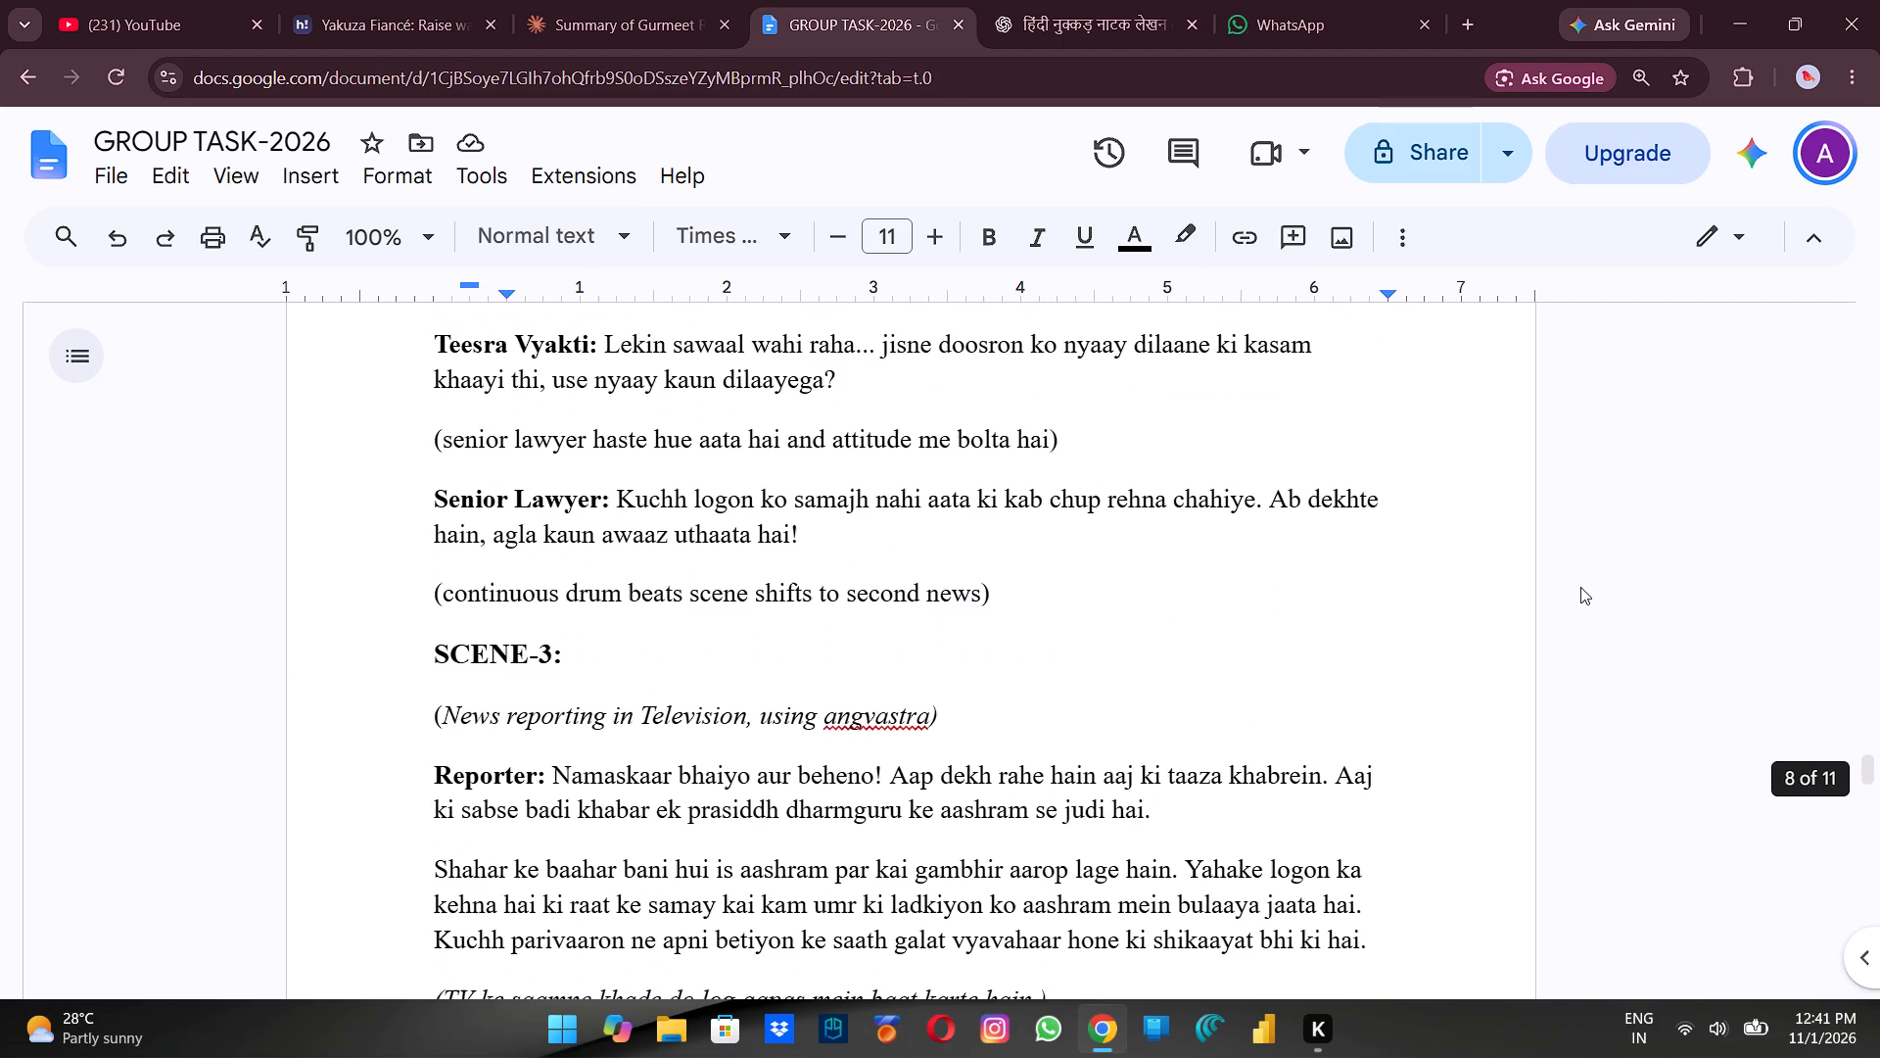
scroll(1580, 587, down, 7)
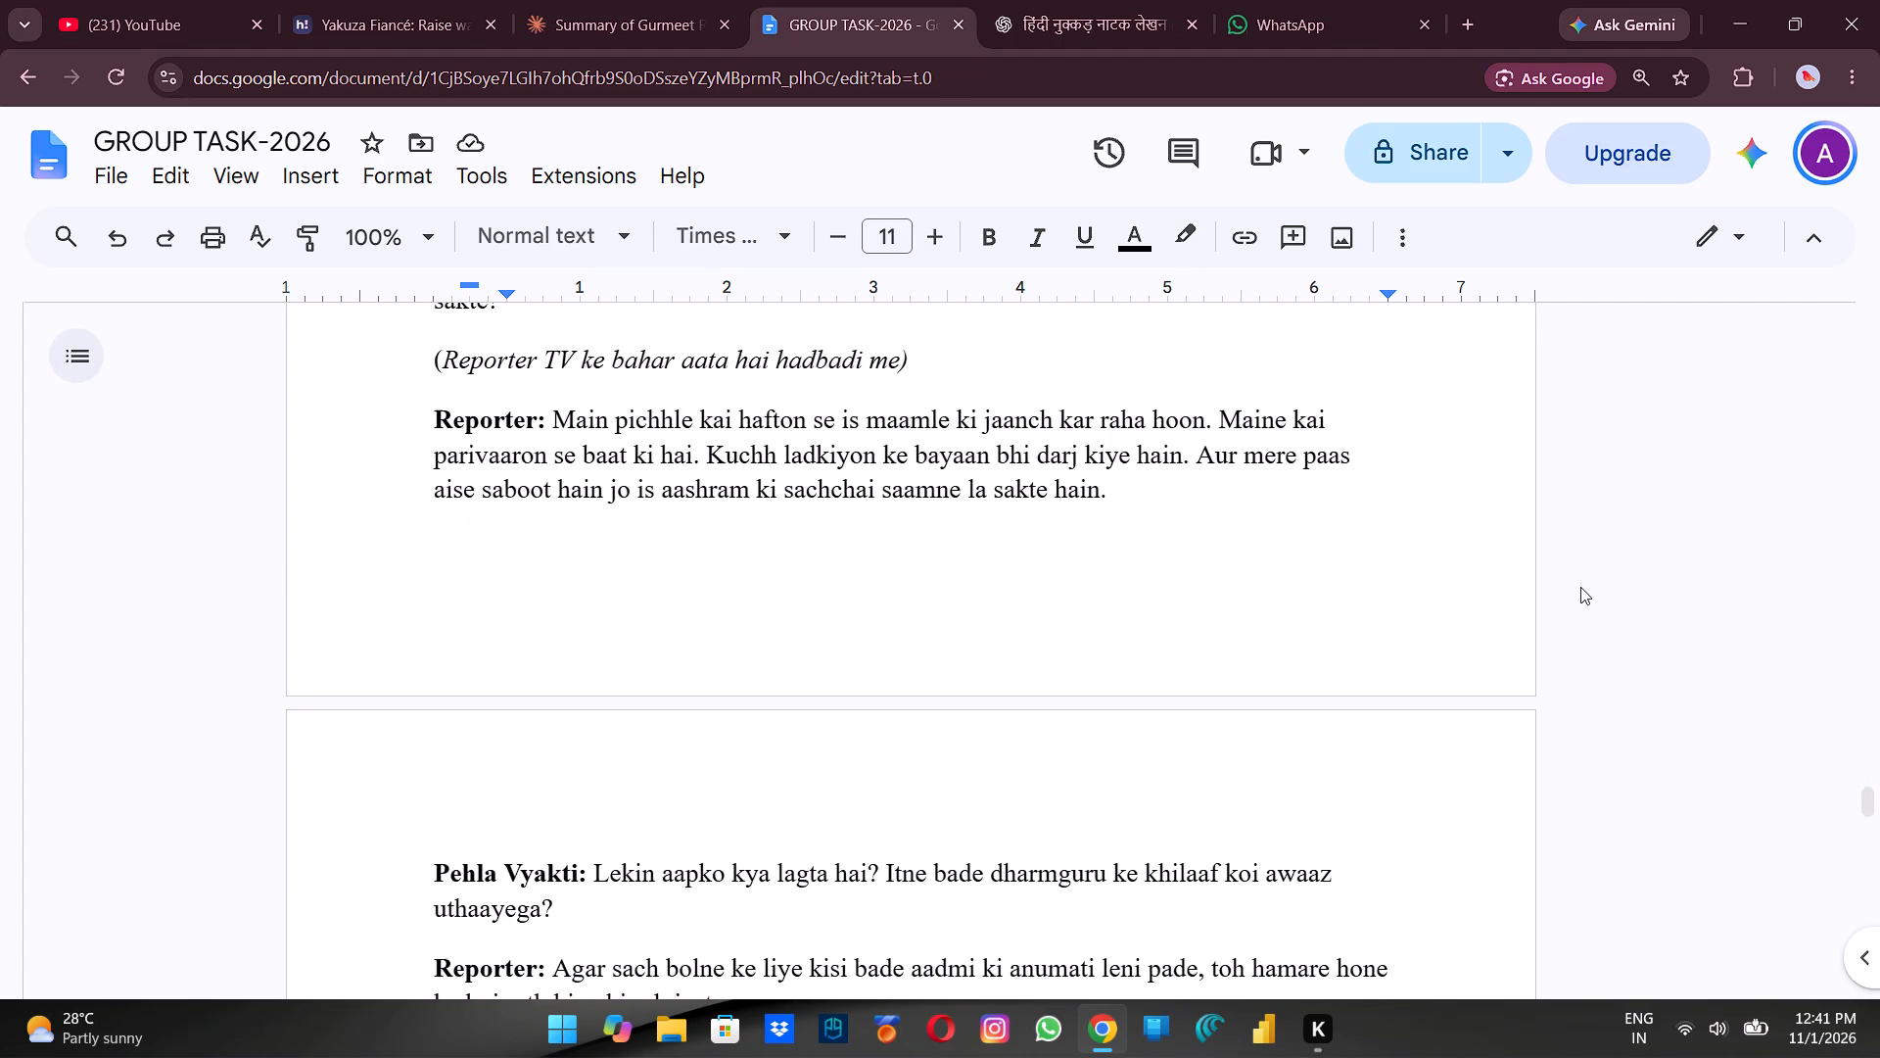
scroll(1580, 587, down, 8)
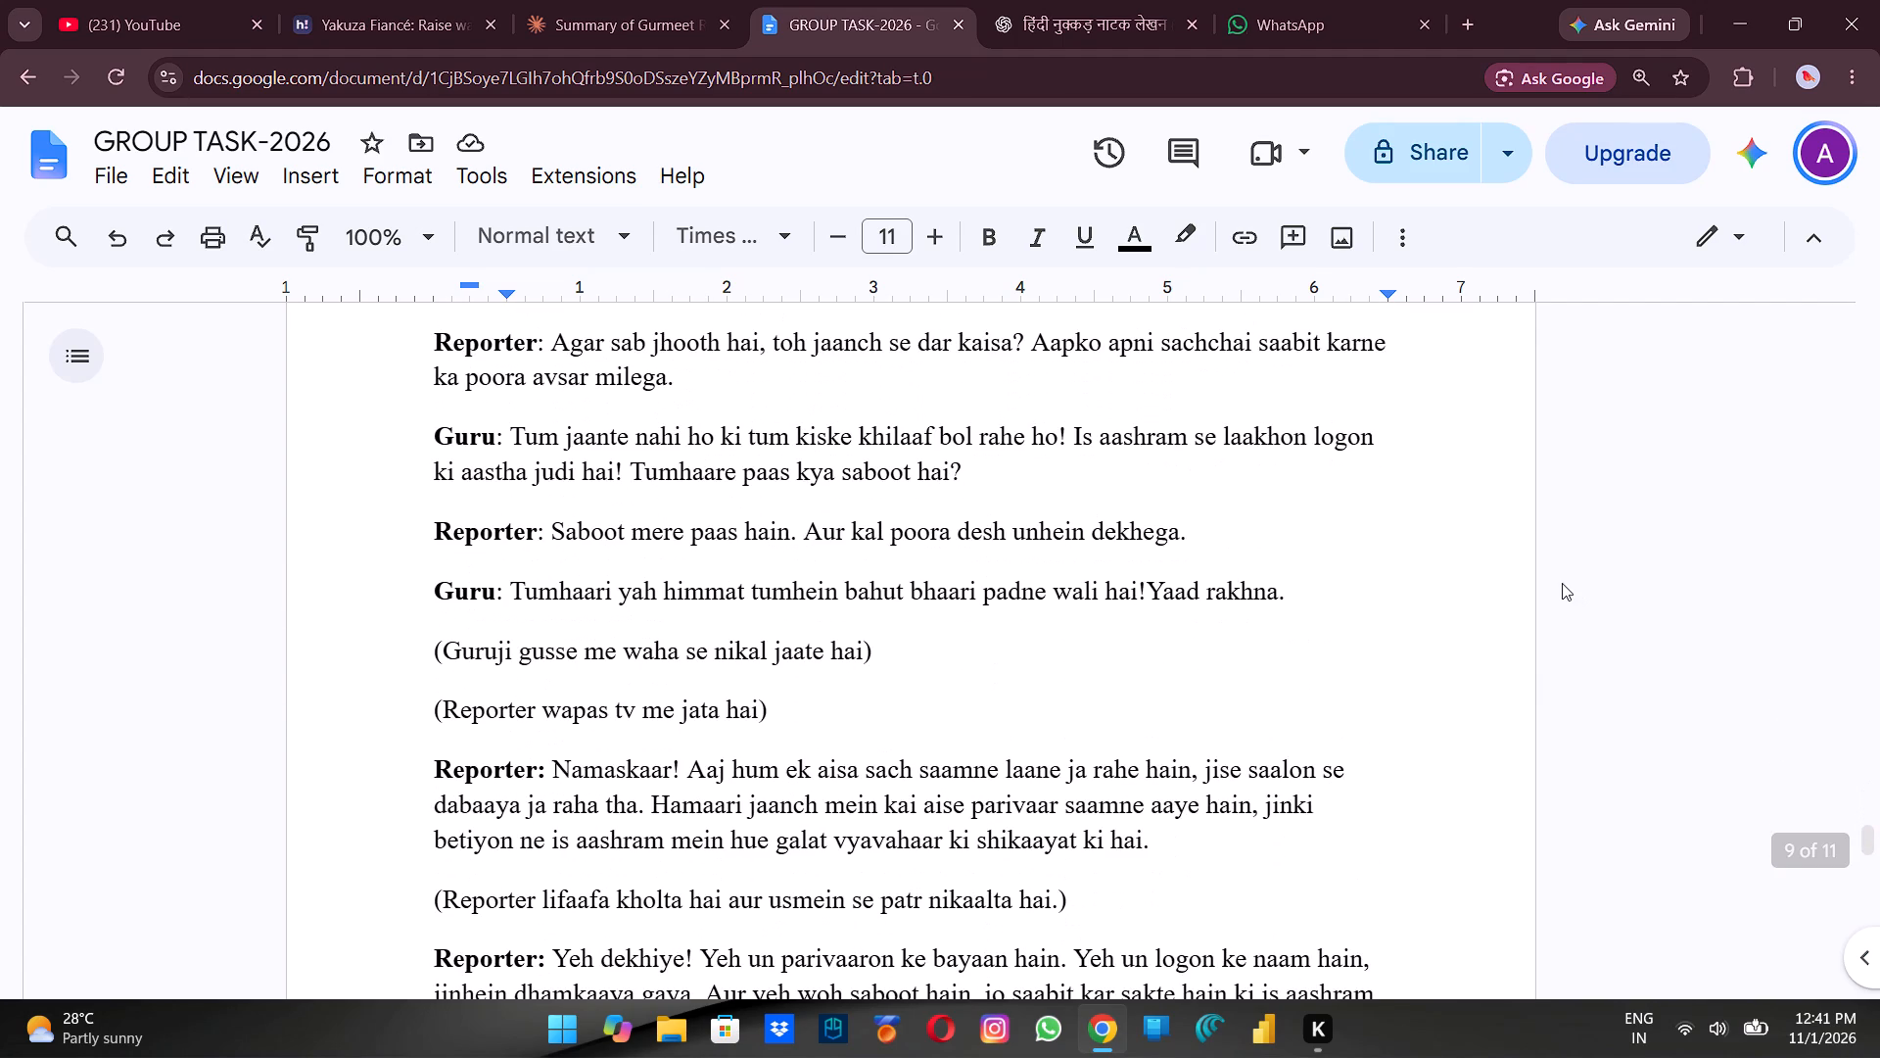
scroll(1562, 583, down, 10)
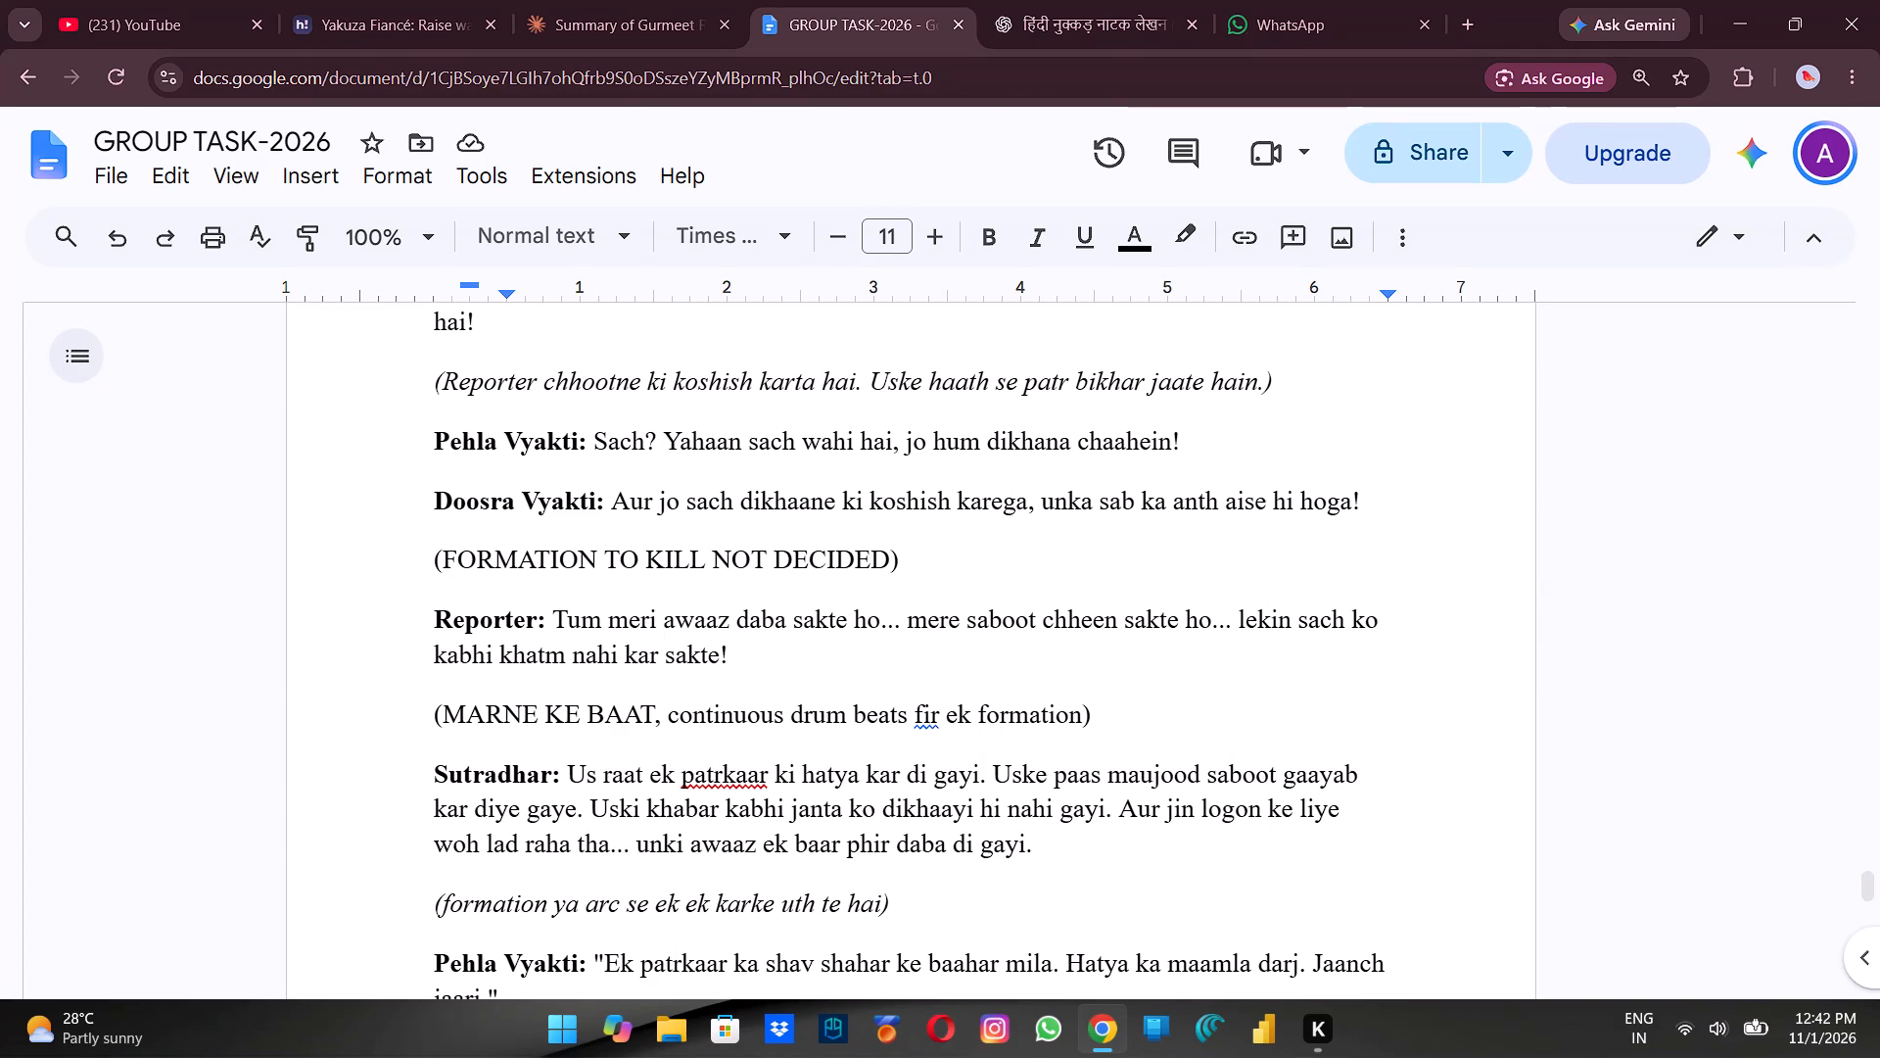
scroll(1533, 544, down, 2)
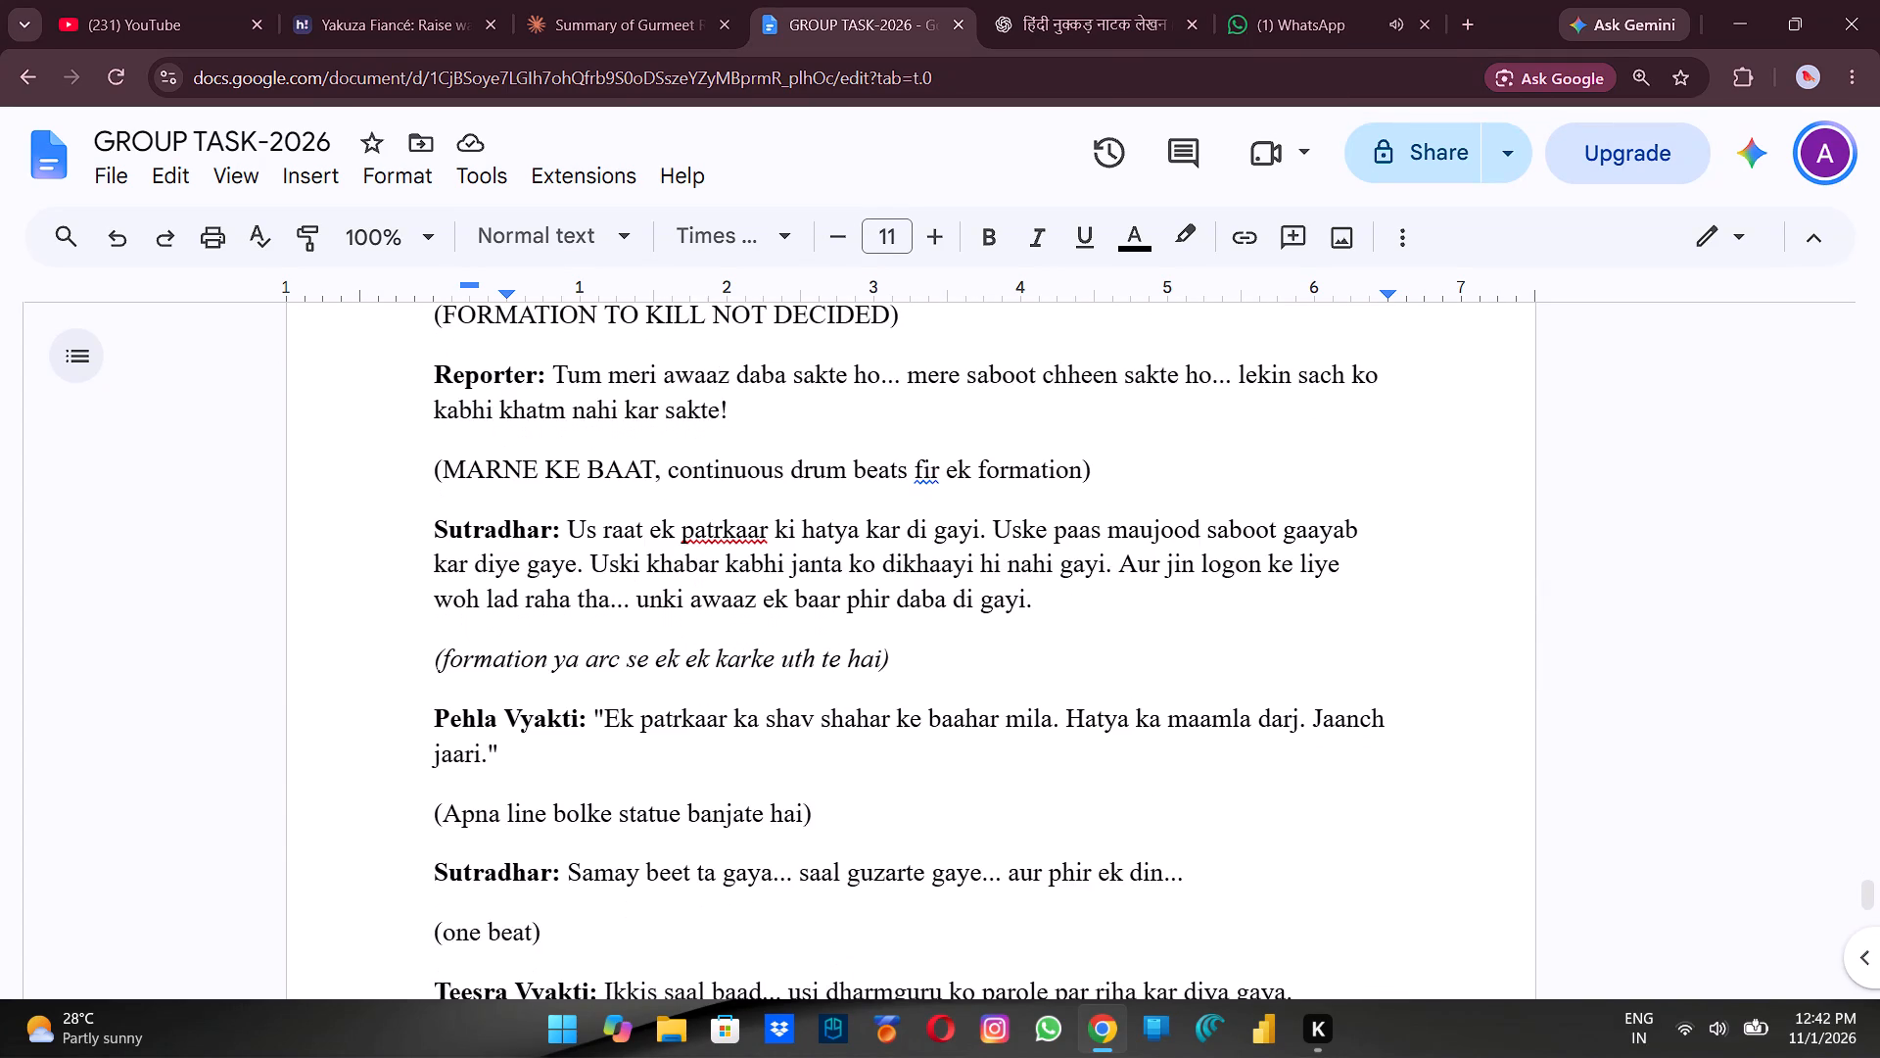
scroll(1533, 544, down, 5)
scroll(1781, 648, down, 4)
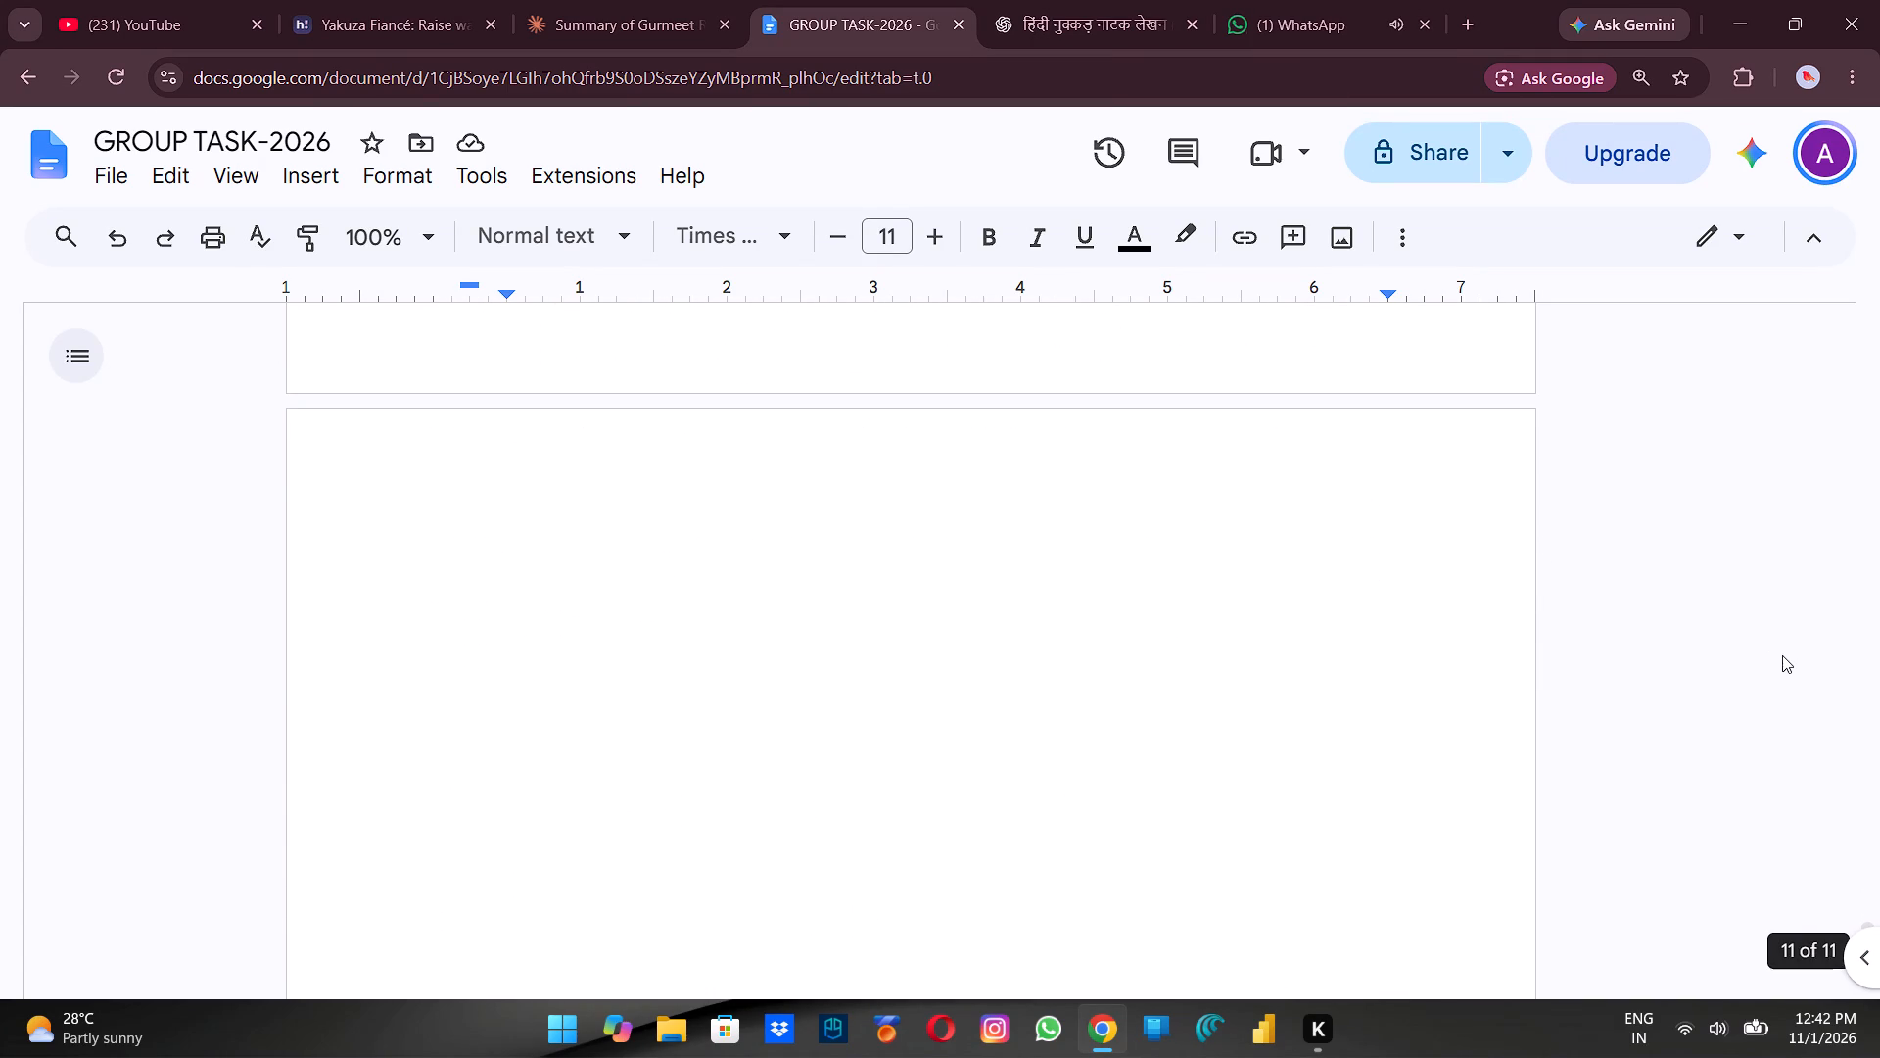
scroll(1860, 861, up, 10)
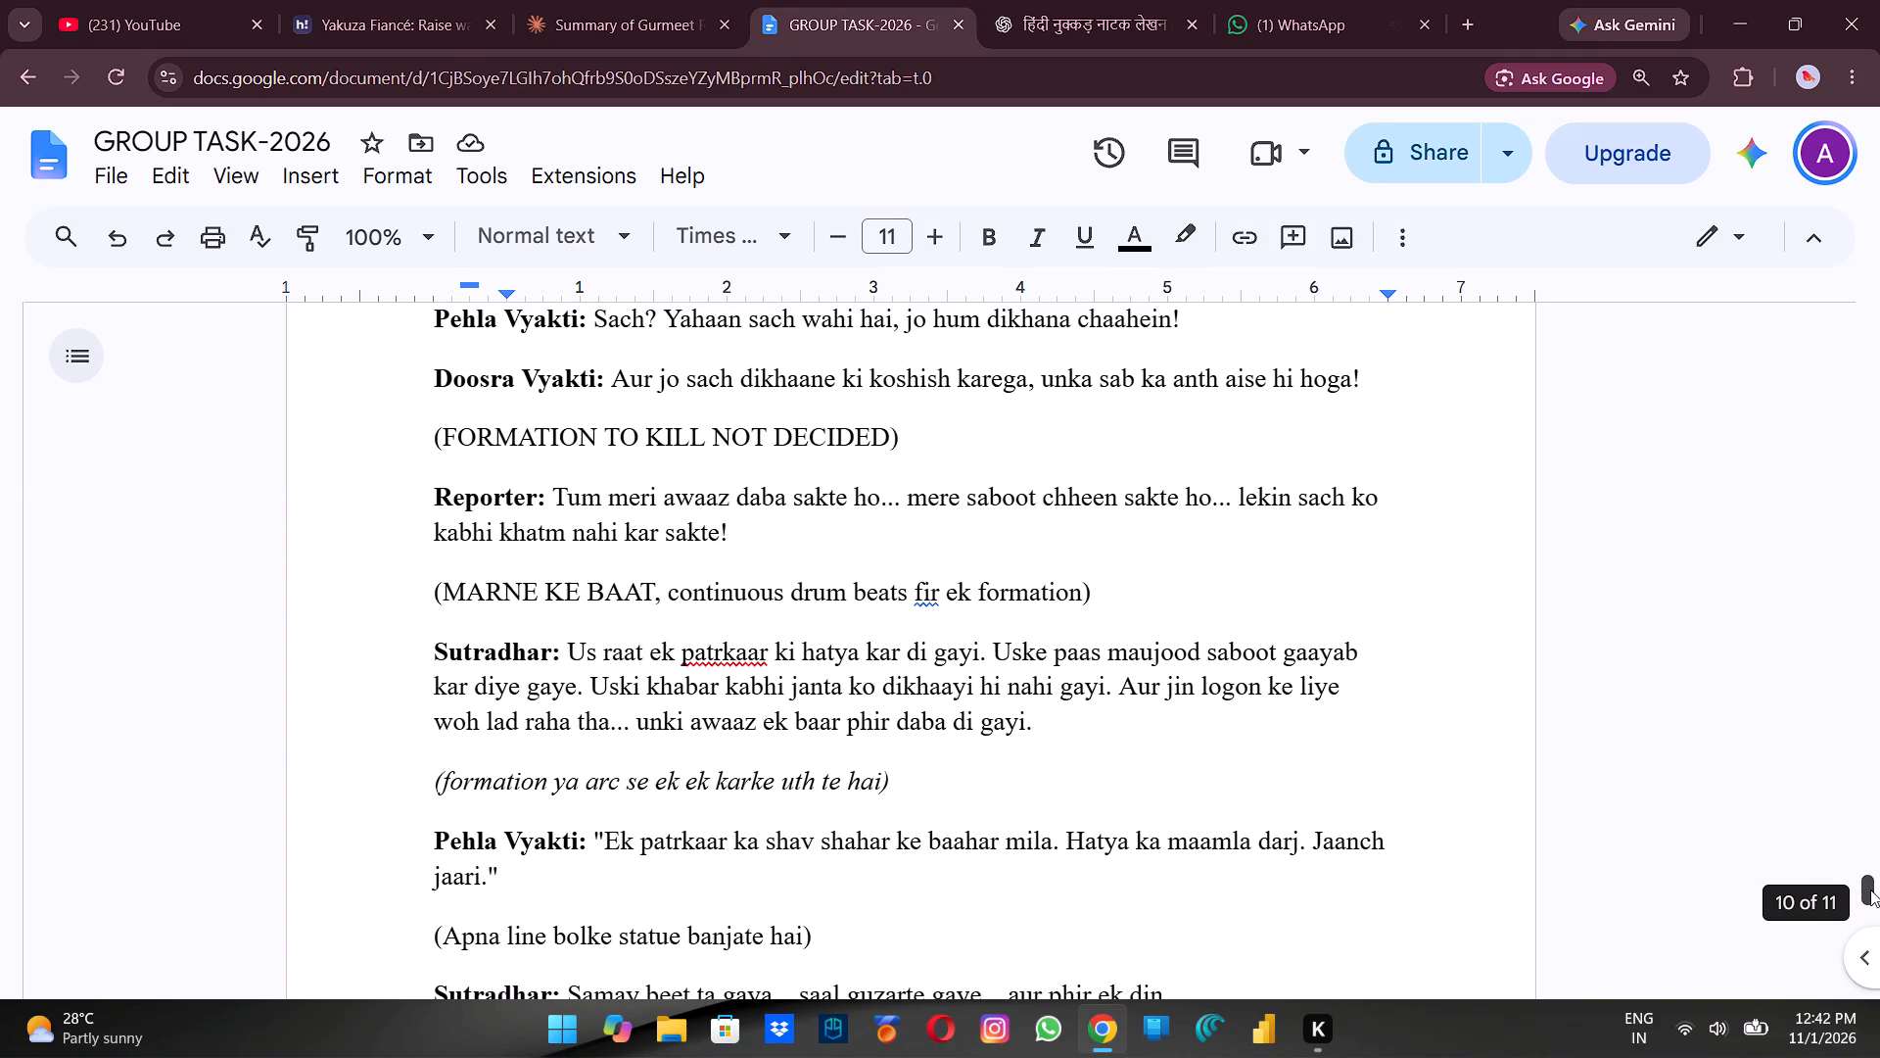
Rename the character "Chela 1" to "Person-1" in the Journalist Scene list.
drag(1870, 890, 1846, 315)
scroll(1239, 633, down, 4)
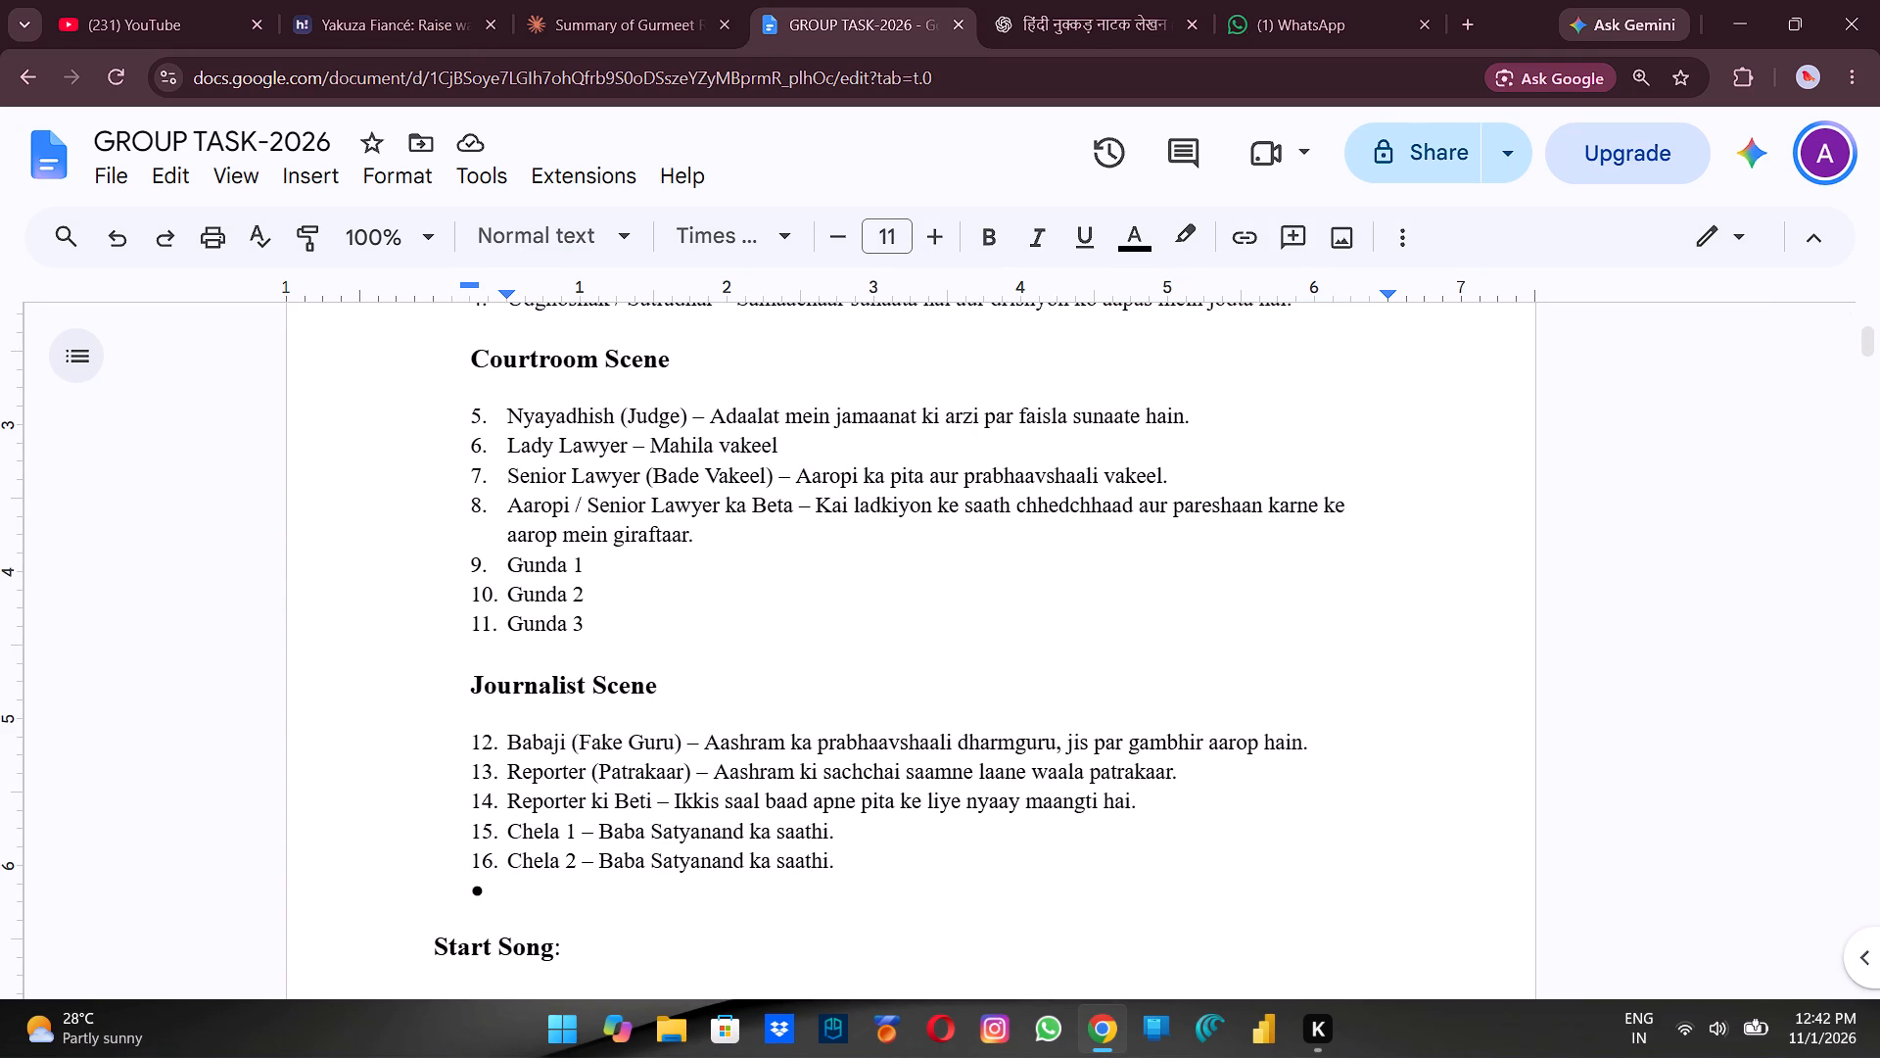
click(681, 986)
click(919, 834)
click(745, 879)
click(848, 808)
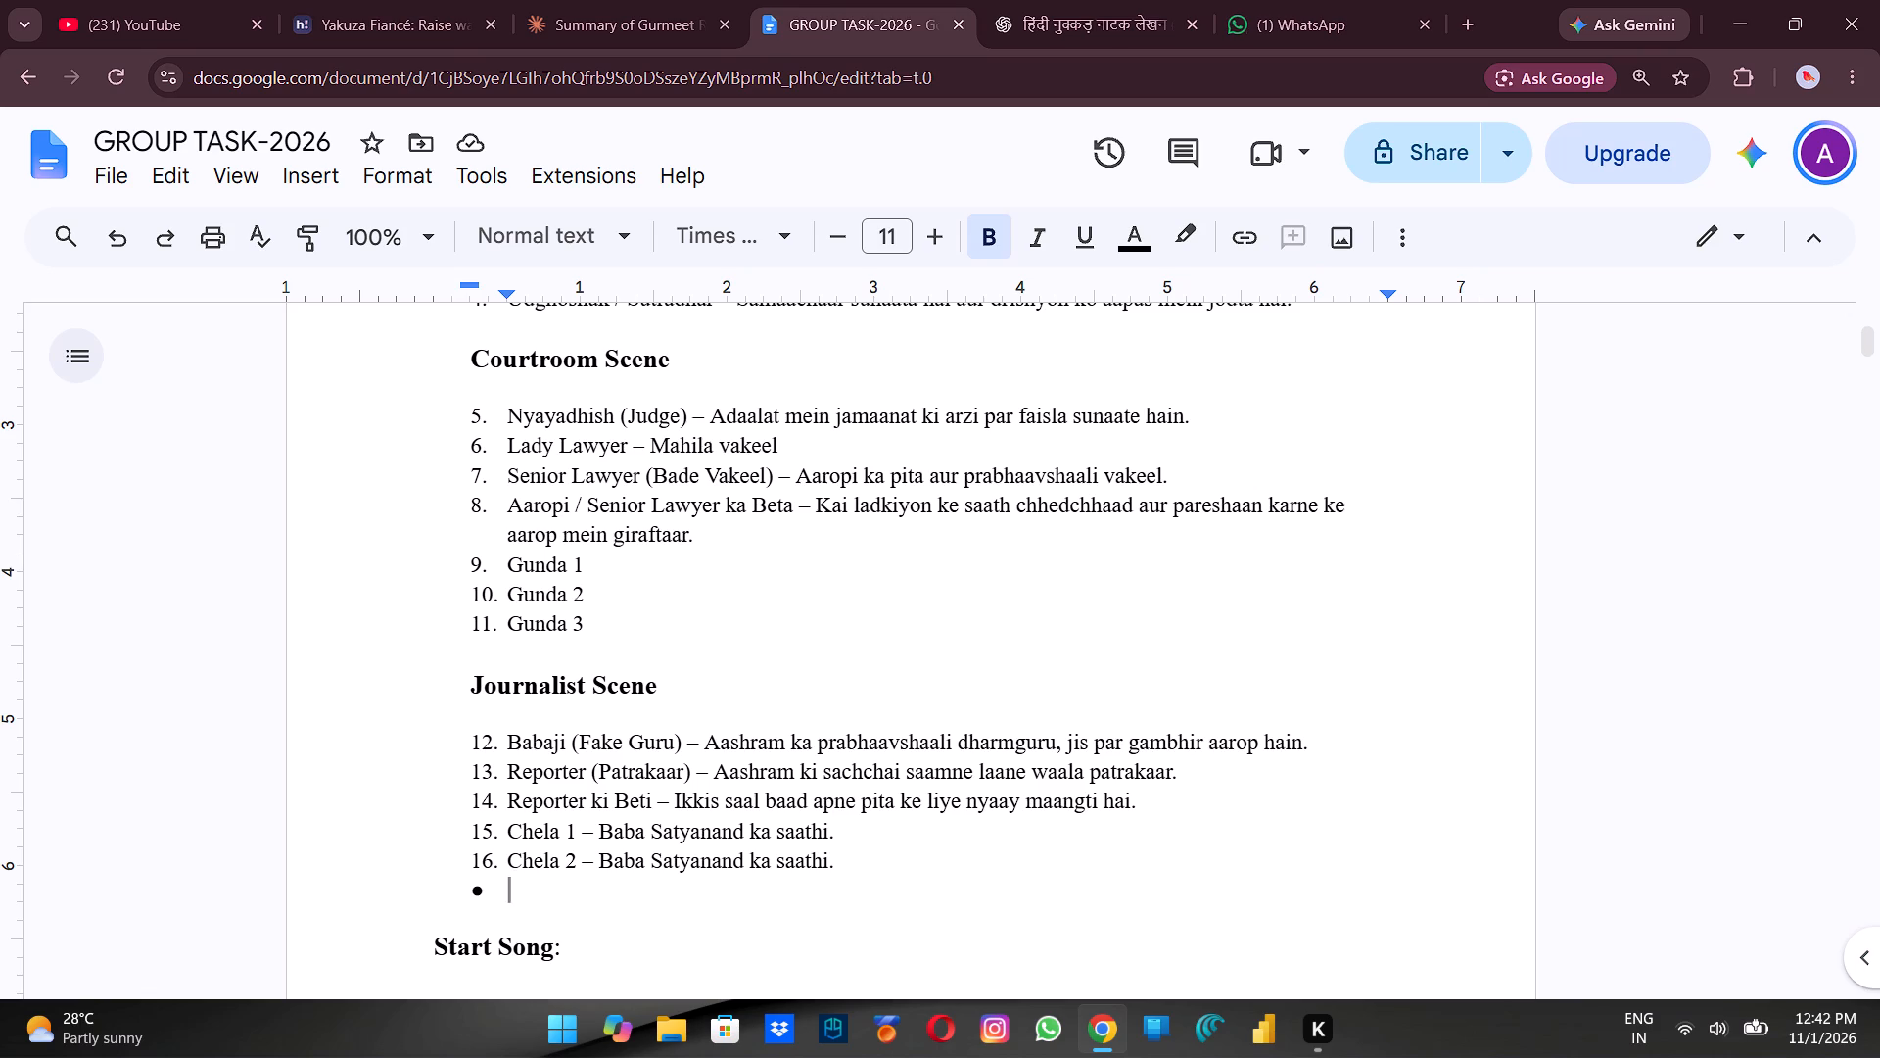
click(623, 872)
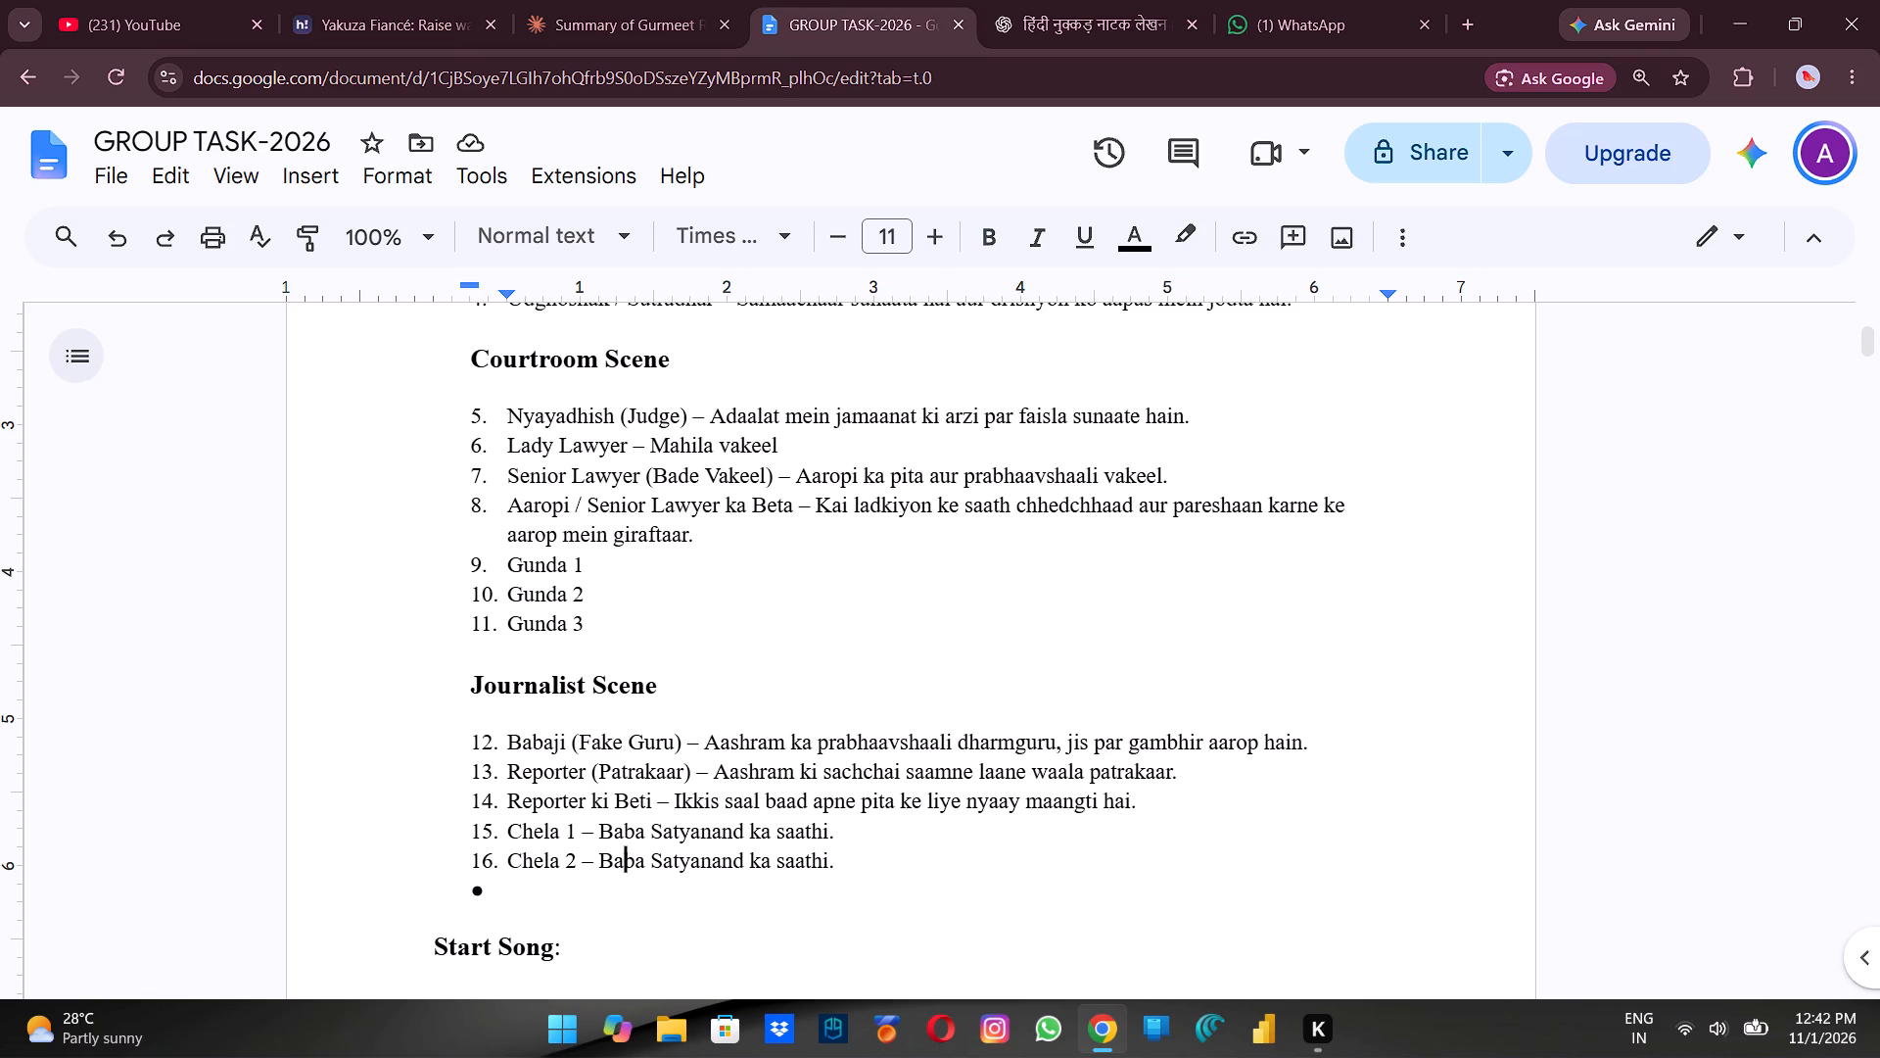
click(570, 838)
click(573, 838)
key(BackSpace)
key(BackSpace)
key(BackSpace)
key(BackSpace)
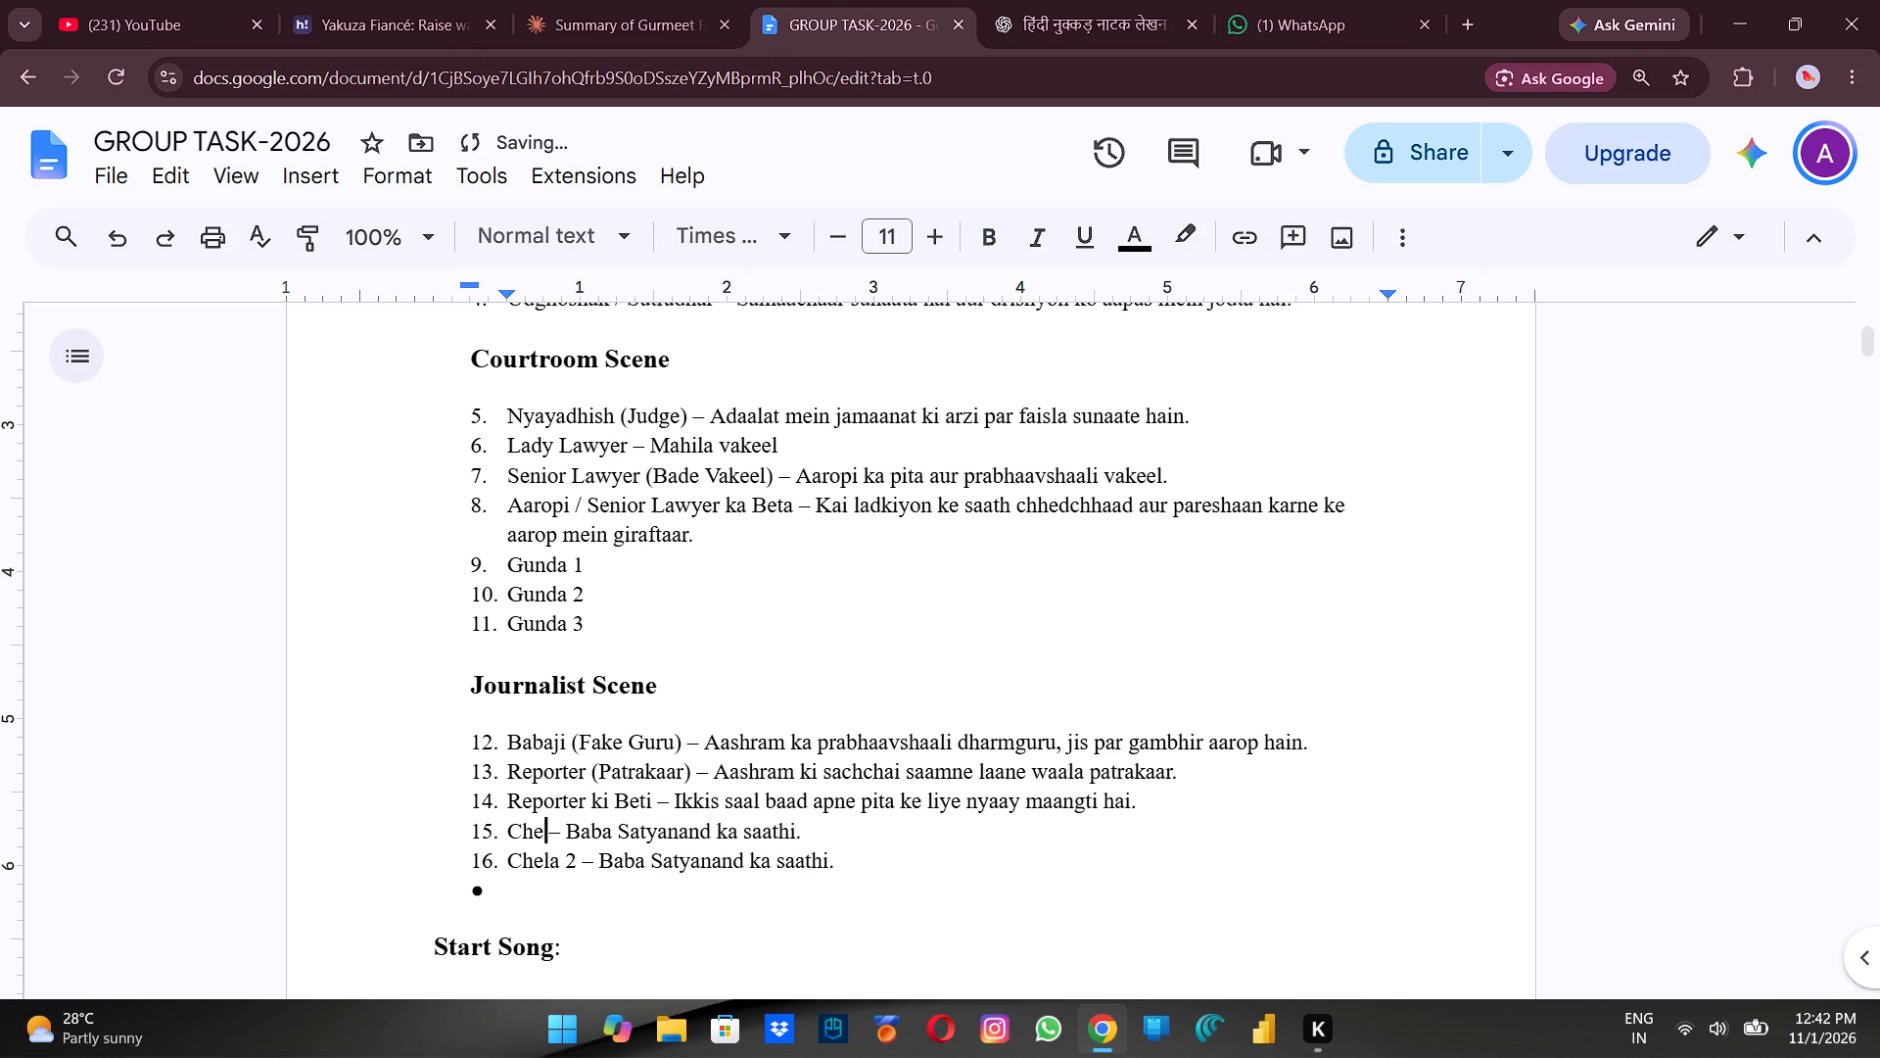
key(BackSpace)
key(BackSpace)
key(BackSpace)
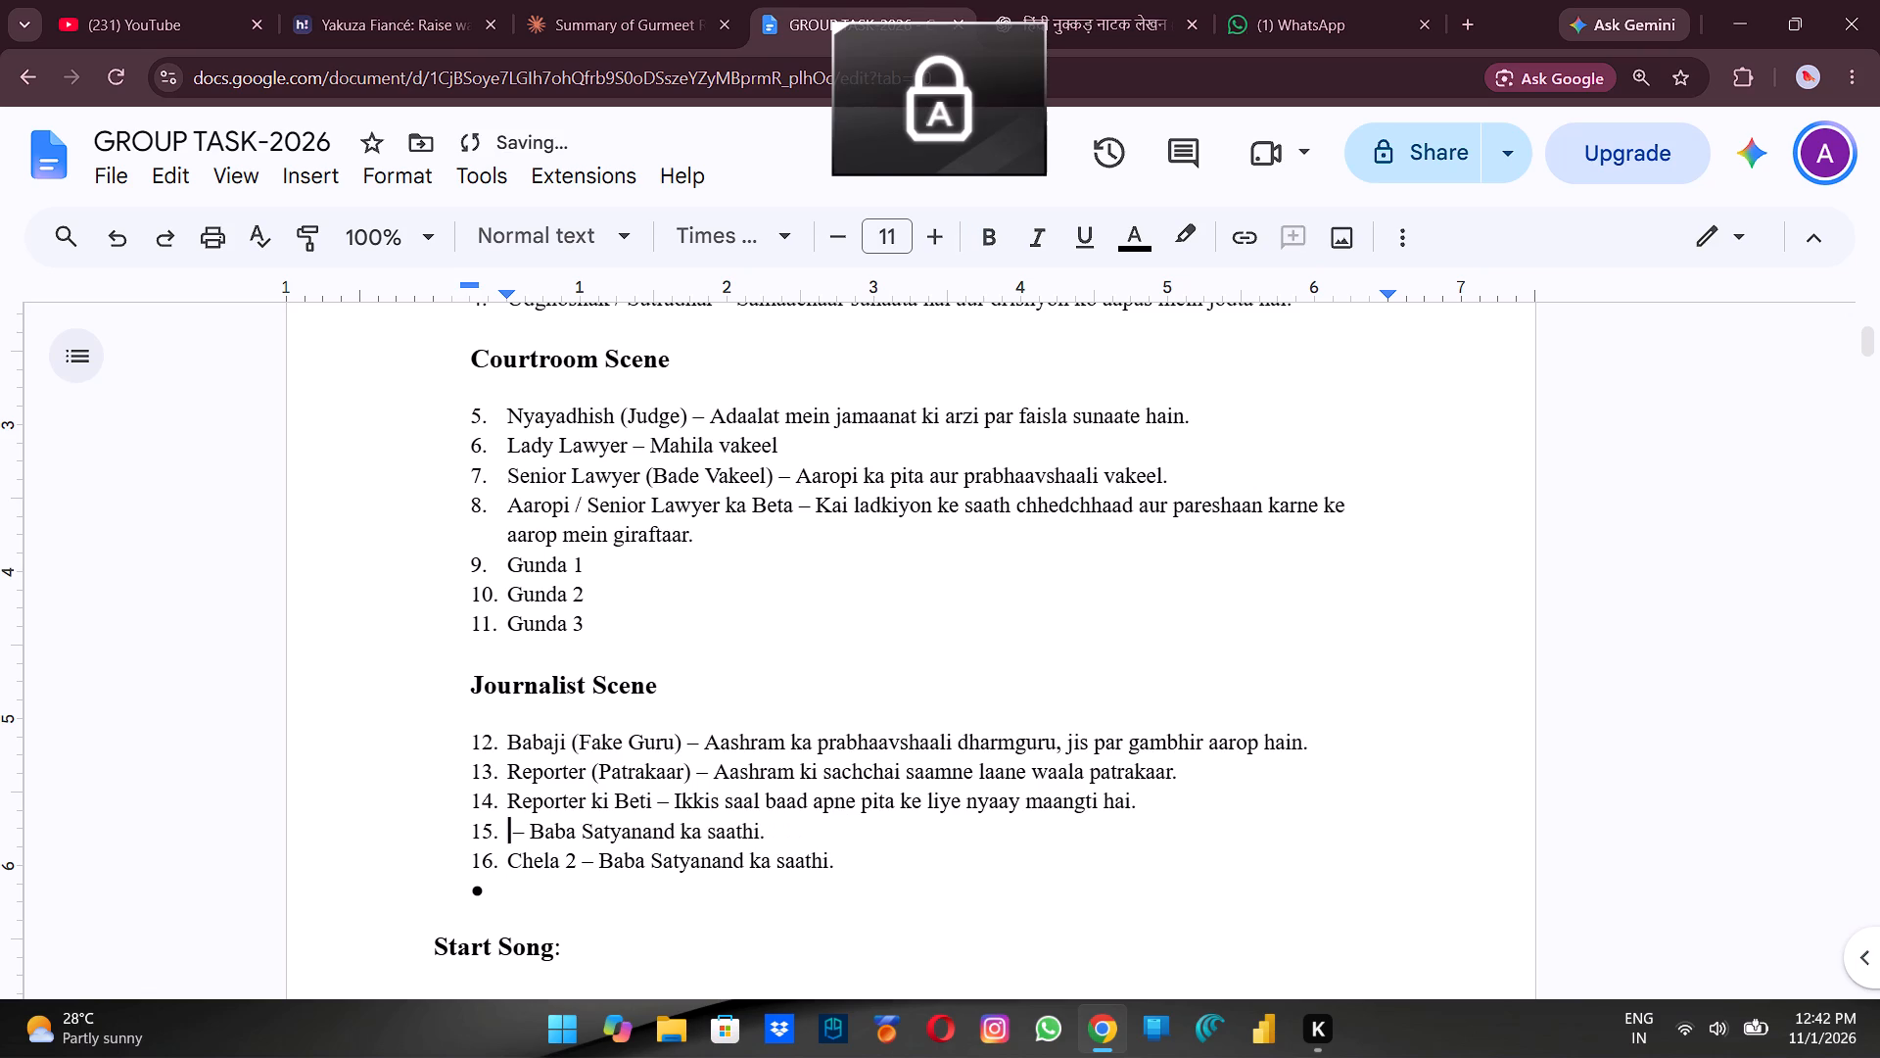
text(erson-1)
Rename the character "Chela 2" to "Person-2" in the Journalist Scene list.
click(579, 877)
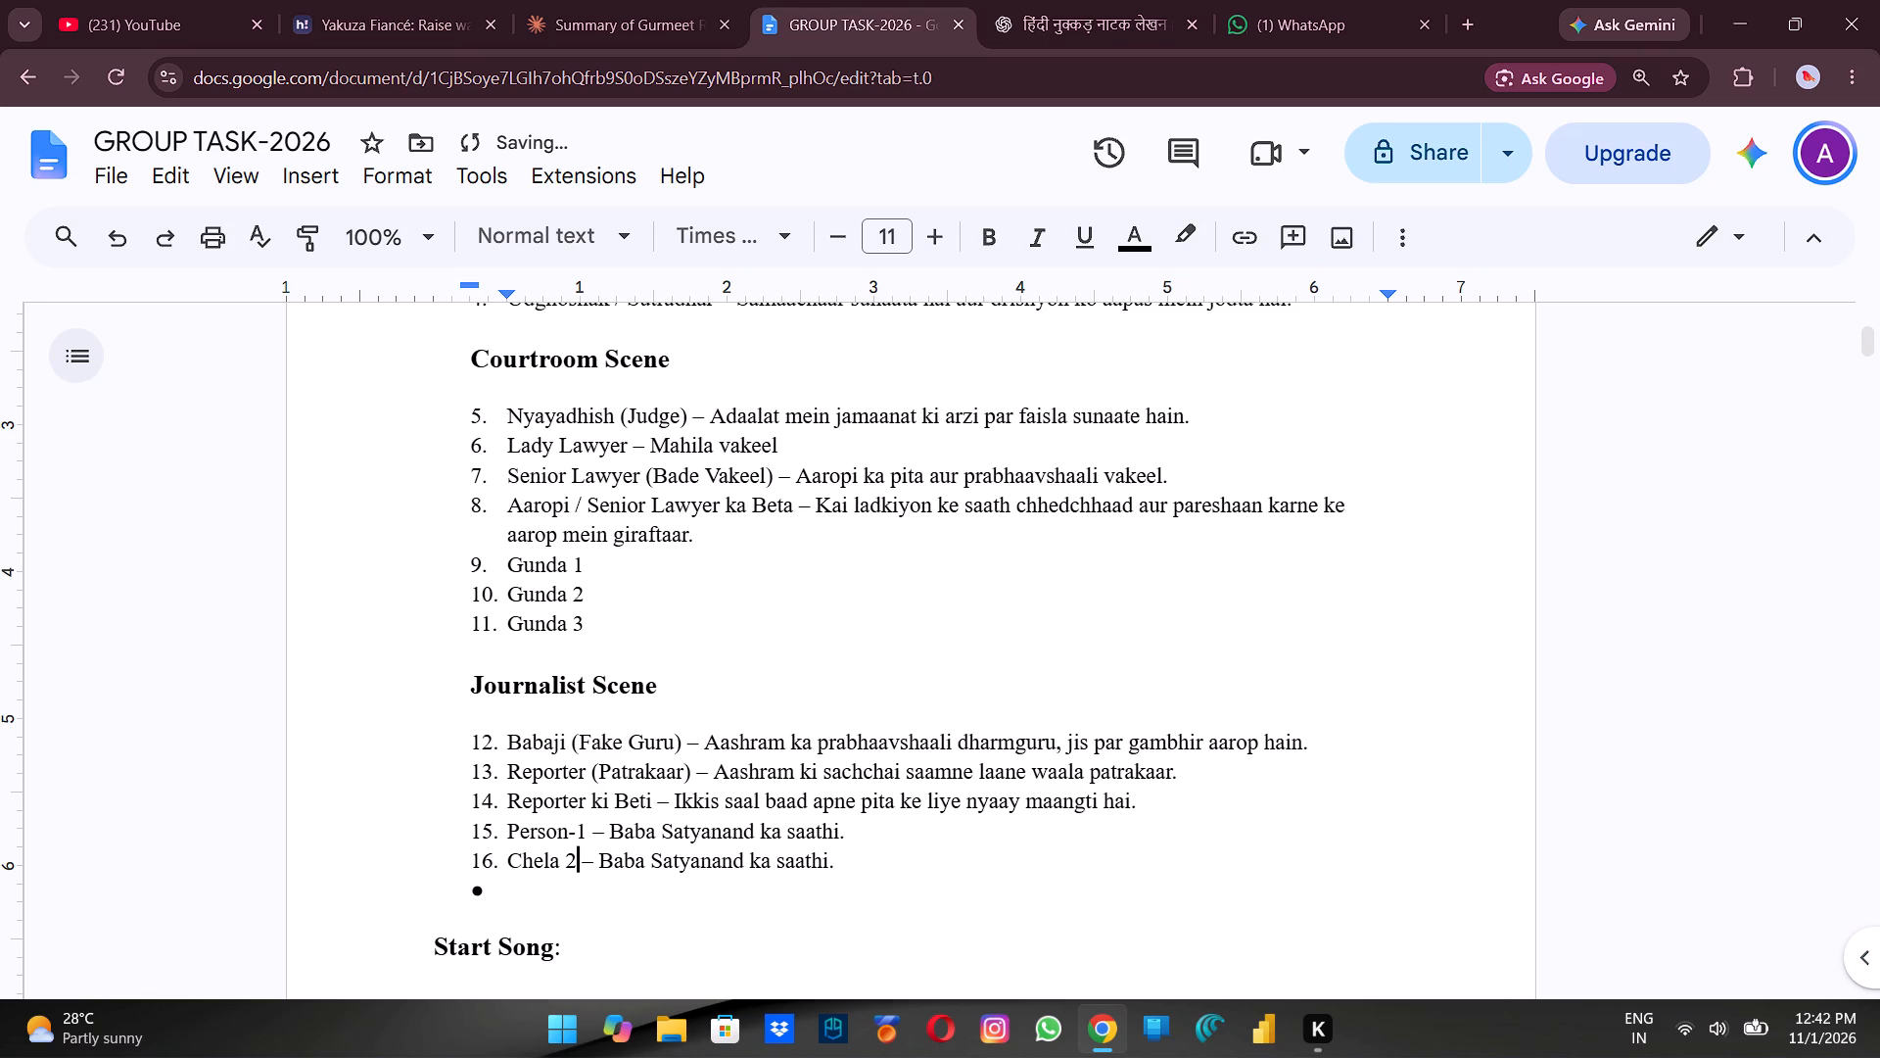
key(BackSpace)
key(BackSpace)
key(BackSpace)
key(BackSpace)
key(BackSpace)
key(BackSpace)
key(BackSpace)
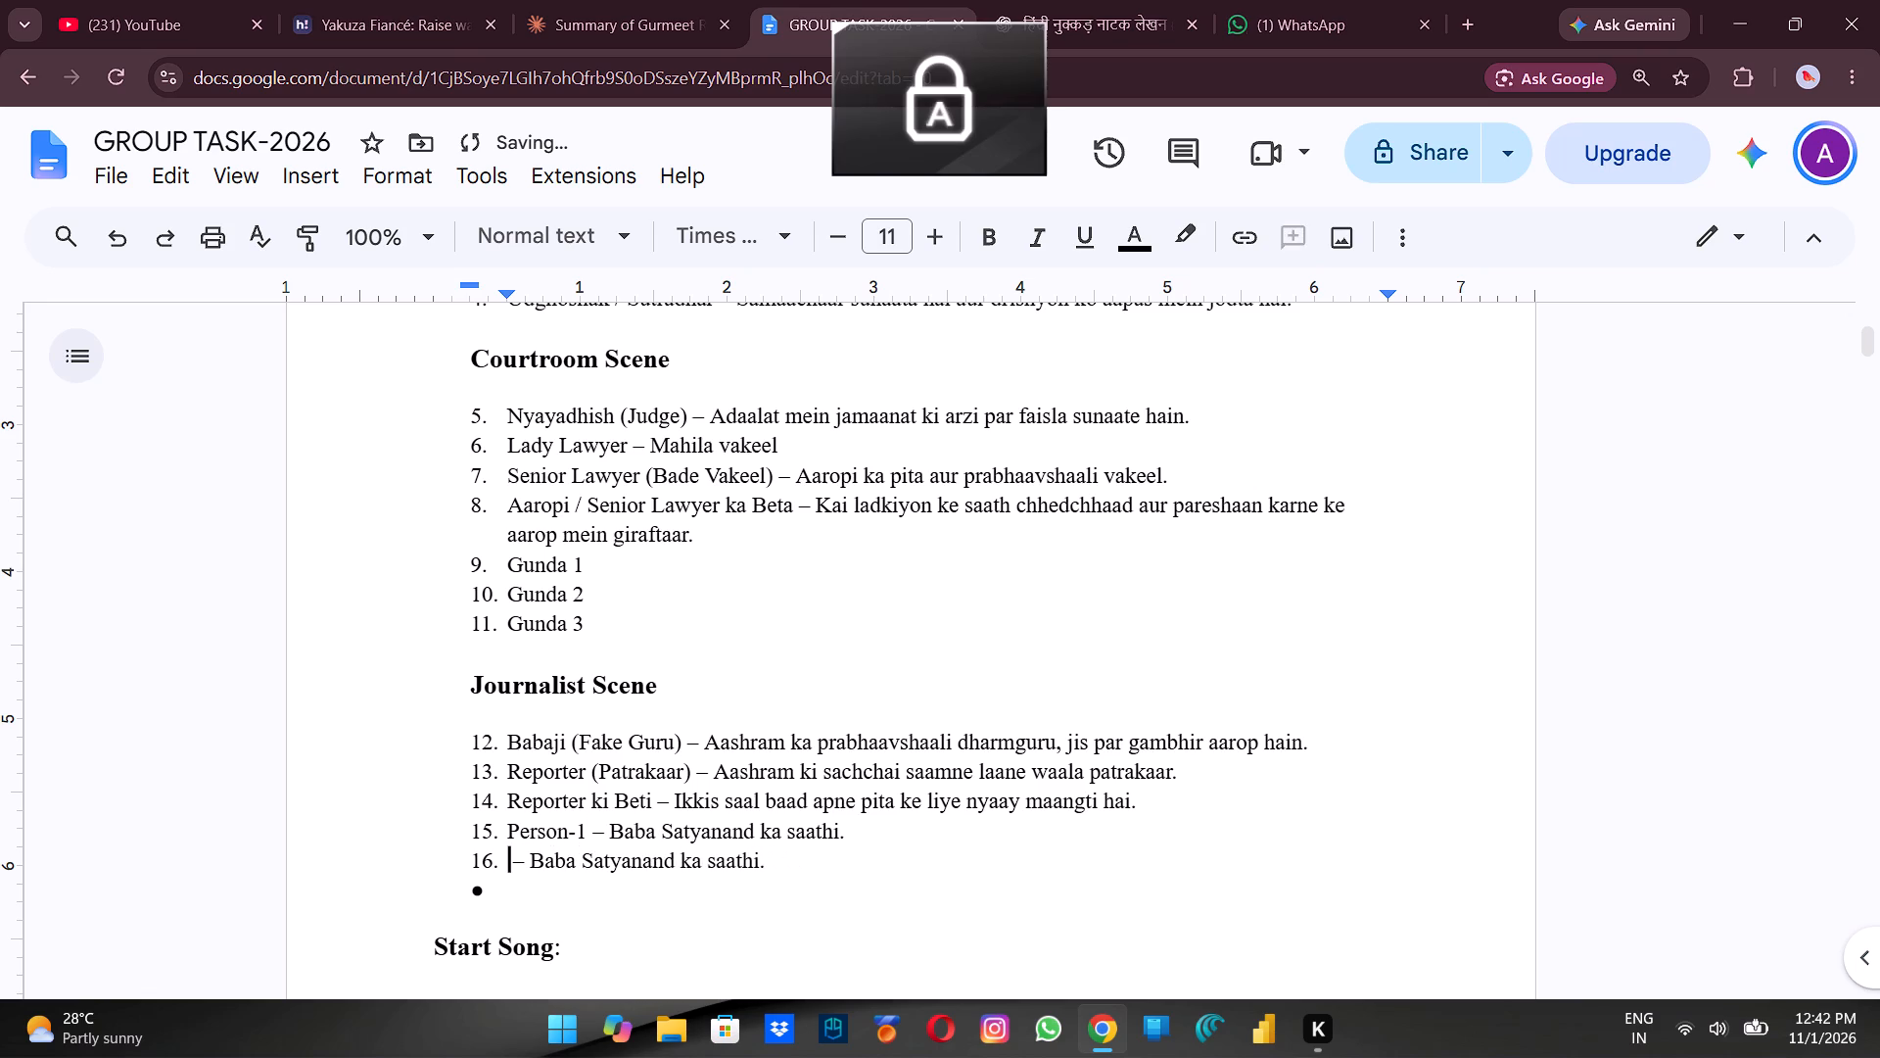
text(erson-2)
Replace "saathi" in the Person-1 description with "bhakt jo tv ke samne reheta hai".
click(577, 780)
click(615, 837)
drag(615, 840, 809, 840)
click(797, 833)
drag(787, 833, 827, 835)
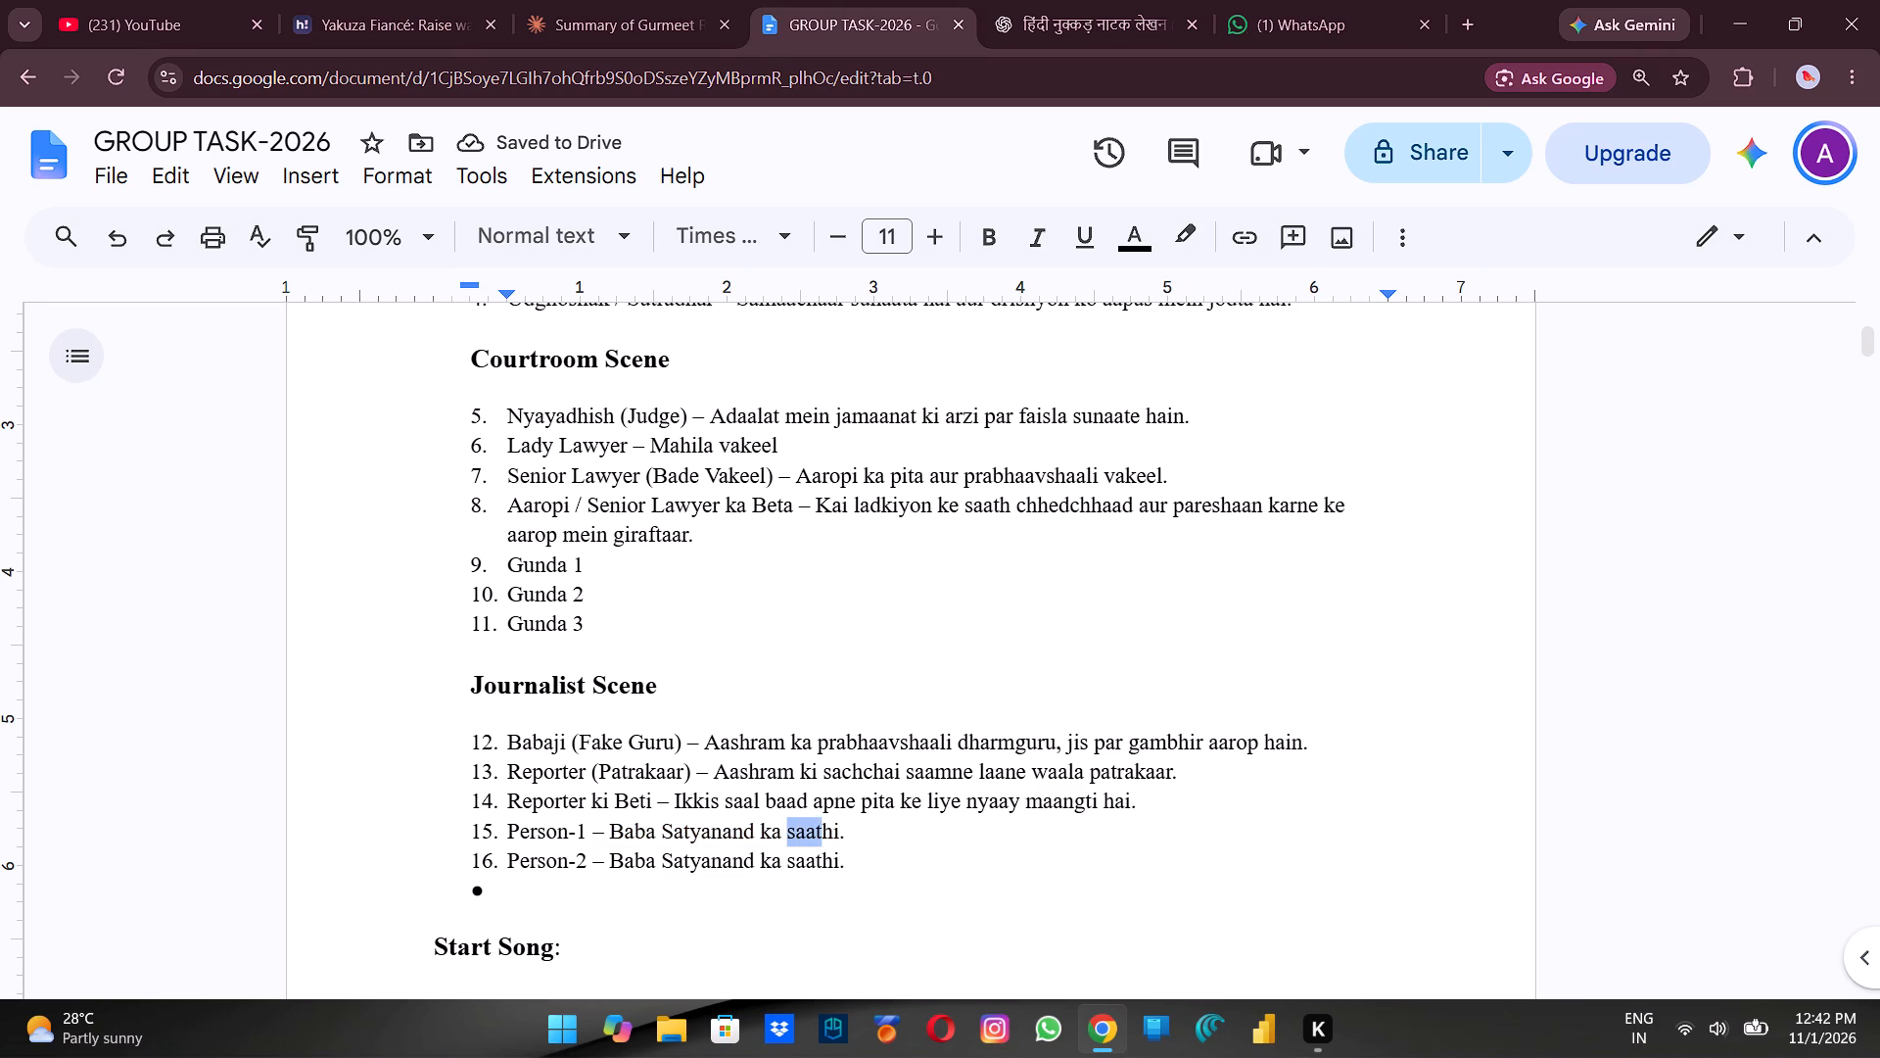
drag(827, 835, 837, 835)
text(bhakt)
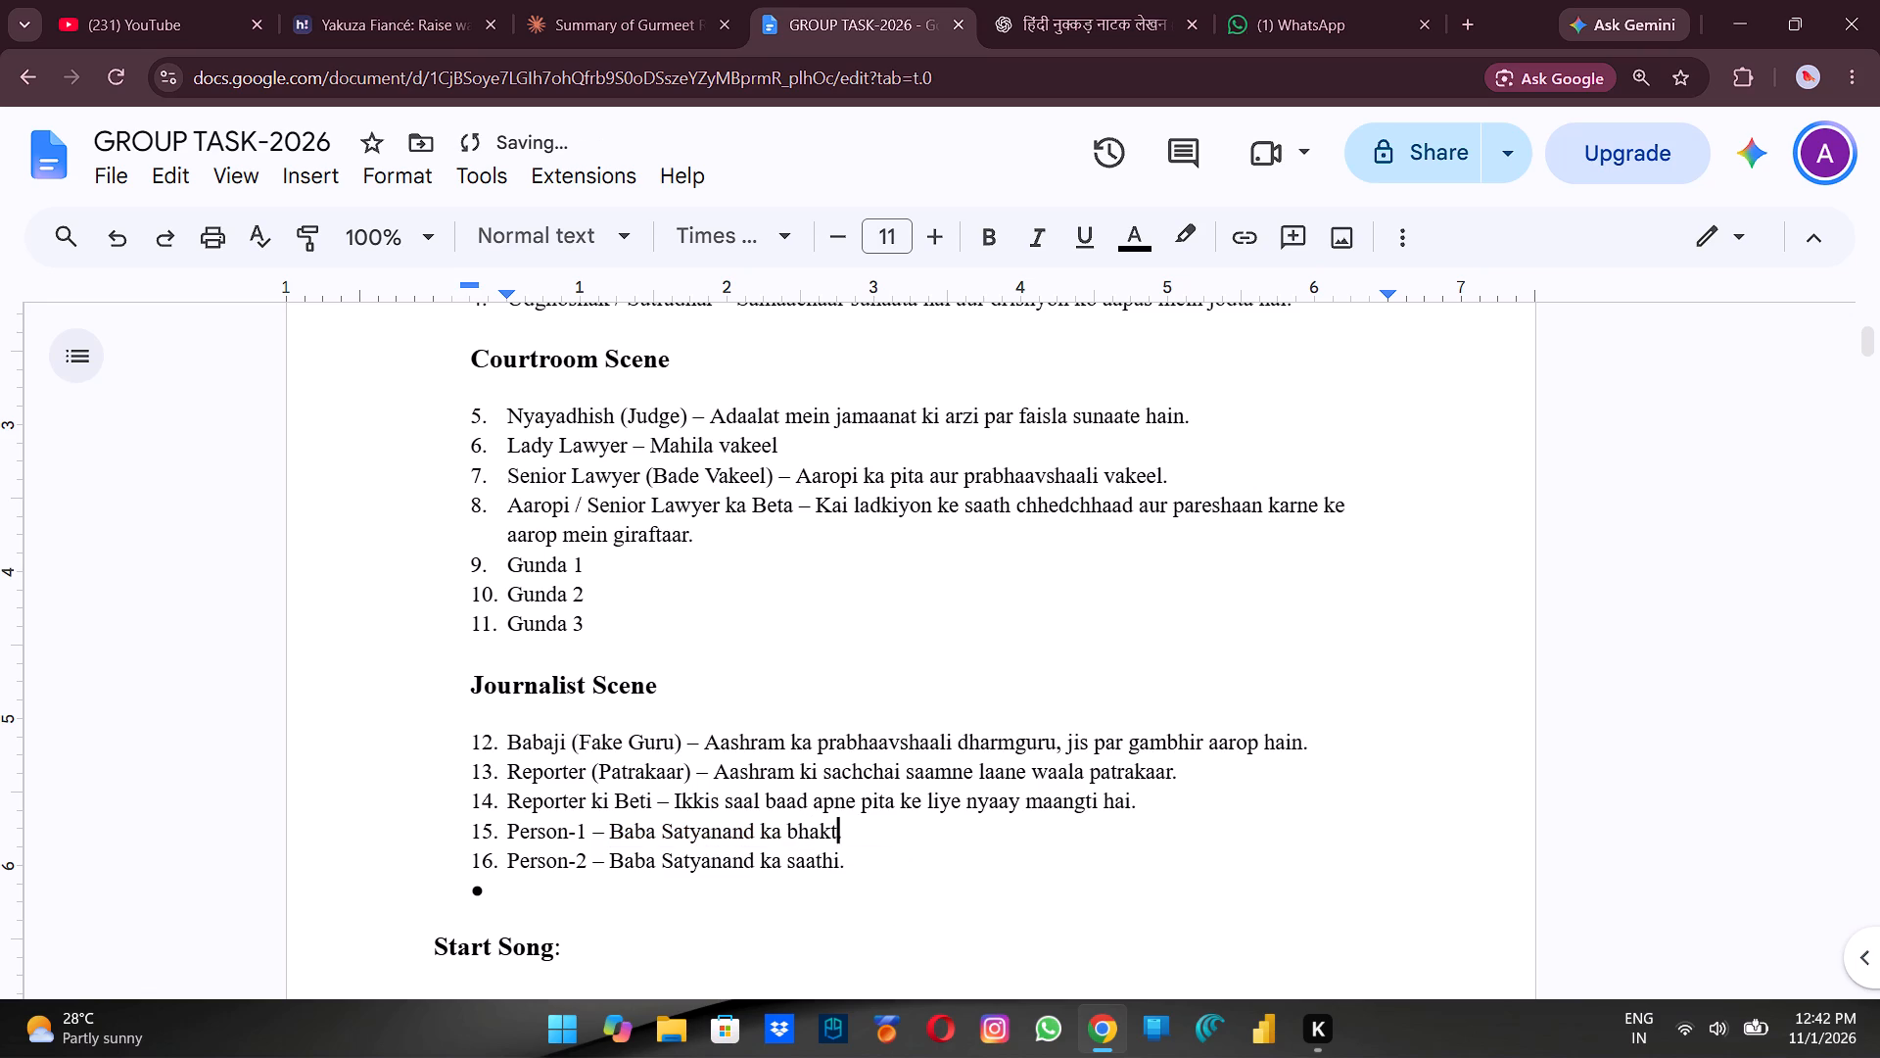
key(space)
text(jo tv ke samne reheta hai)
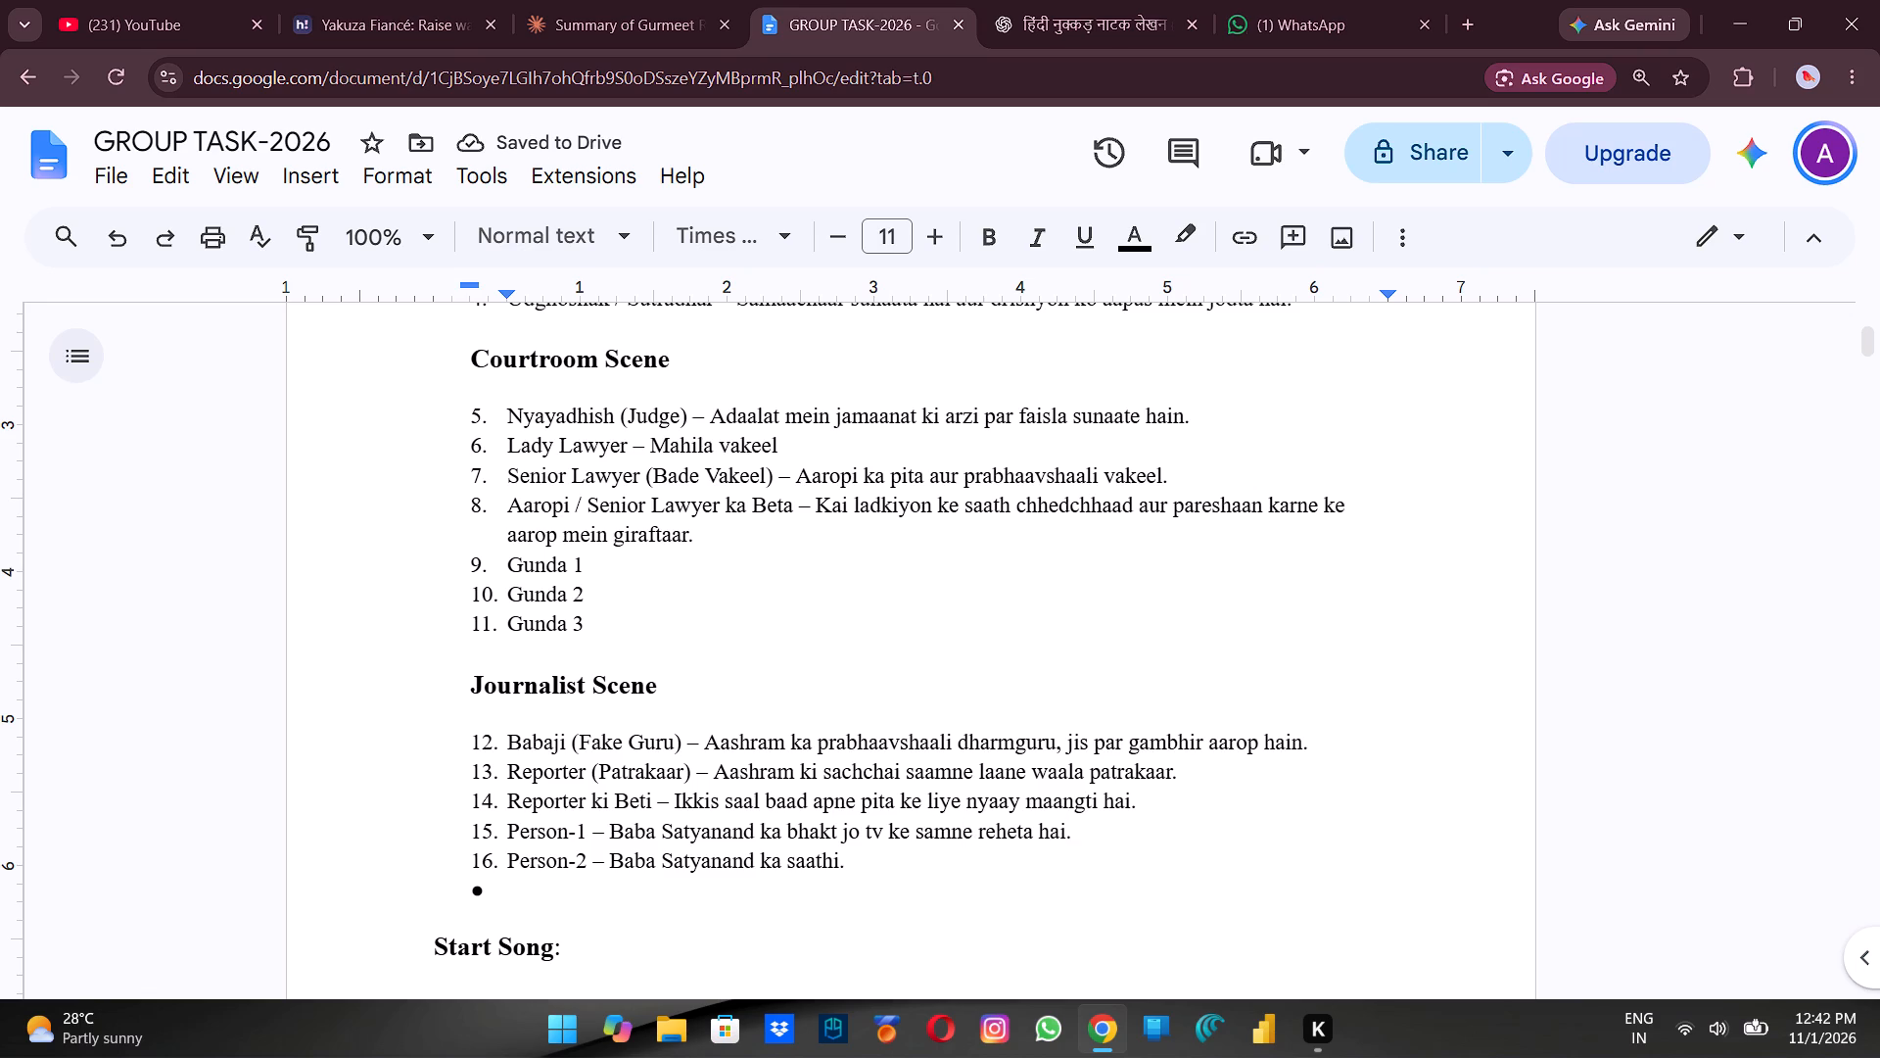
Copy Person-1's wording "bhakt jo tv ke samne reheta hai." over "saathi." in the Person-2 entry.
drag(788, 862, 822, 862)
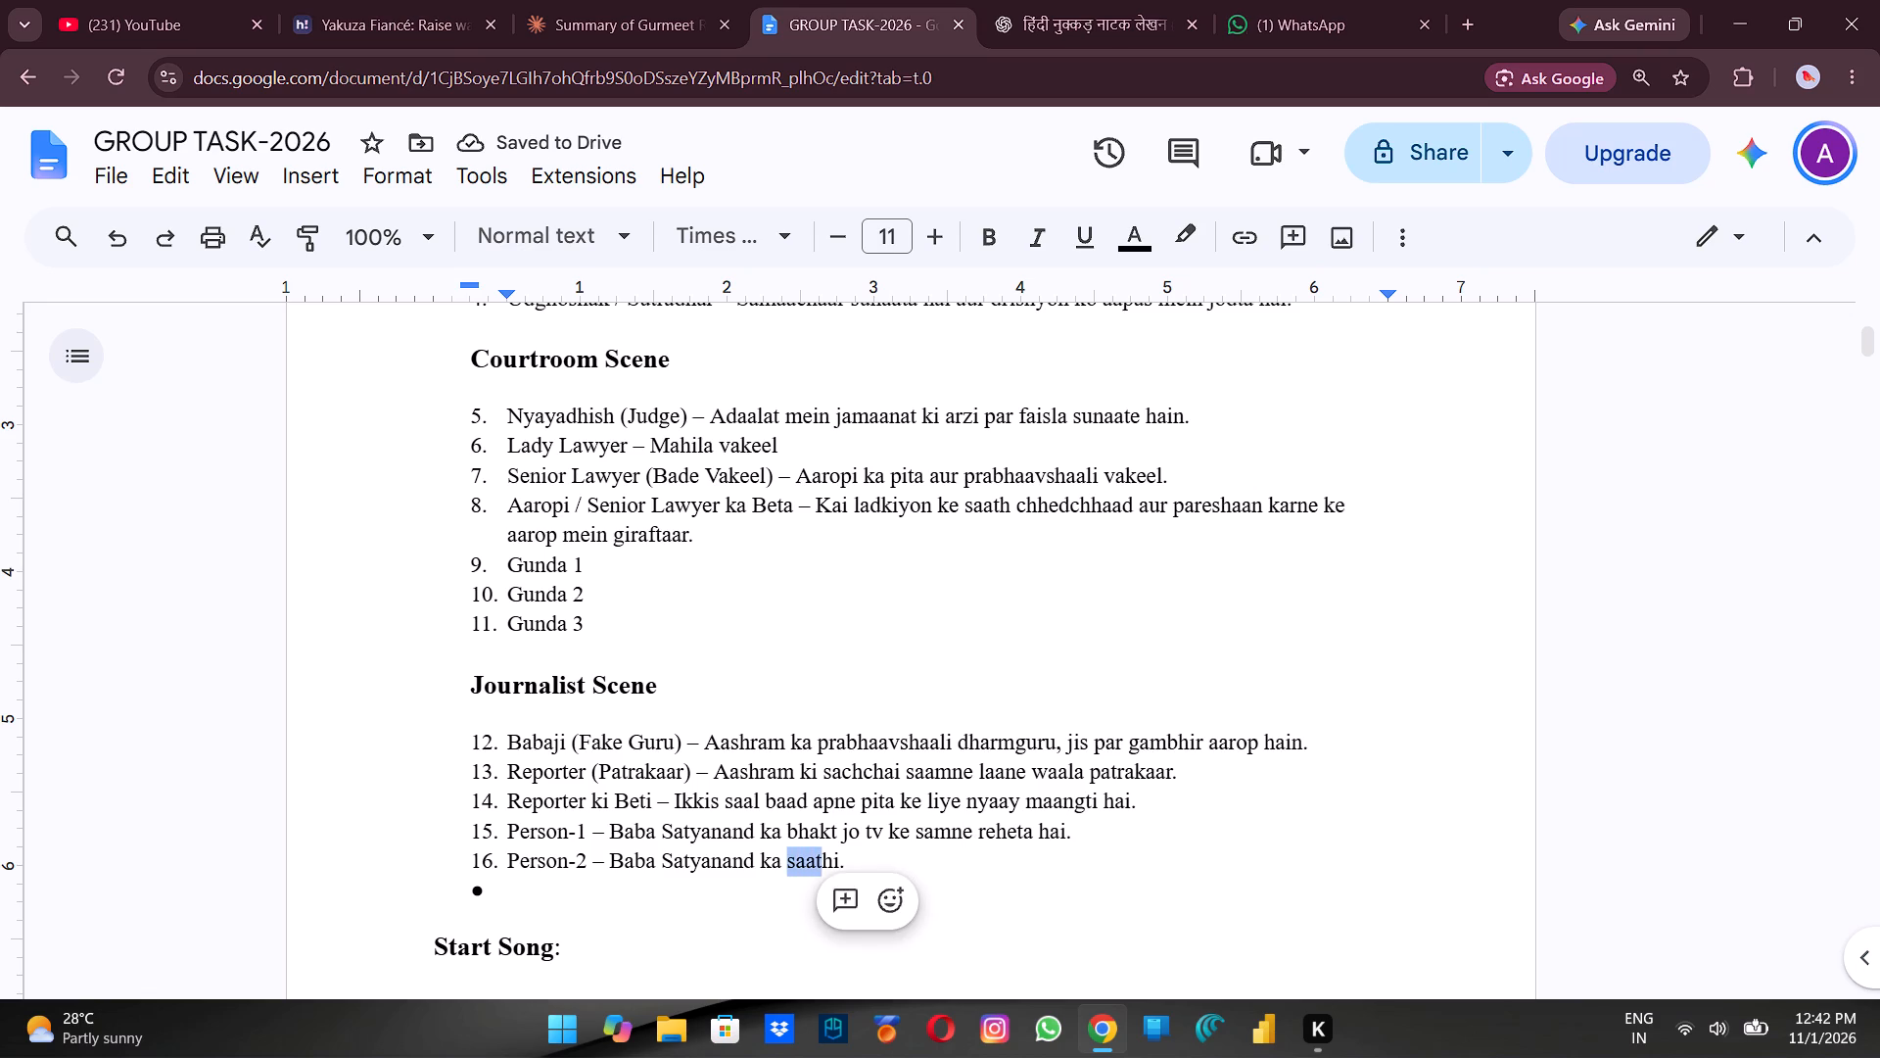
drag(789, 834, 1083, 825)
key(ctrl+c)
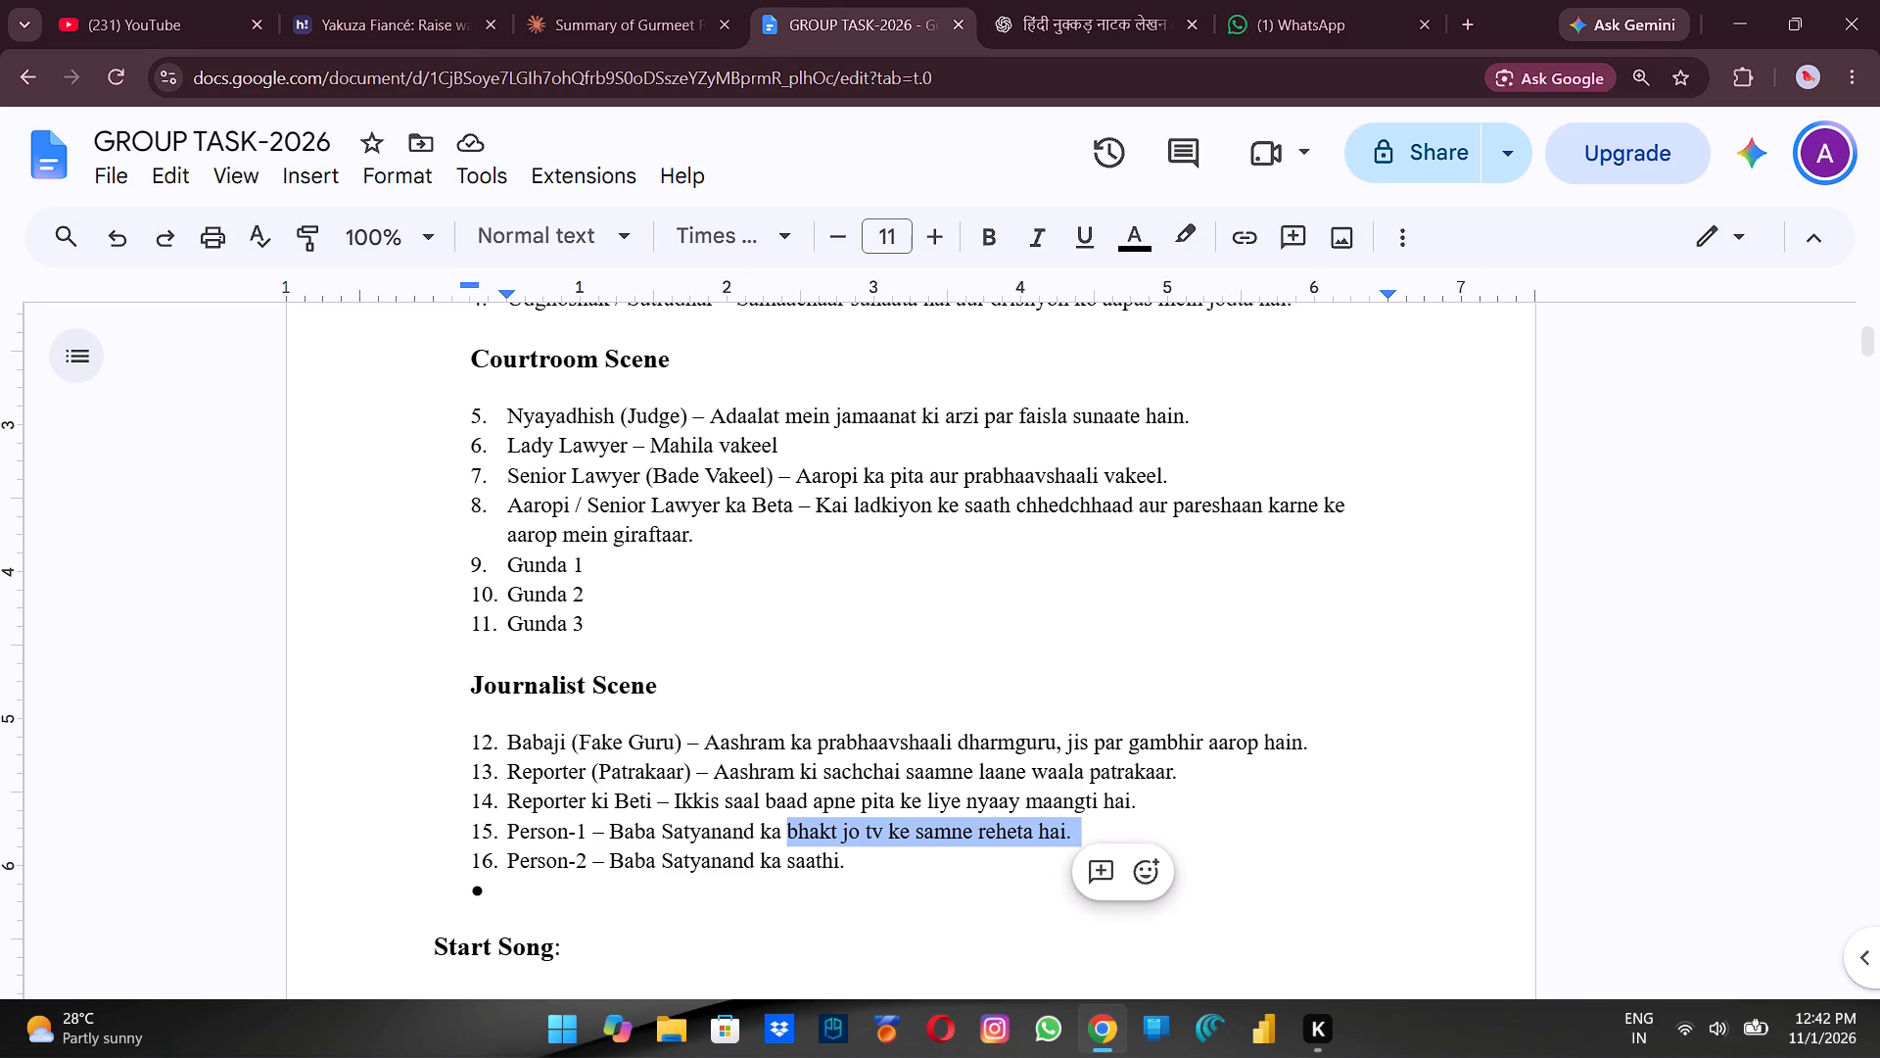
click(829, 881)
click(1018, 840)
click(879, 874)
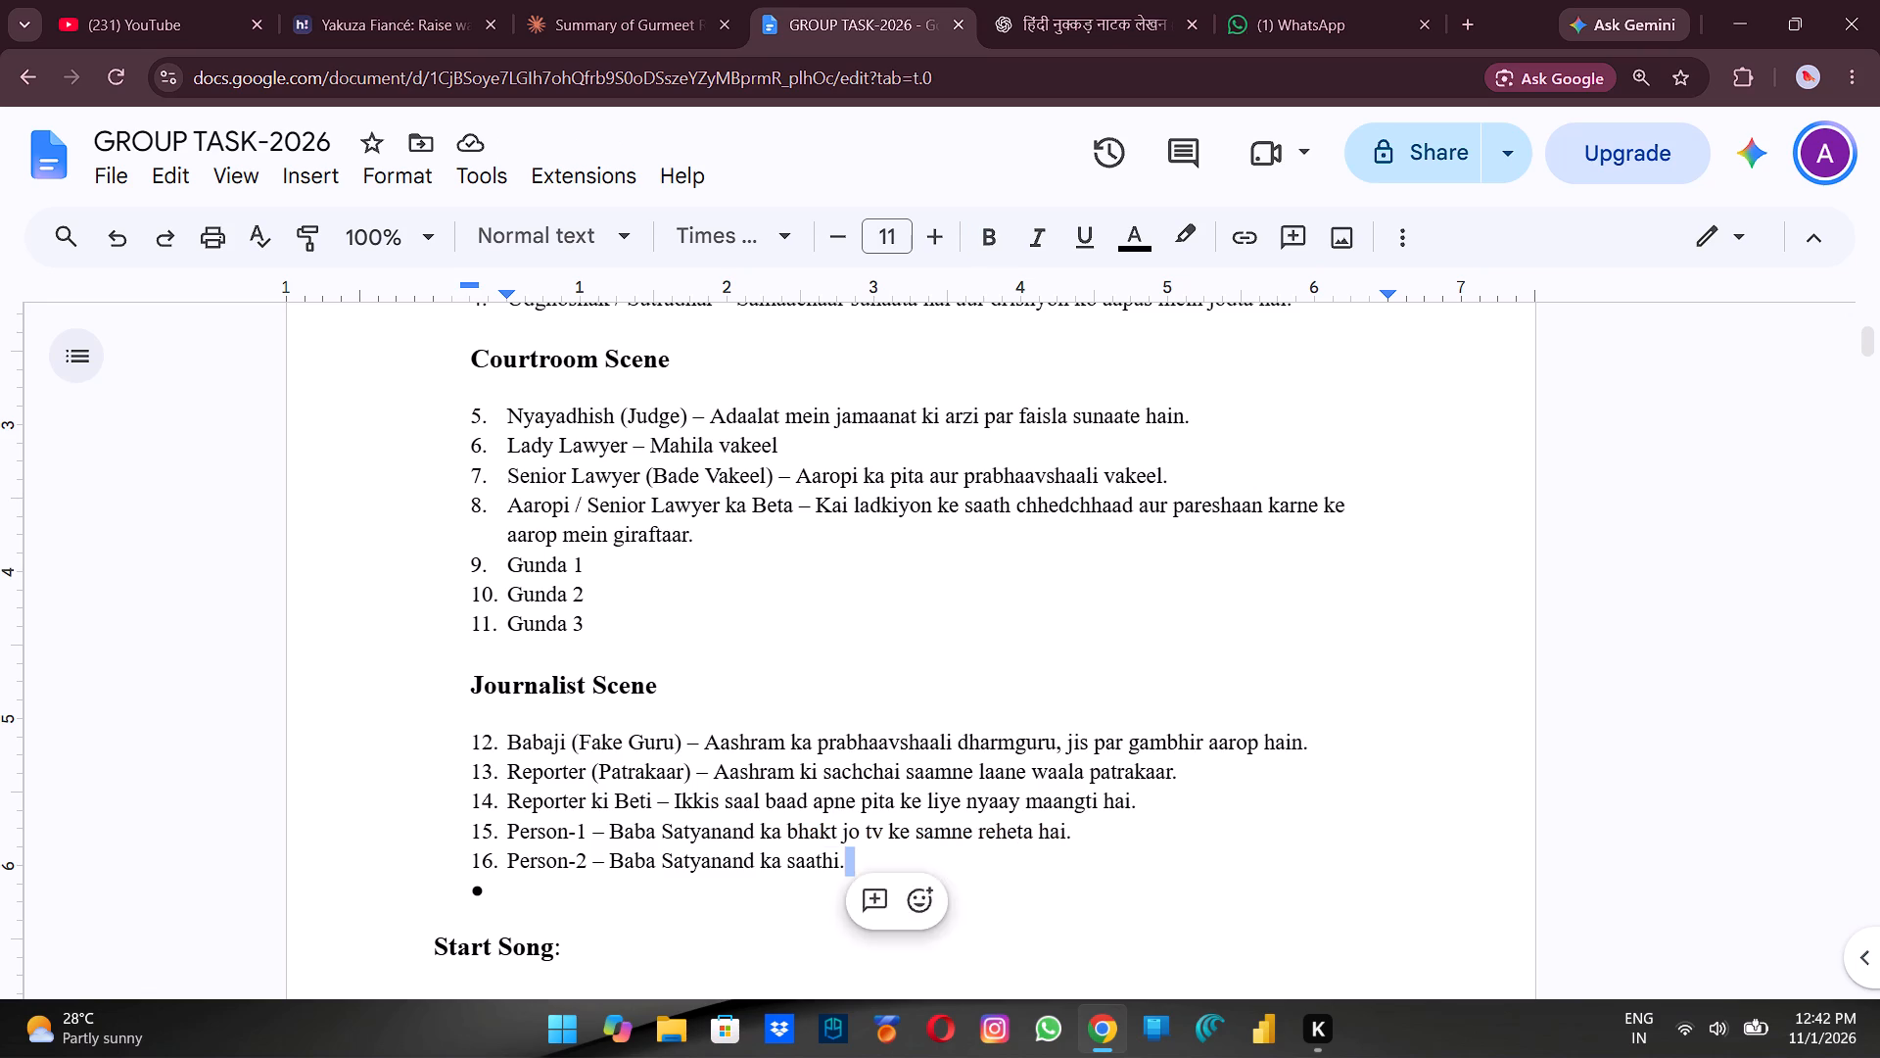
click(835, 867)
drag(787, 865, 844, 862)
key(ctrl+v)
key(BackSpace)
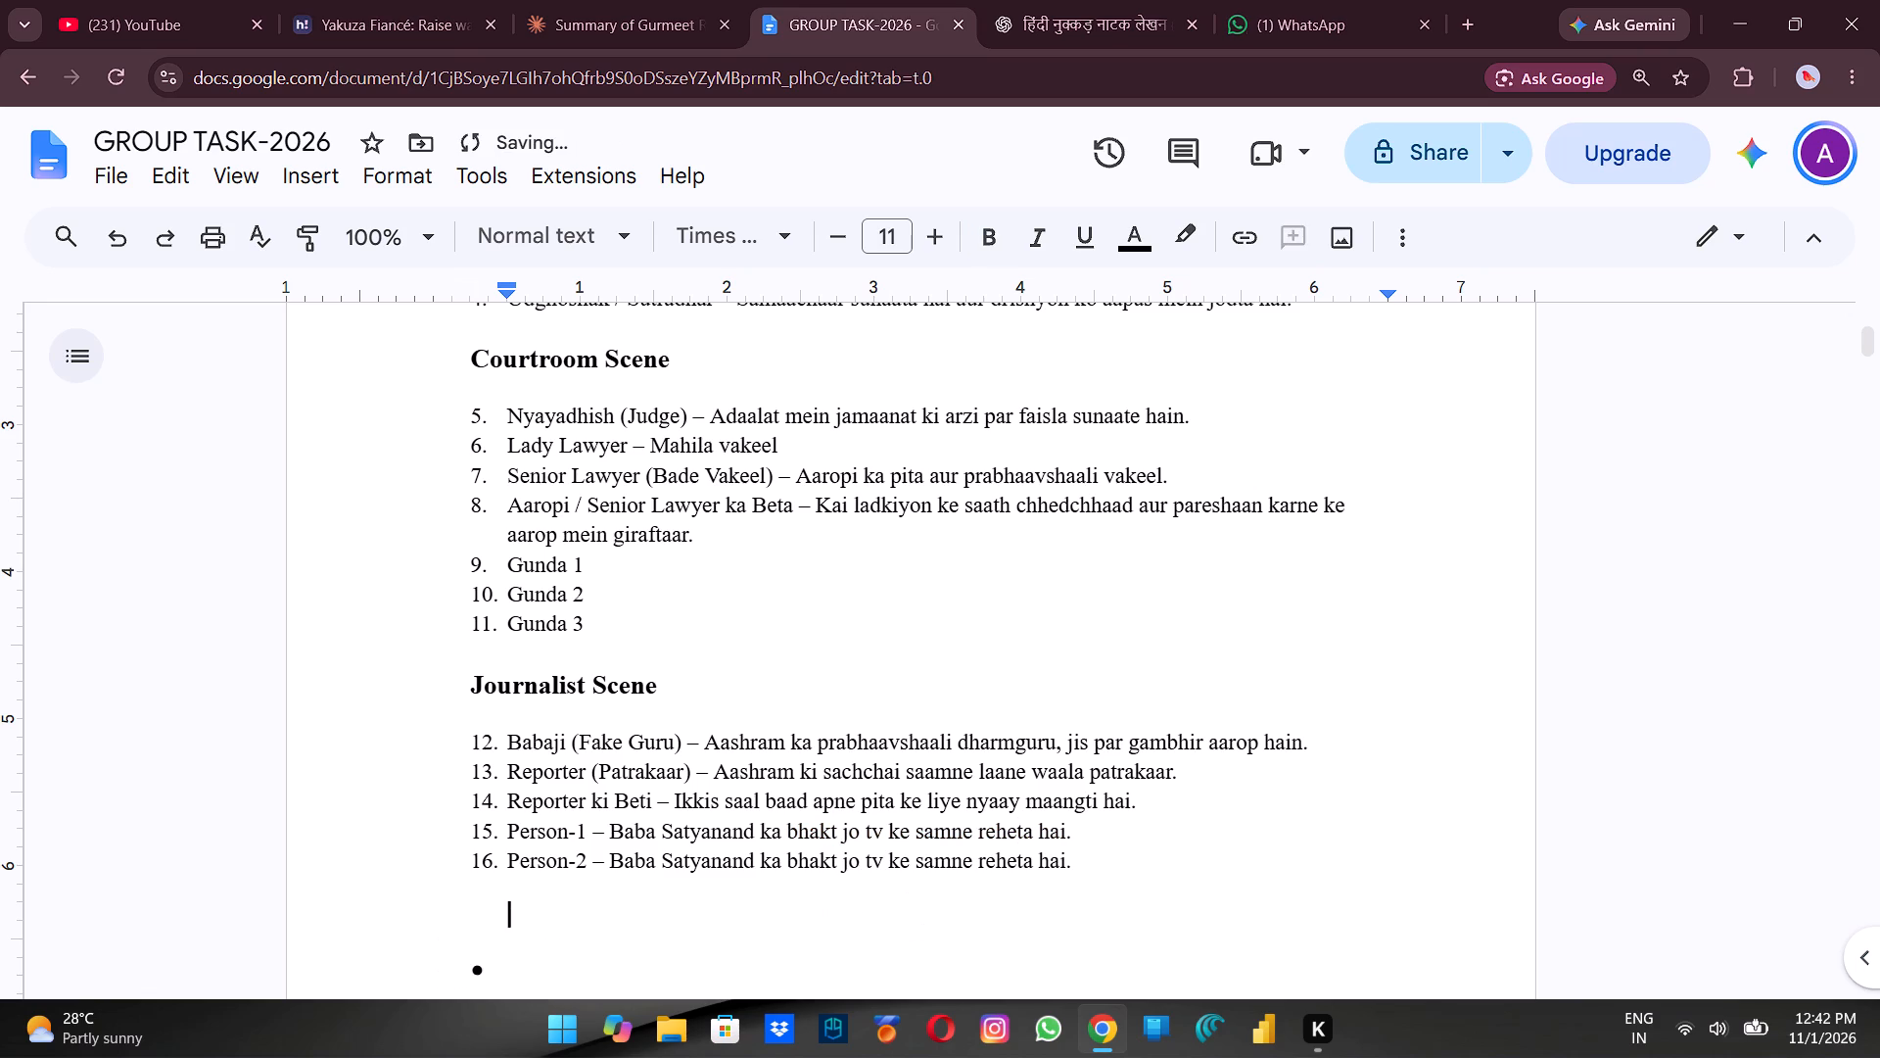
Switch to the ChatGPT chat and check its character list past the Journalist Scene, returning to the script document.
scroll(988, 832, down, 3)
click(900, 749)
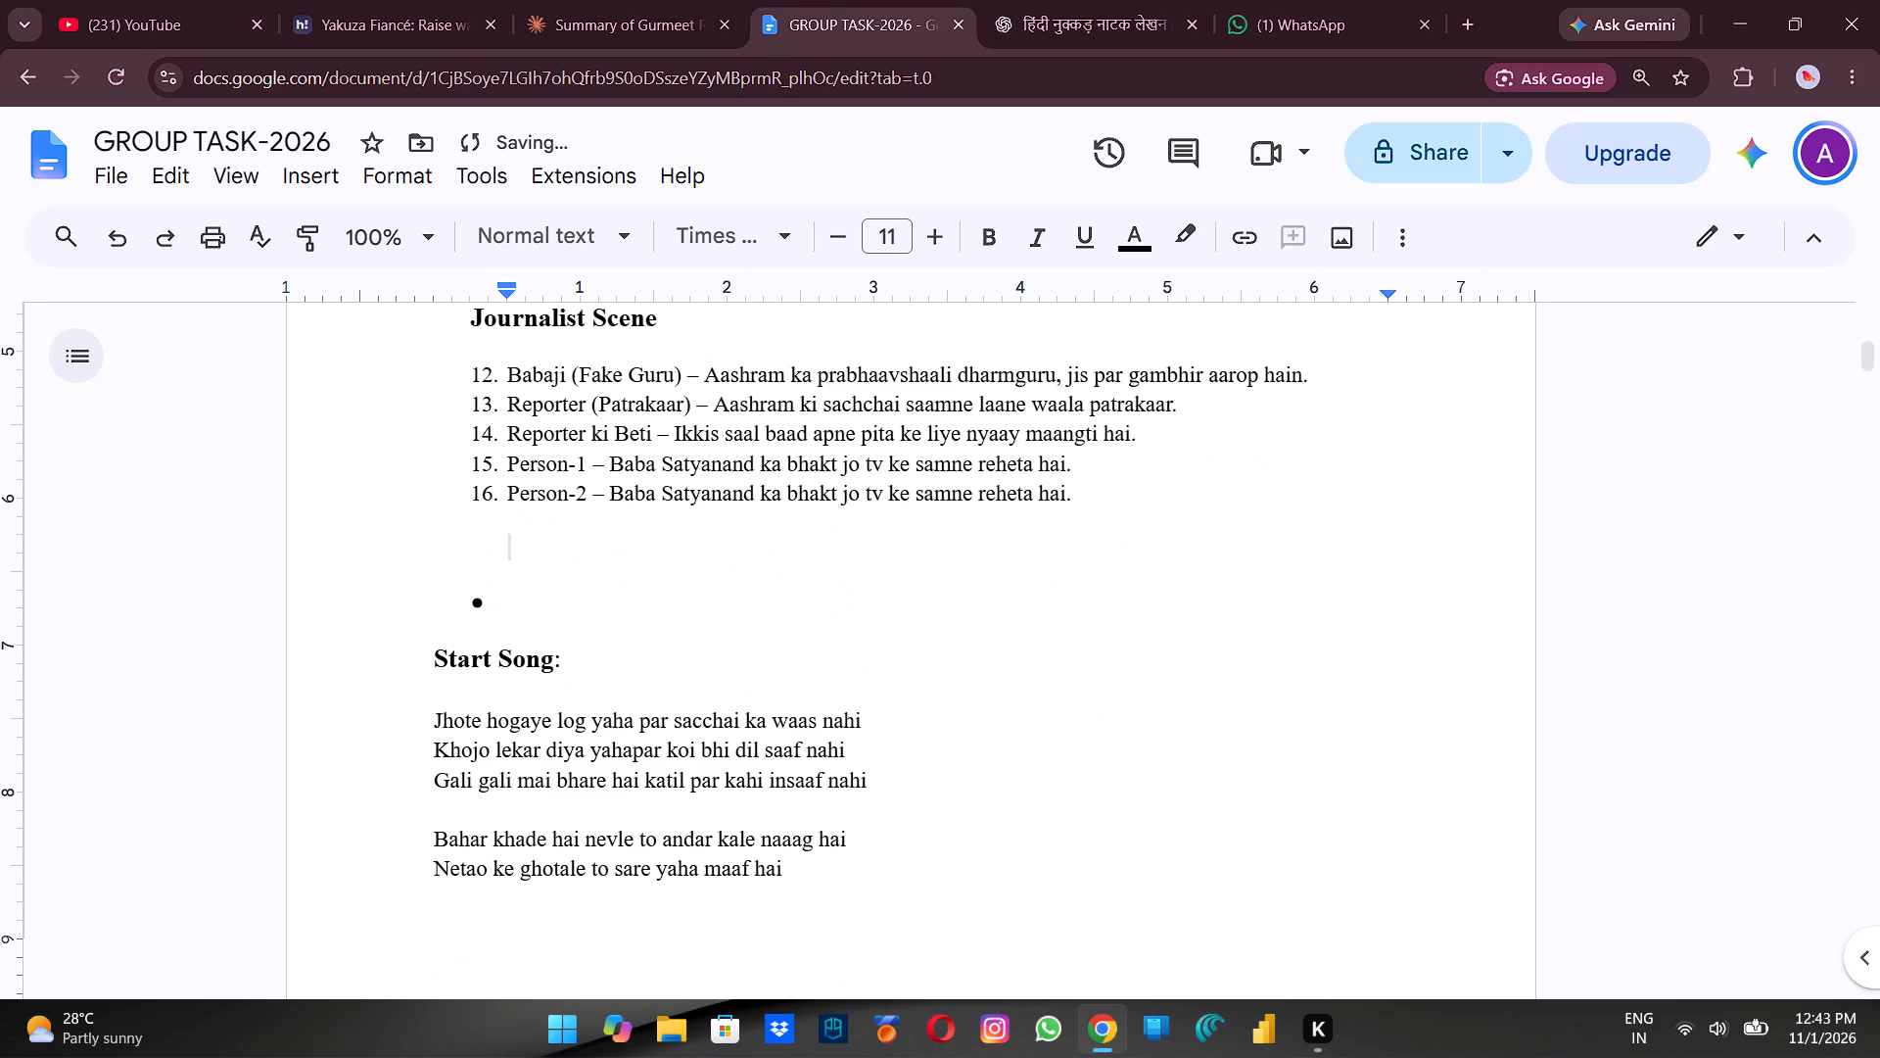
click(1046, 0)
scroll(1072, 440, down, 2)
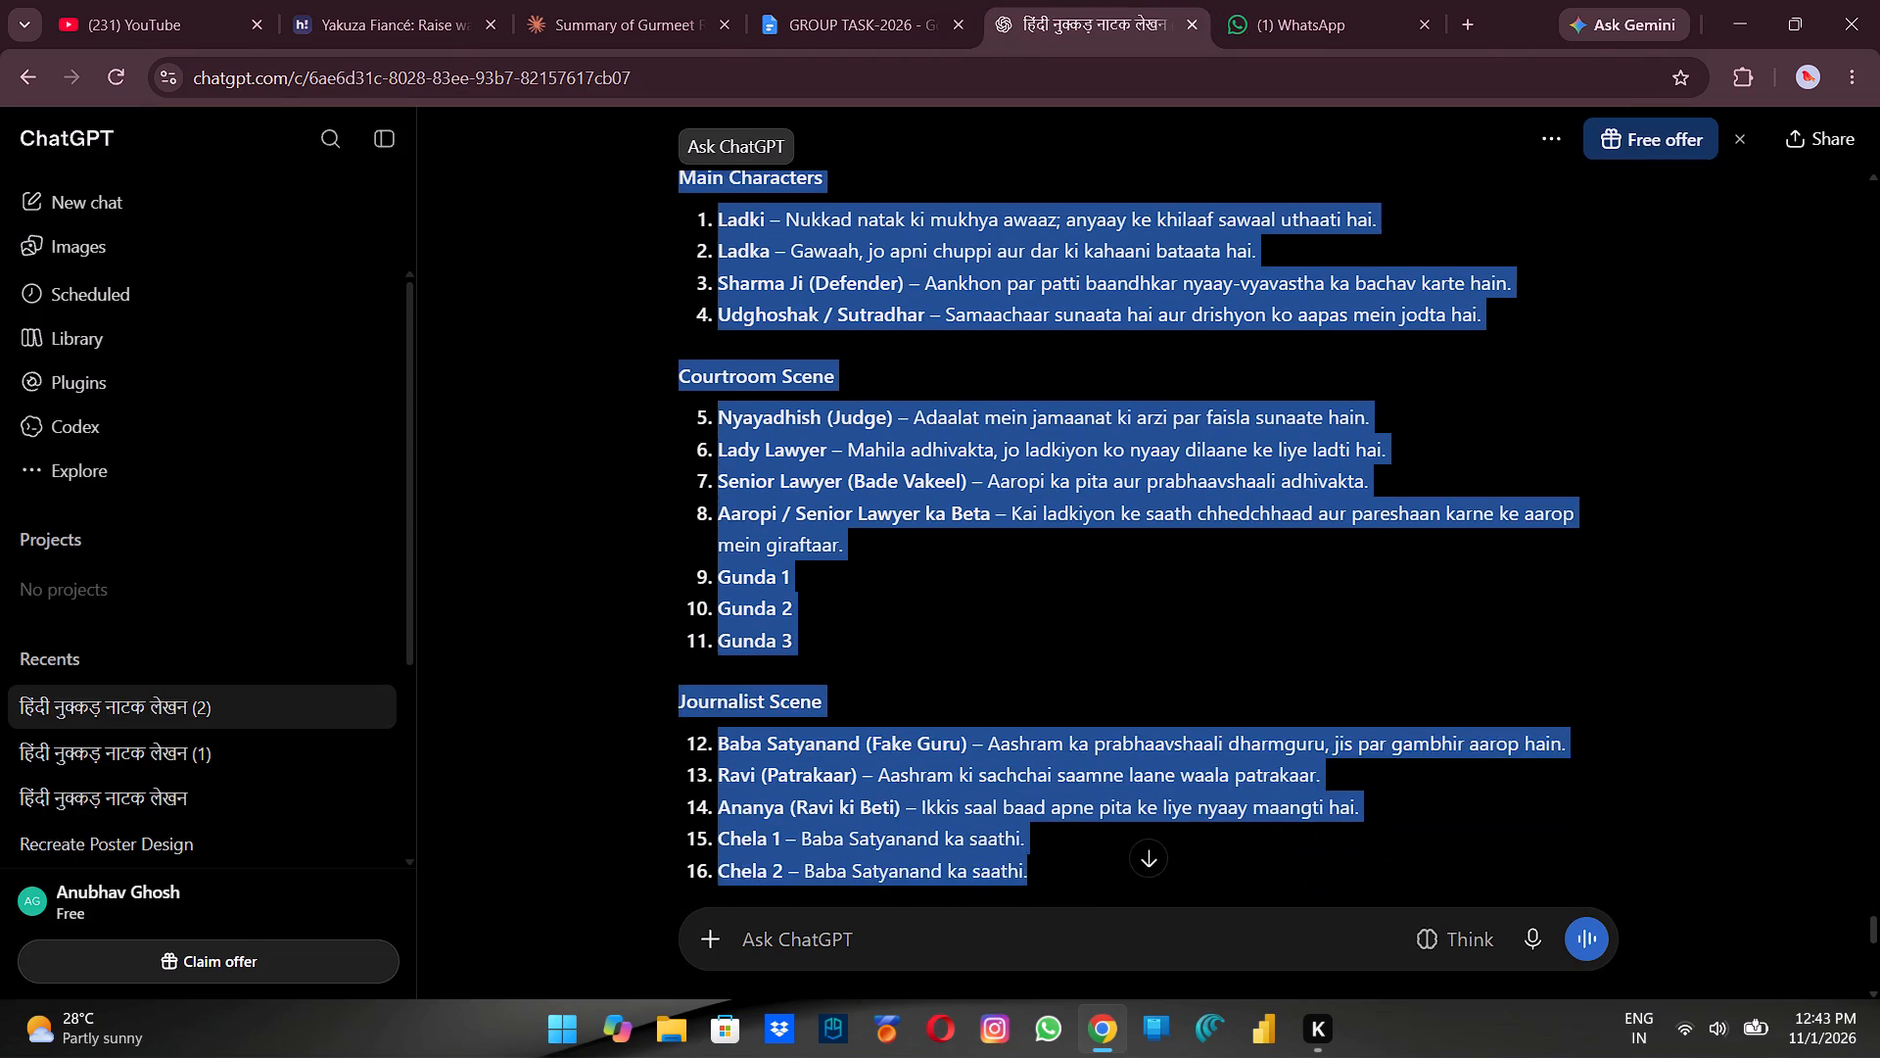
scroll(1072, 440, down, 3)
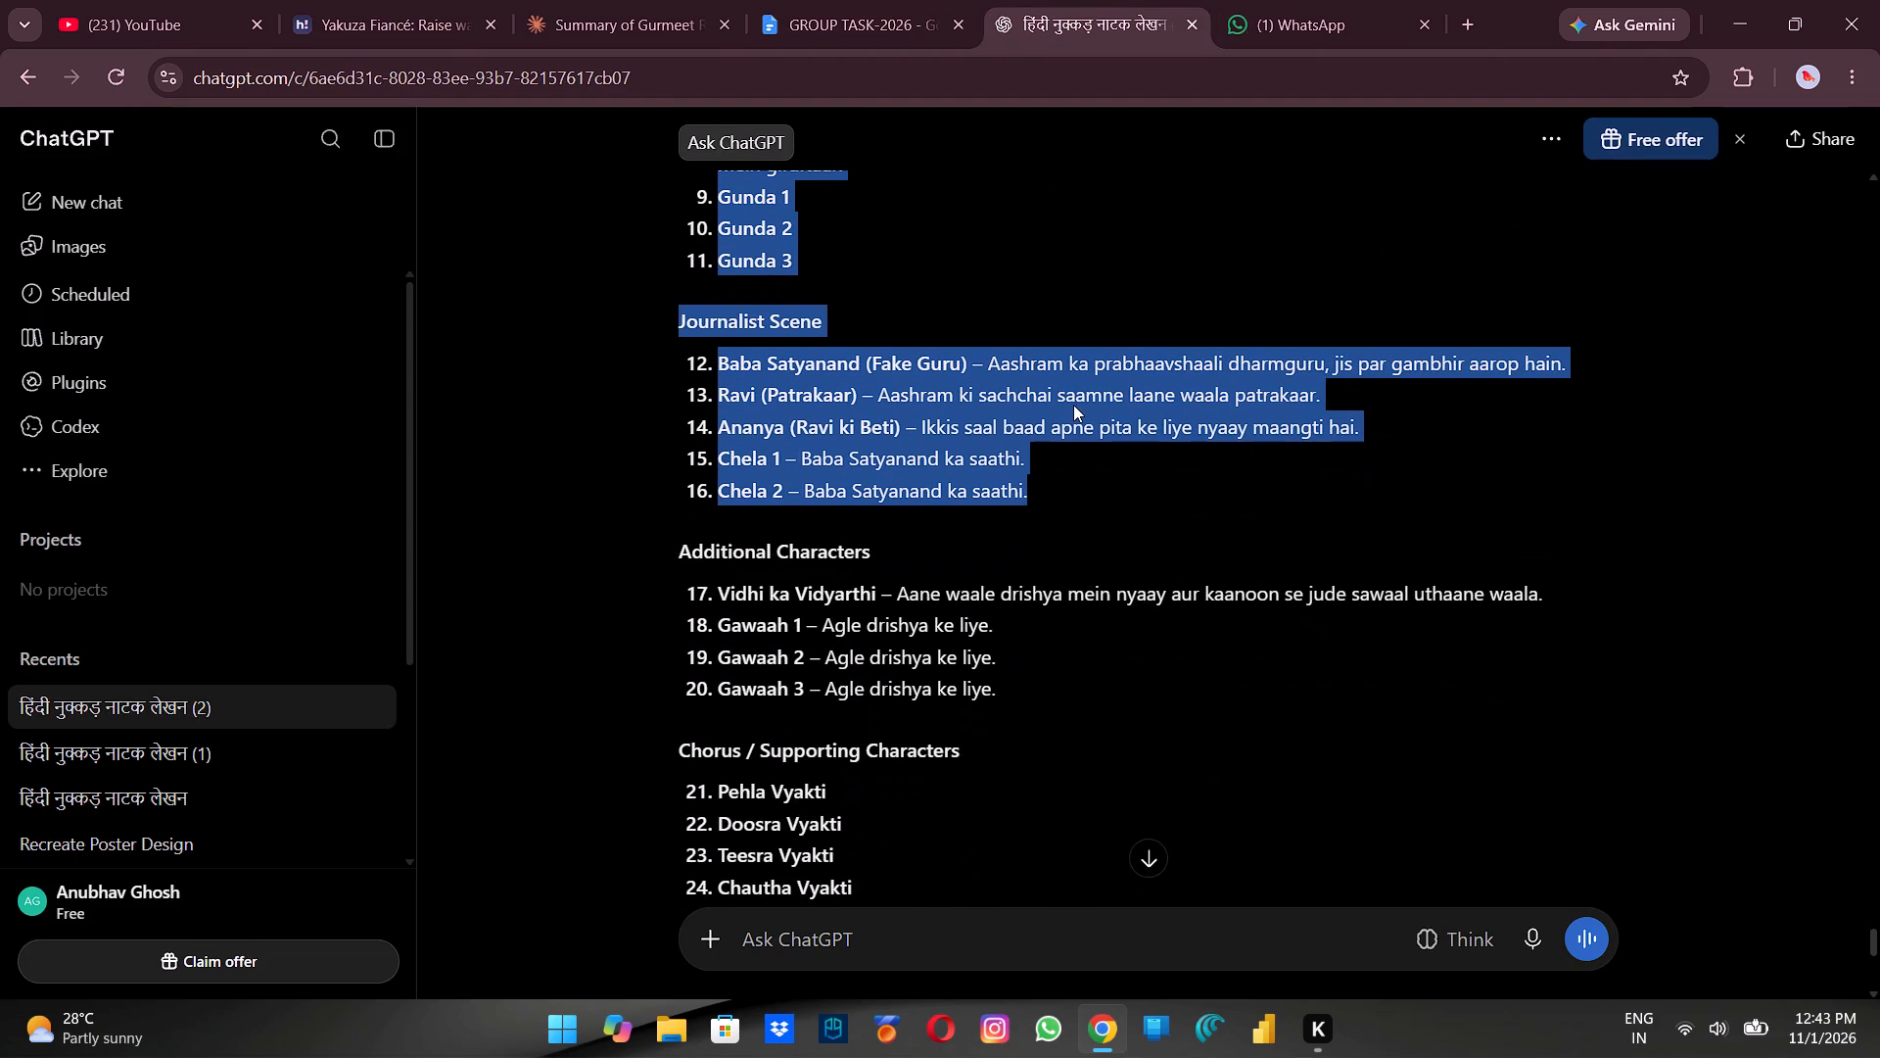
scroll(1073, 405, down, 2)
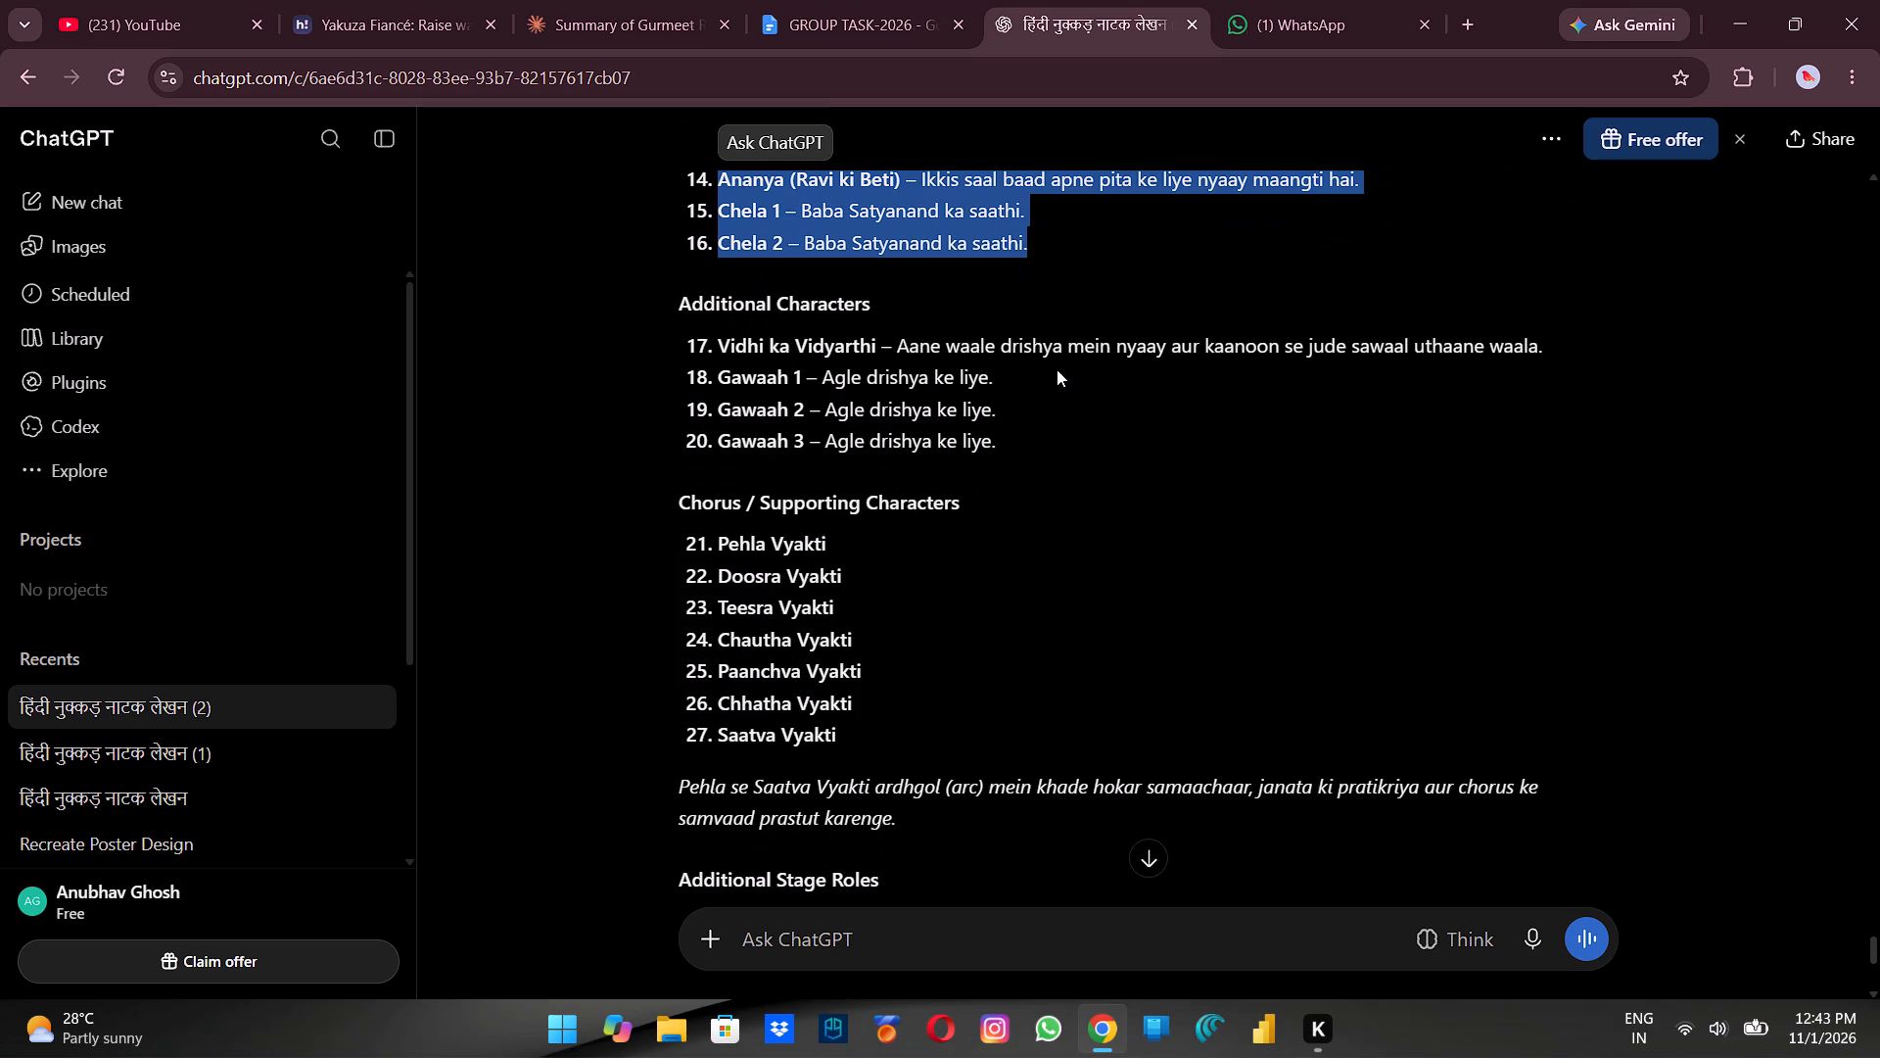
click(892, 0)
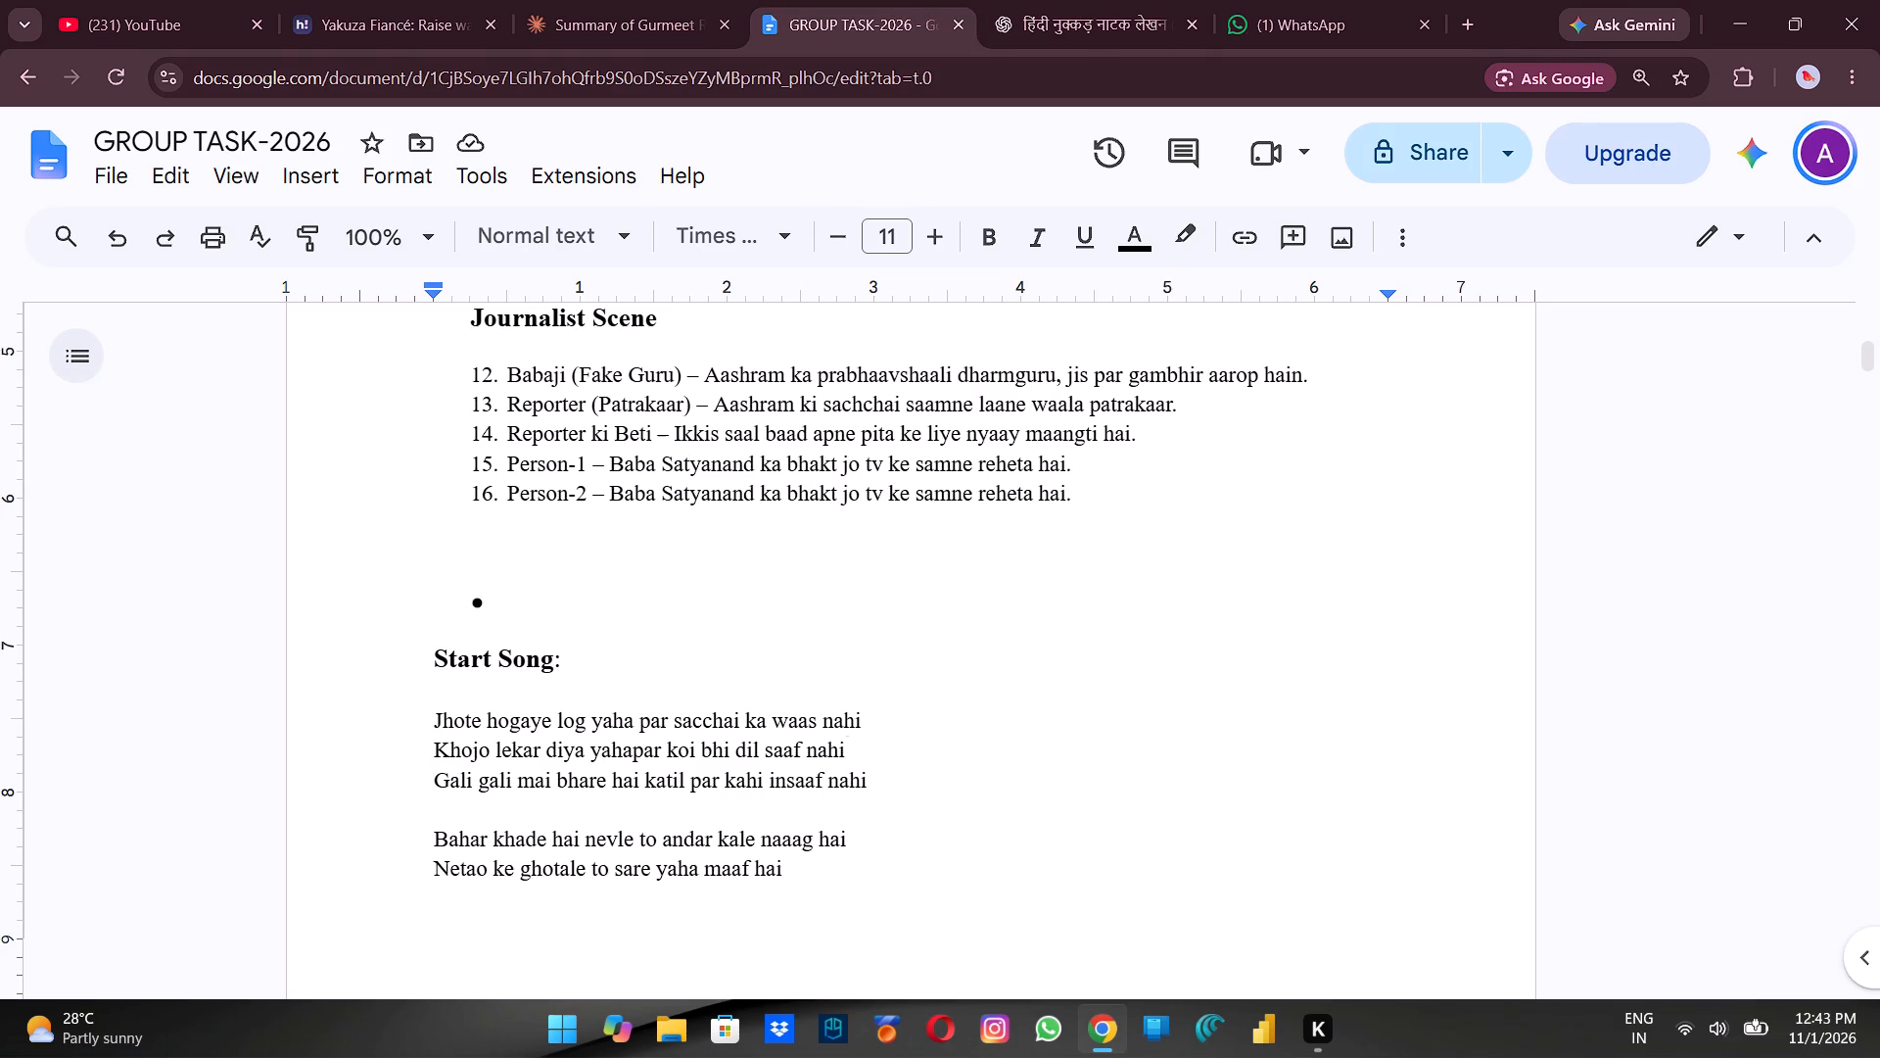
Delete the empty bullet and blank lines between the Person-2 entry and the Start Song heading.
click(541, 581)
click(535, 630)
key(BackSpace)
key(BackSpace)
key(BackSpace)
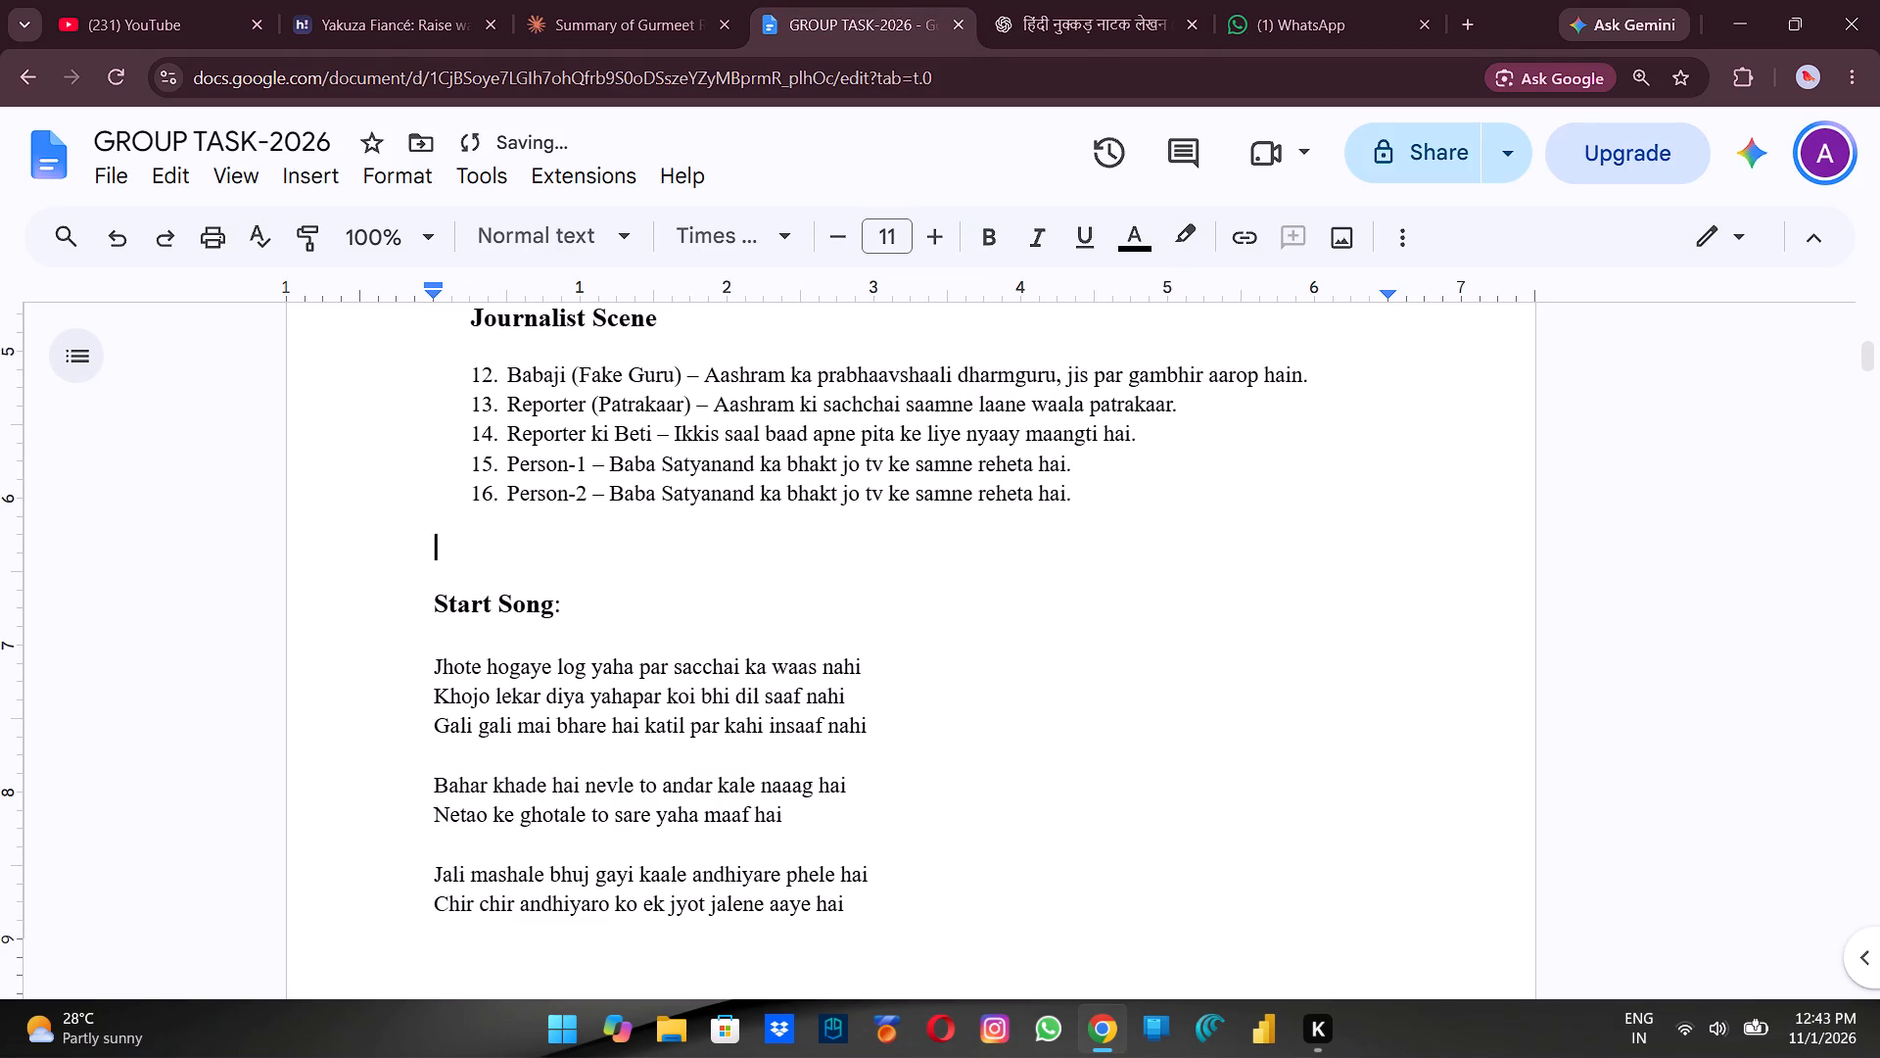
key(BackSpace)
scroll(535, 630, up, 3)
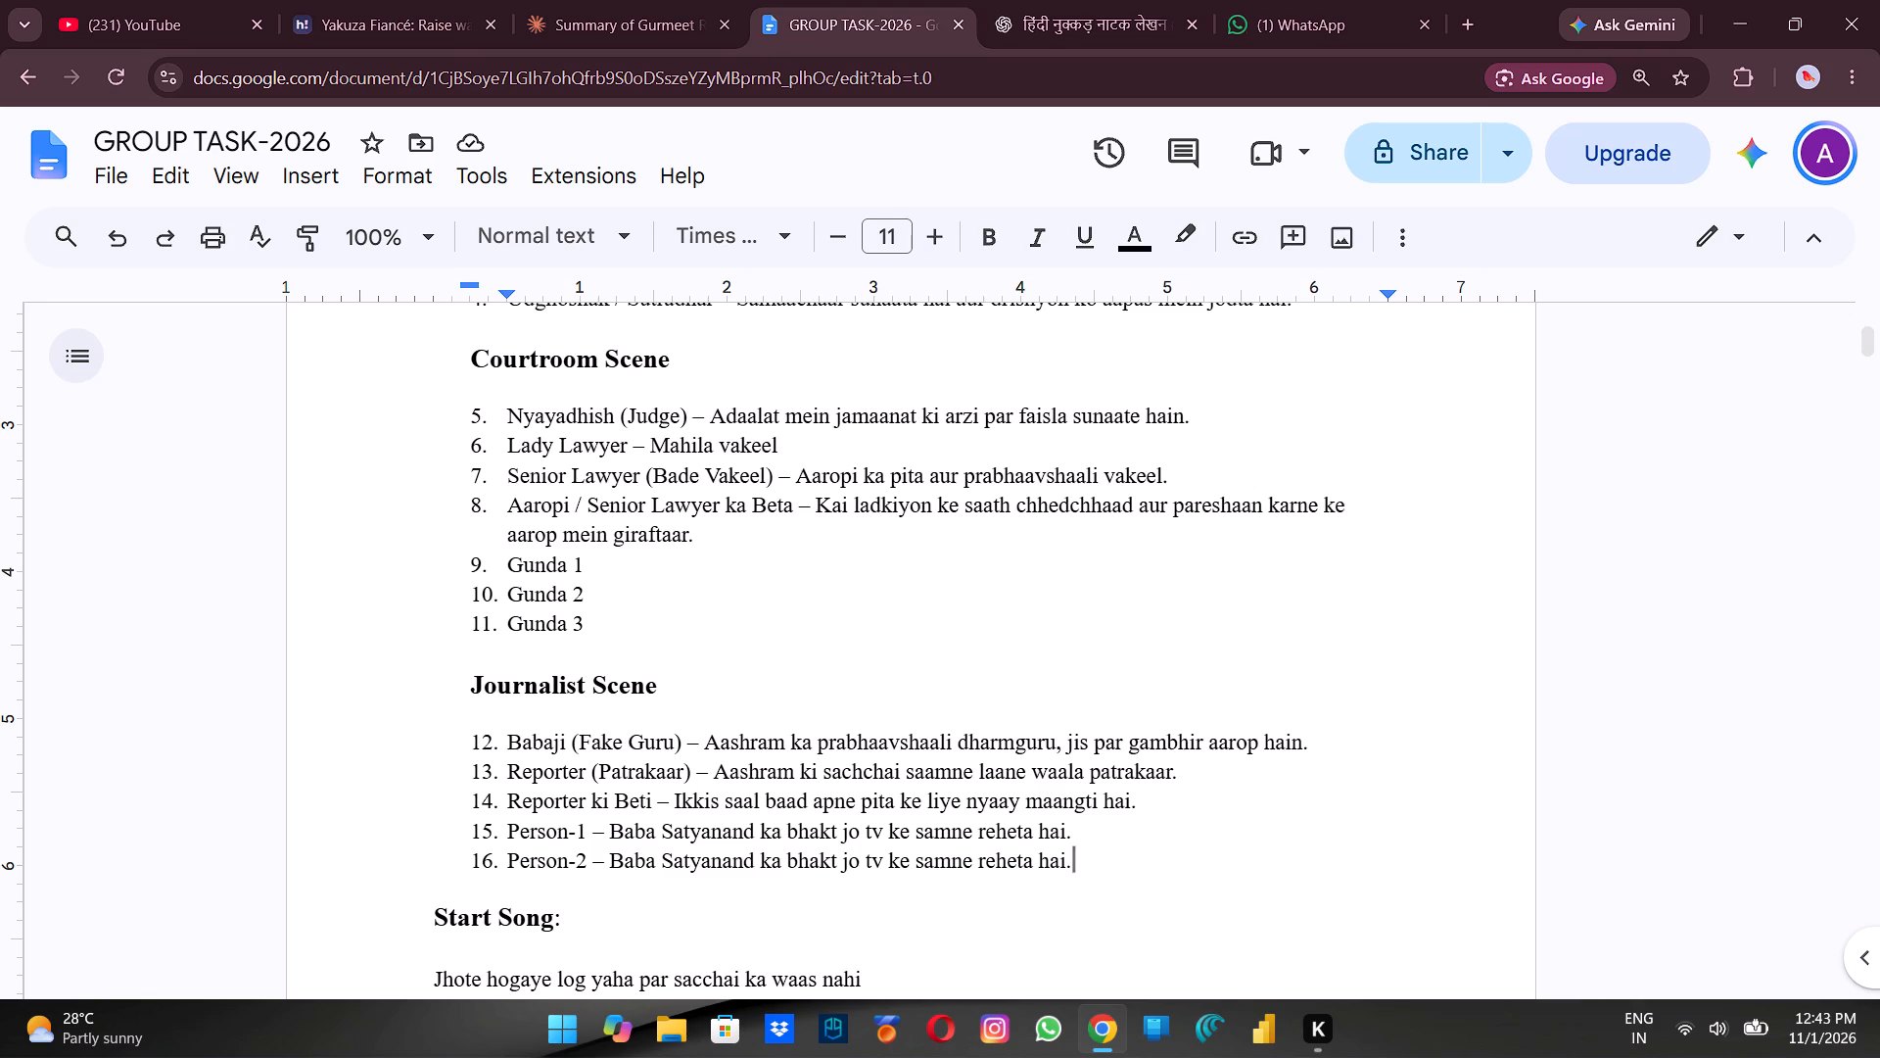
Read through the ending of the script, from the Reporter's capture to the speech of Journalist ki Beti.
scroll(597, 456, down, 20)
scroll(597, 456, down, 1)
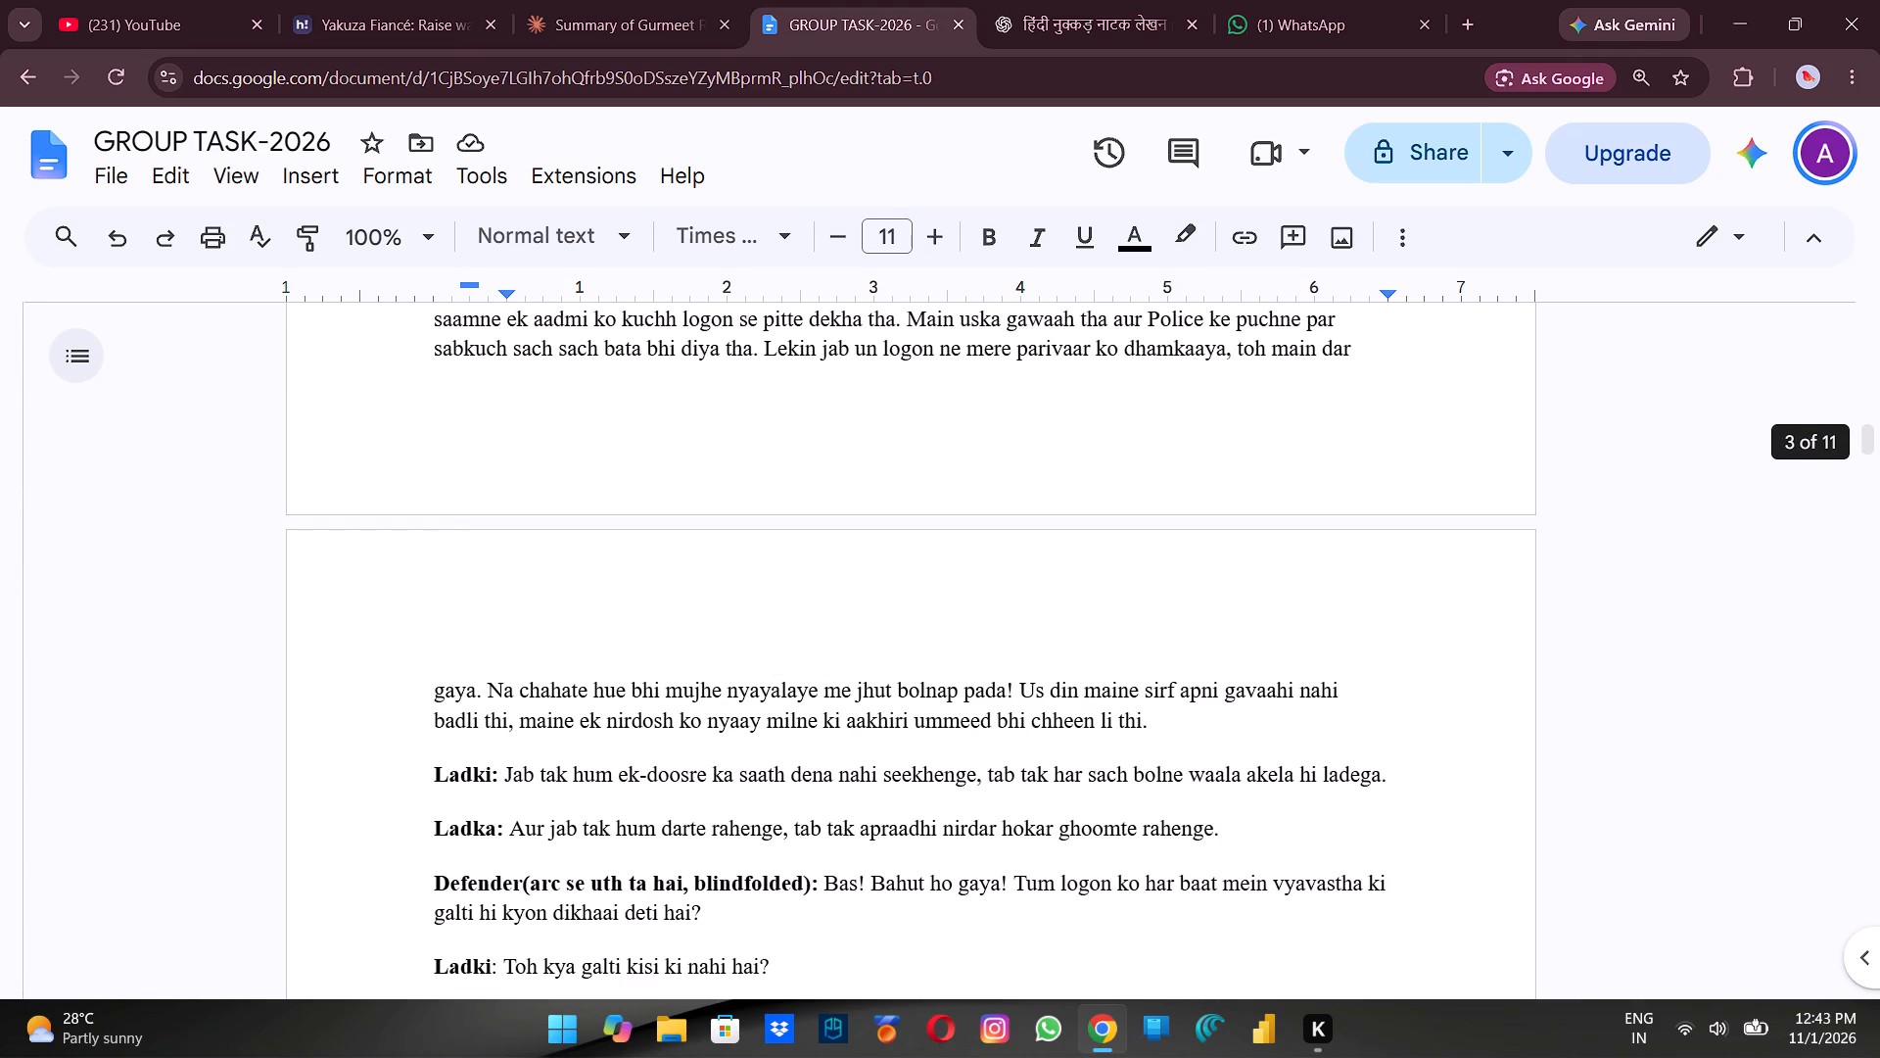
drag(1871, 429, 1879, 868)
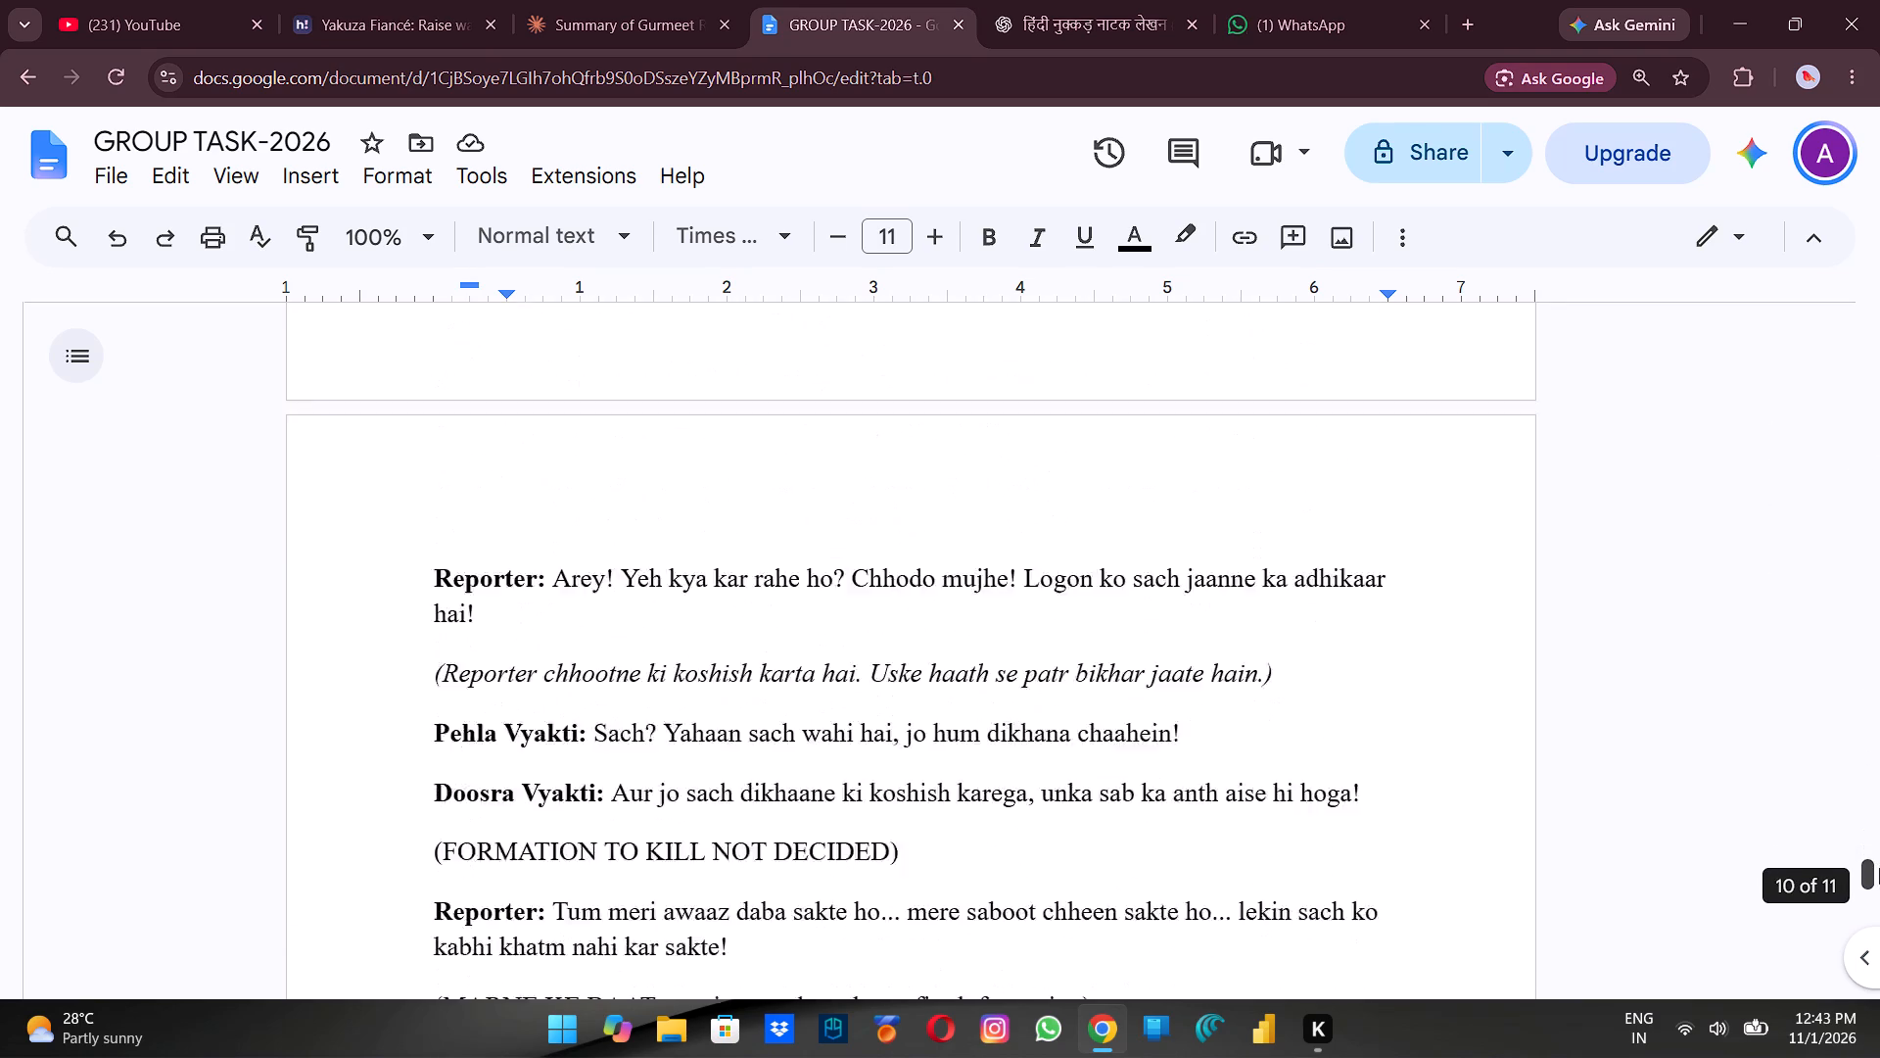
drag(1879, 868, 1879, 890)
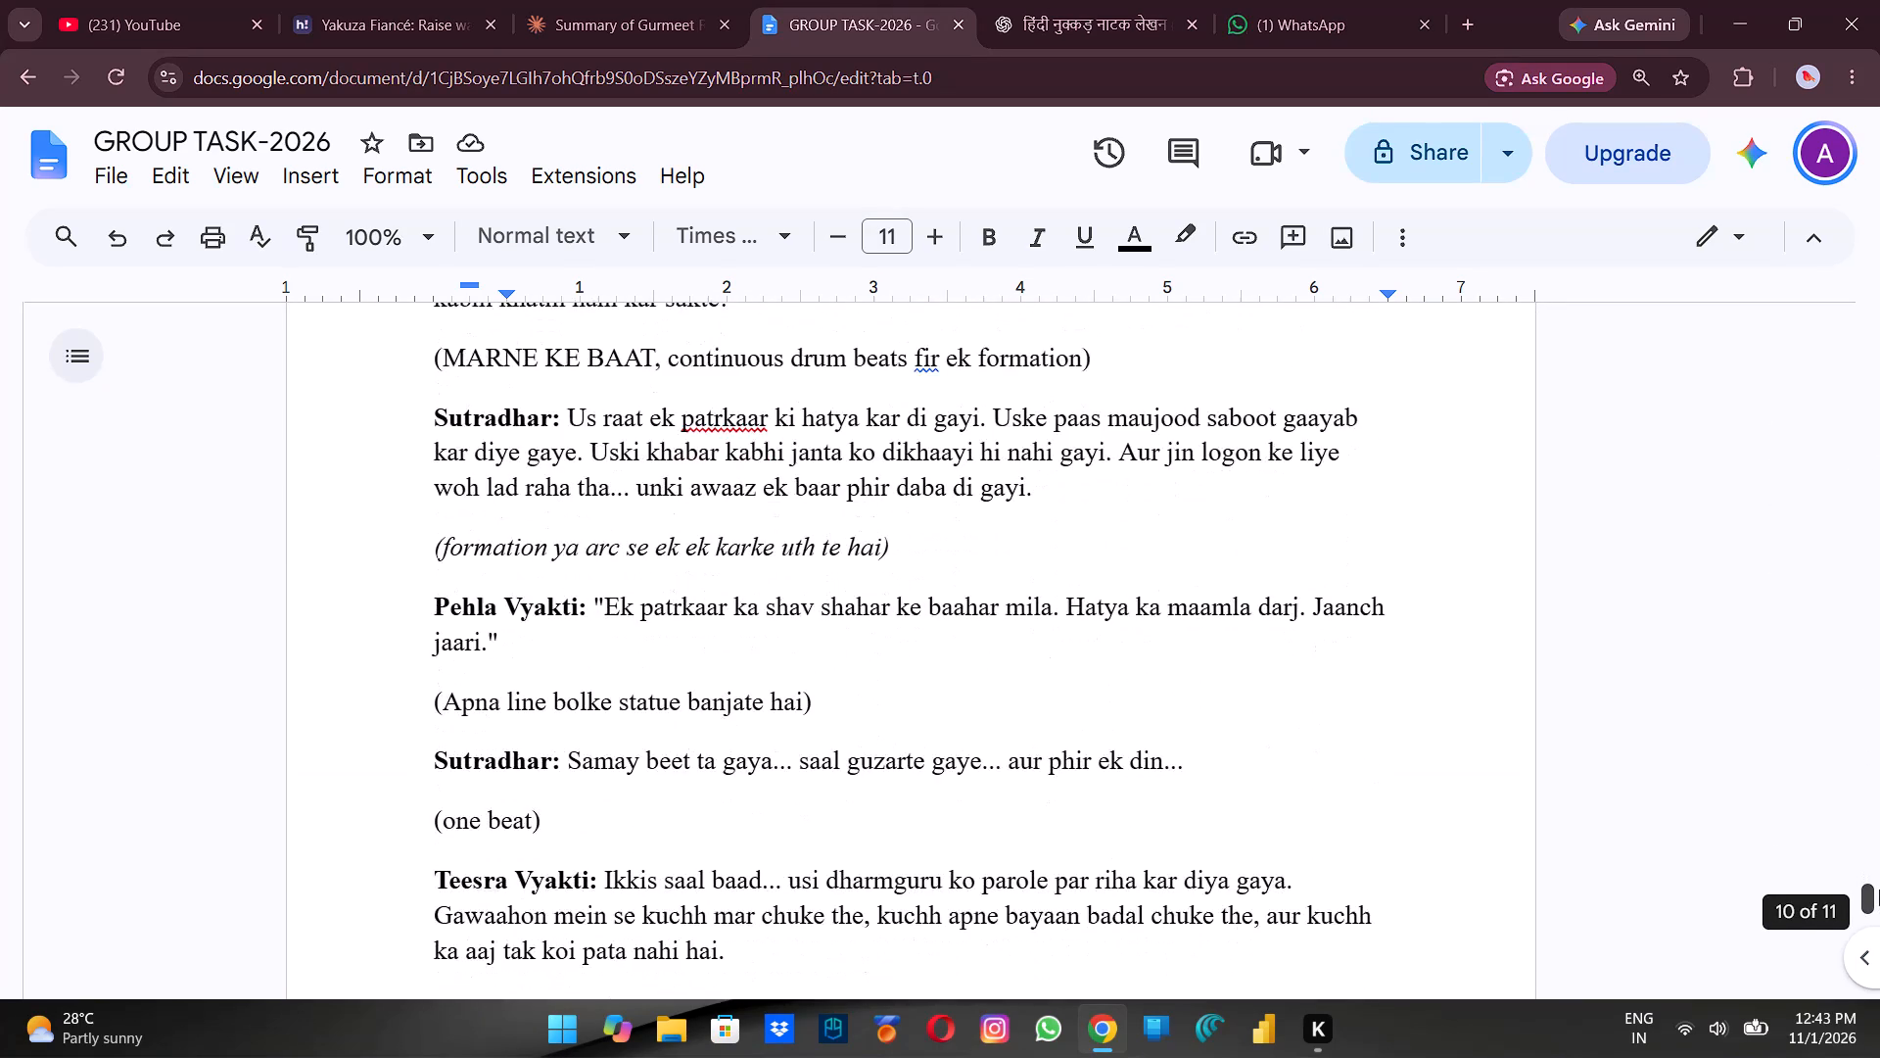
drag(1879, 890, 1879, 897)
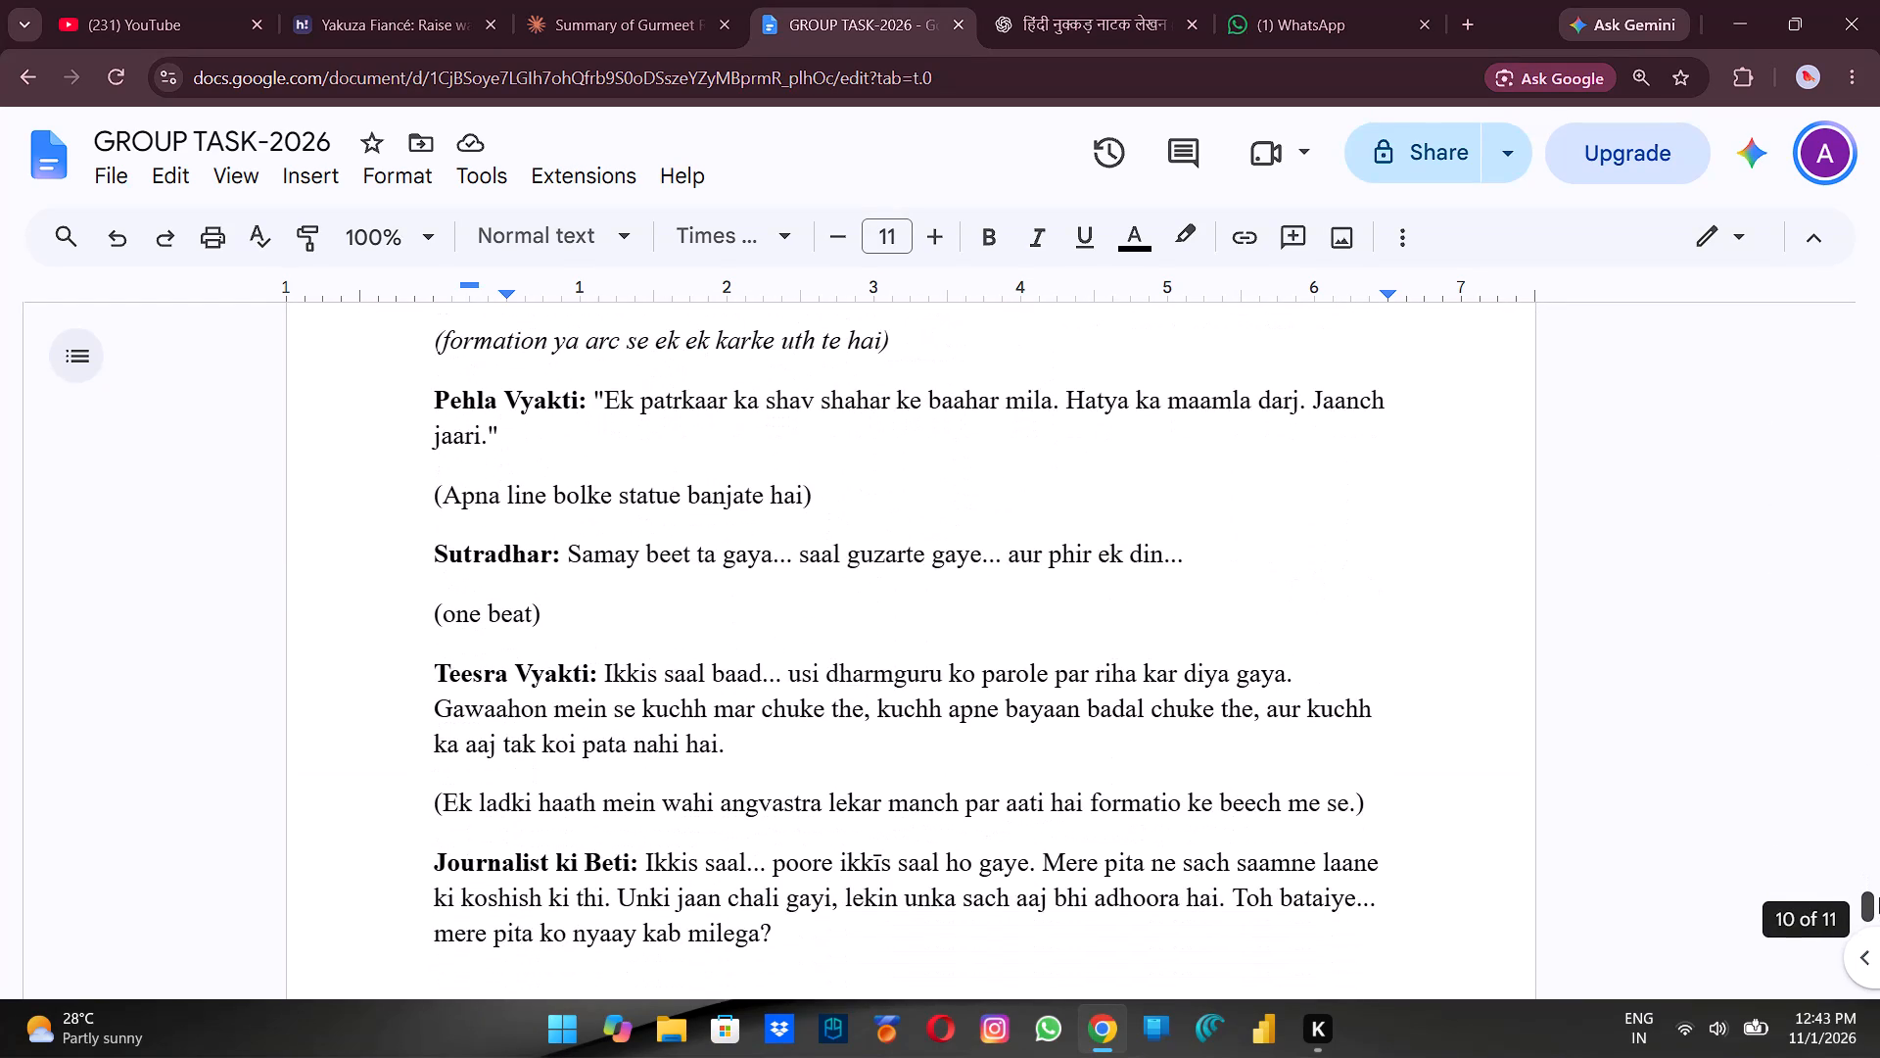
drag(1879, 897, 1879, 902)
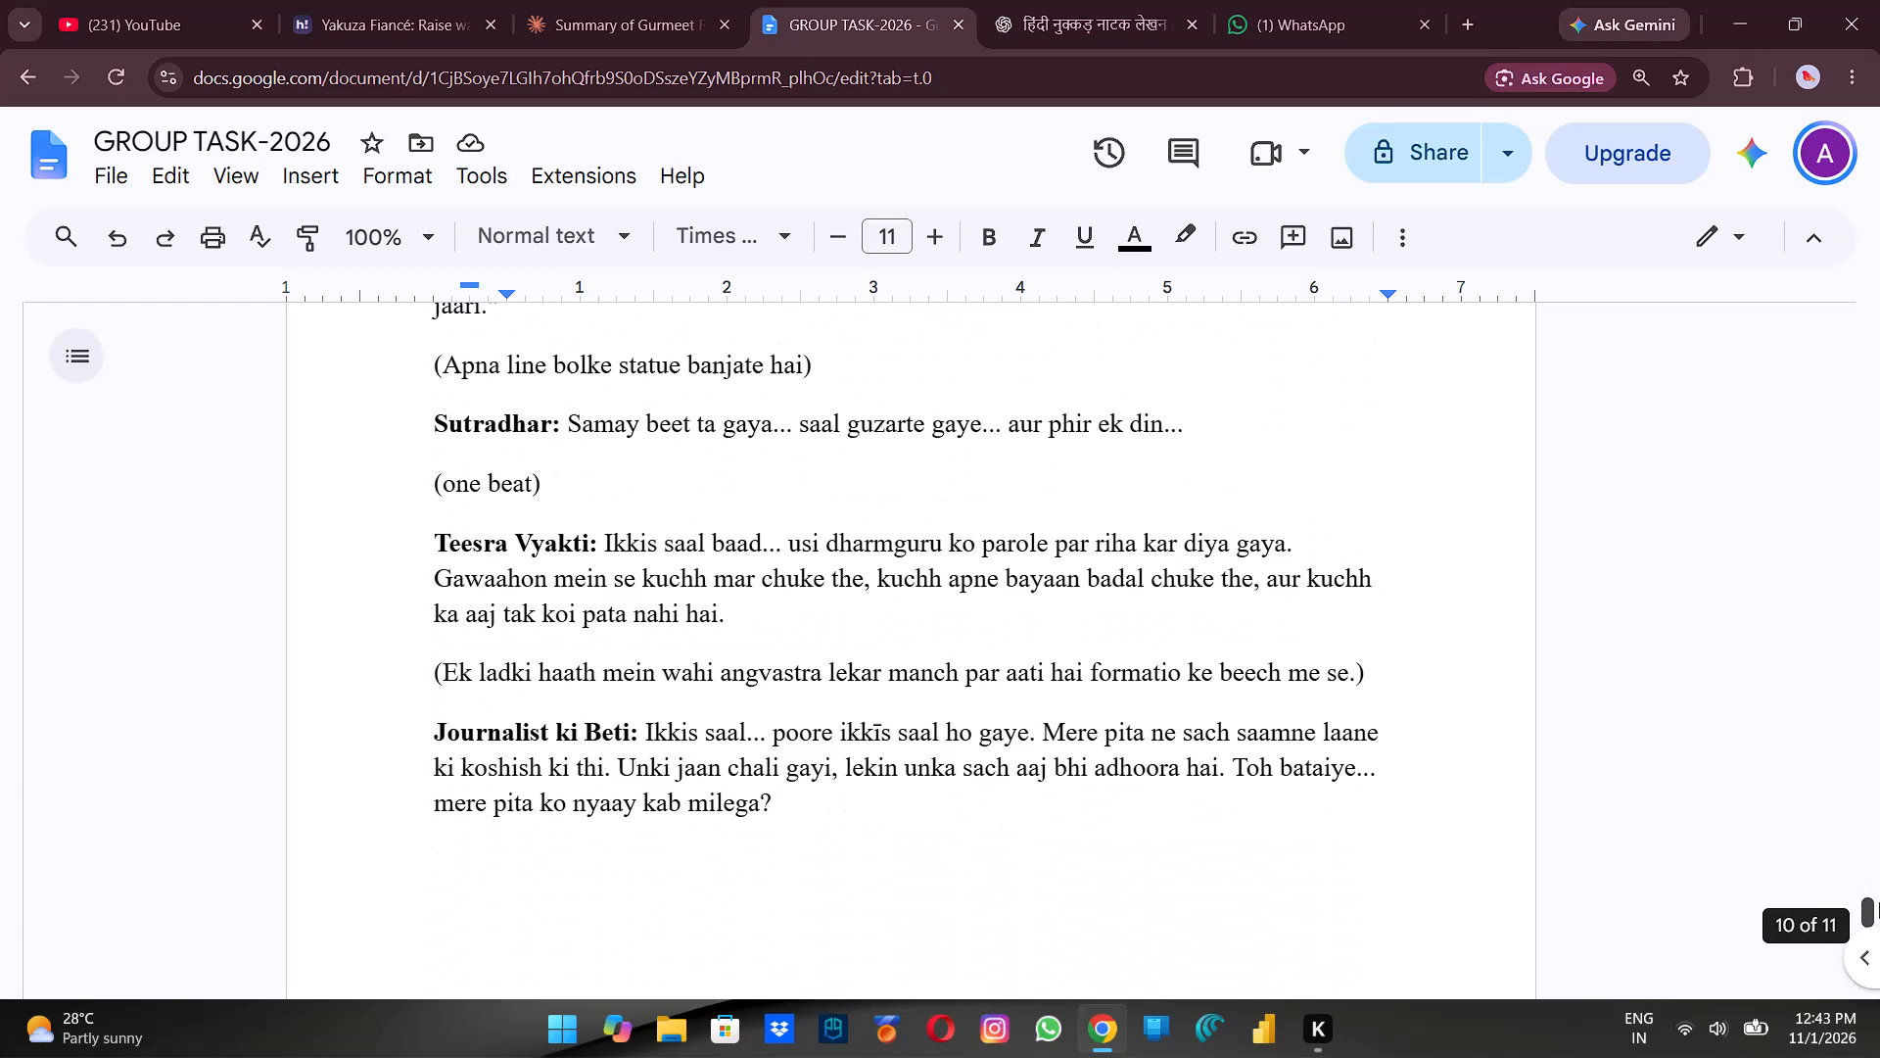
drag(1879, 902, 1878, 888)
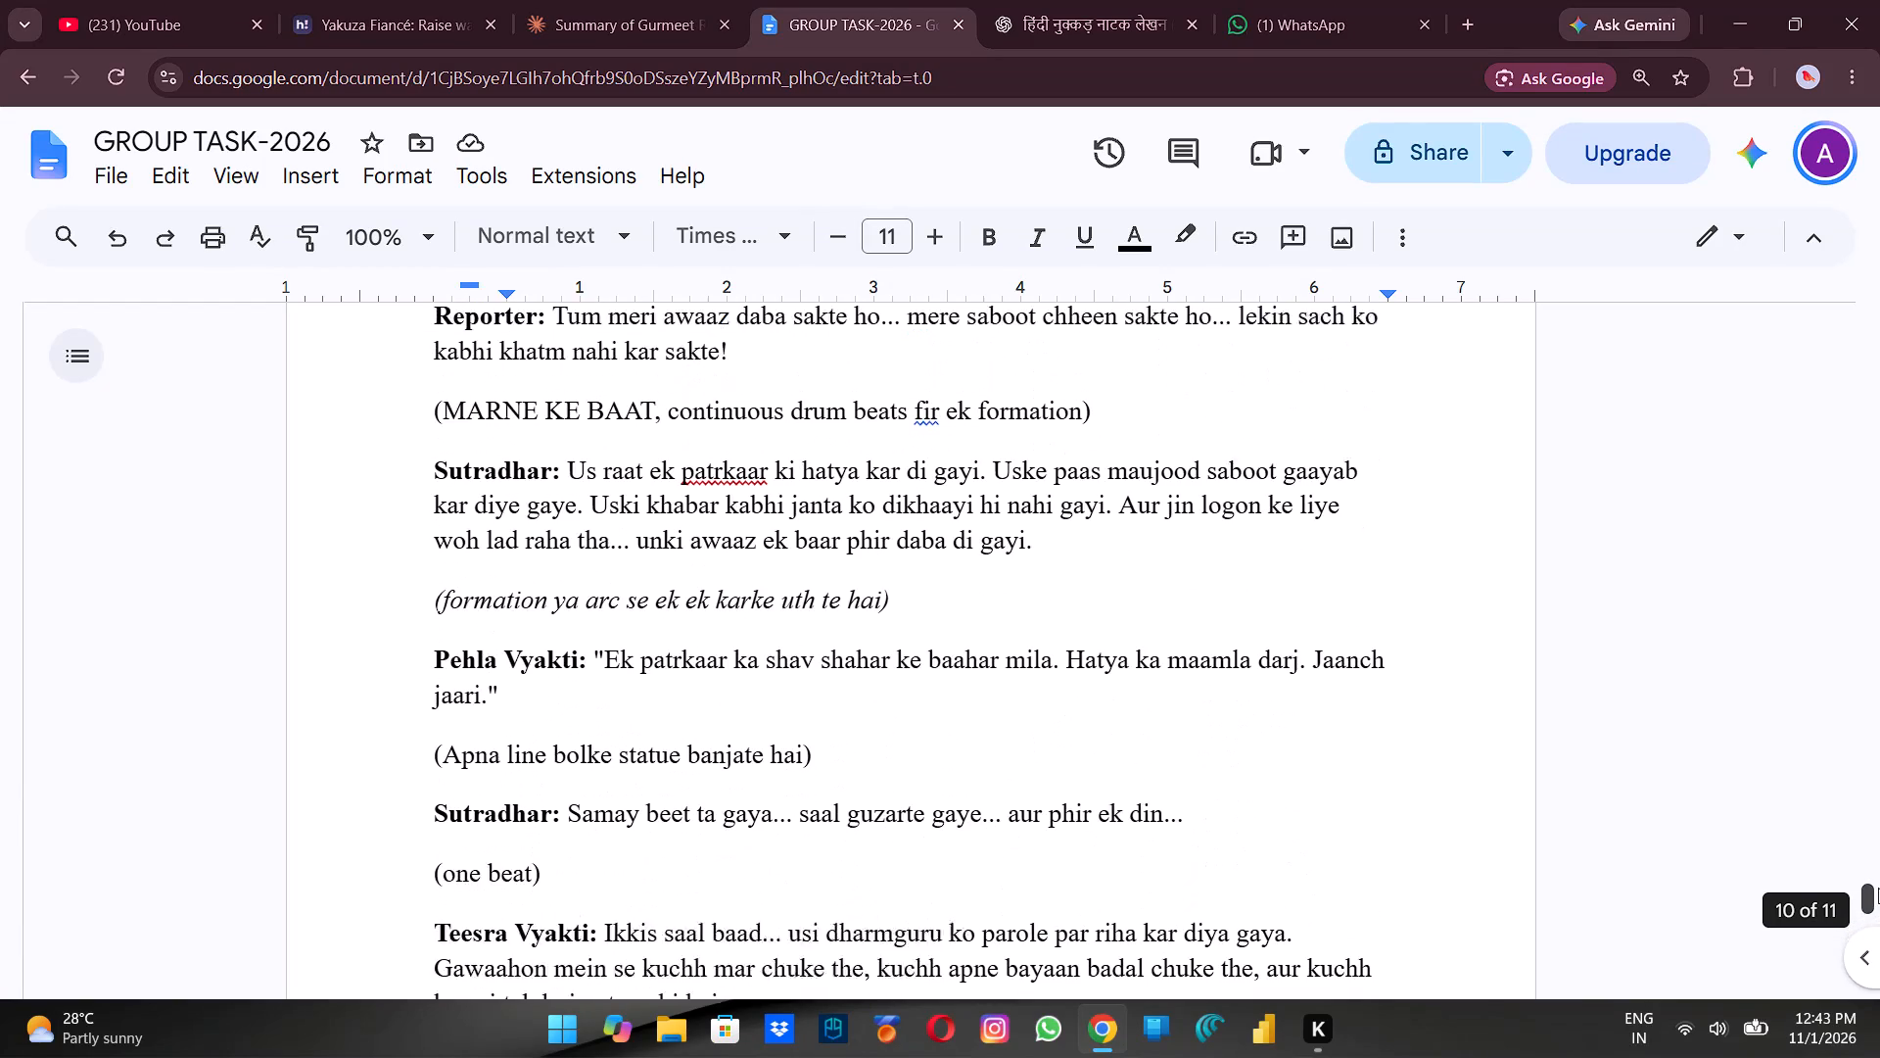
drag(1878, 888, 1878, 871)
scroll(1553, 851, down, 3)
scroll(1249, 723, down, 1)
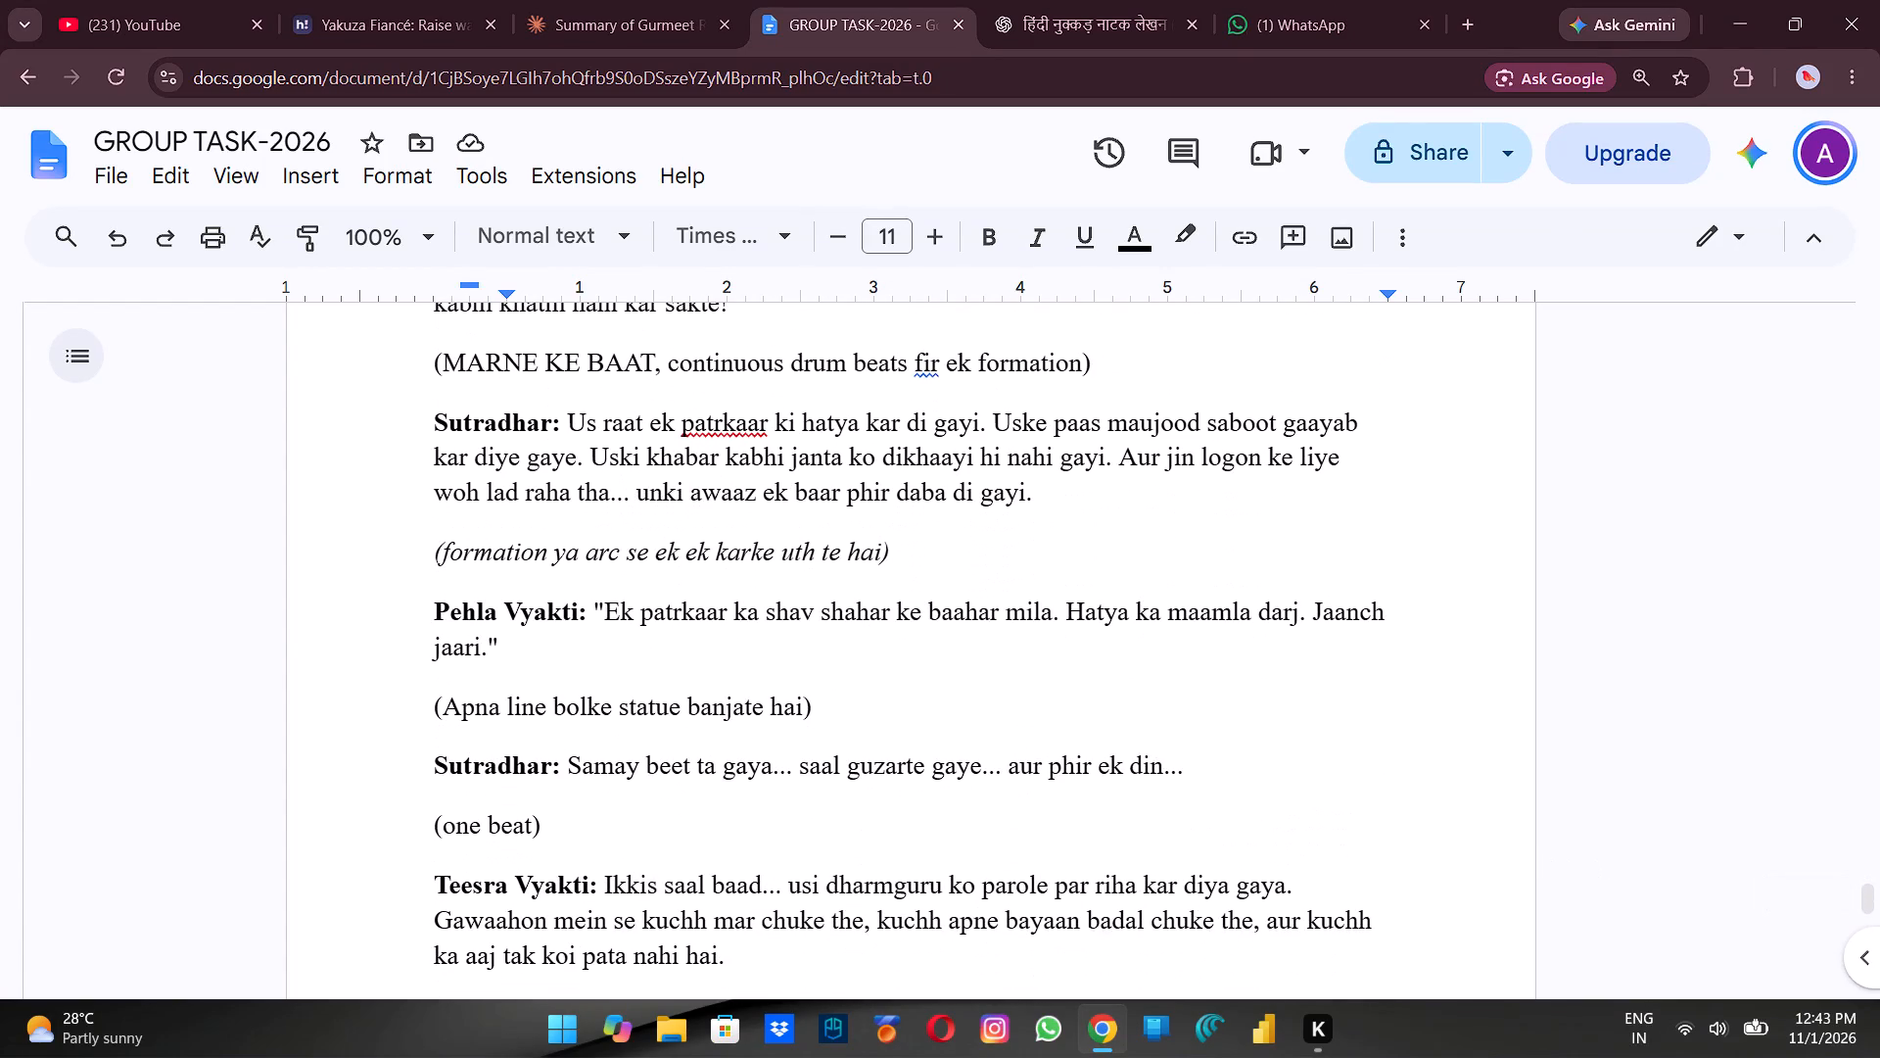
scroll(1250, 720, down, 2)
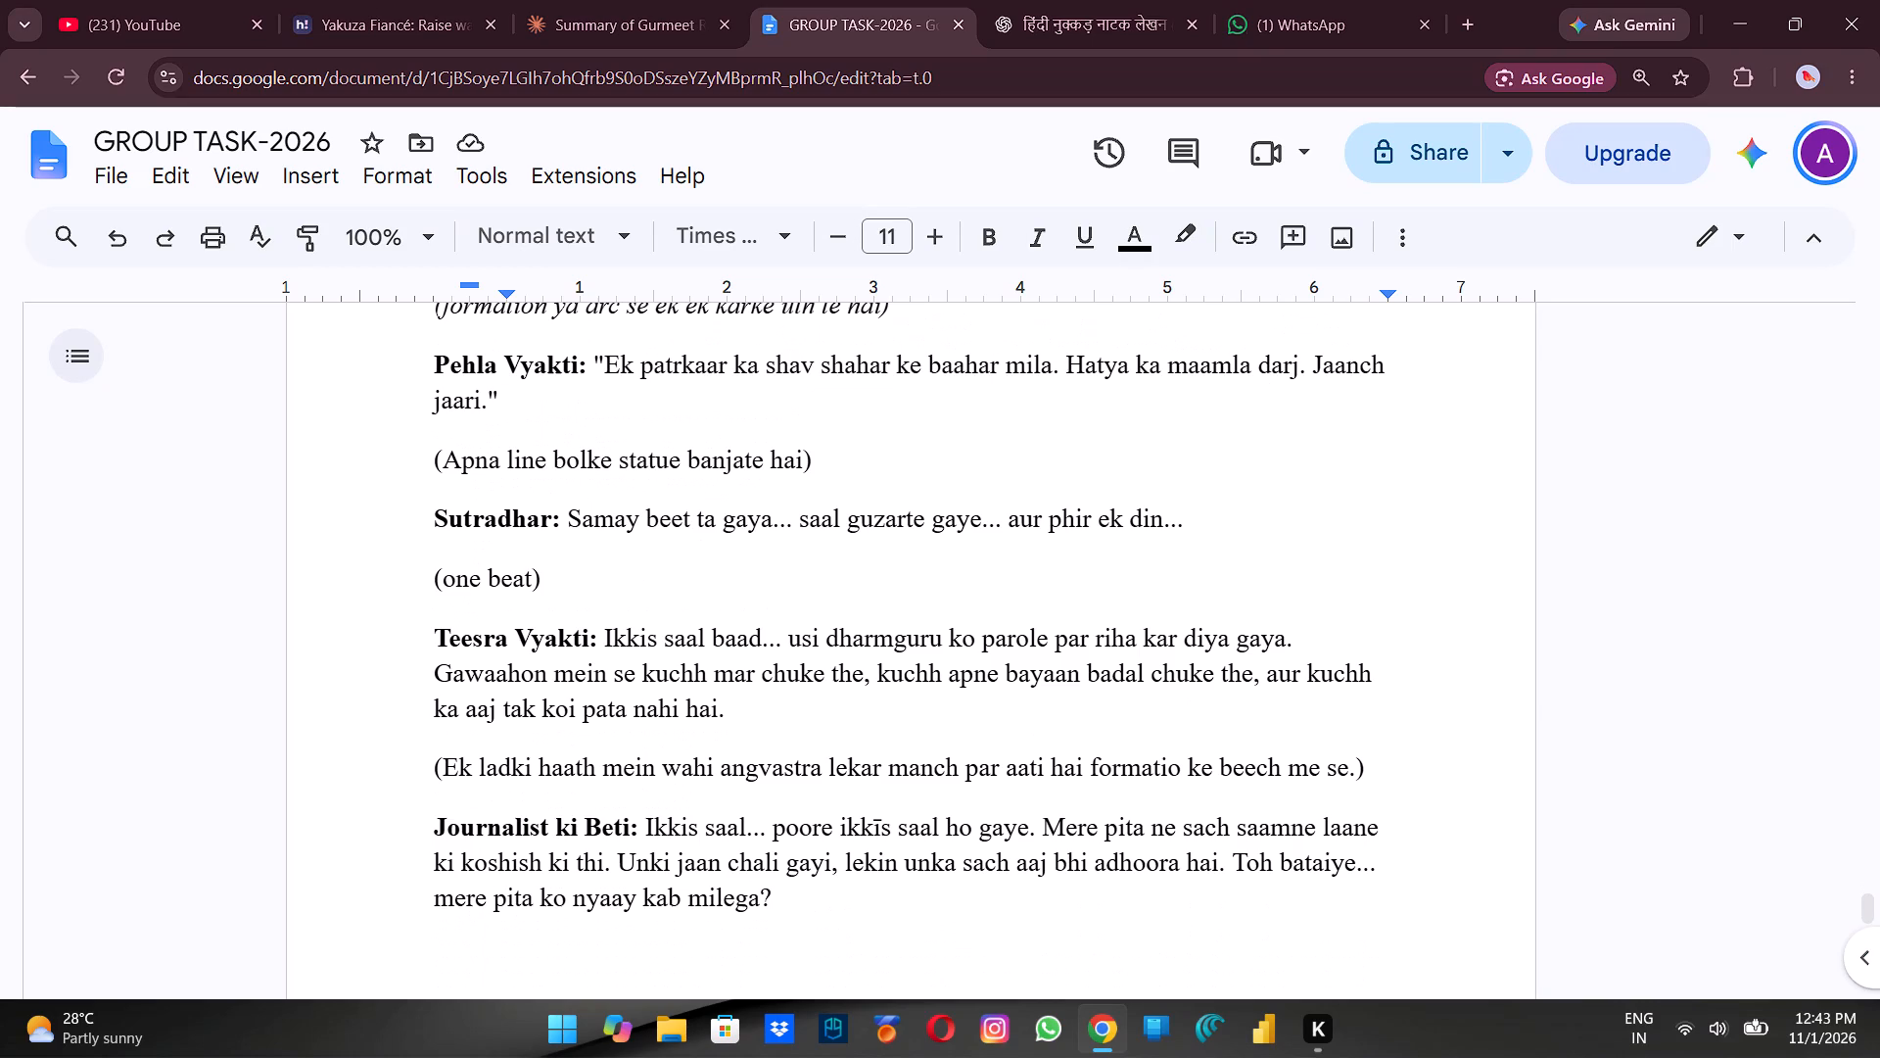
scroll(1052, 620, up, 4)
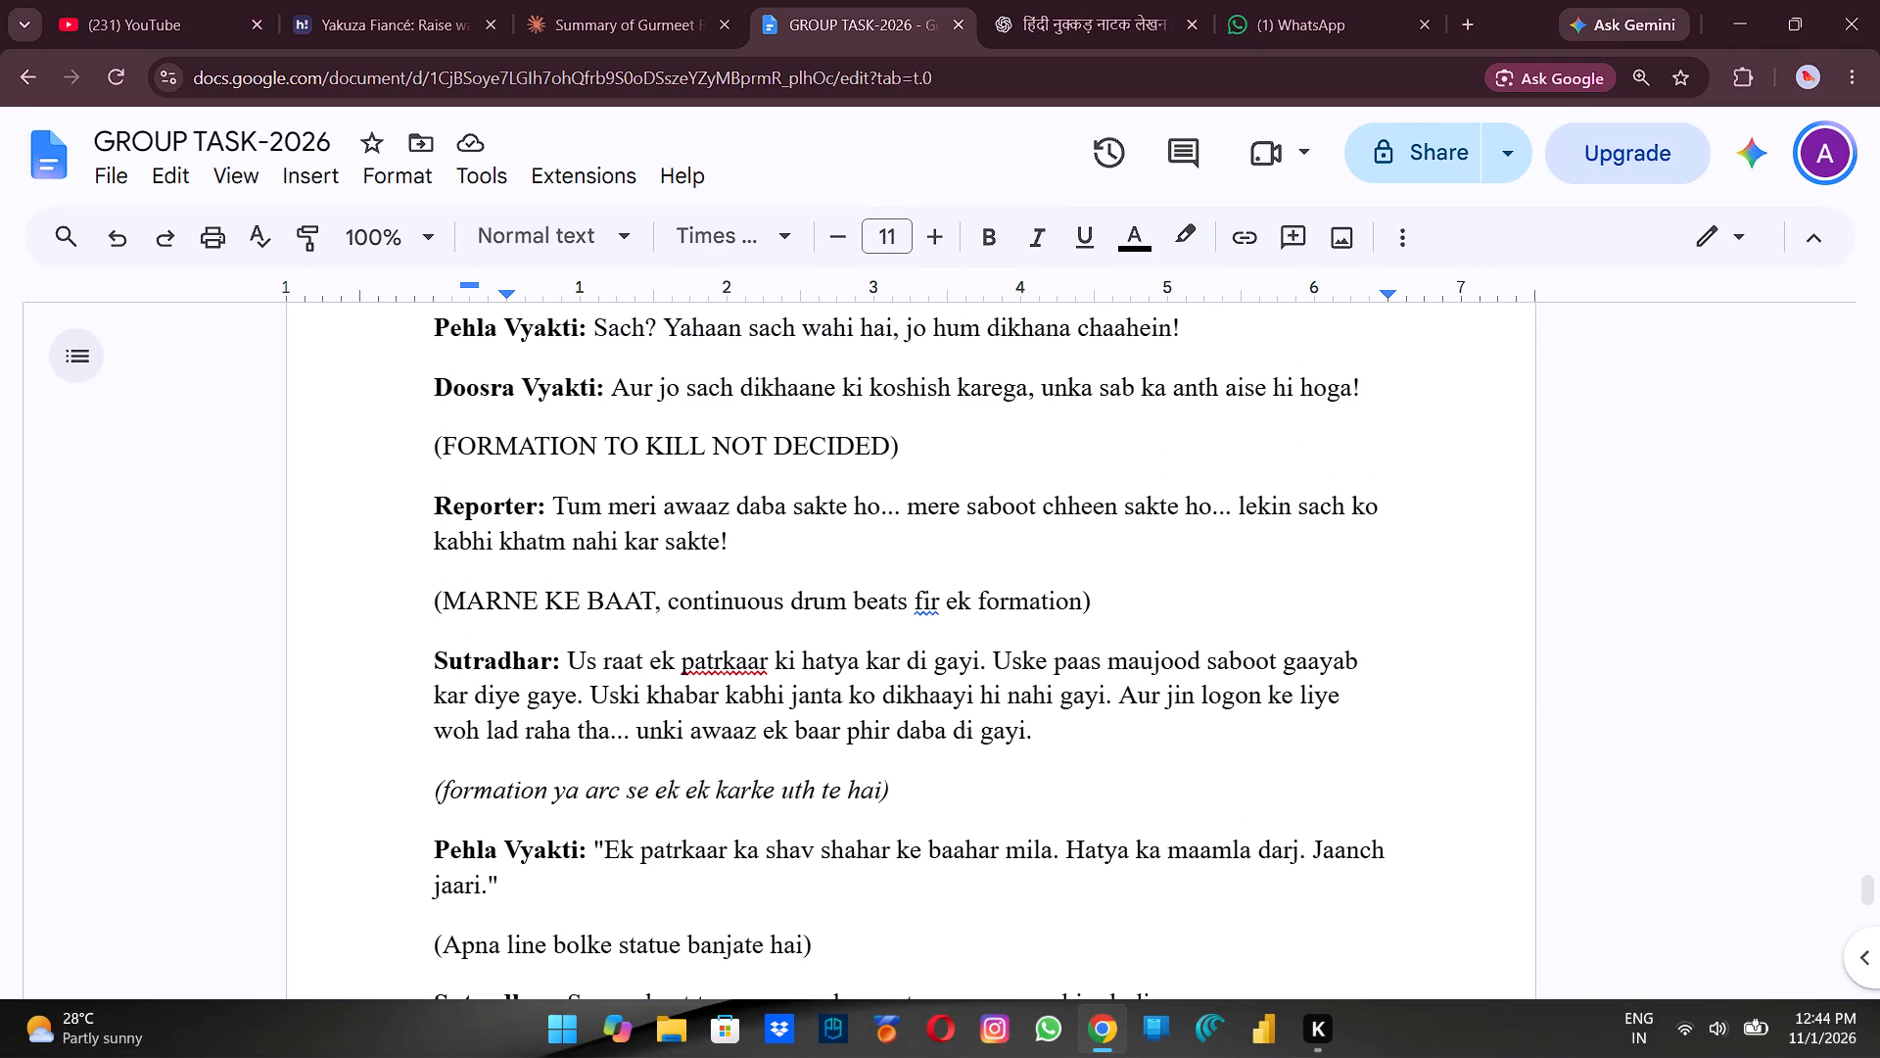
scroll(1052, 619, up, 1)
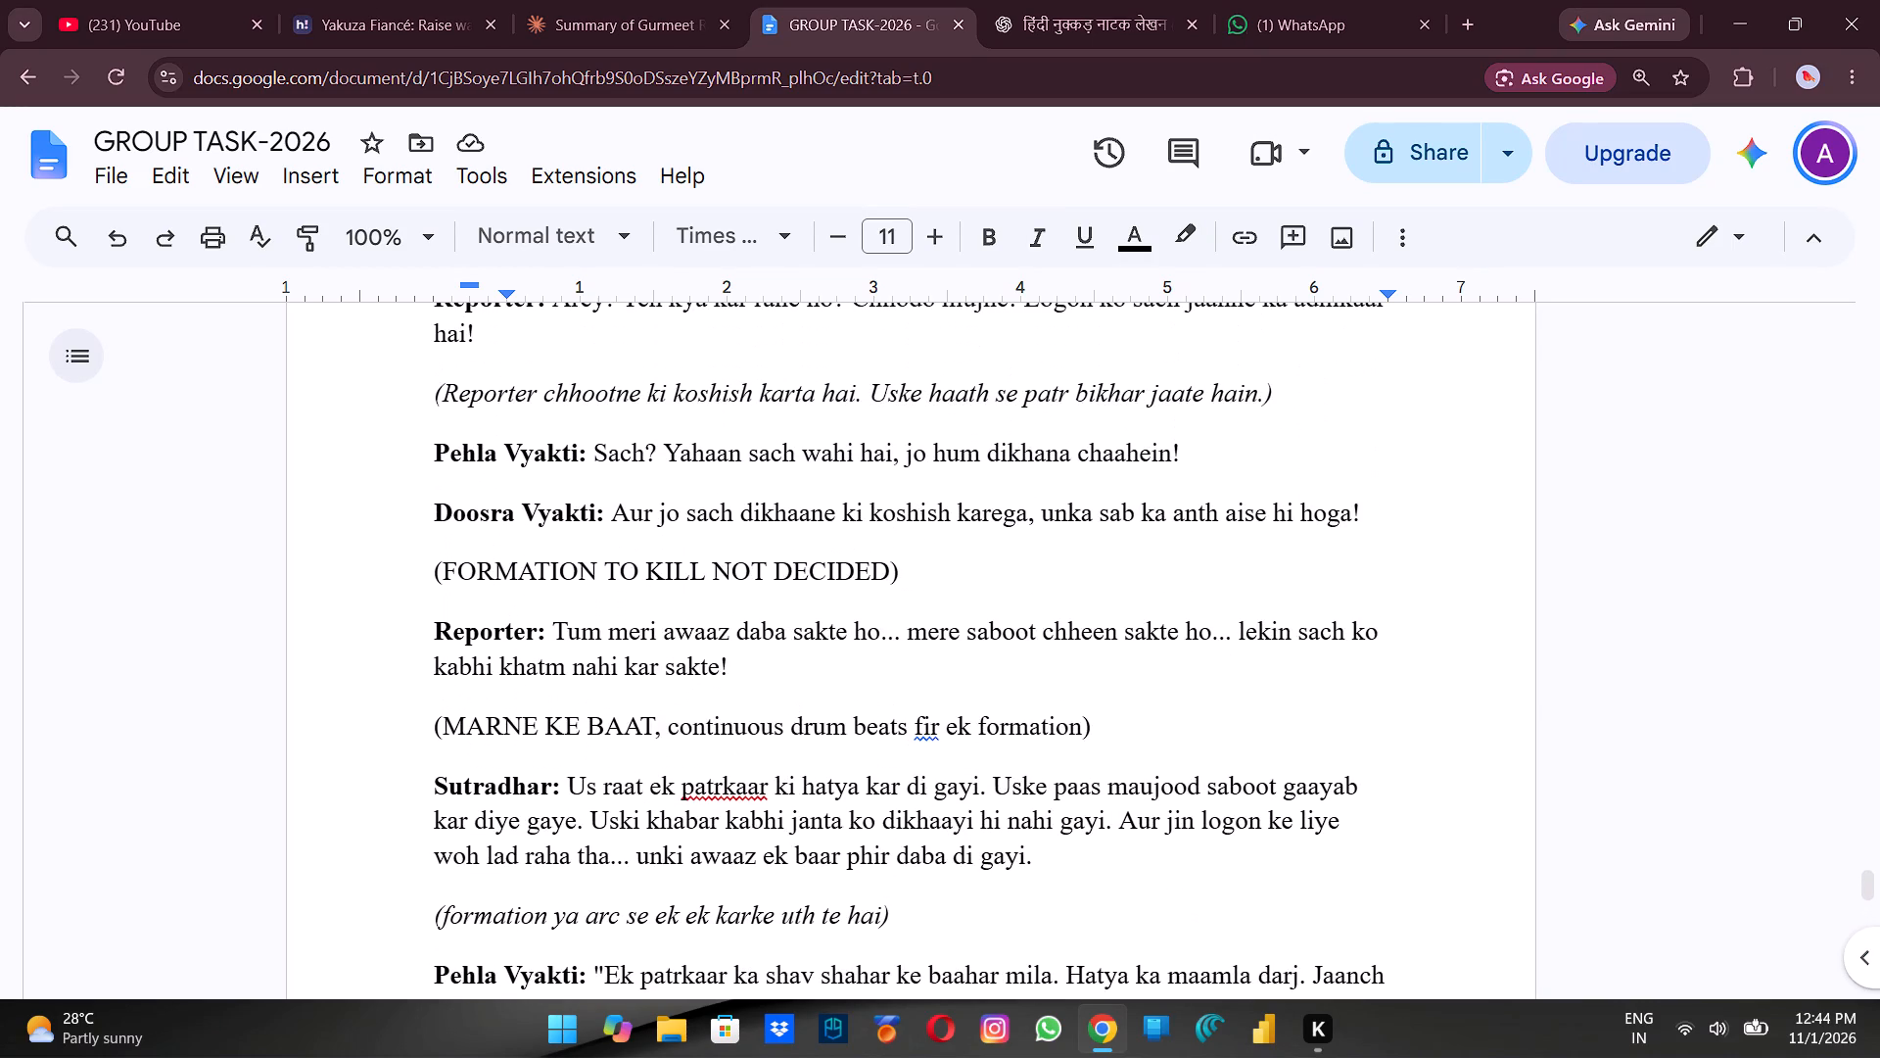
scroll(1052, 619, down, 12)
scroll(1052, 619, up, 5)
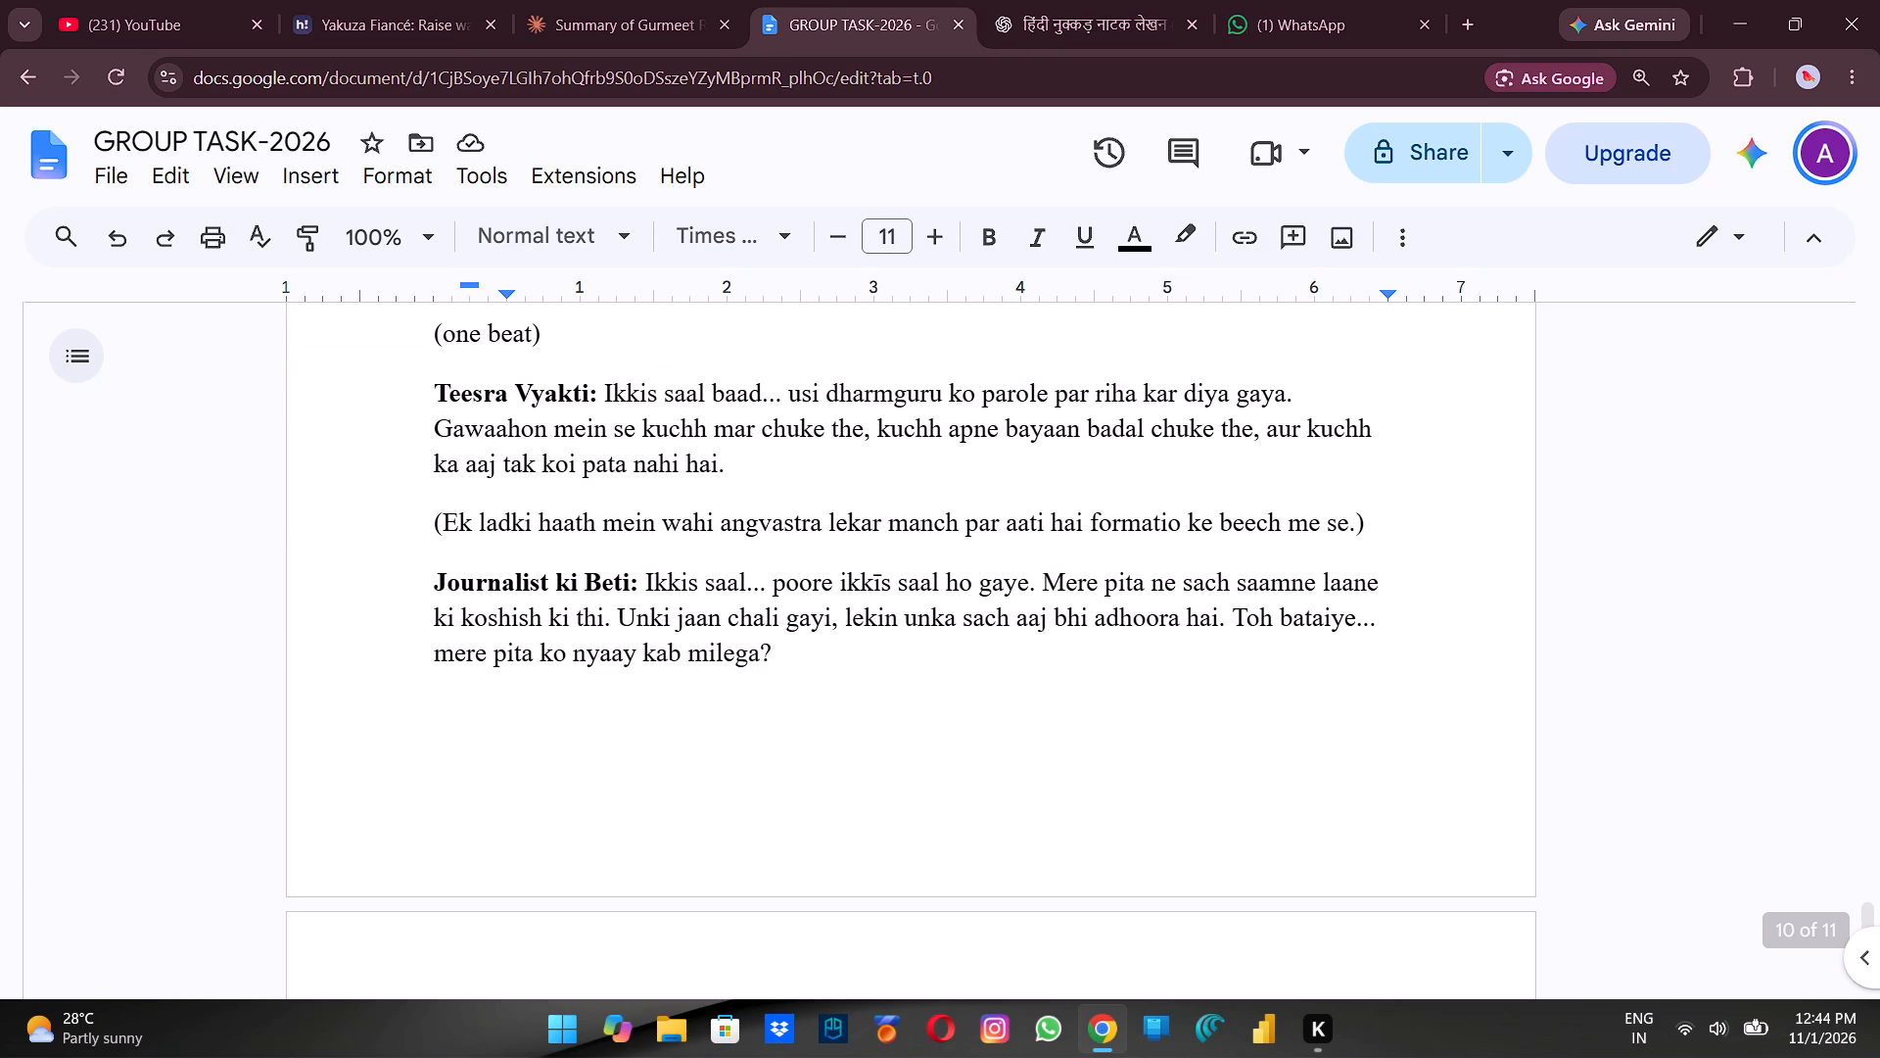
Add the line "(SONG)" at the end of the script, below the speech of Journalist ki Beti.
click(792, 617)
click(704, 709)
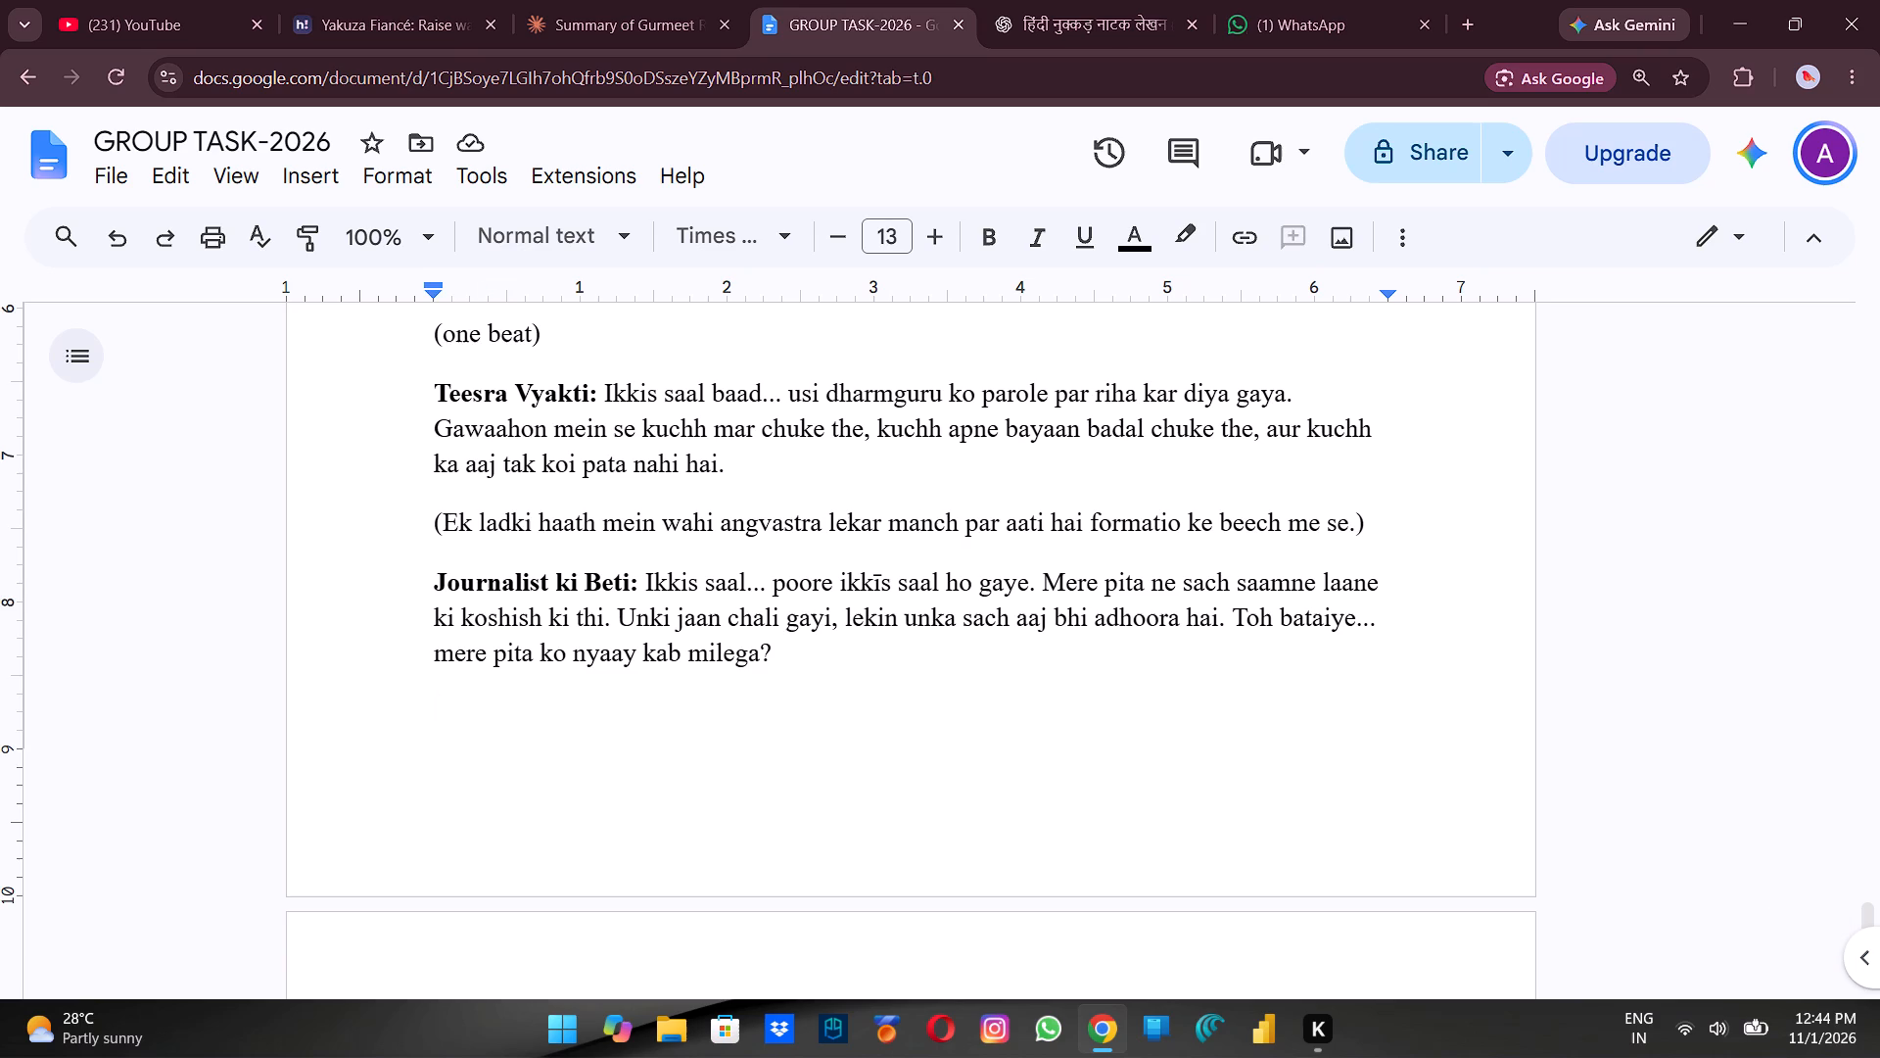
key(shift+parenleft)
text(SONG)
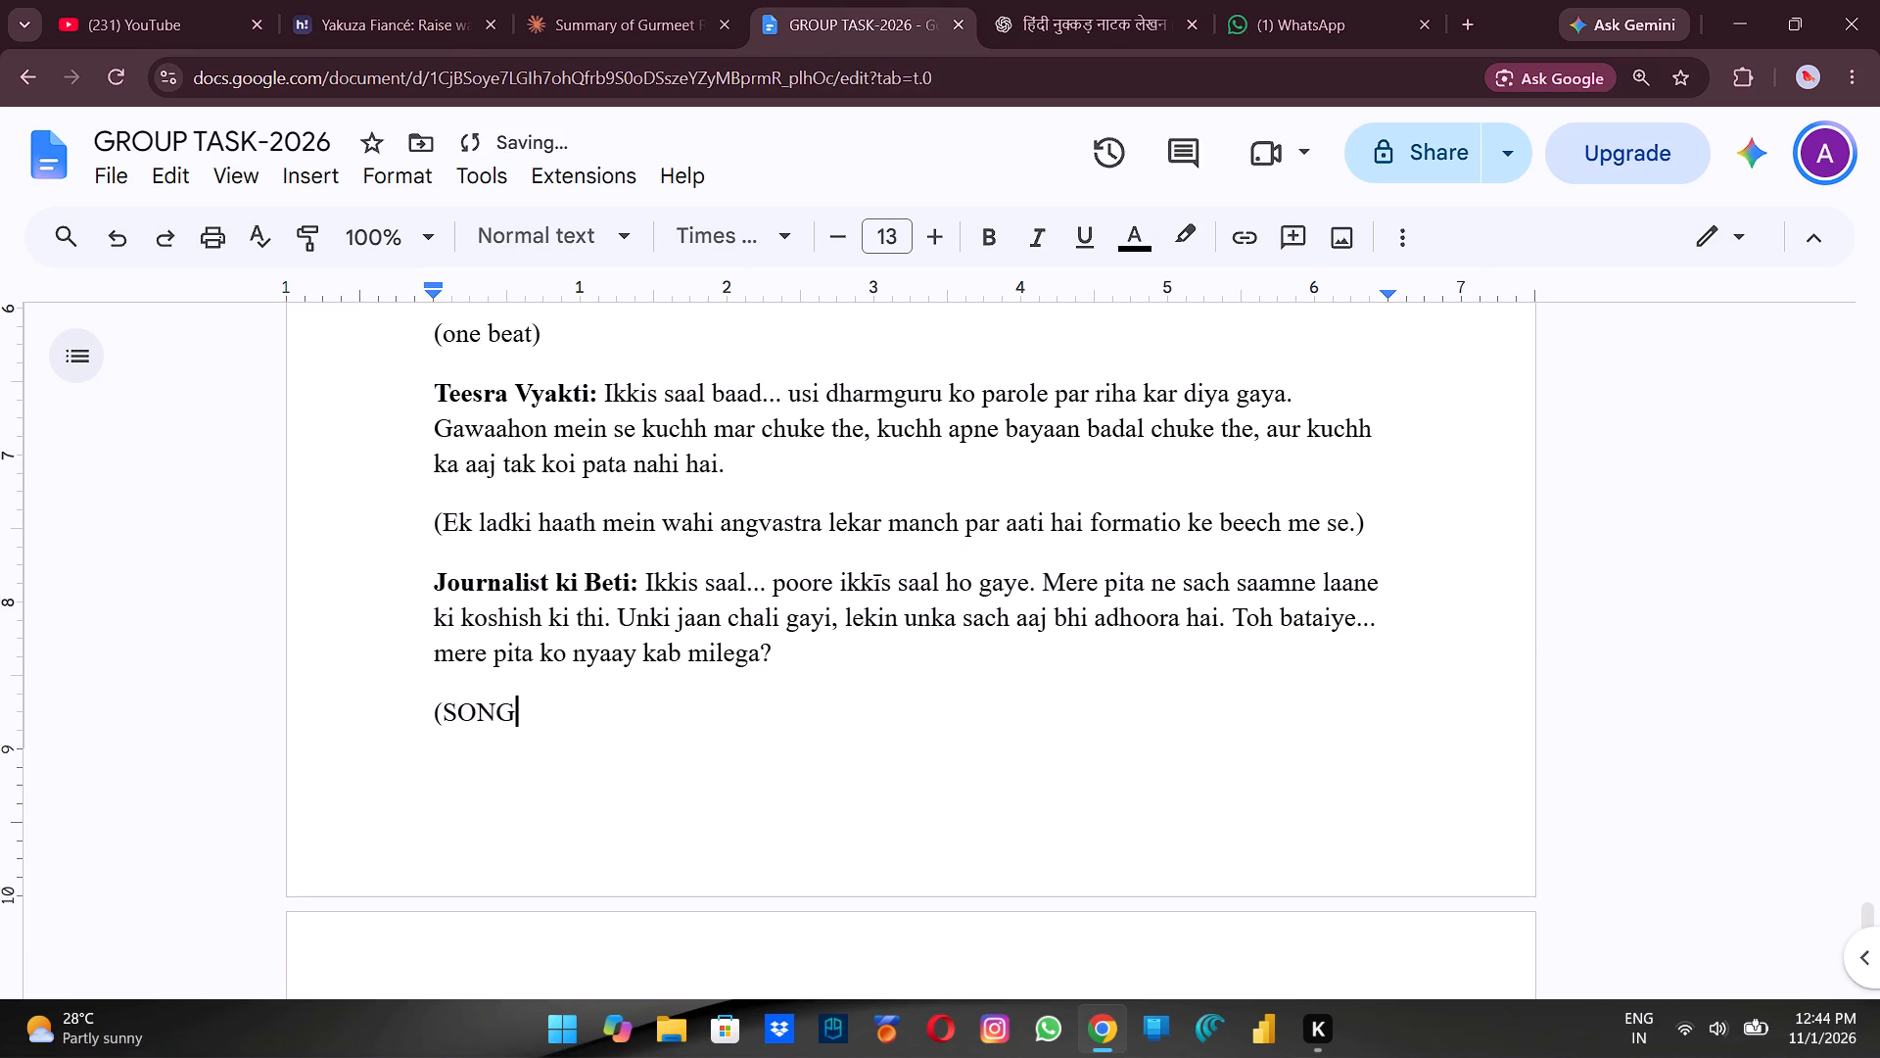